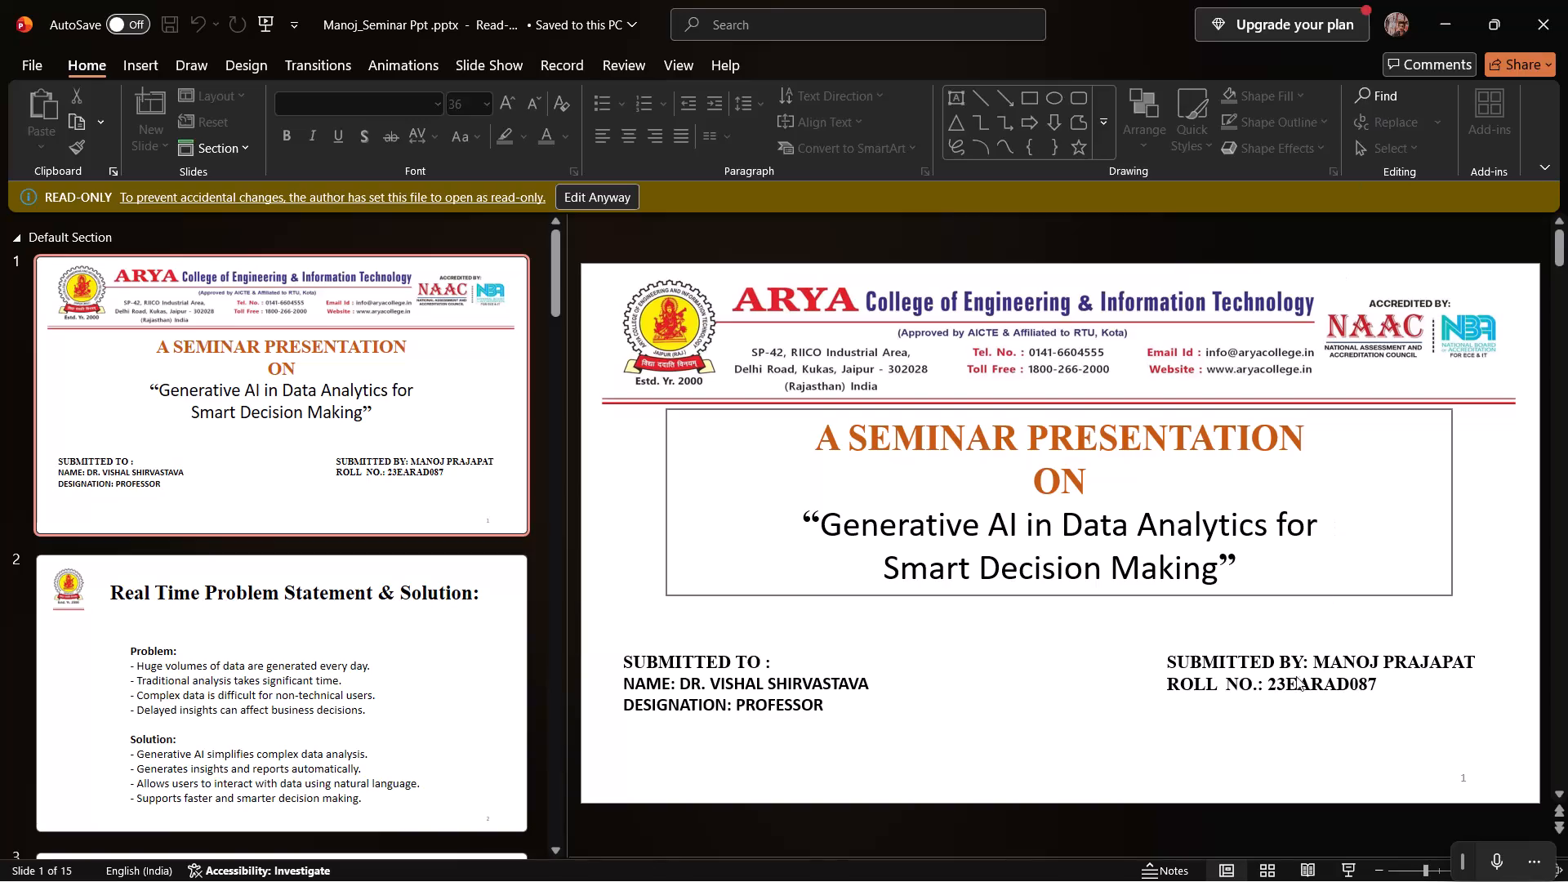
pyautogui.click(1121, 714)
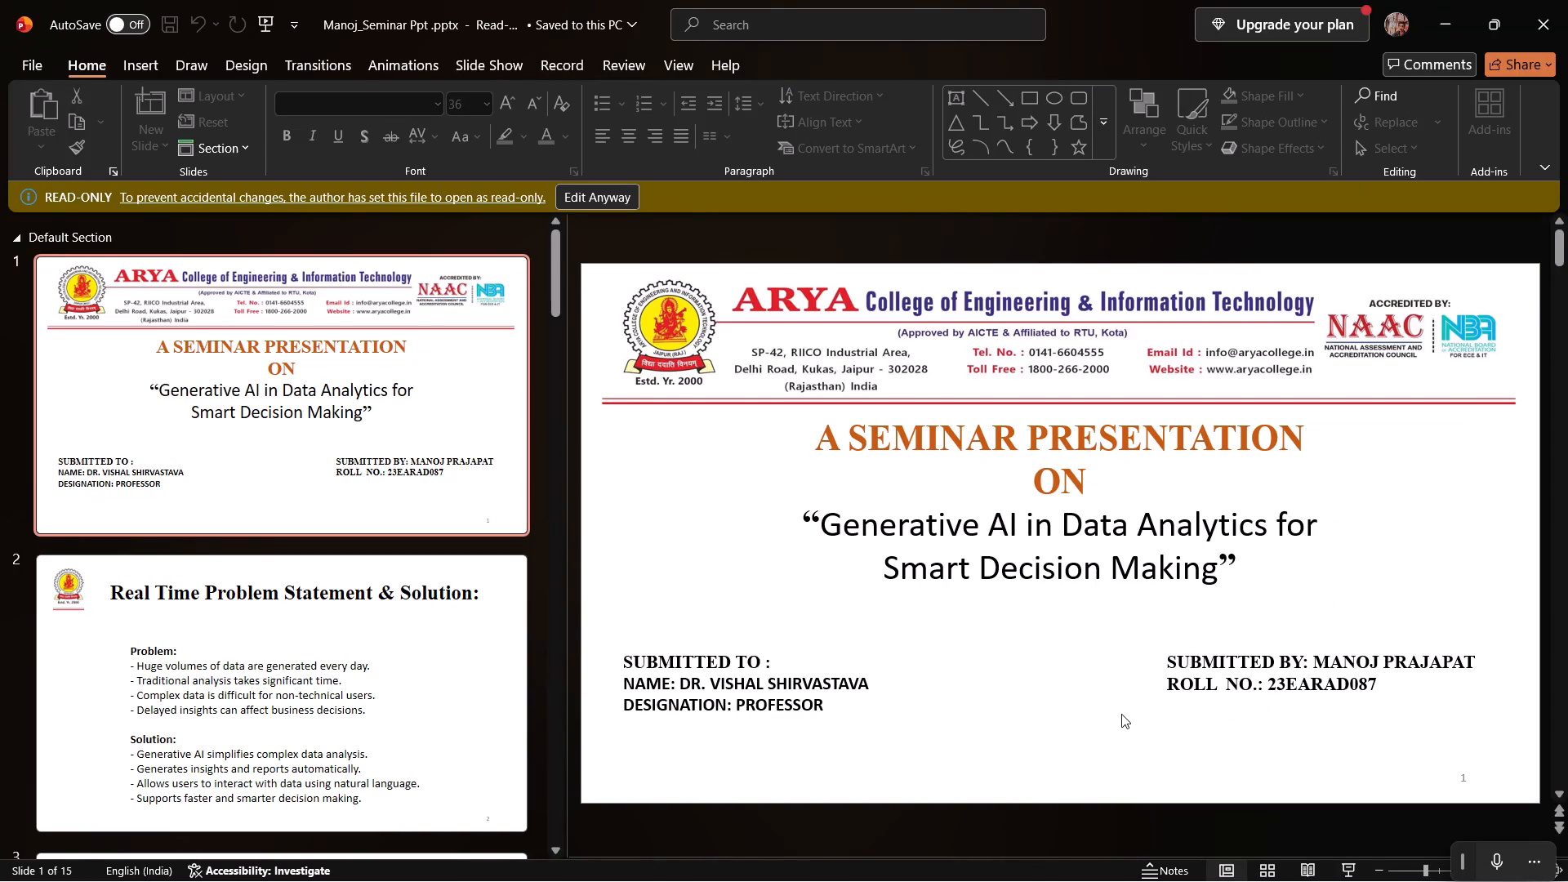
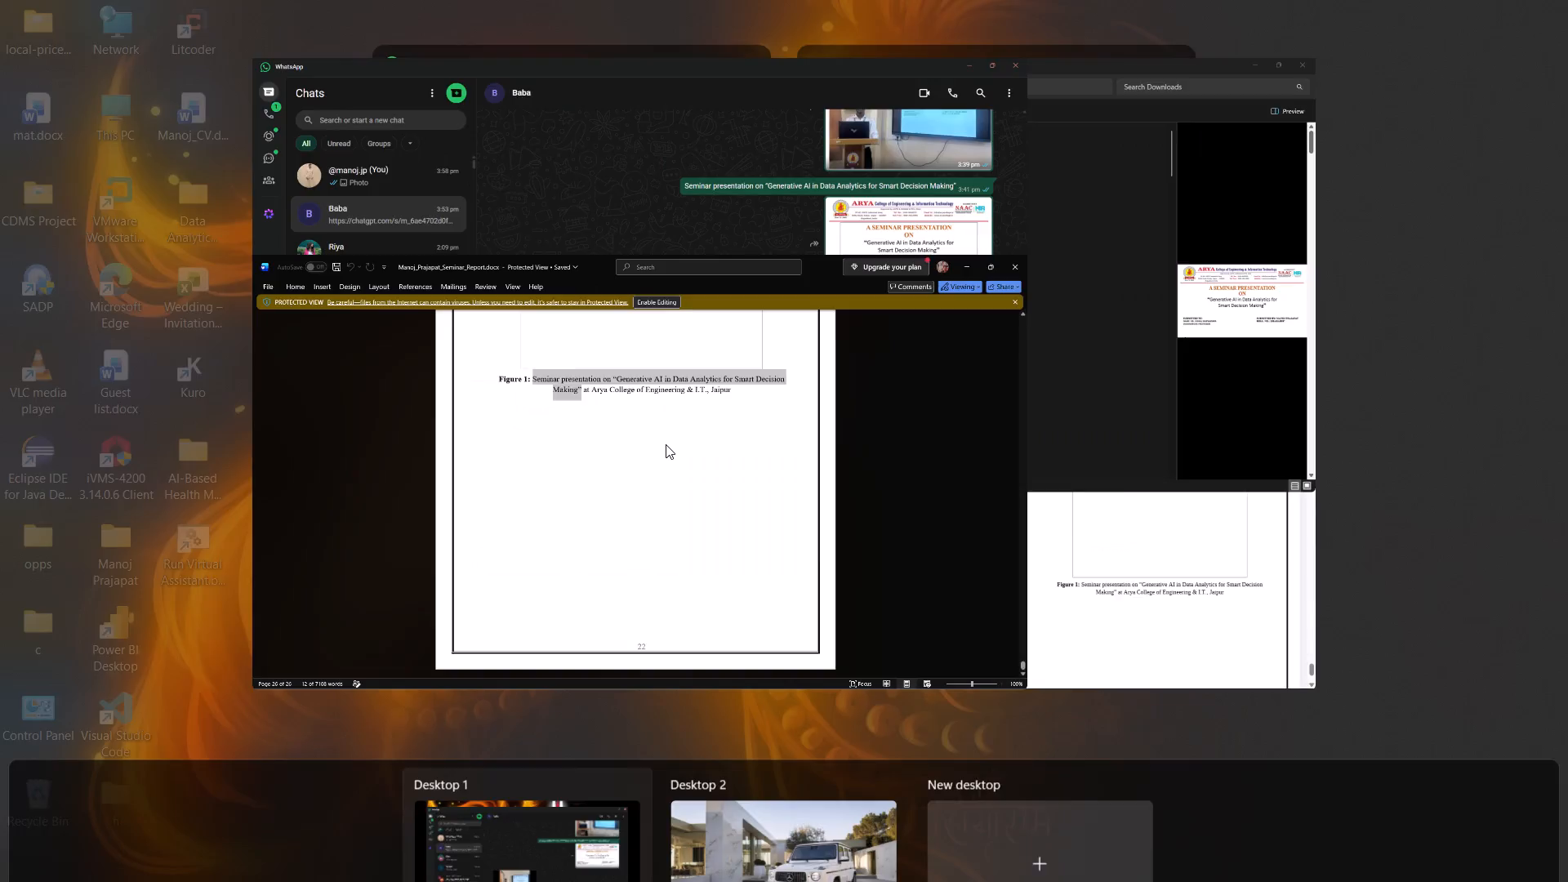
# Switch the seminar report Word document out of Protected View by enabling editing.
pyautogui.scroll(3, 666, 444)
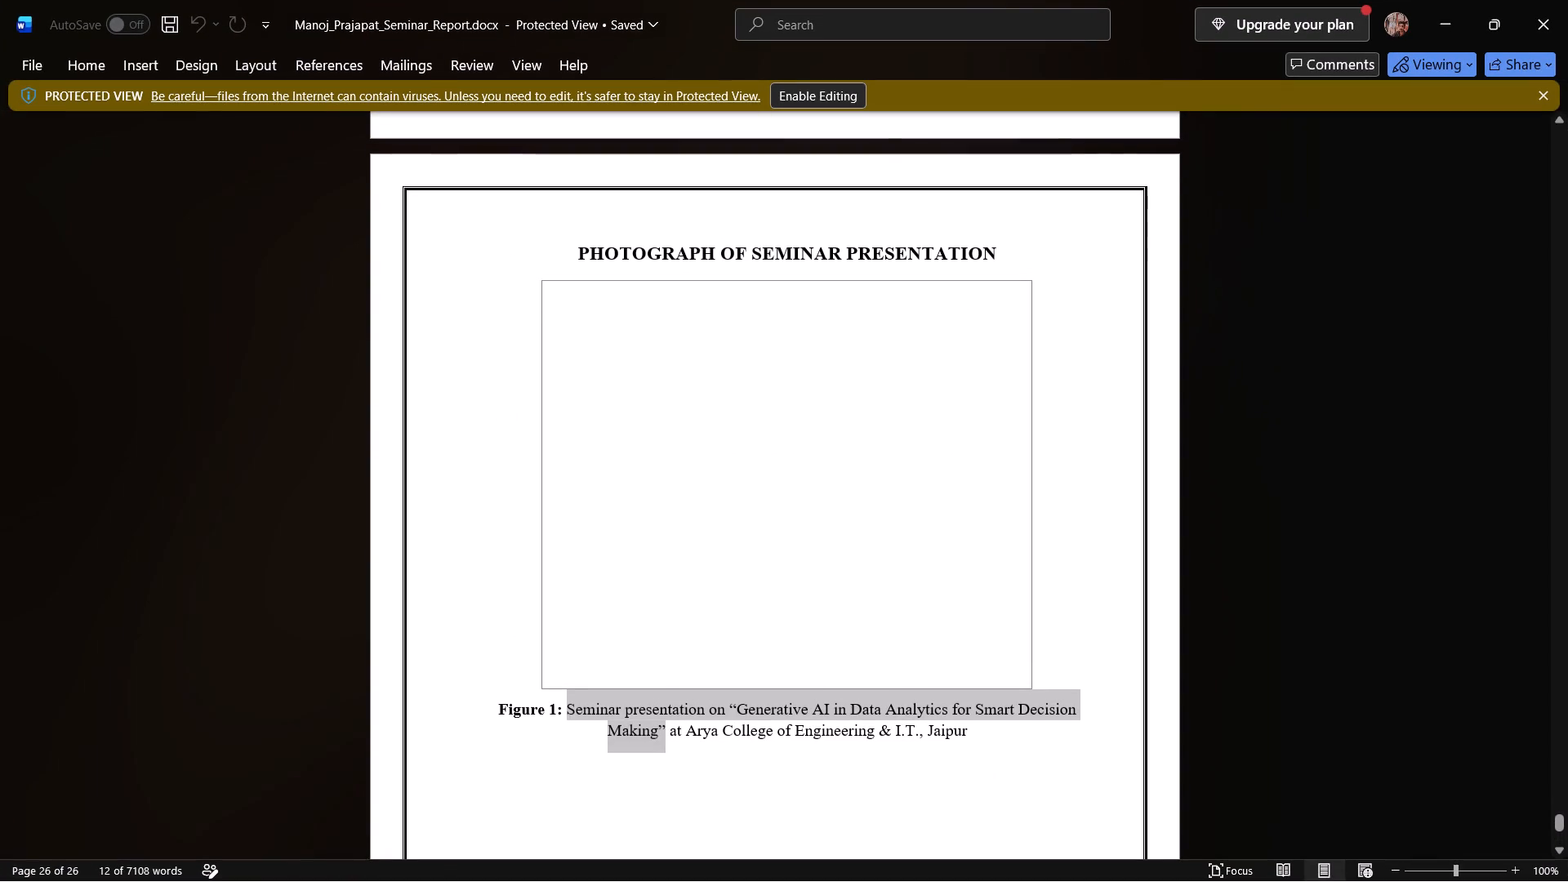
pyautogui.click(809, 91)
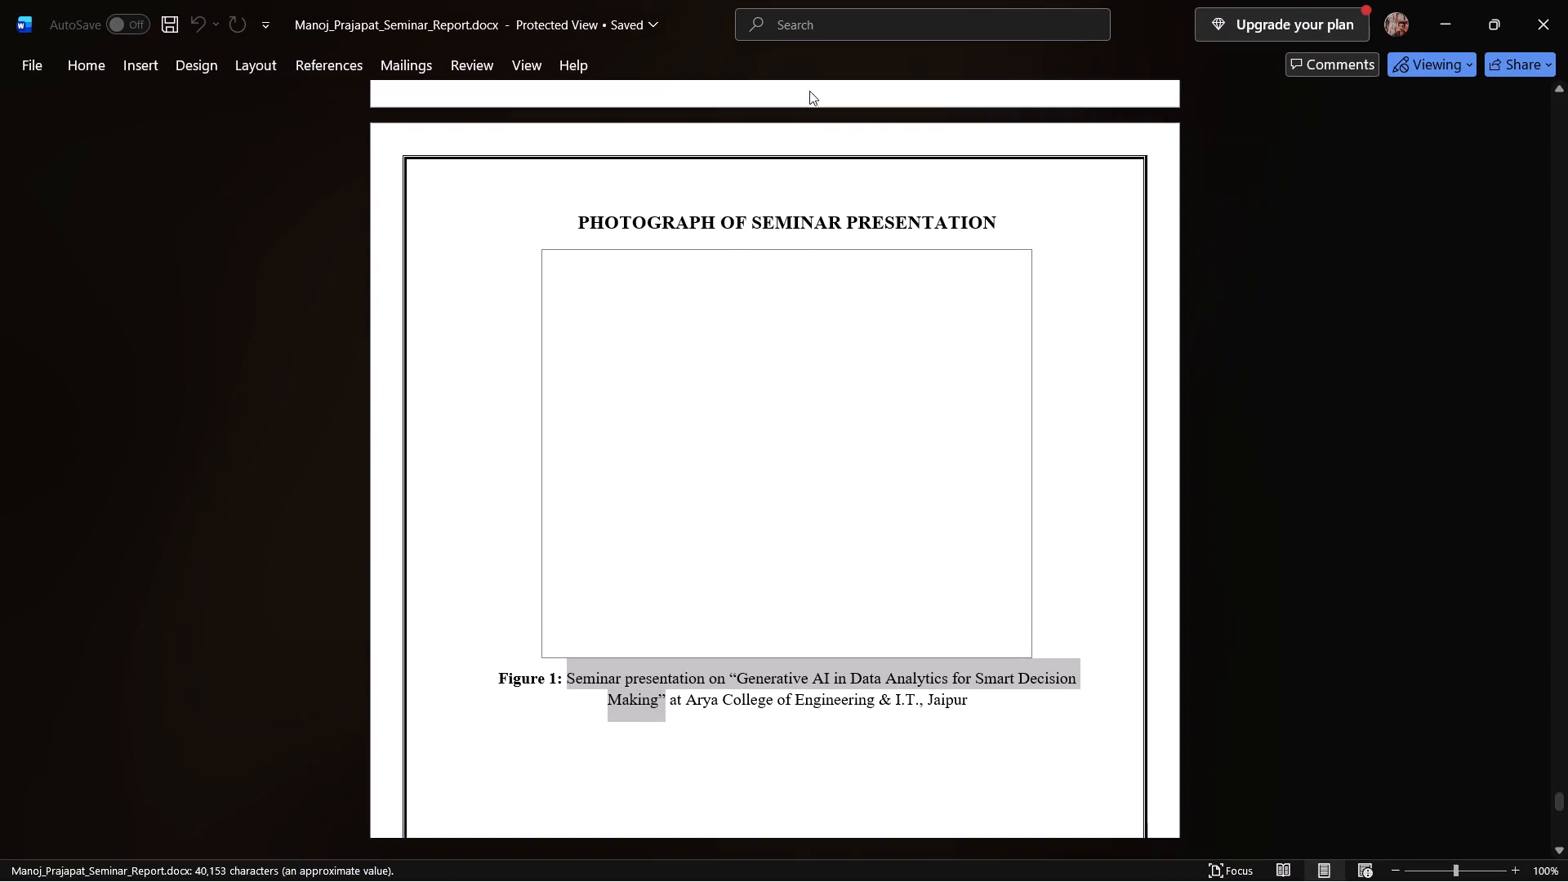
# Place the cursor inside the empty frame under the heading "PHOTOGRAPH OF SEMINAR PRESENTATION", above the Figure 1 caption.
pyautogui.scroll(-20, 730, 403)
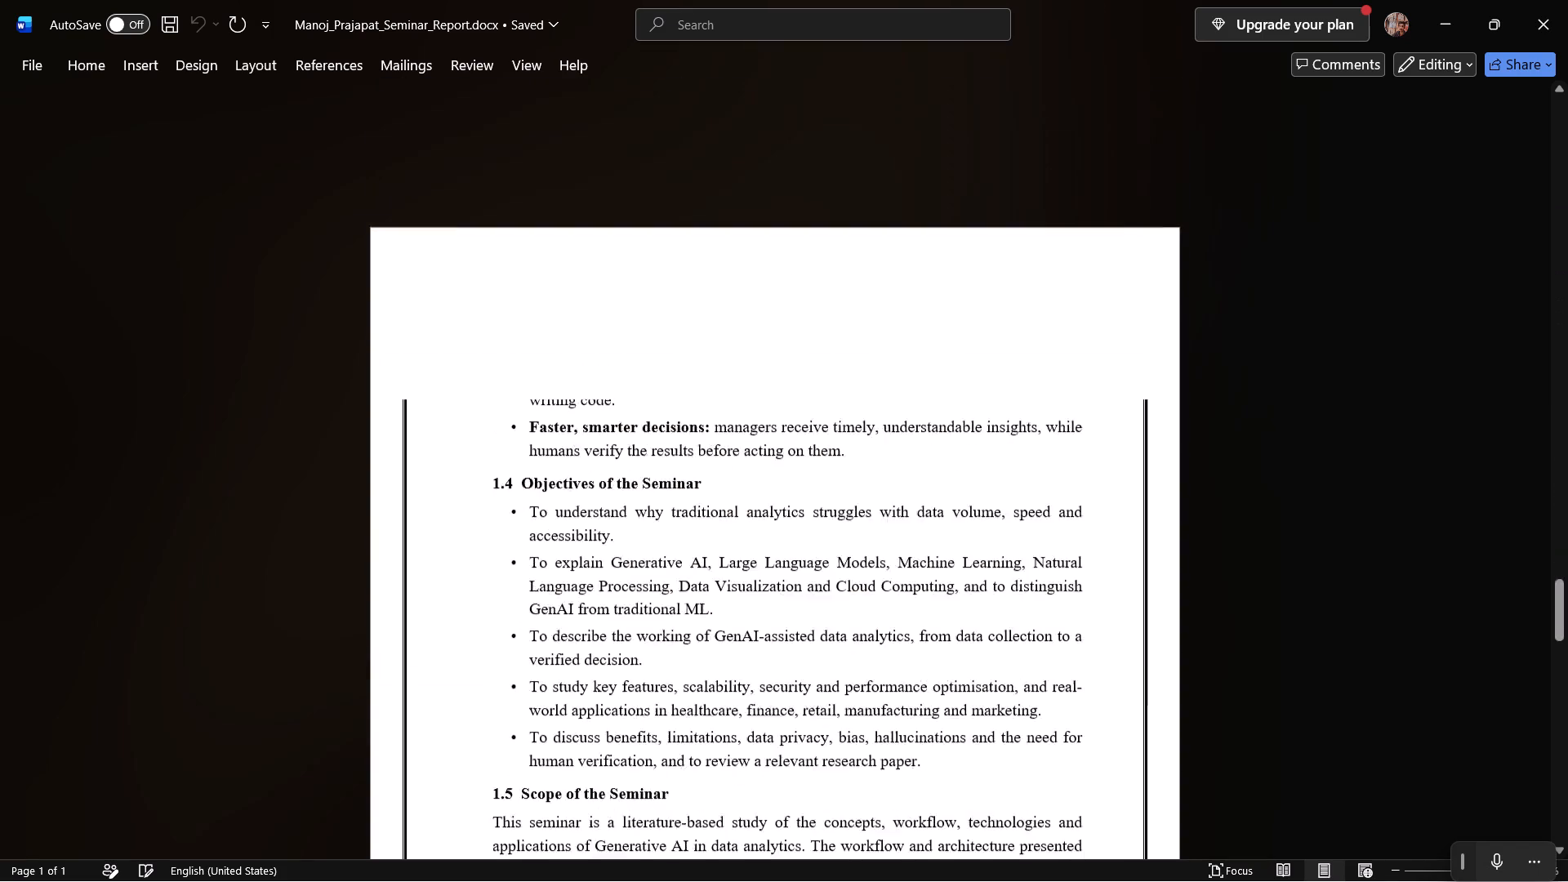
pyautogui.scroll(-6, 730, 403)
pyautogui.scroll(1, 730, 403)
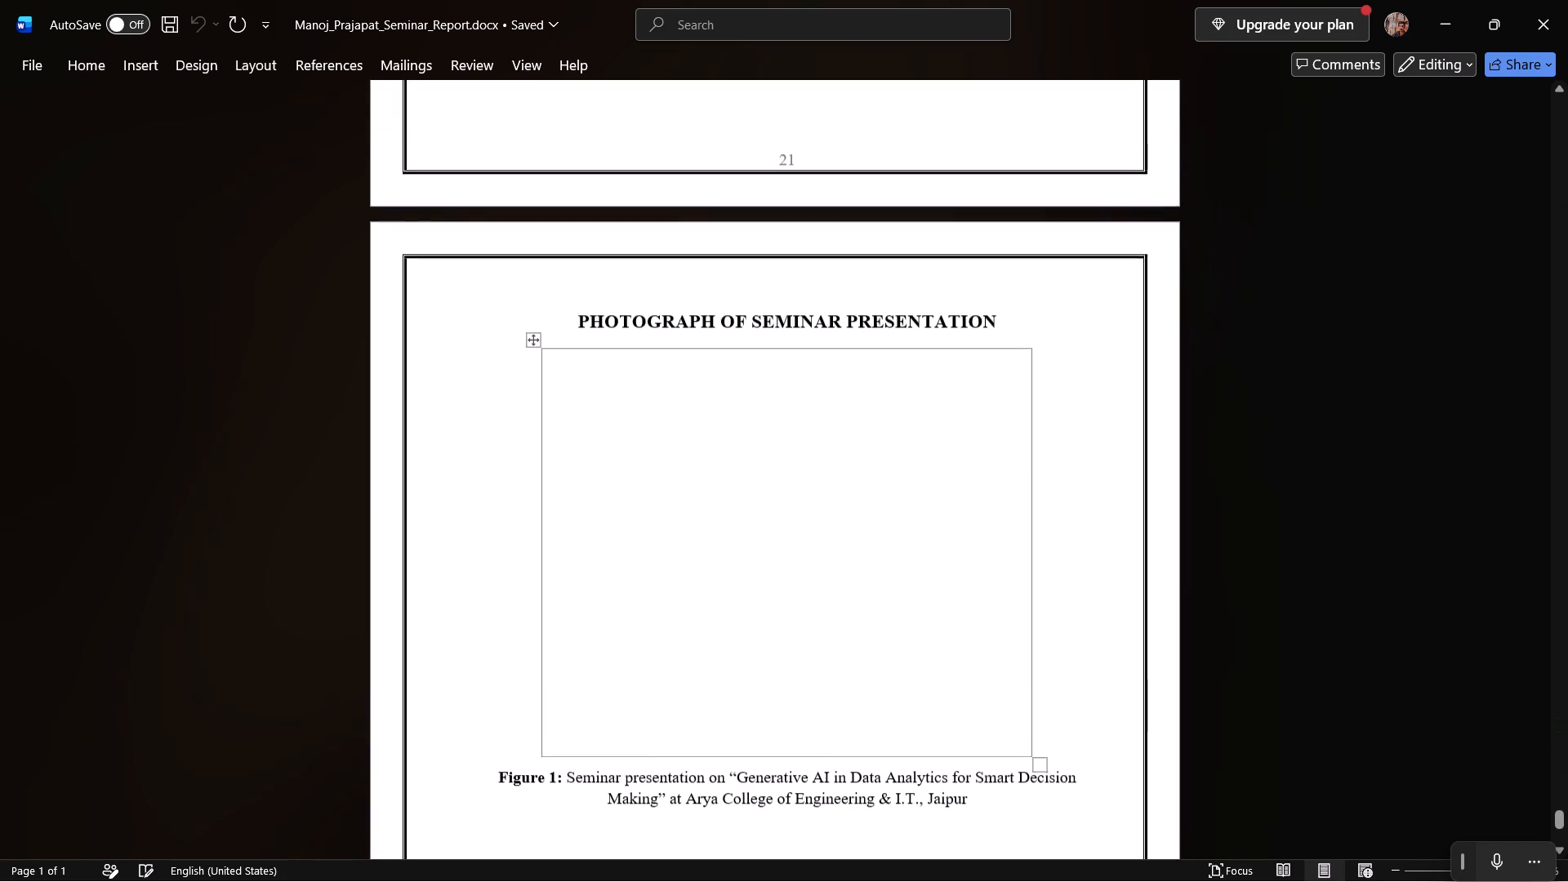
pyautogui.scroll(1, 730, 403)
pyautogui.click(730, 403)
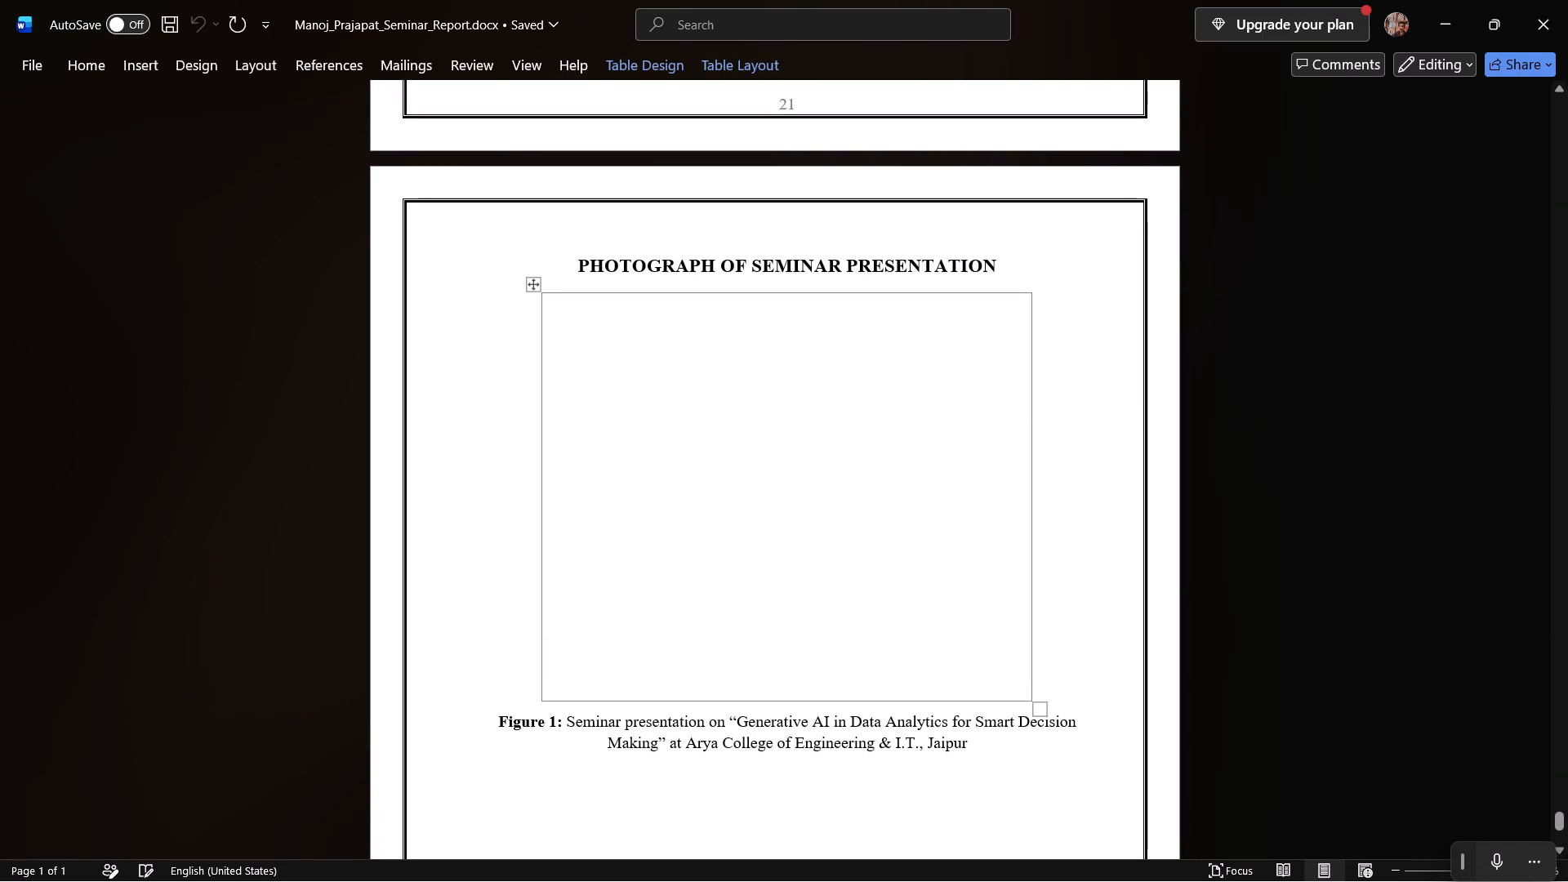
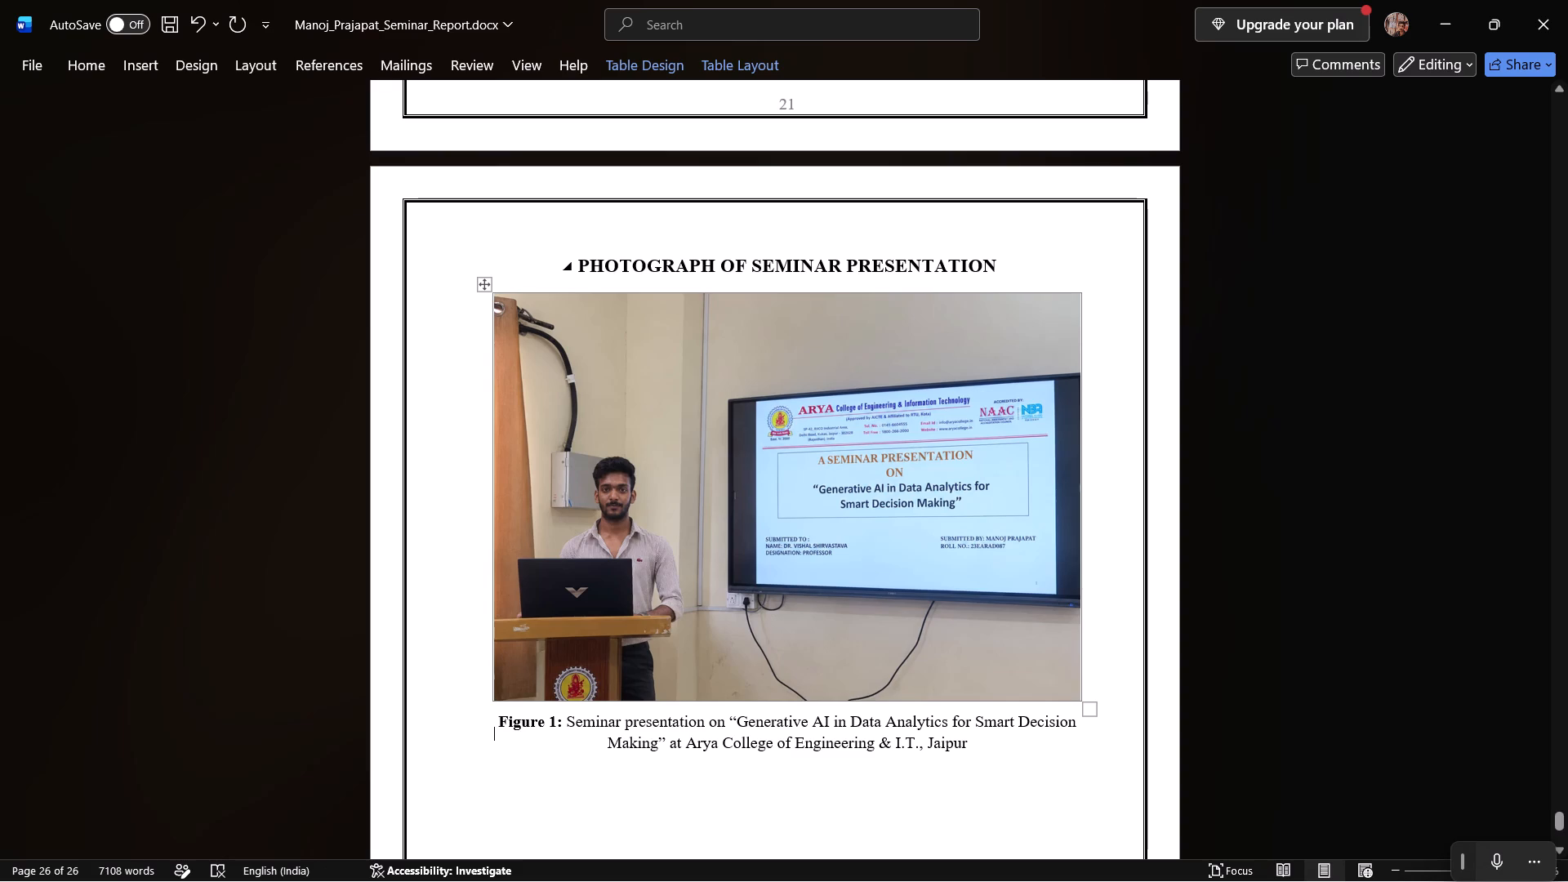
# Review the seminar report backward from the photograph page through the student feedback page to the References page.
pyautogui.click(1345, 457)
pyautogui.click(1290, 458)
pyautogui.scroll(3, 1151, 475)
pyautogui.click(1107, 433)
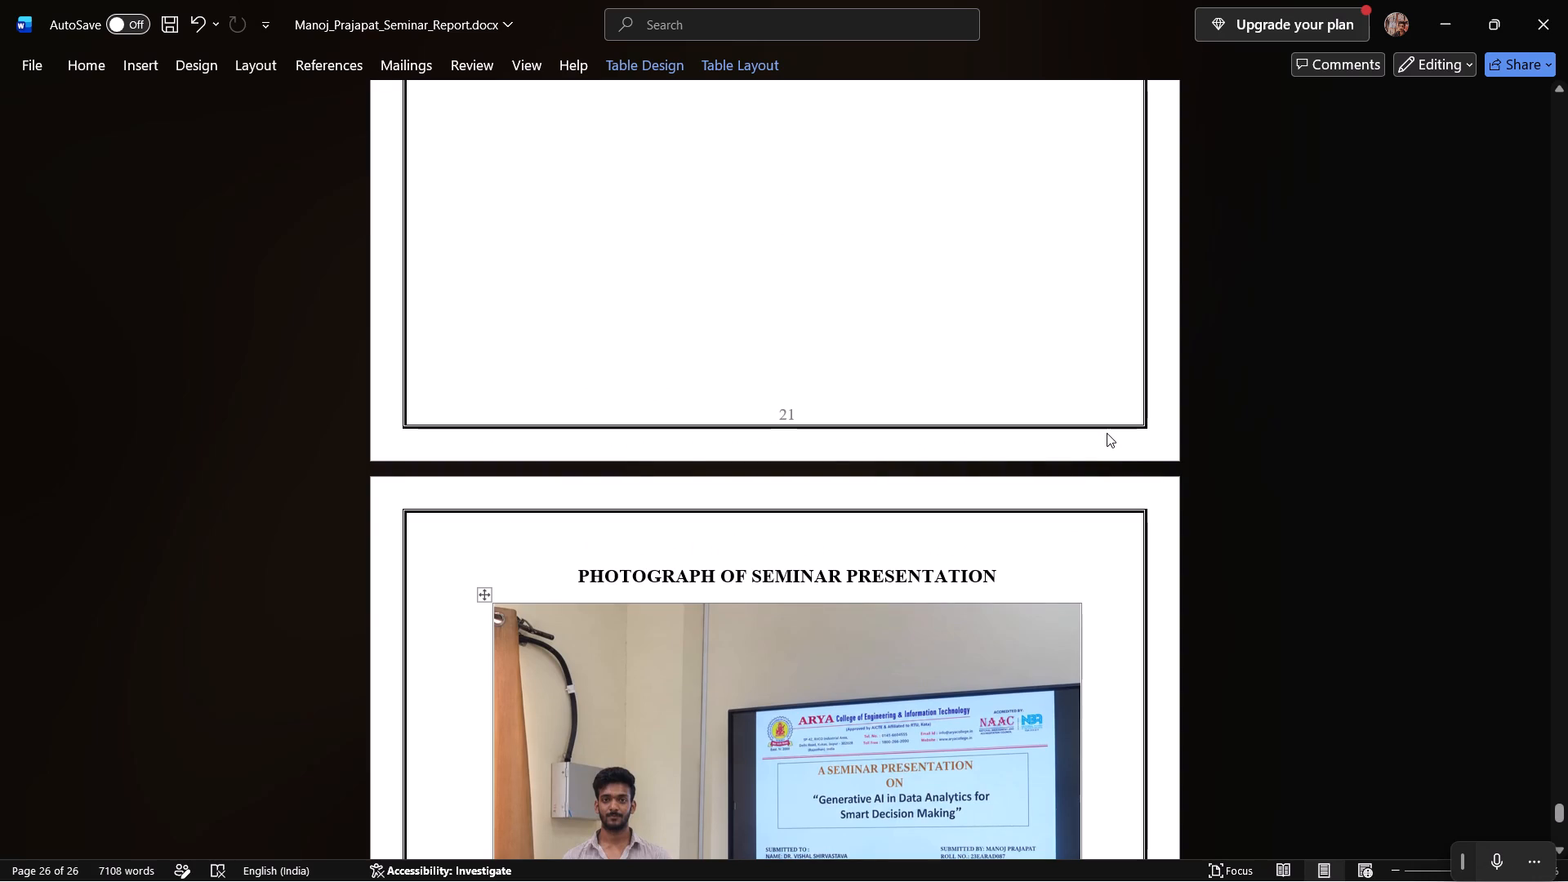
pyautogui.scroll(1, 1107, 433)
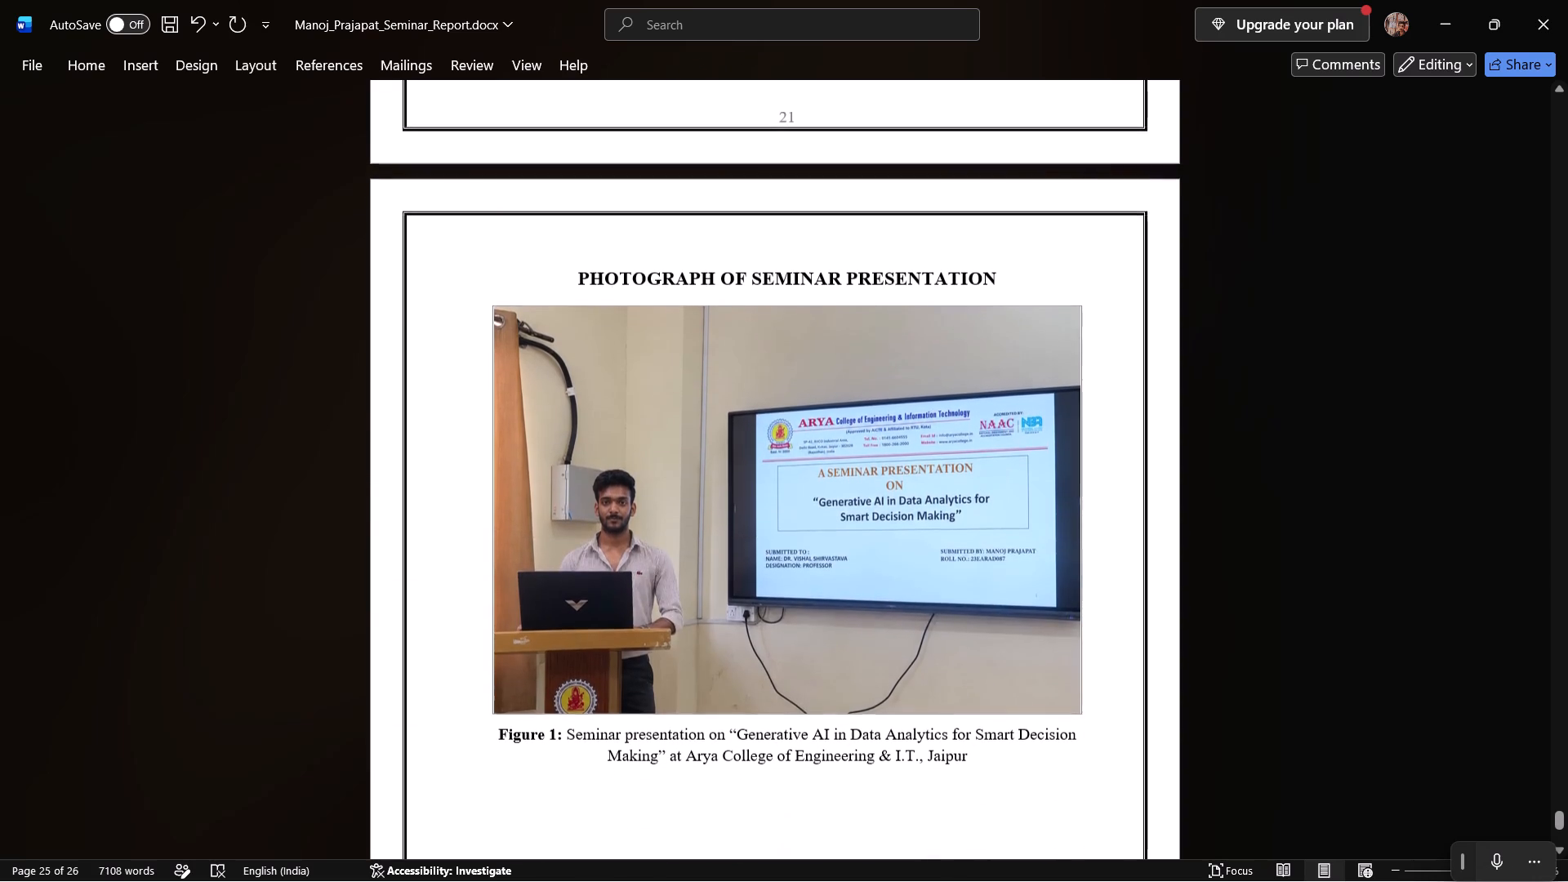
pyautogui.scroll(1, 1107, 433)
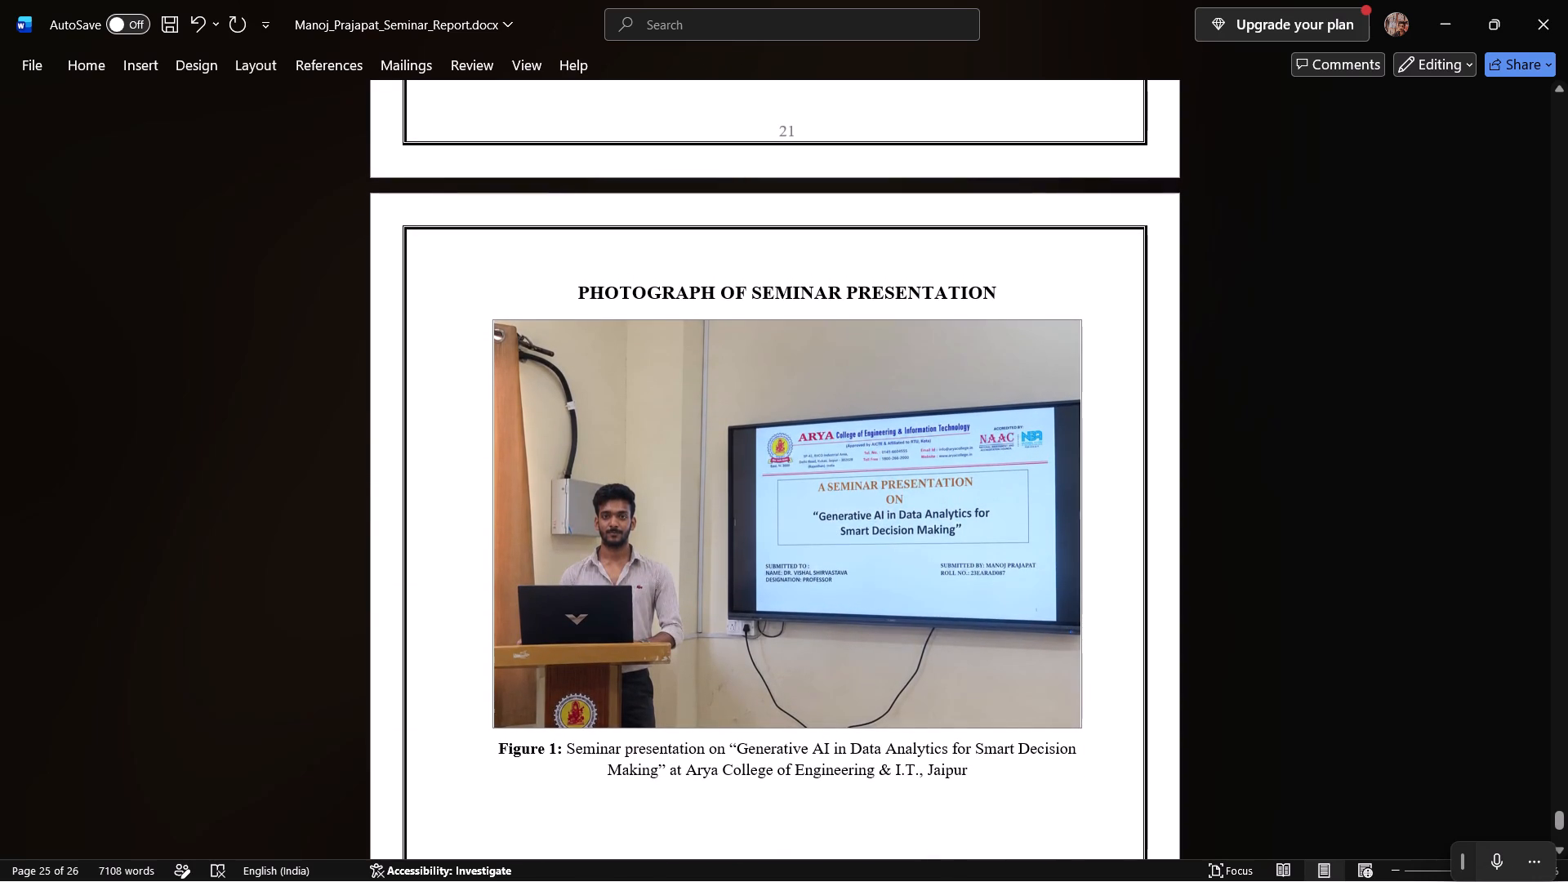
pyautogui.scroll(4, 1107, 433)
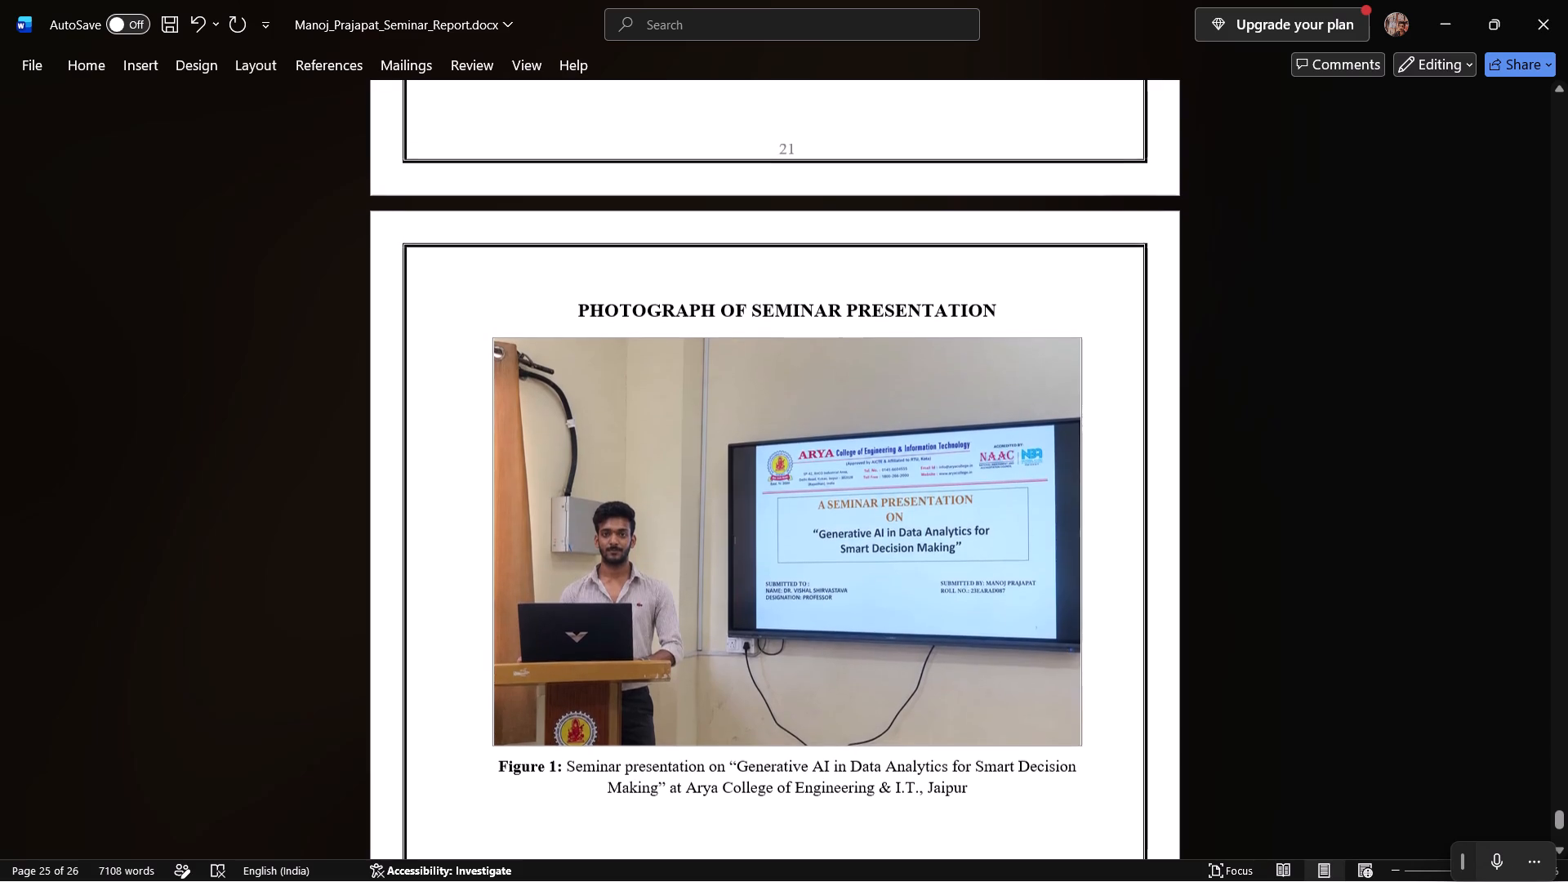
pyautogui.scroll(3, 1107, 433)
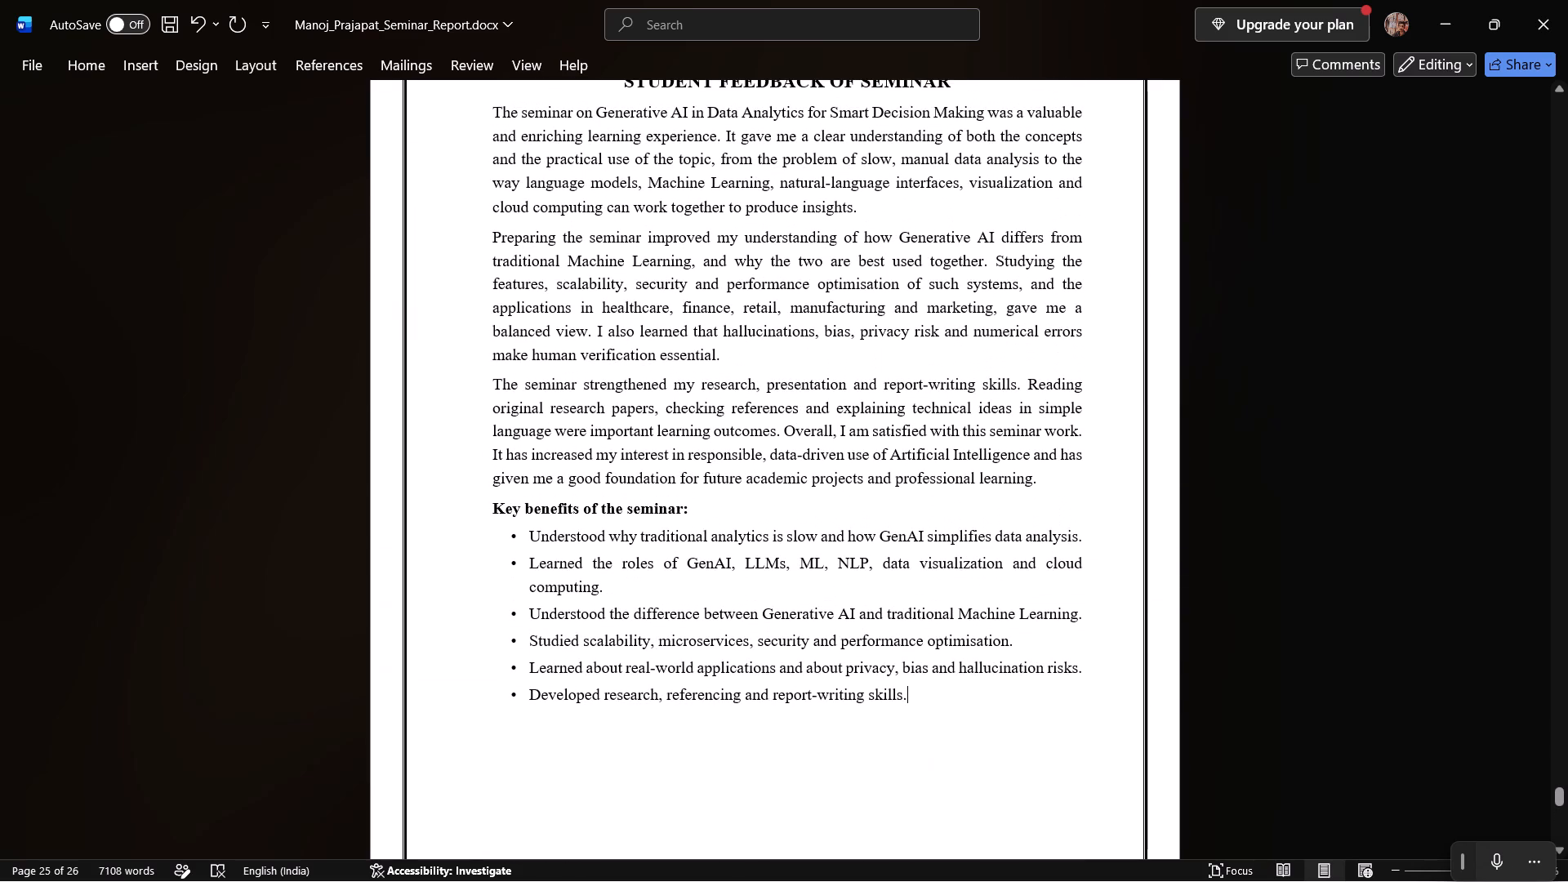
pyautogui.scroll(2, 1107, 433)
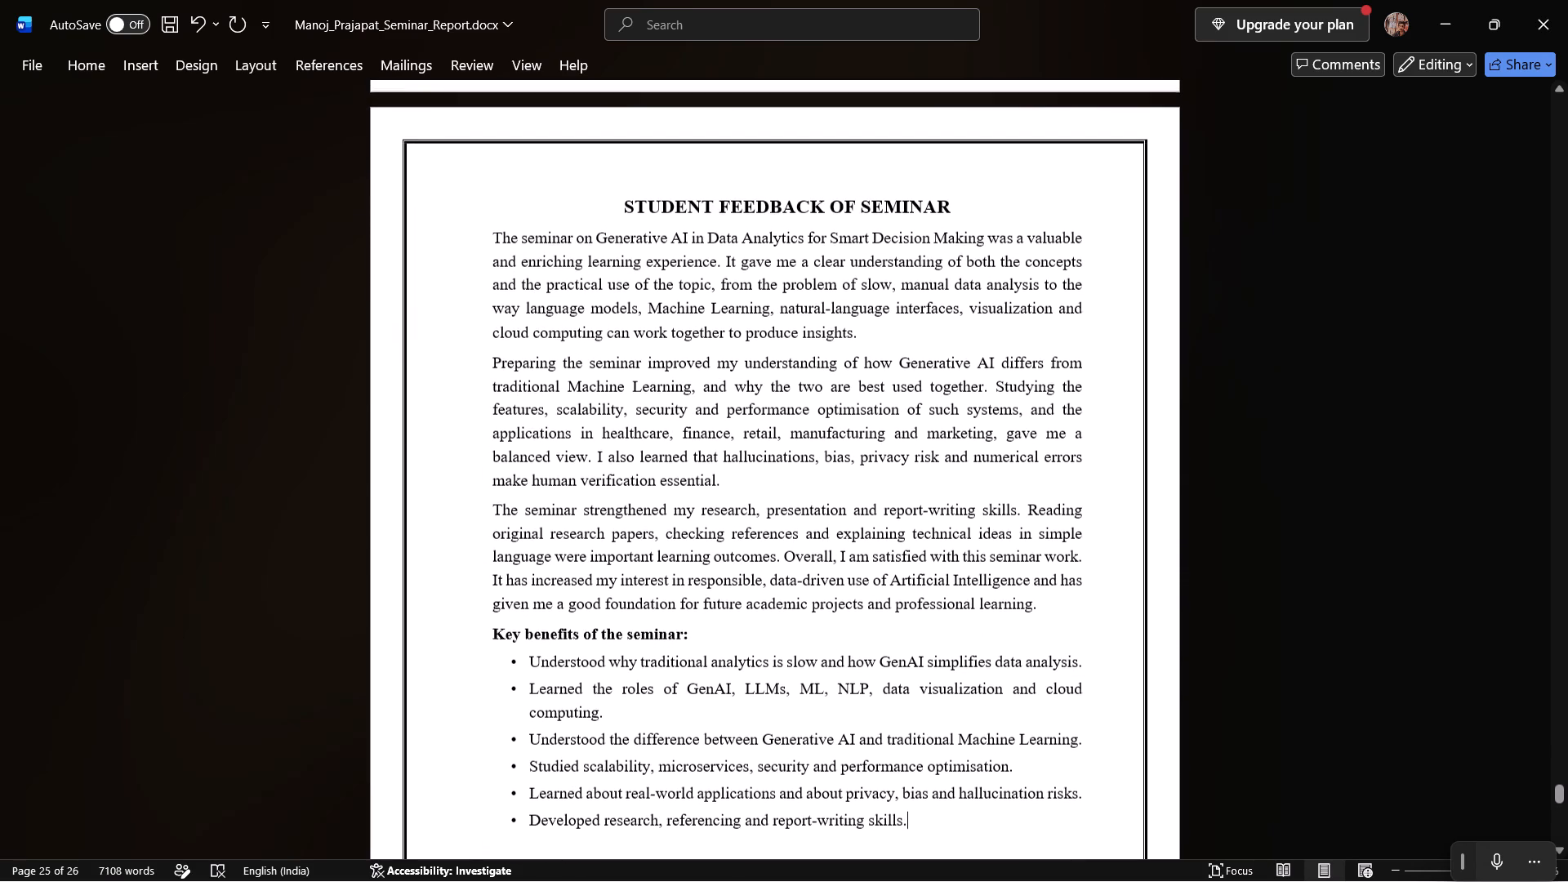
pyautogui.scroll(2, 1107, 433)
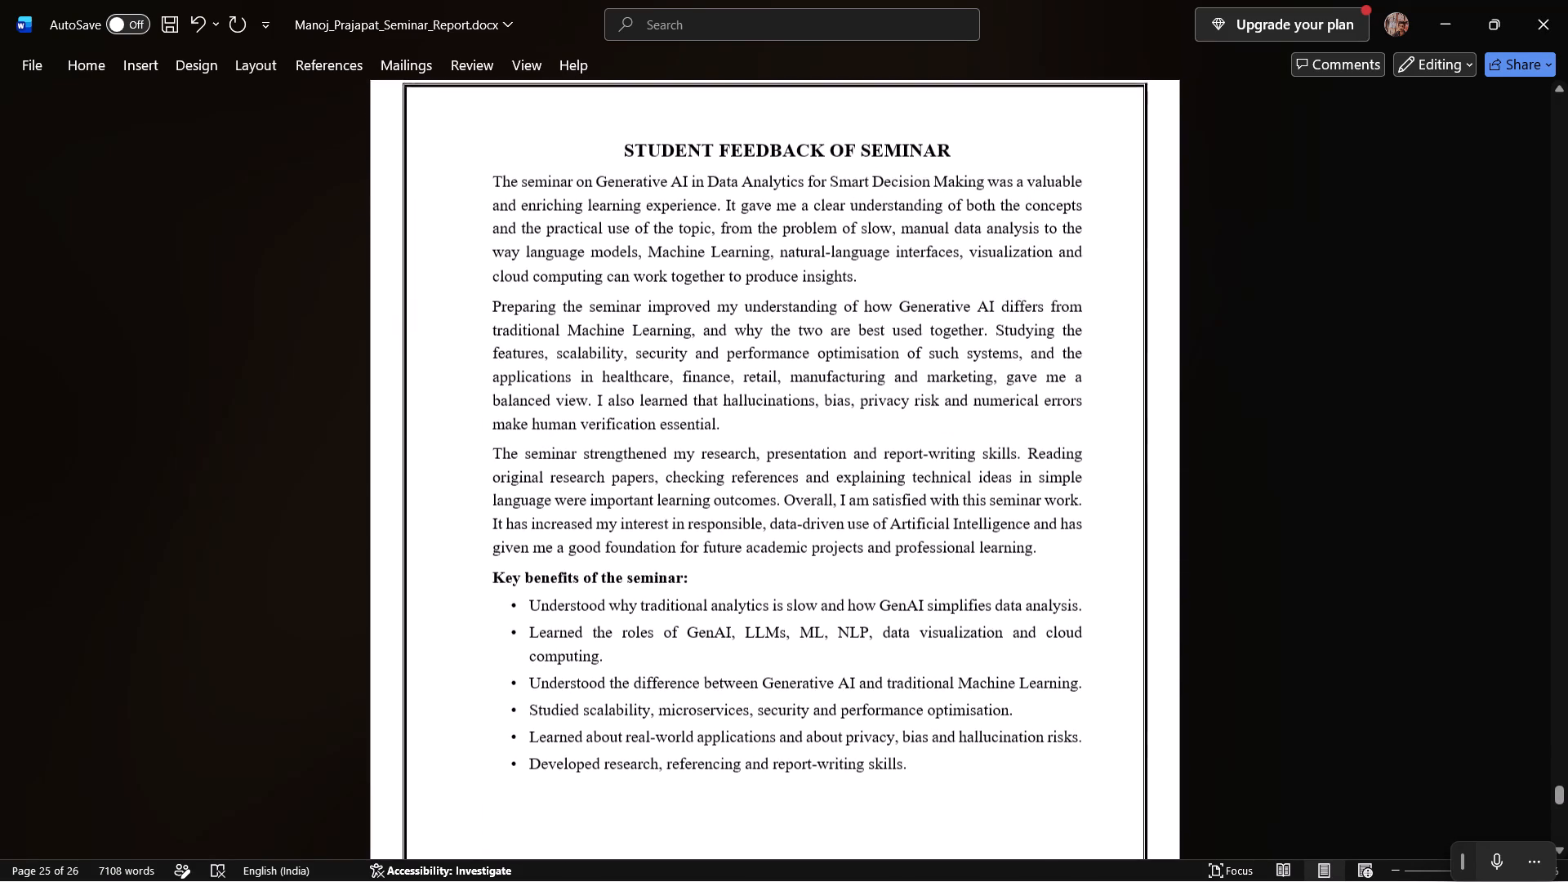
pyautogui.scroll(2, 1107, 433)
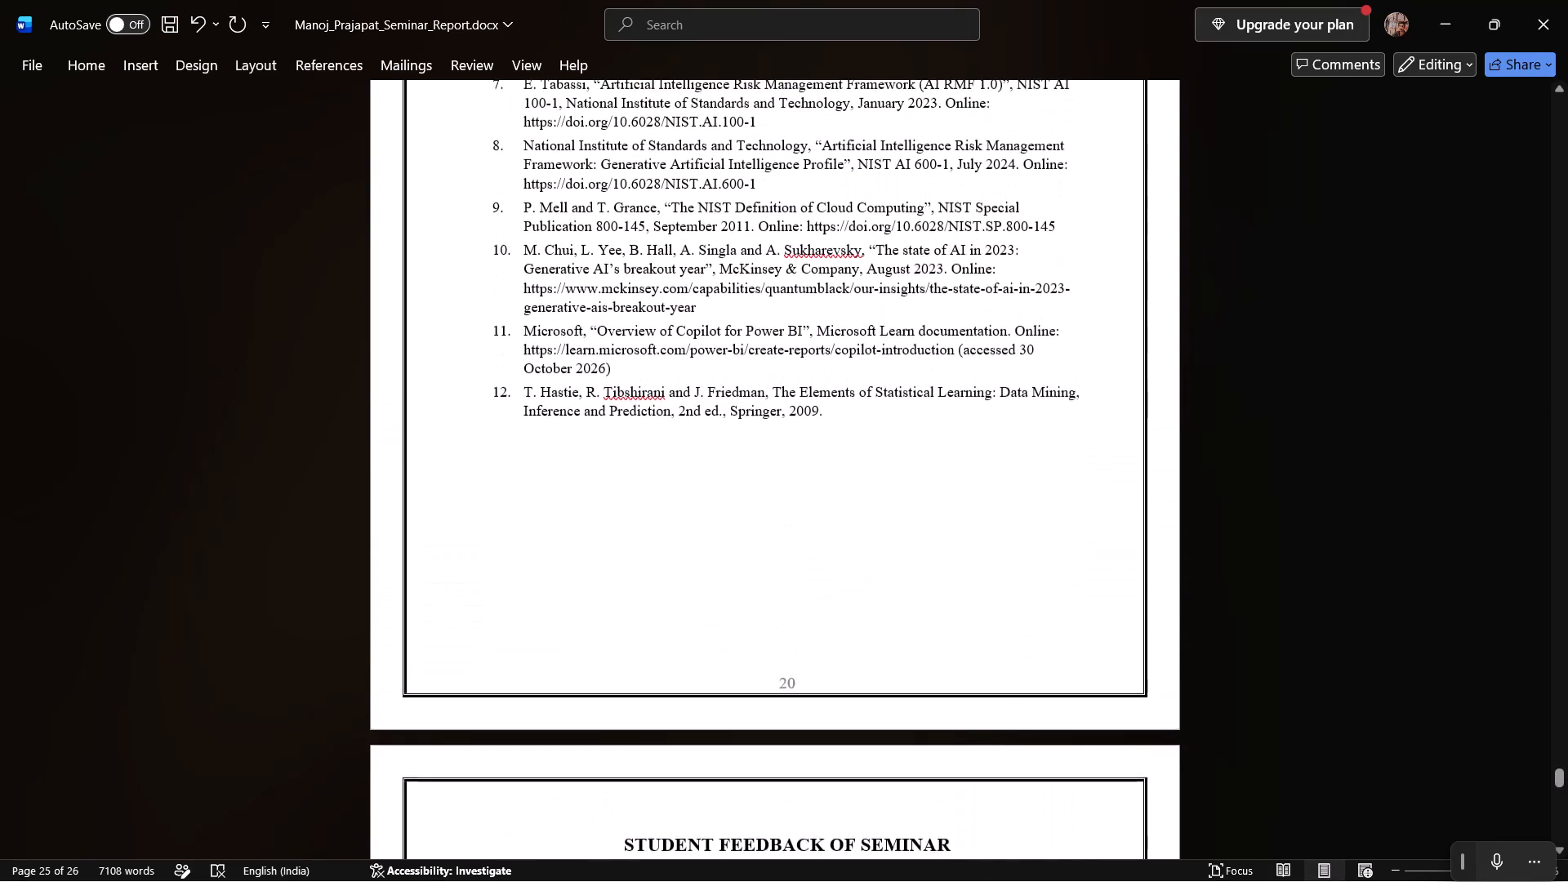
pyautogui.scroll(4, 1107, 433)
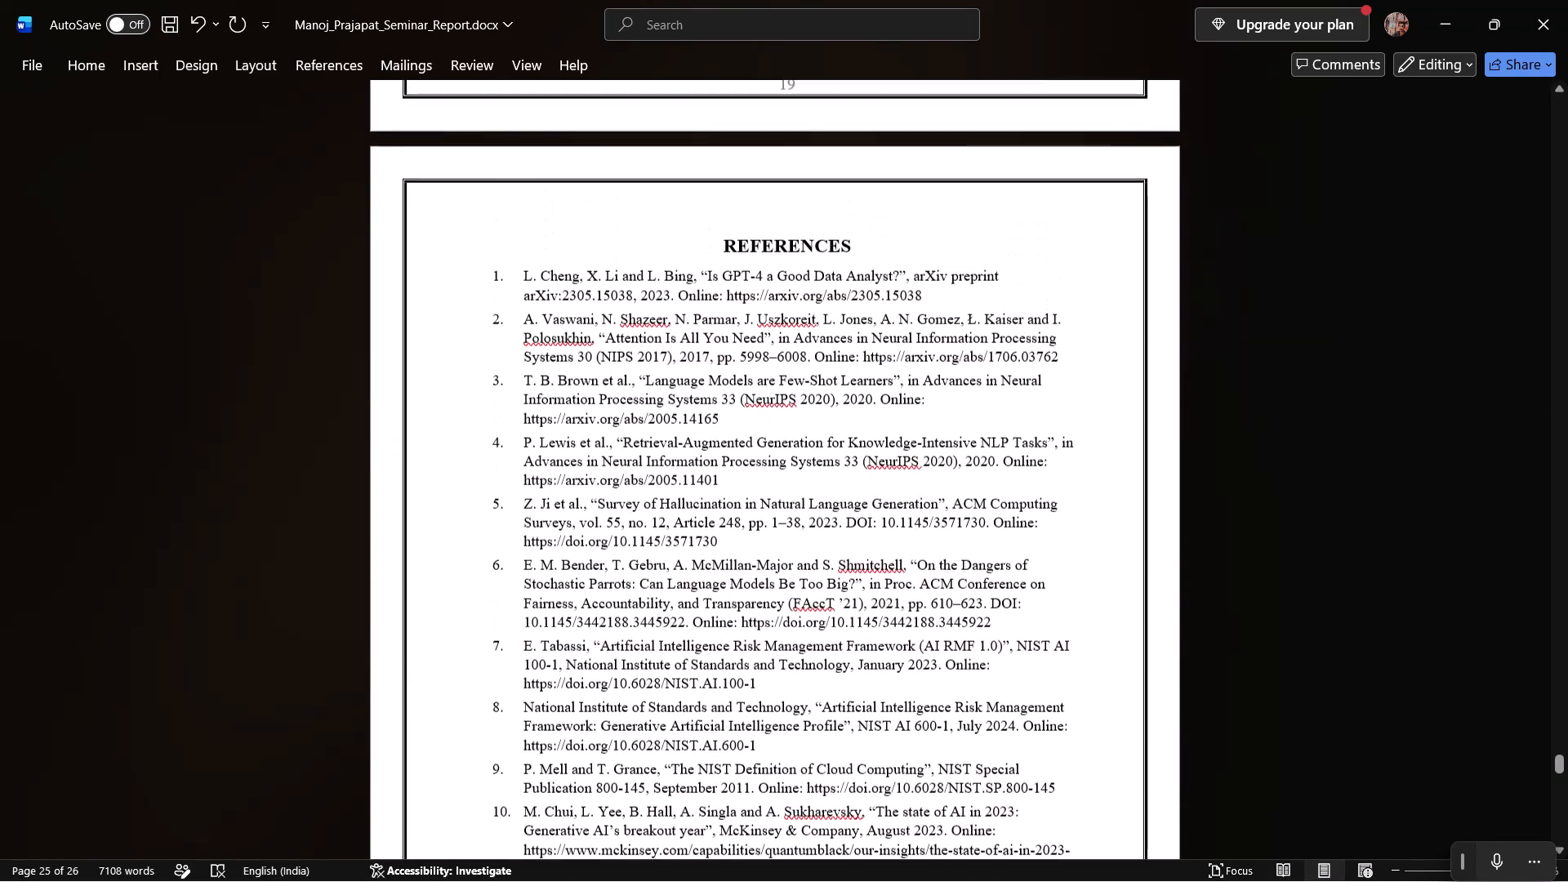
pyautogui.scroll(1, 1107, 433)
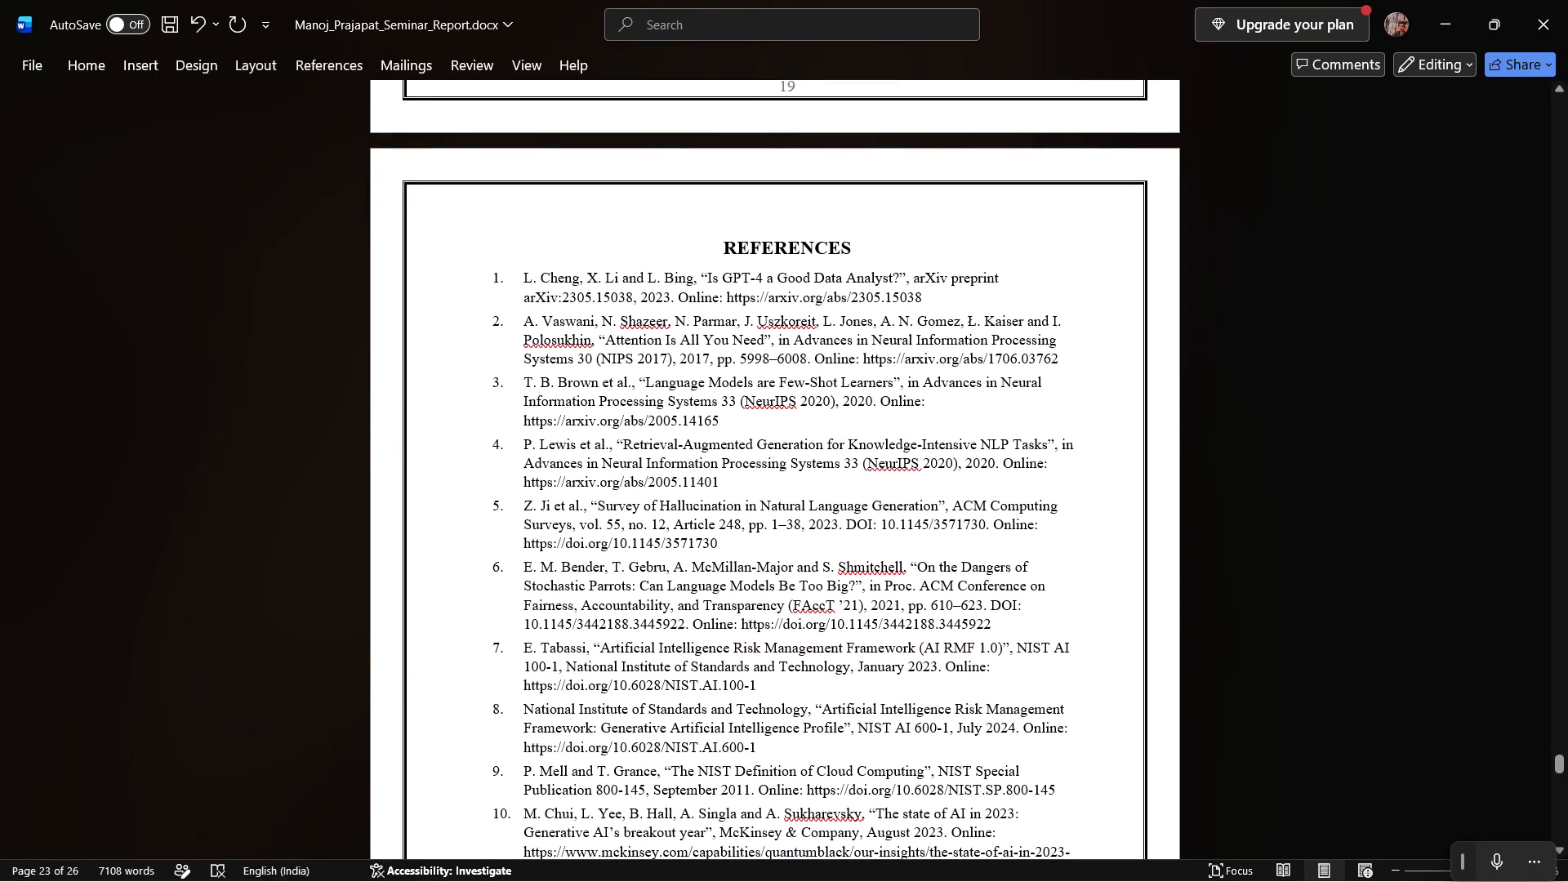
# Convert the plain web addresses at the ends of references 1 to 6 into active hyperlinks.
pyautogui.click(924, 294)
pyautogui.press('space')
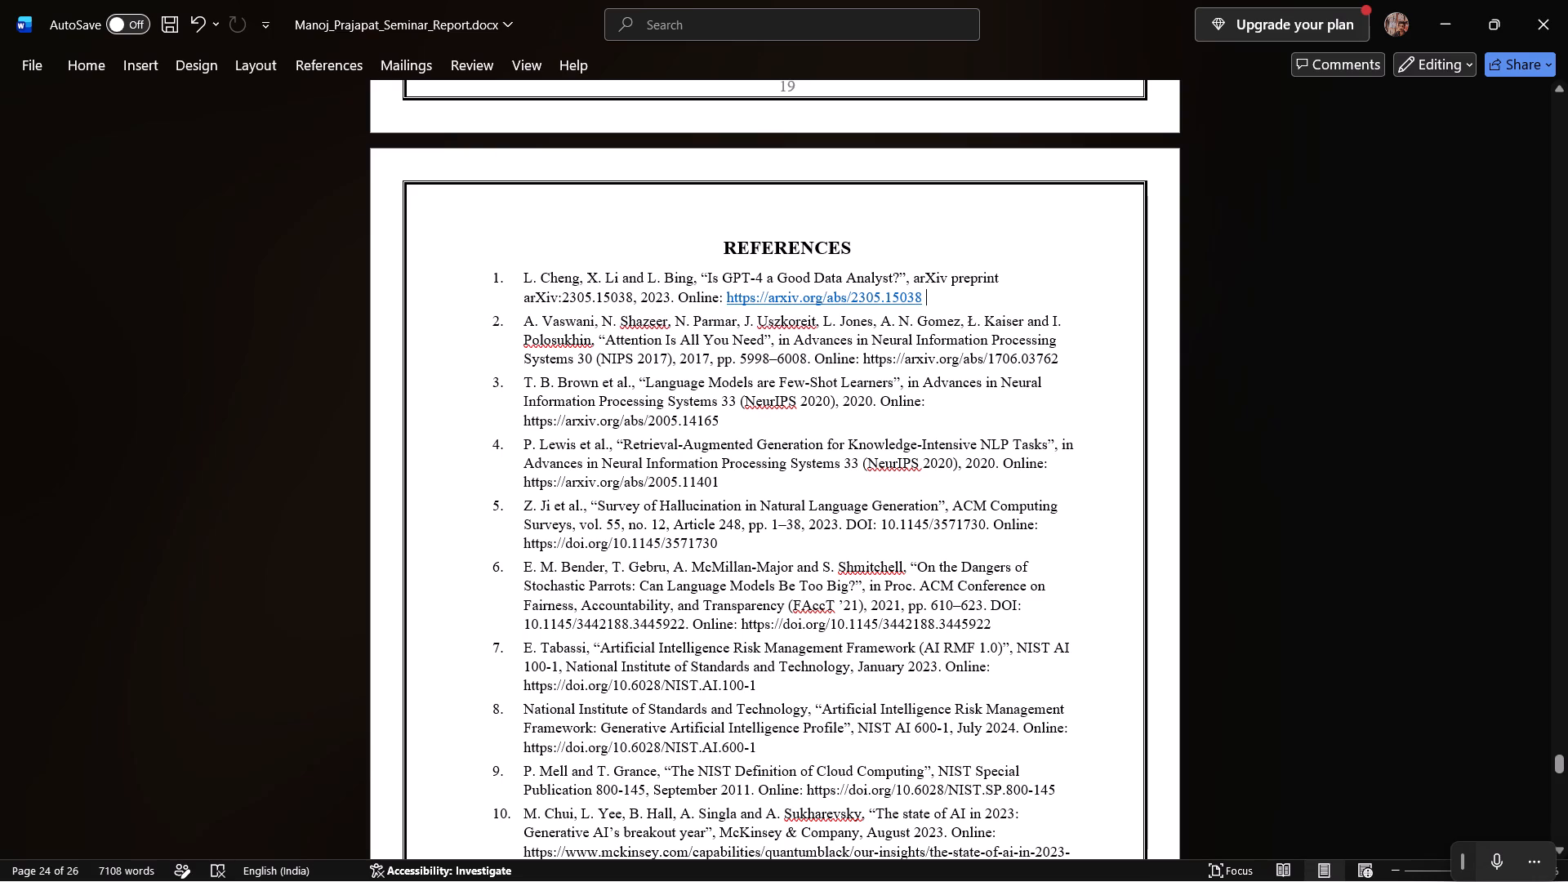
pyautogui.click(1063, 361)
pyautogui.press('space')
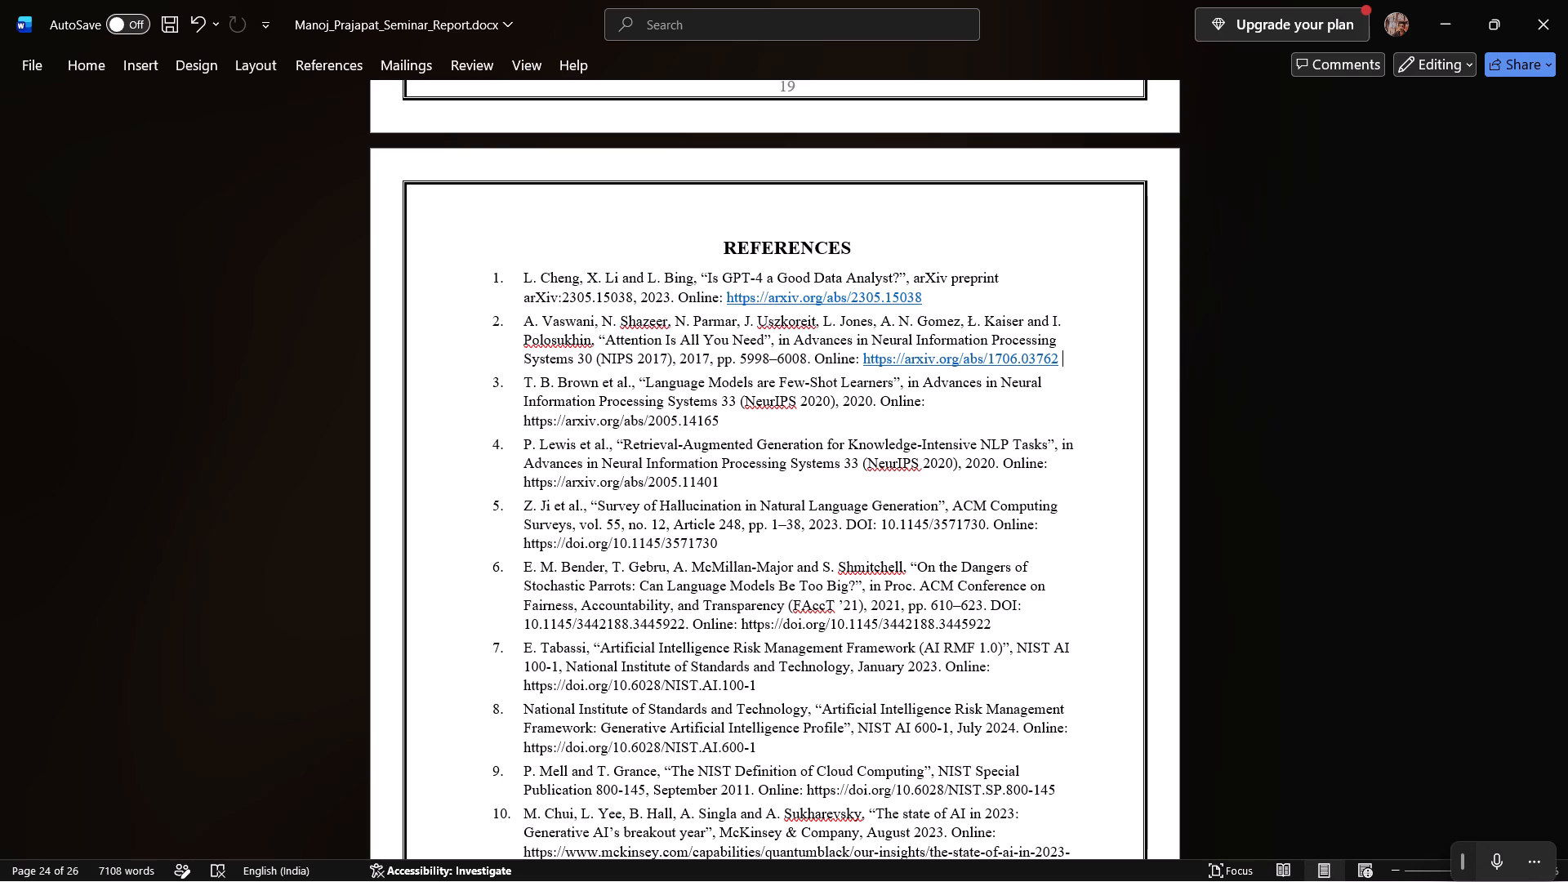
pyautogui.click(734, 415)
pyautogui.press('space')
pyautogui.click(718, 489)
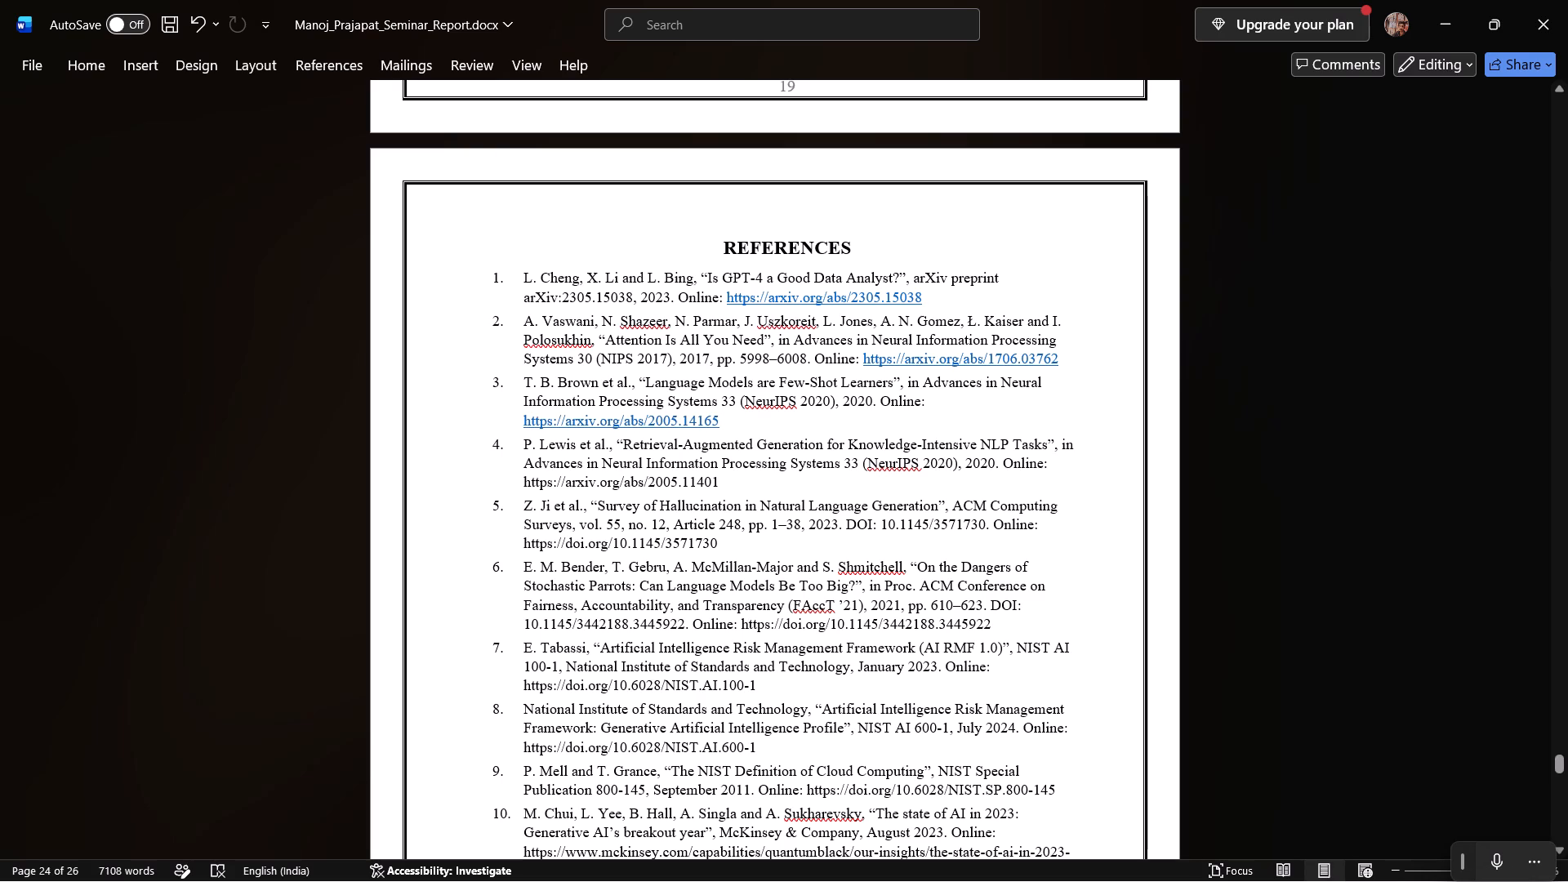
pyautogui.press('space')
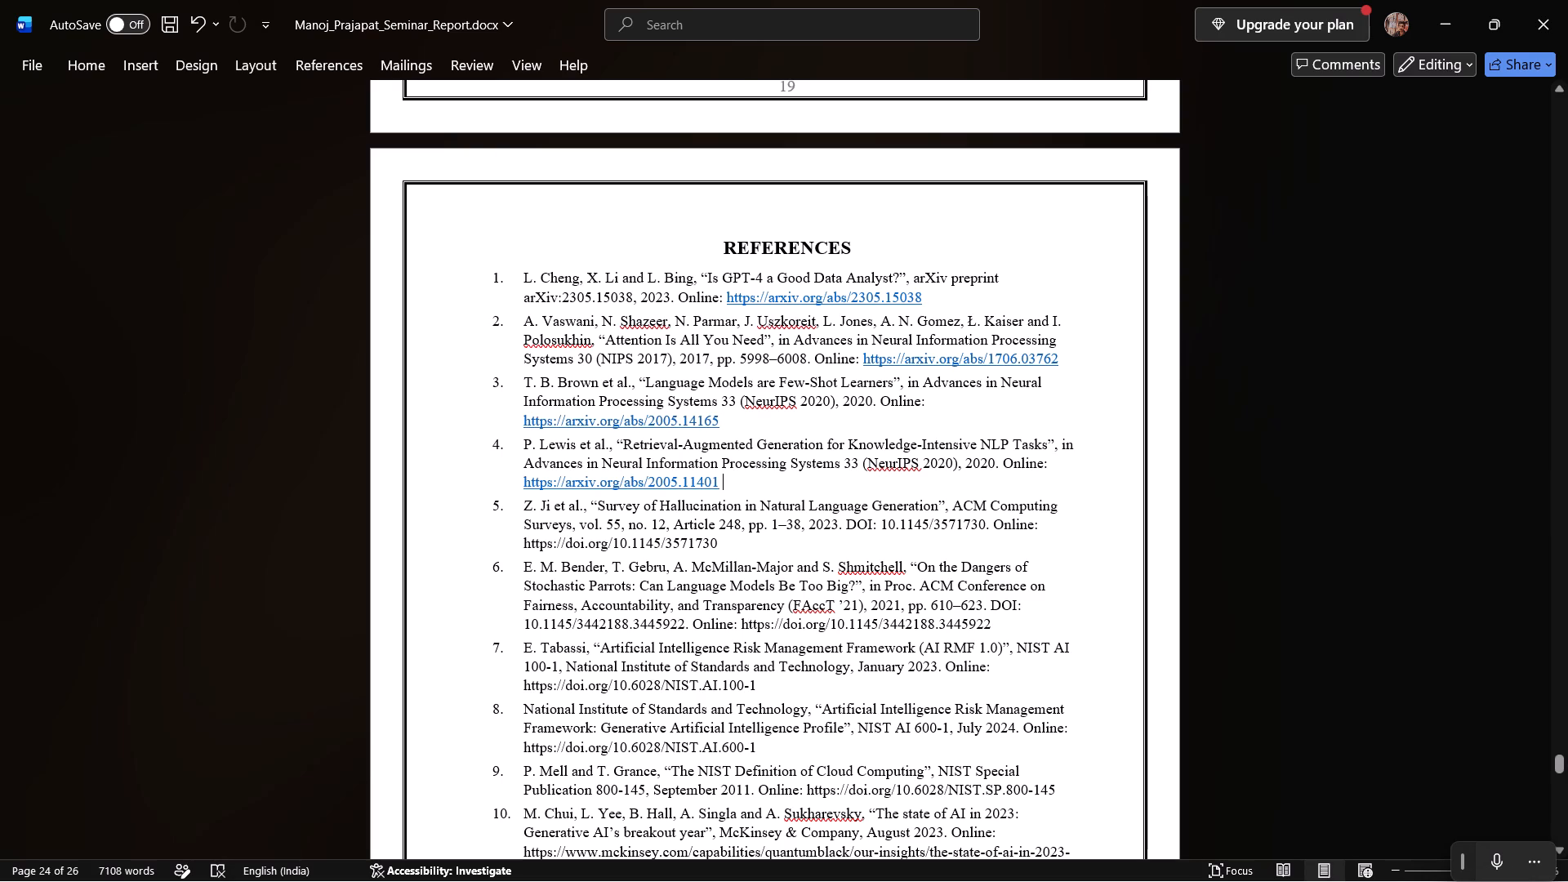
pyautogui.click(724, 546)
pyautogui.press('space')
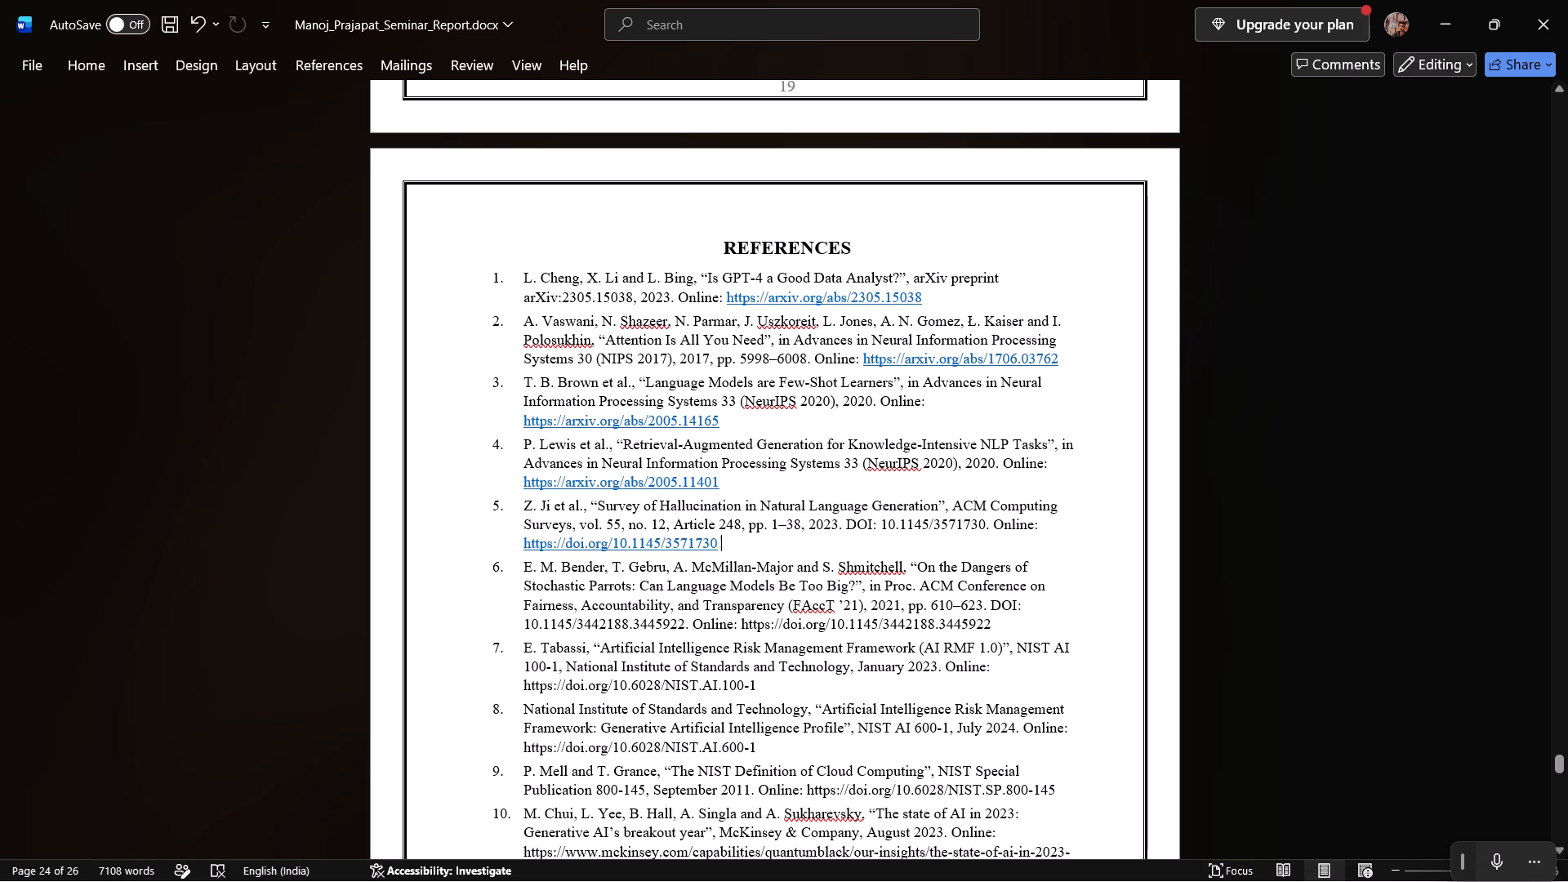
pyautogui.click(1000, 618)
pyautogui.press('space')
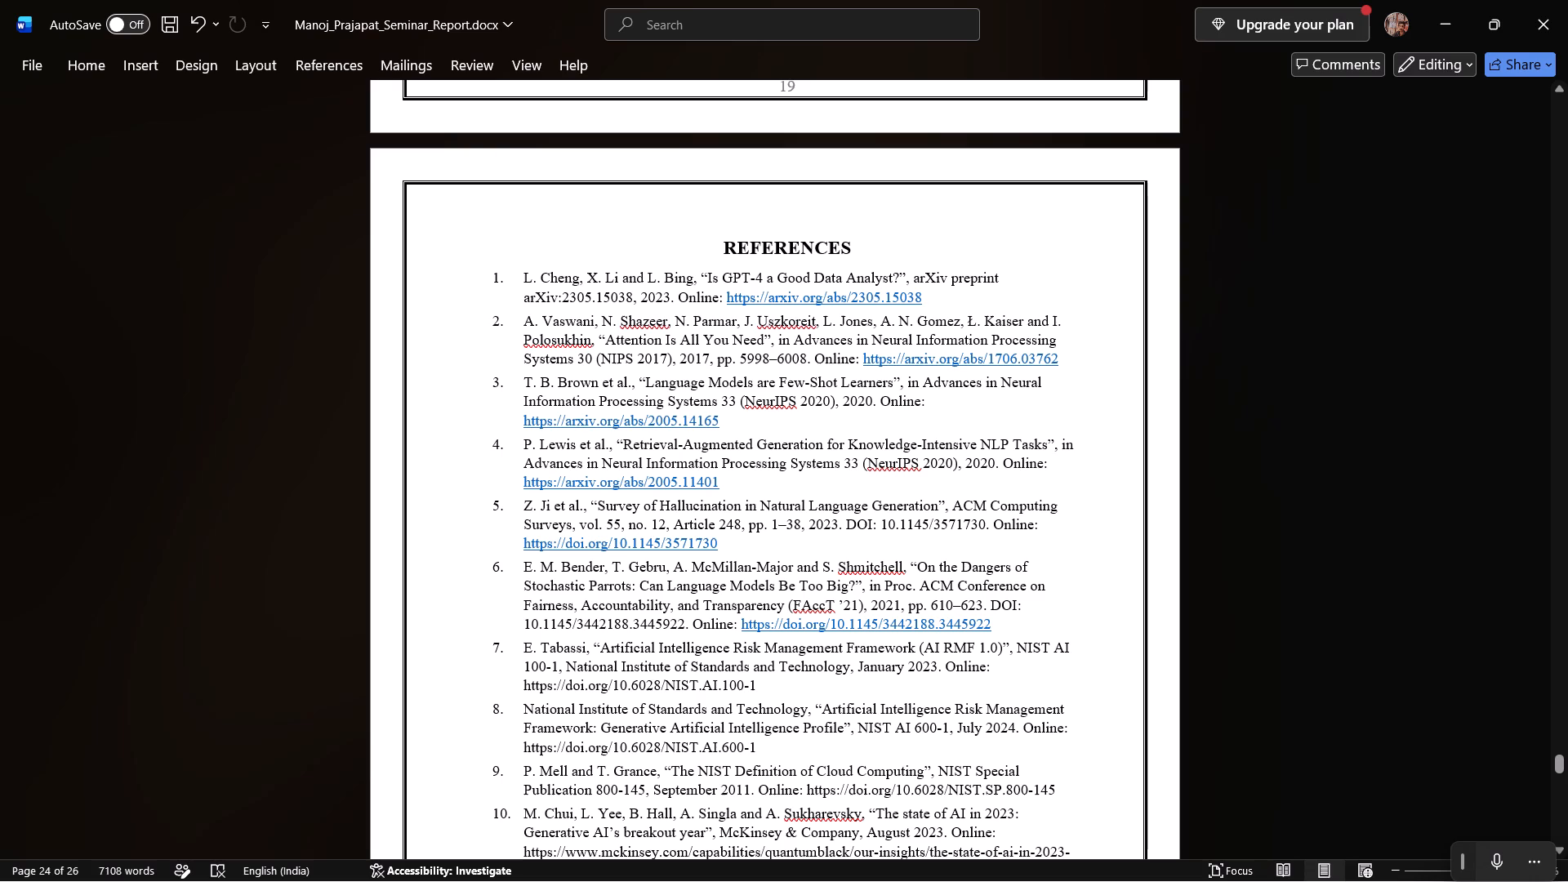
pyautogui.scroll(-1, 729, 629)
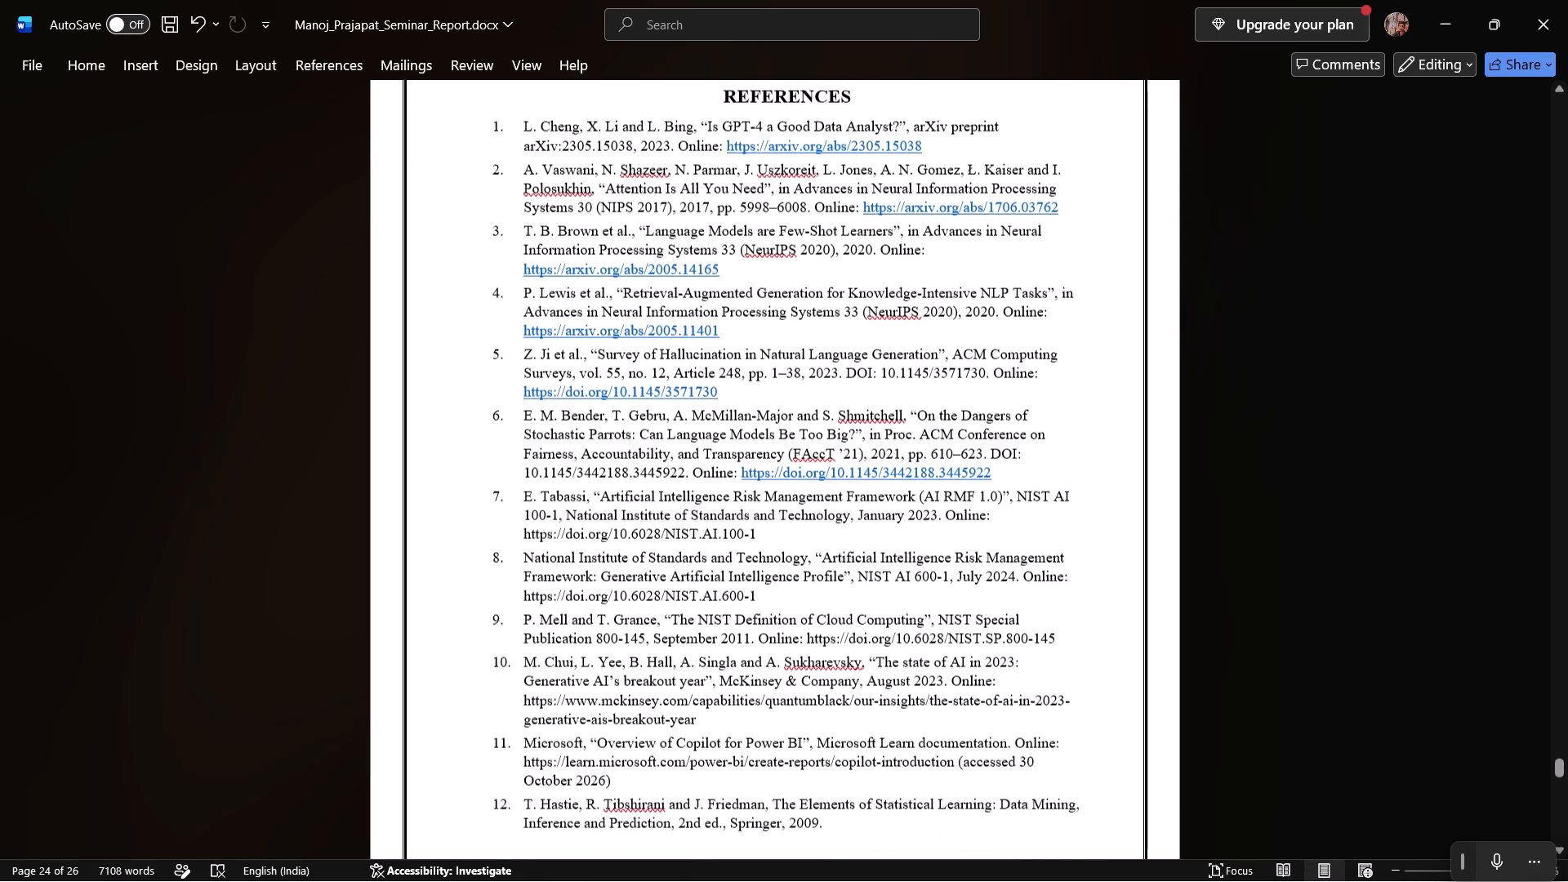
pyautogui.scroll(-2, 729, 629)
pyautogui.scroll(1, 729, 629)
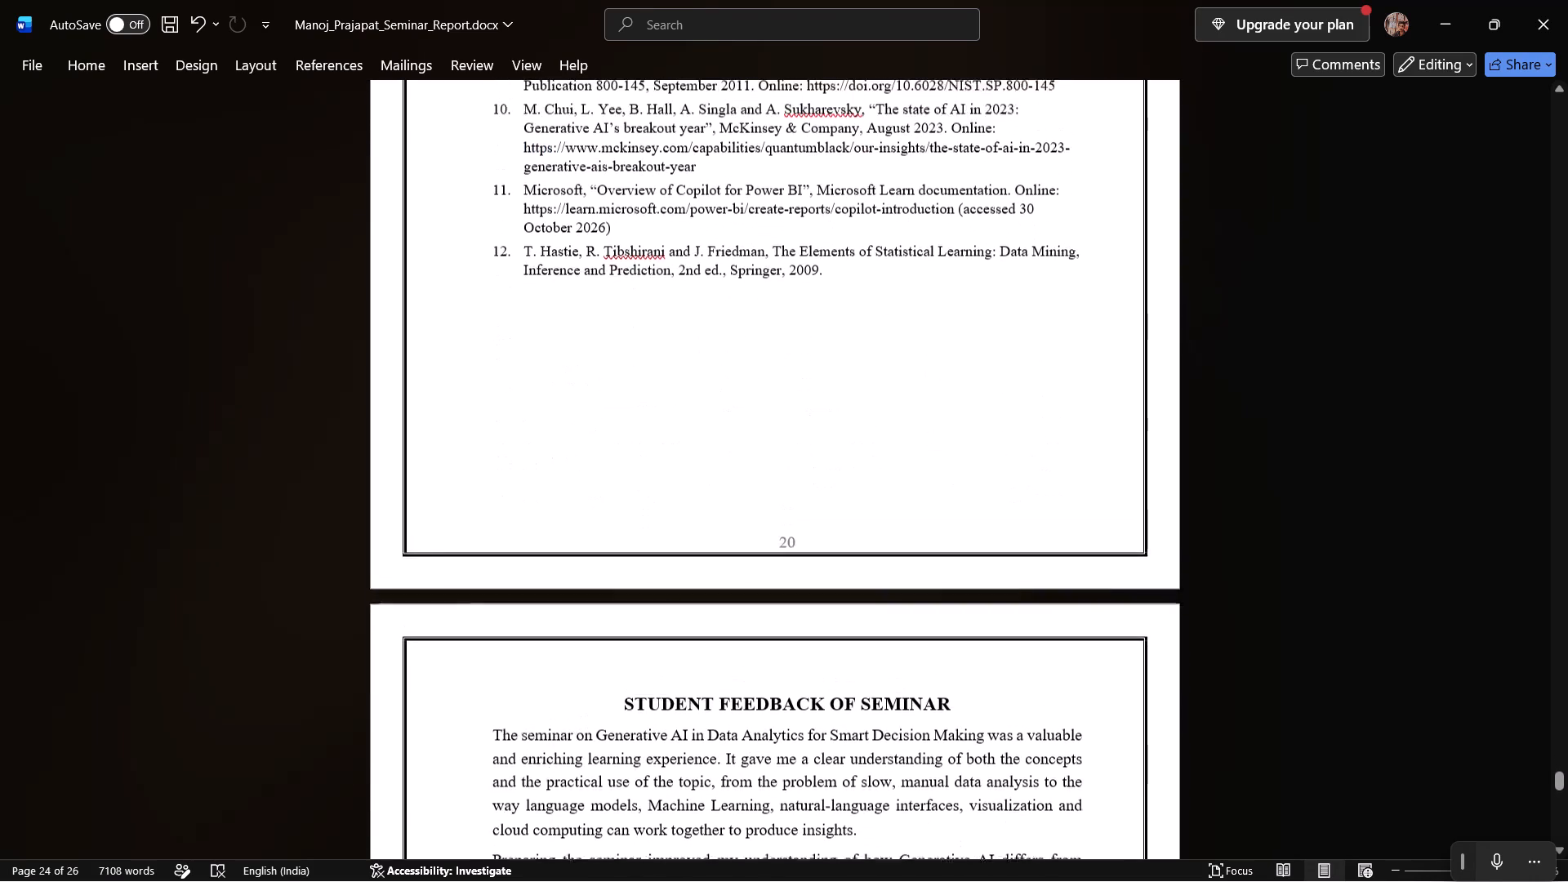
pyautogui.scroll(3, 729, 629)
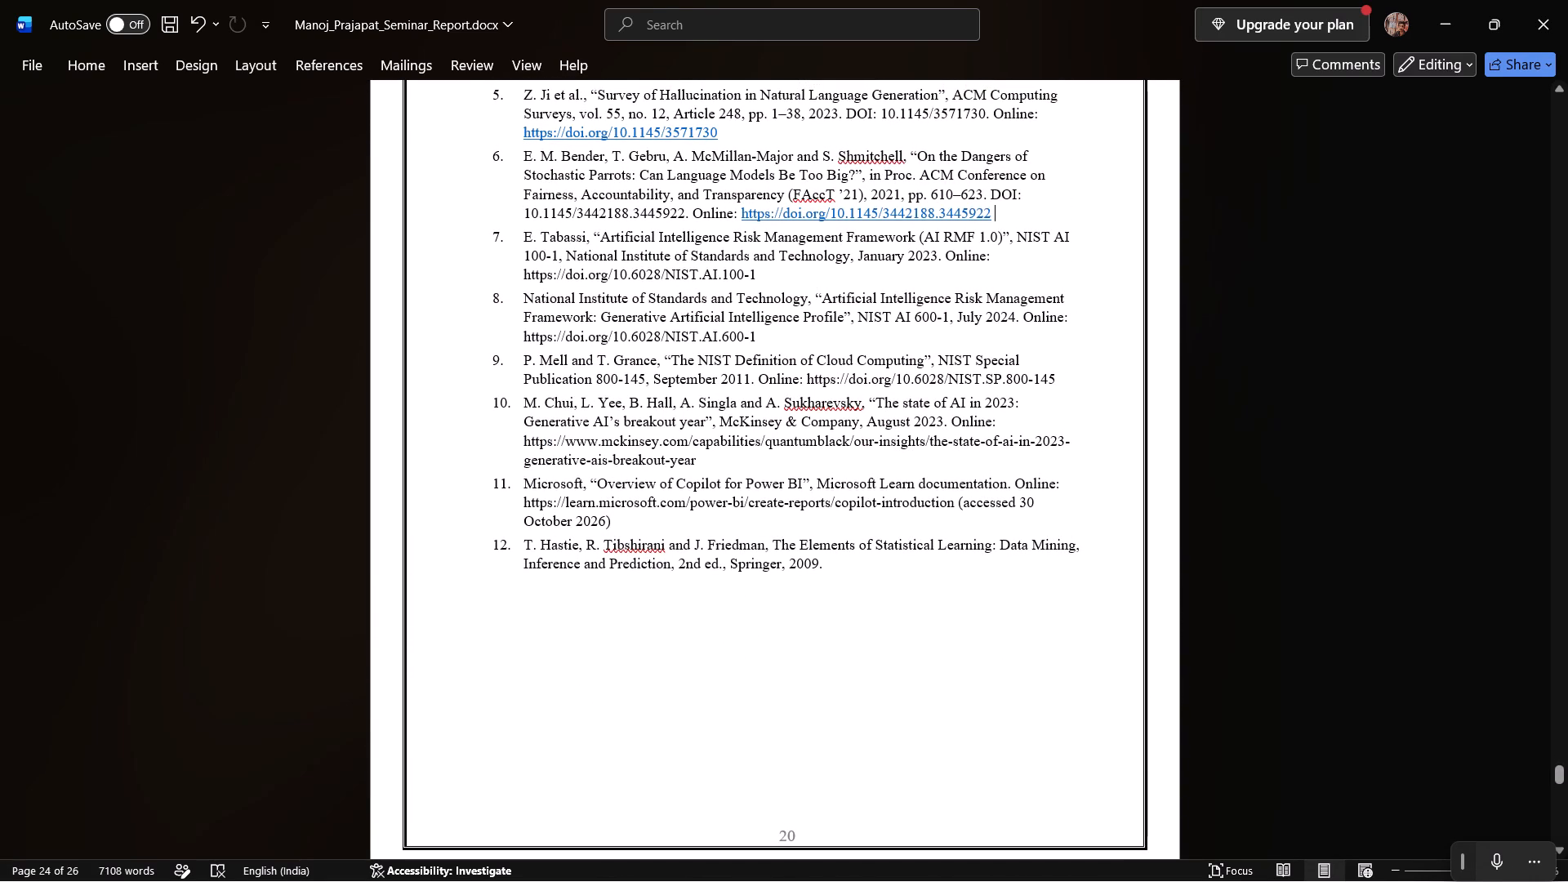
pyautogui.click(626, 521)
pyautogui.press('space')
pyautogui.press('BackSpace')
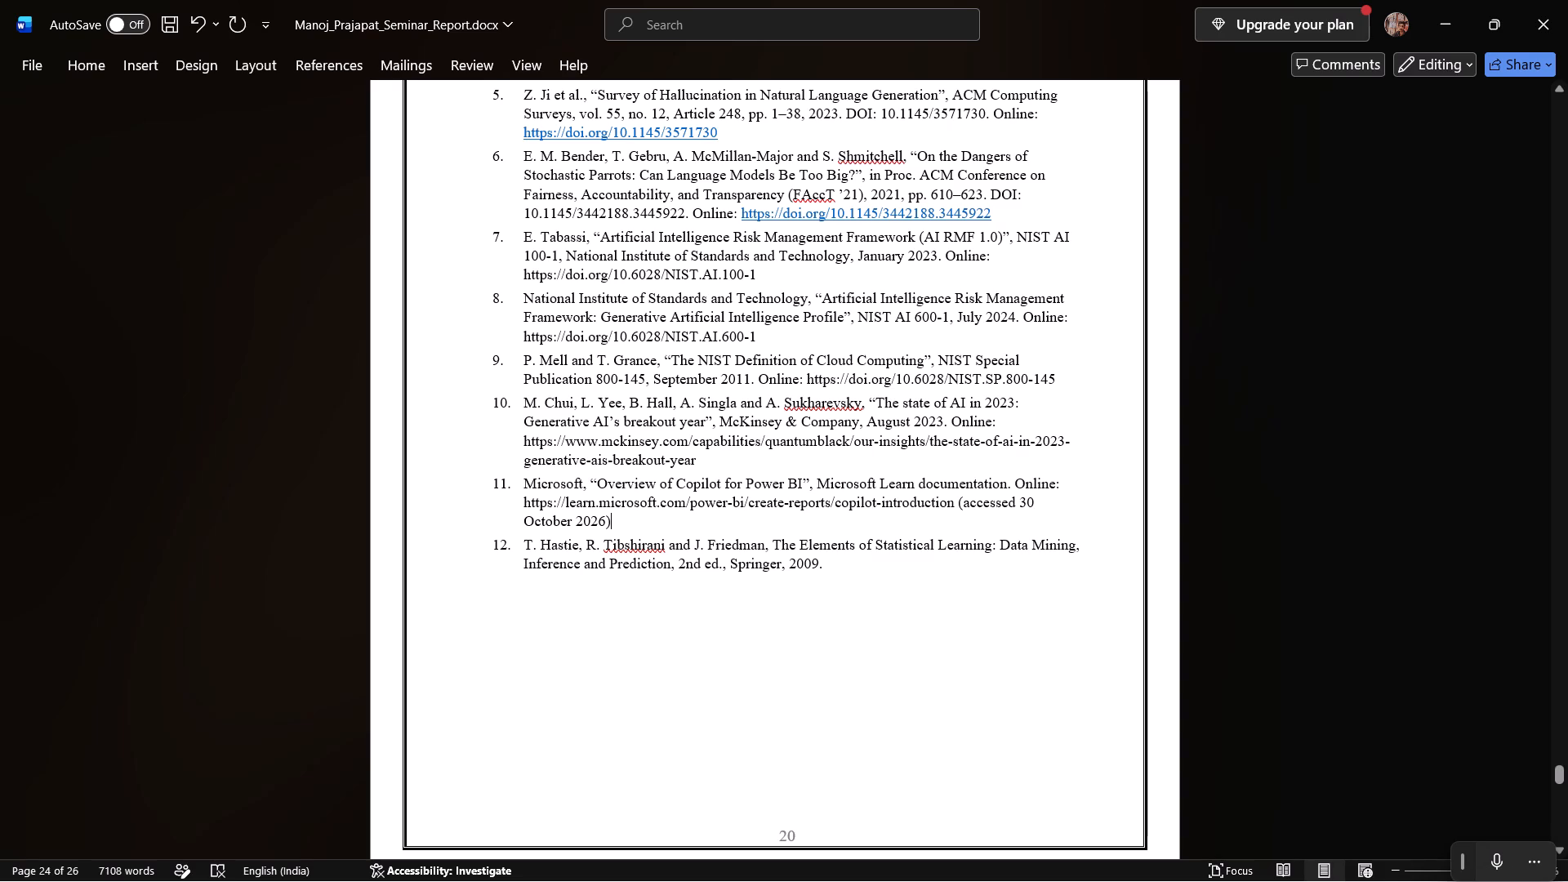
# Convert the web addresses in references 11, 10 and 9 into active hyperlinks, keeping a single space before "(accessed" in reference 11.
pyautogui.click(954, 508)
pyautogui.press('space')
pyautogui.press('Right')
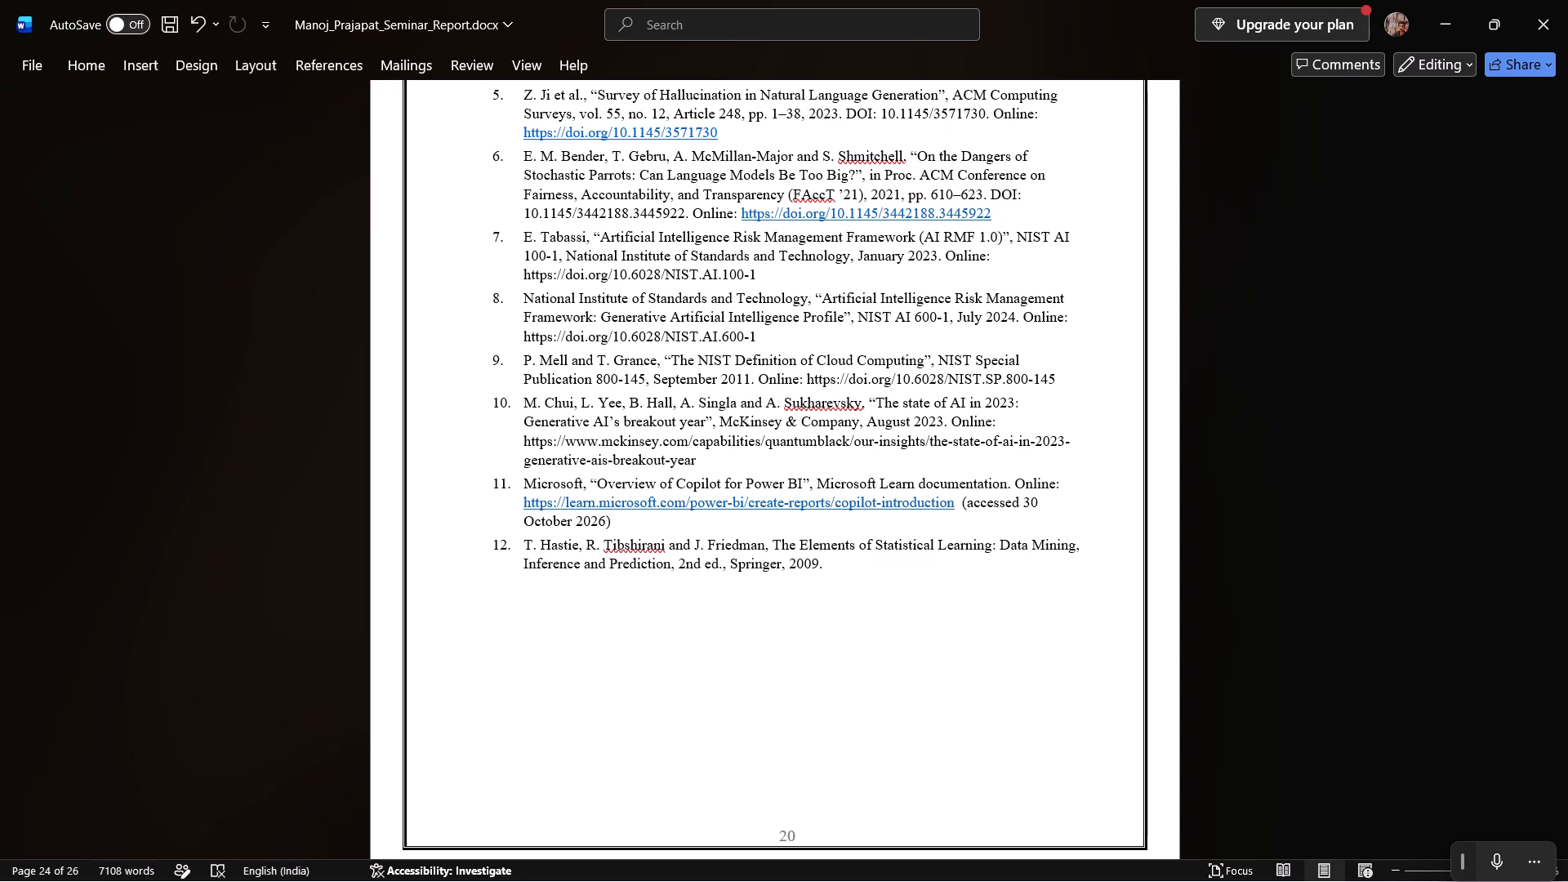
pyautogui.press('BackSpace')
pyautogui.scroll(1, 954, 508)
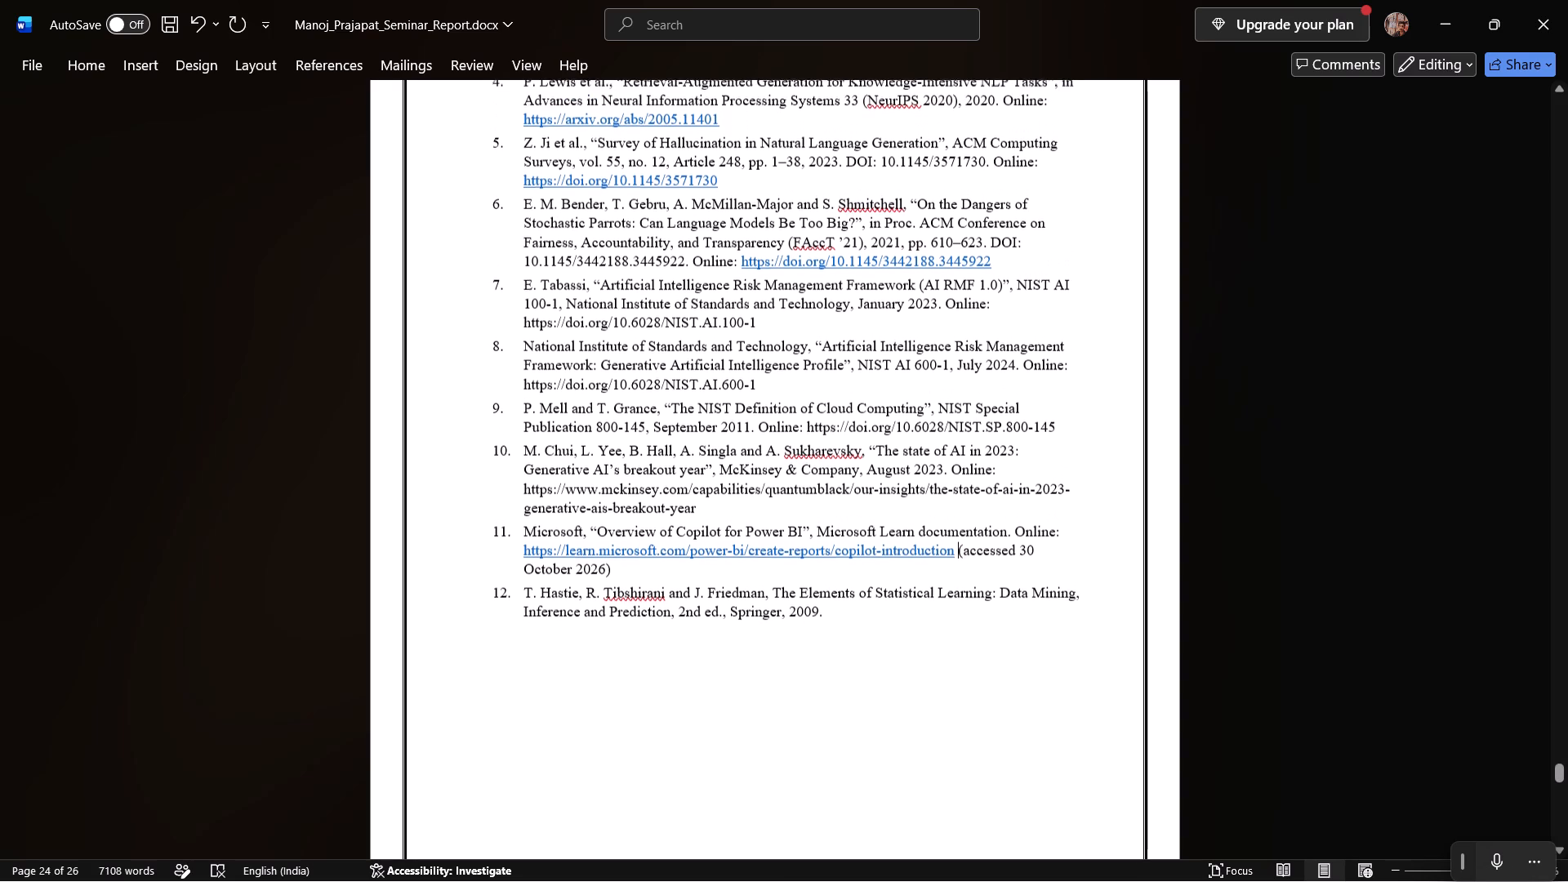
pyautogui.scroll(1, 954, 508)
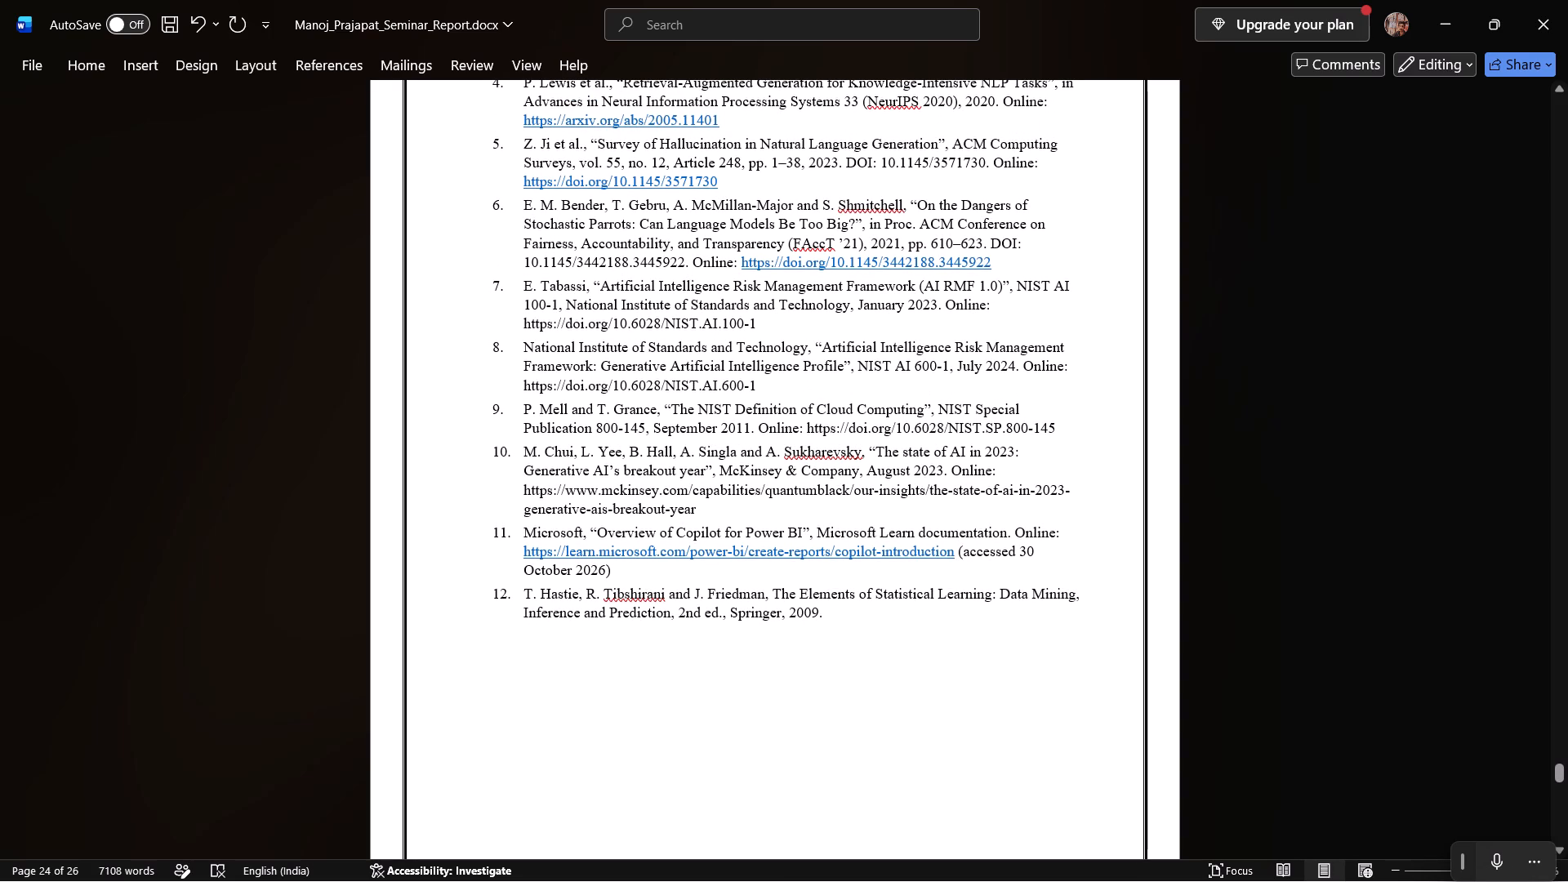
pyautogui.click(710, 505)
pyautogui.press('space')
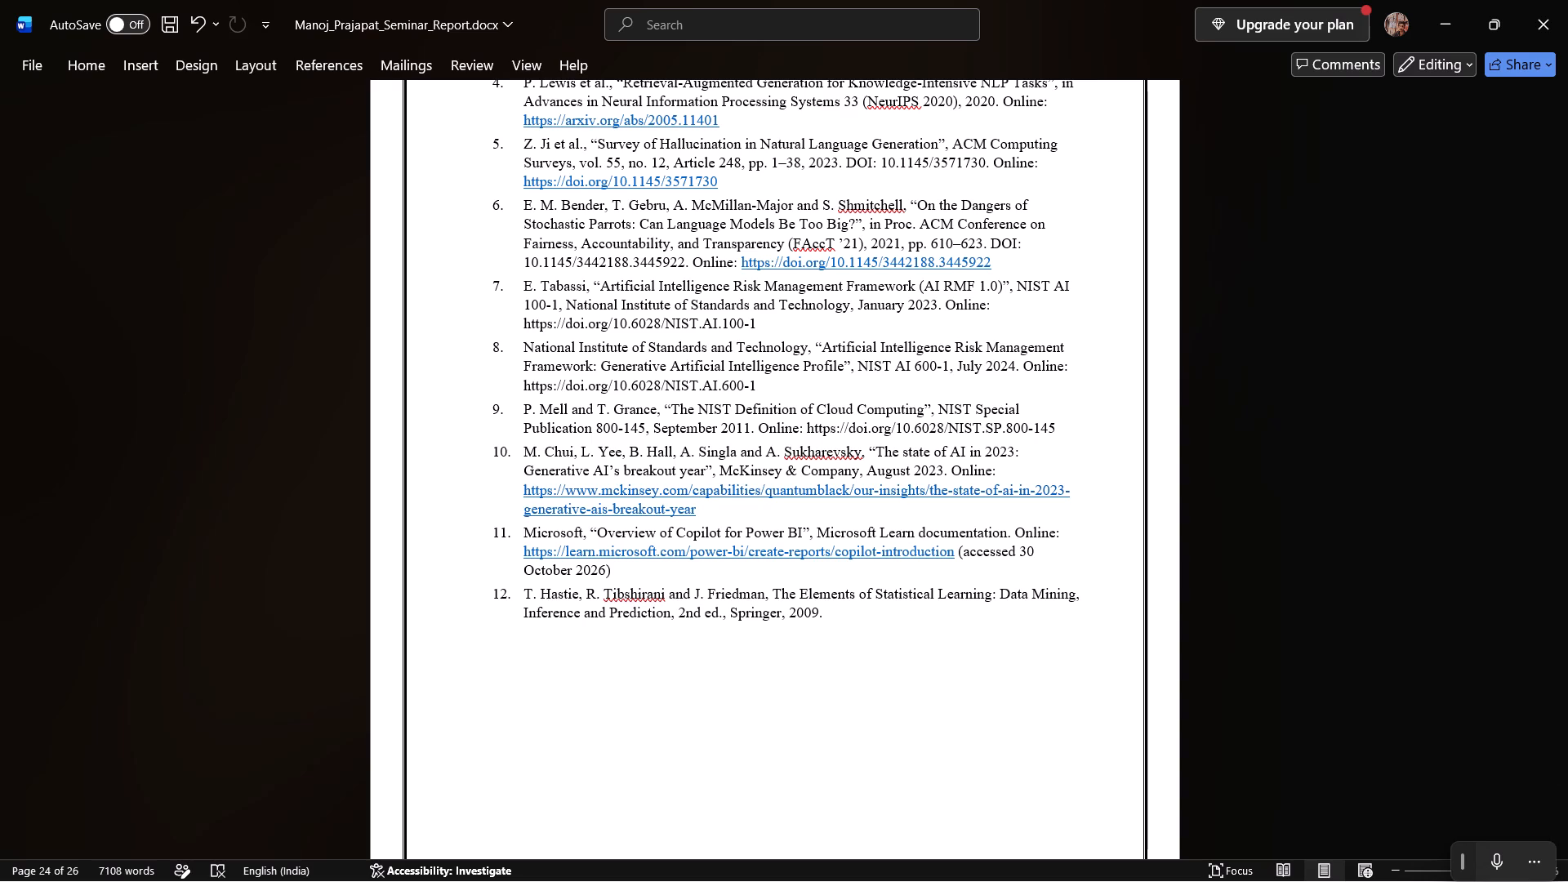
pyautogui.scroll(1, 710, 505)
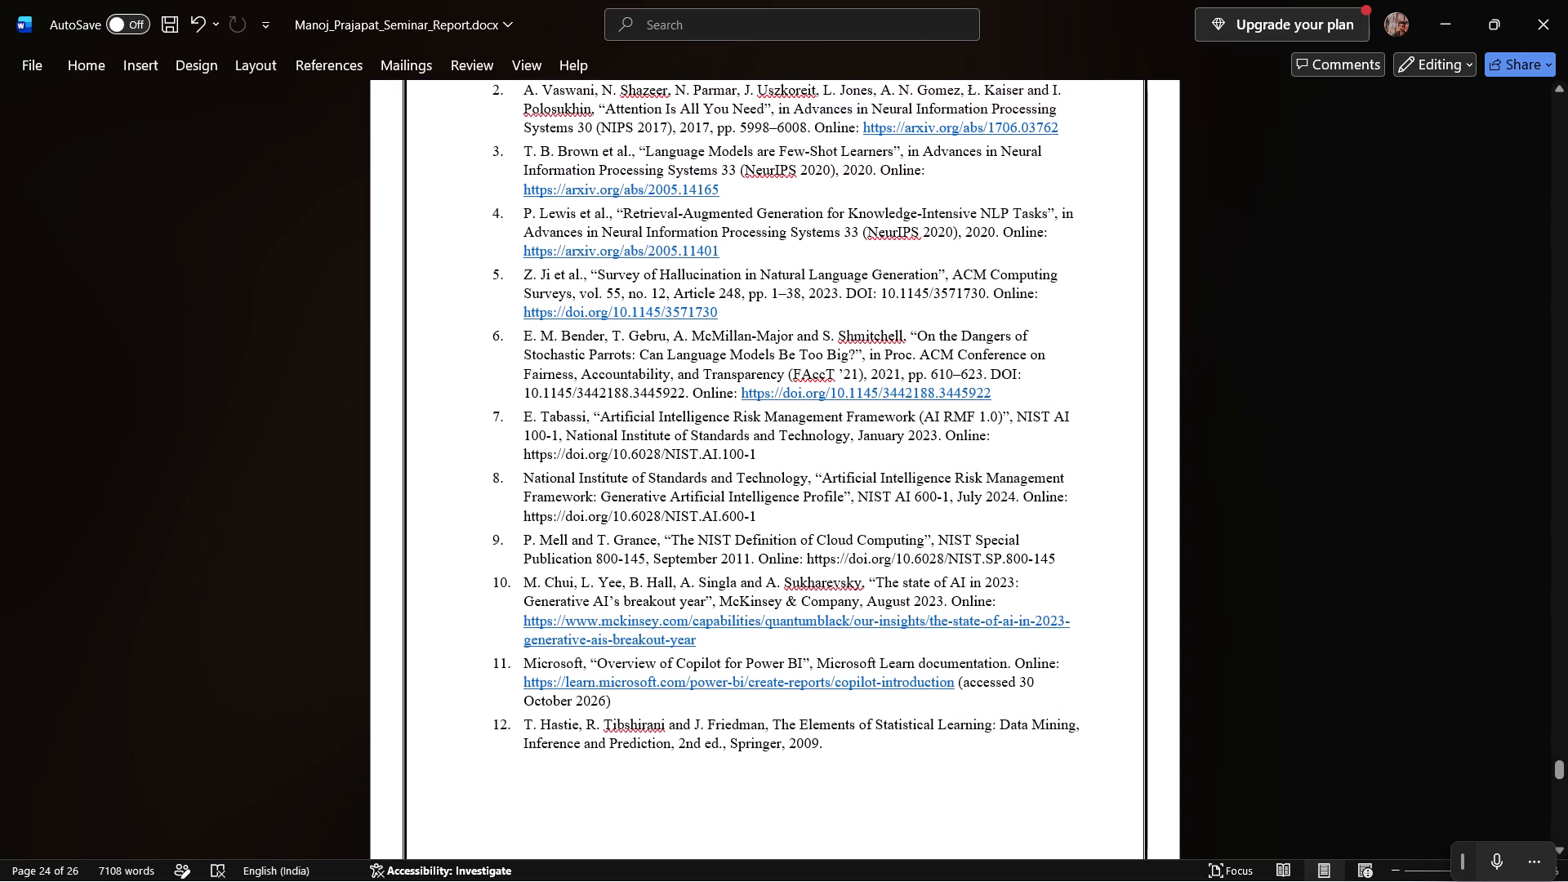
pyautogui.scroll(1, 710, 505)
pyautogui.click(1063, 559)
pyautogui.press('space')
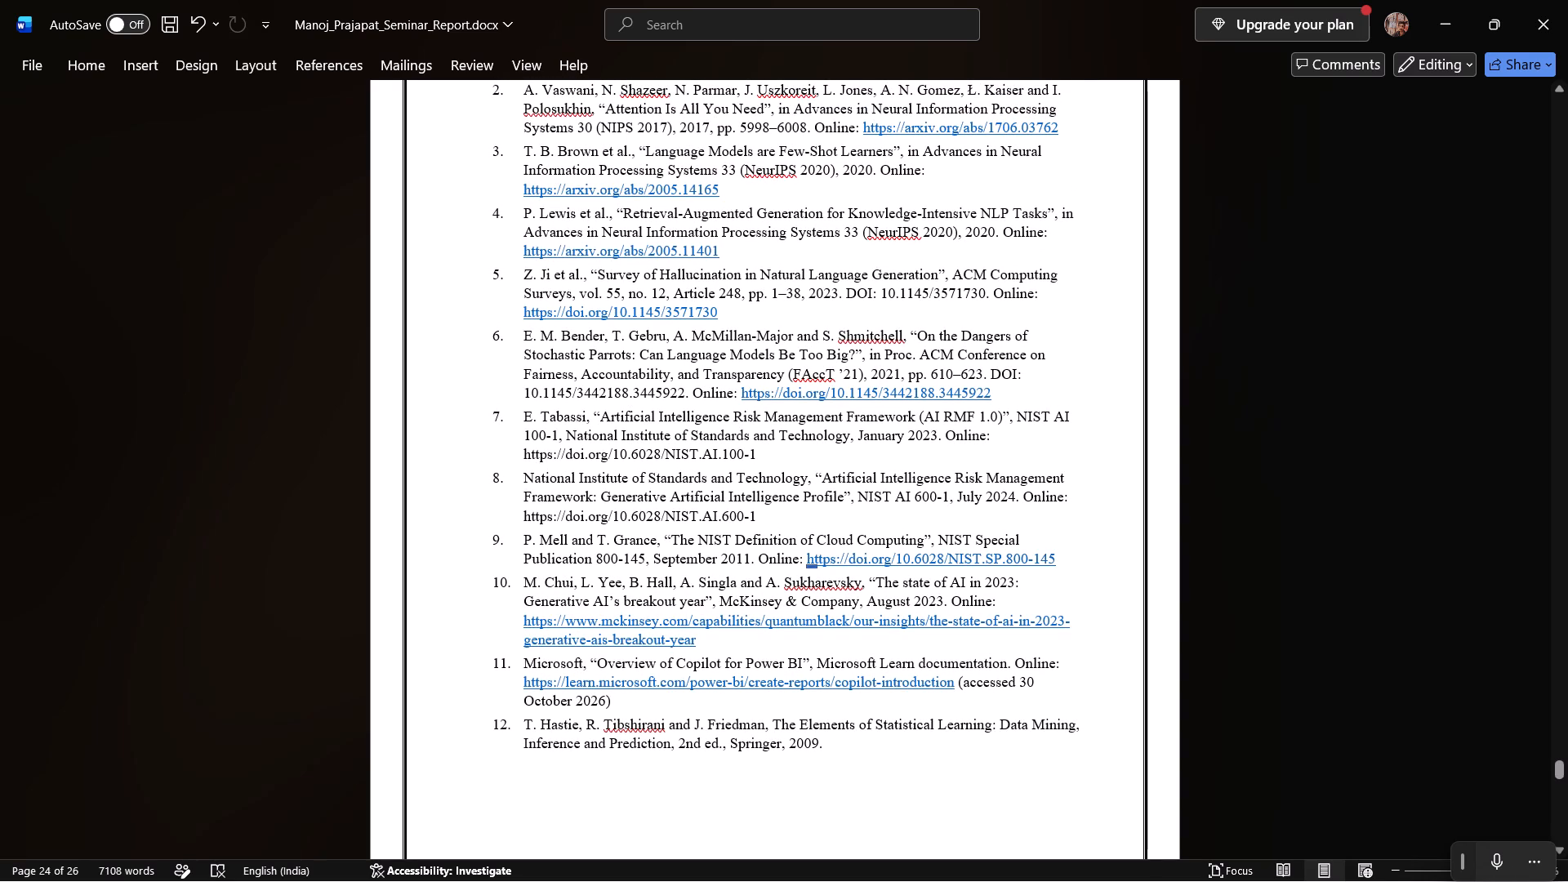
# Convert the plain web addresses at the ends of references 8 and 7 into active hyperlinks.
pyautogui.click(792, 508)
pyautogui.press('space')
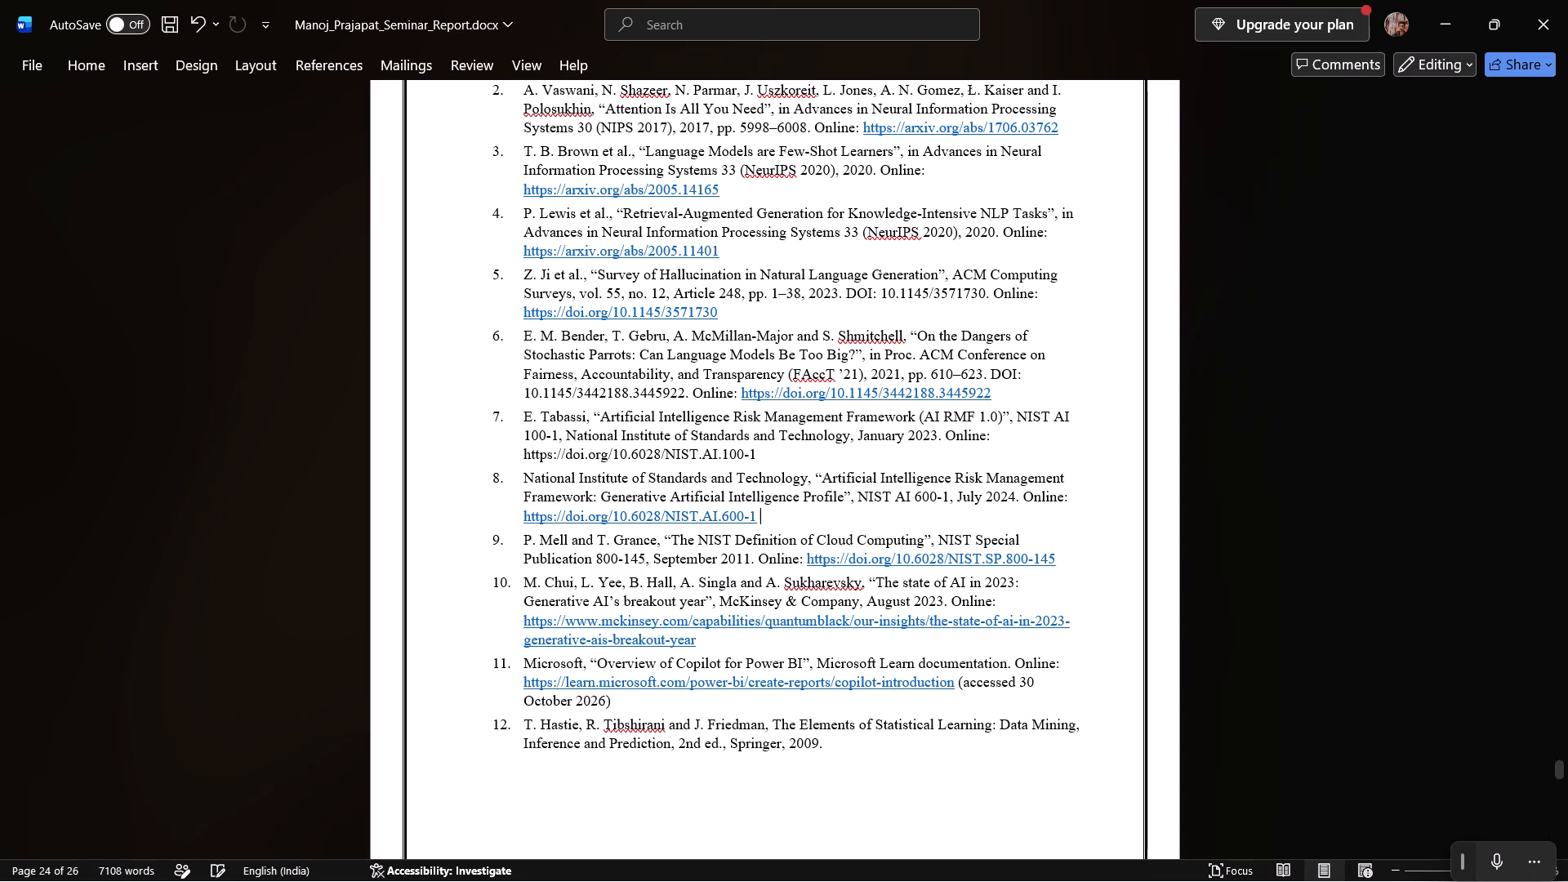
pyautogui.click(765, 454)
pyautogui.press('space')
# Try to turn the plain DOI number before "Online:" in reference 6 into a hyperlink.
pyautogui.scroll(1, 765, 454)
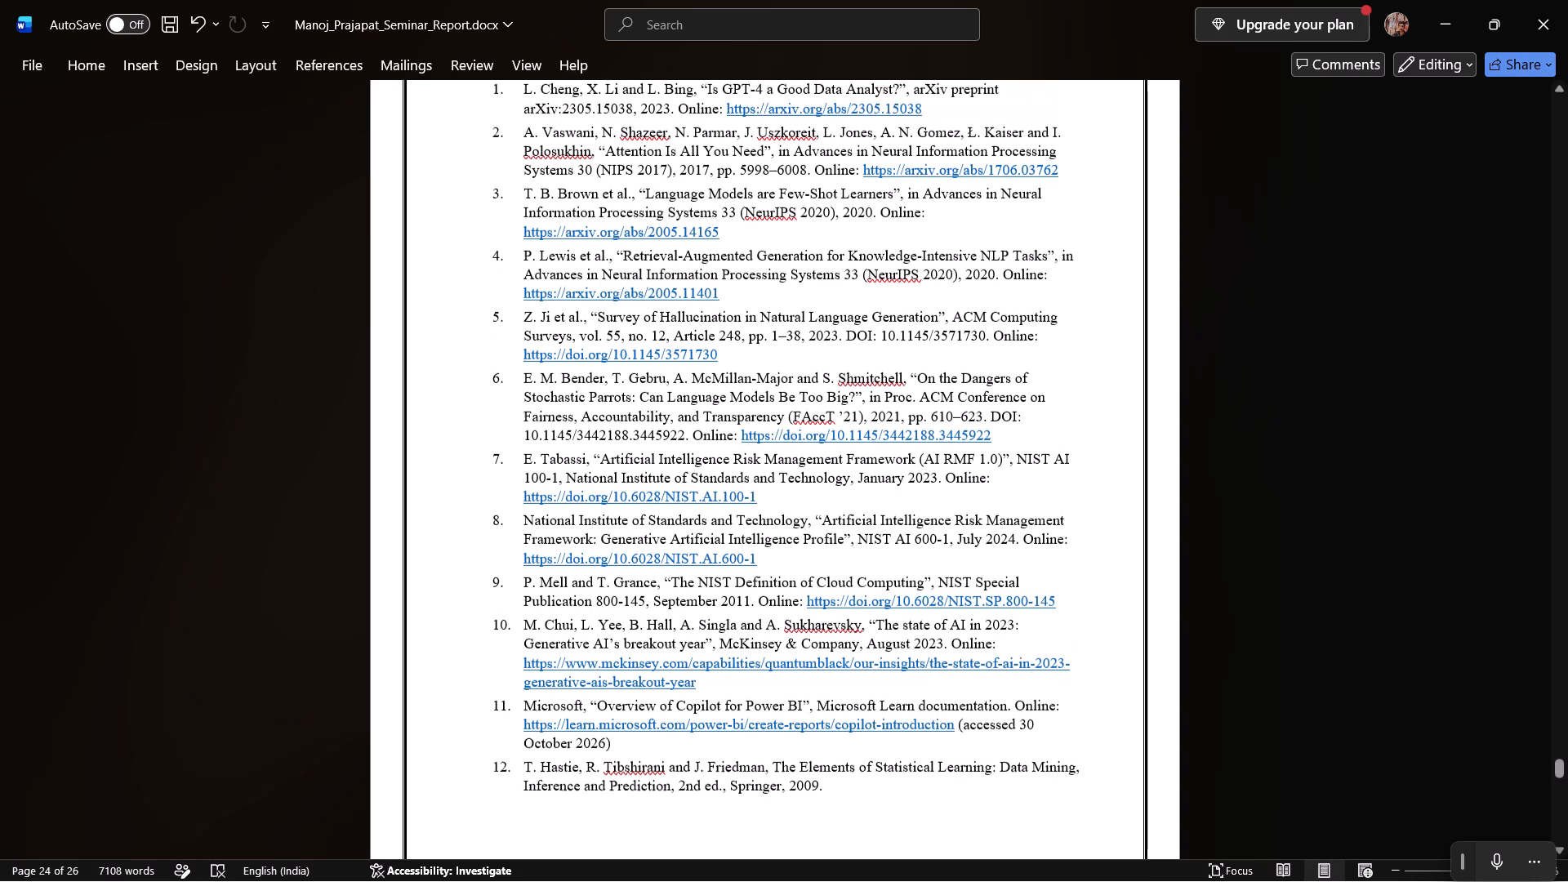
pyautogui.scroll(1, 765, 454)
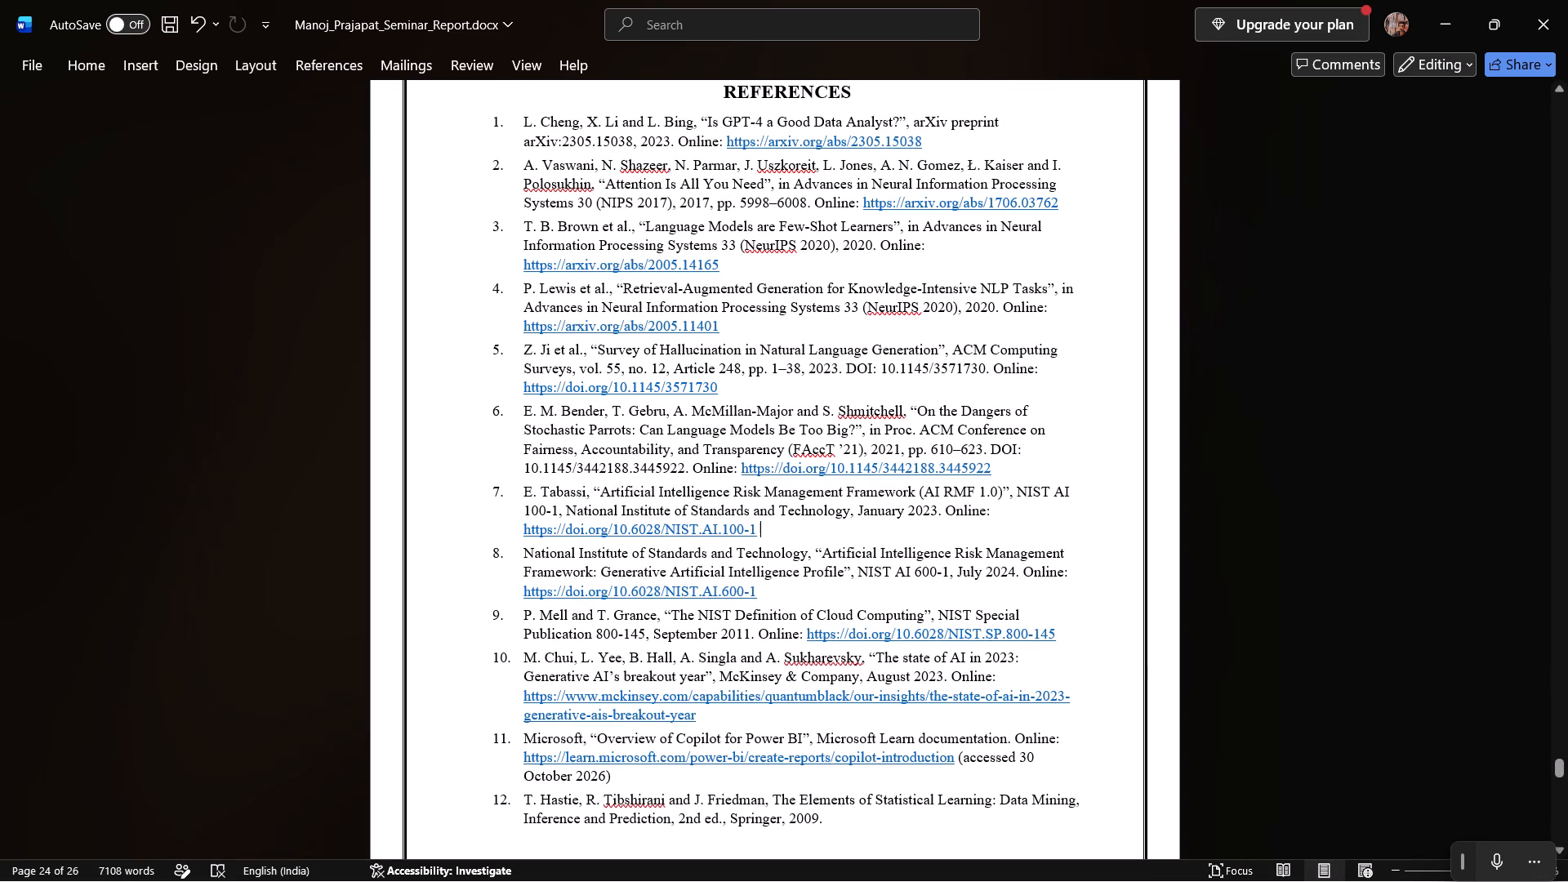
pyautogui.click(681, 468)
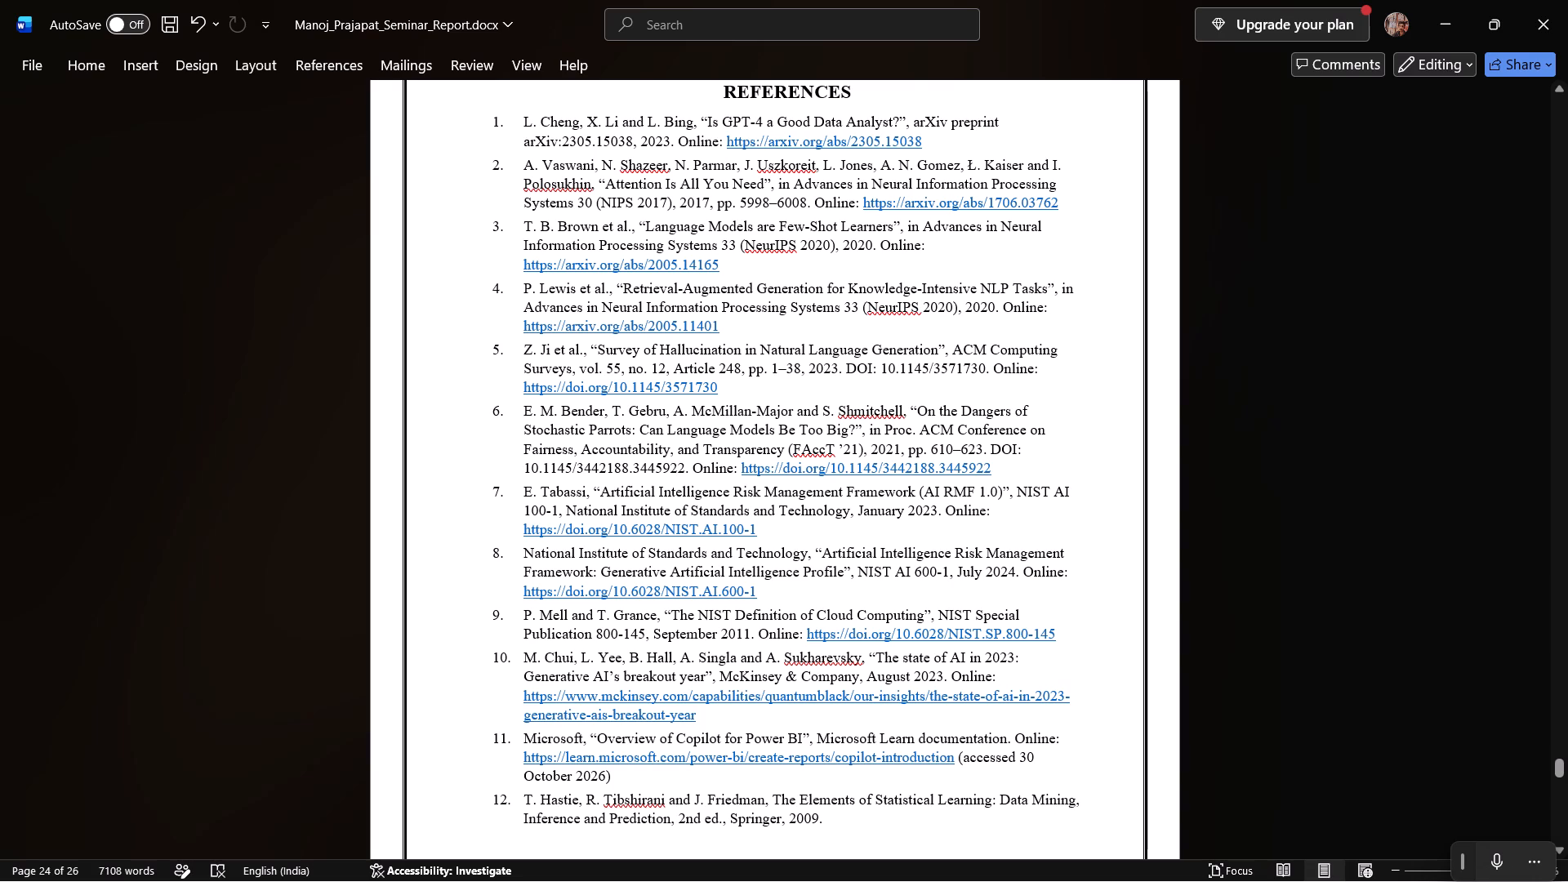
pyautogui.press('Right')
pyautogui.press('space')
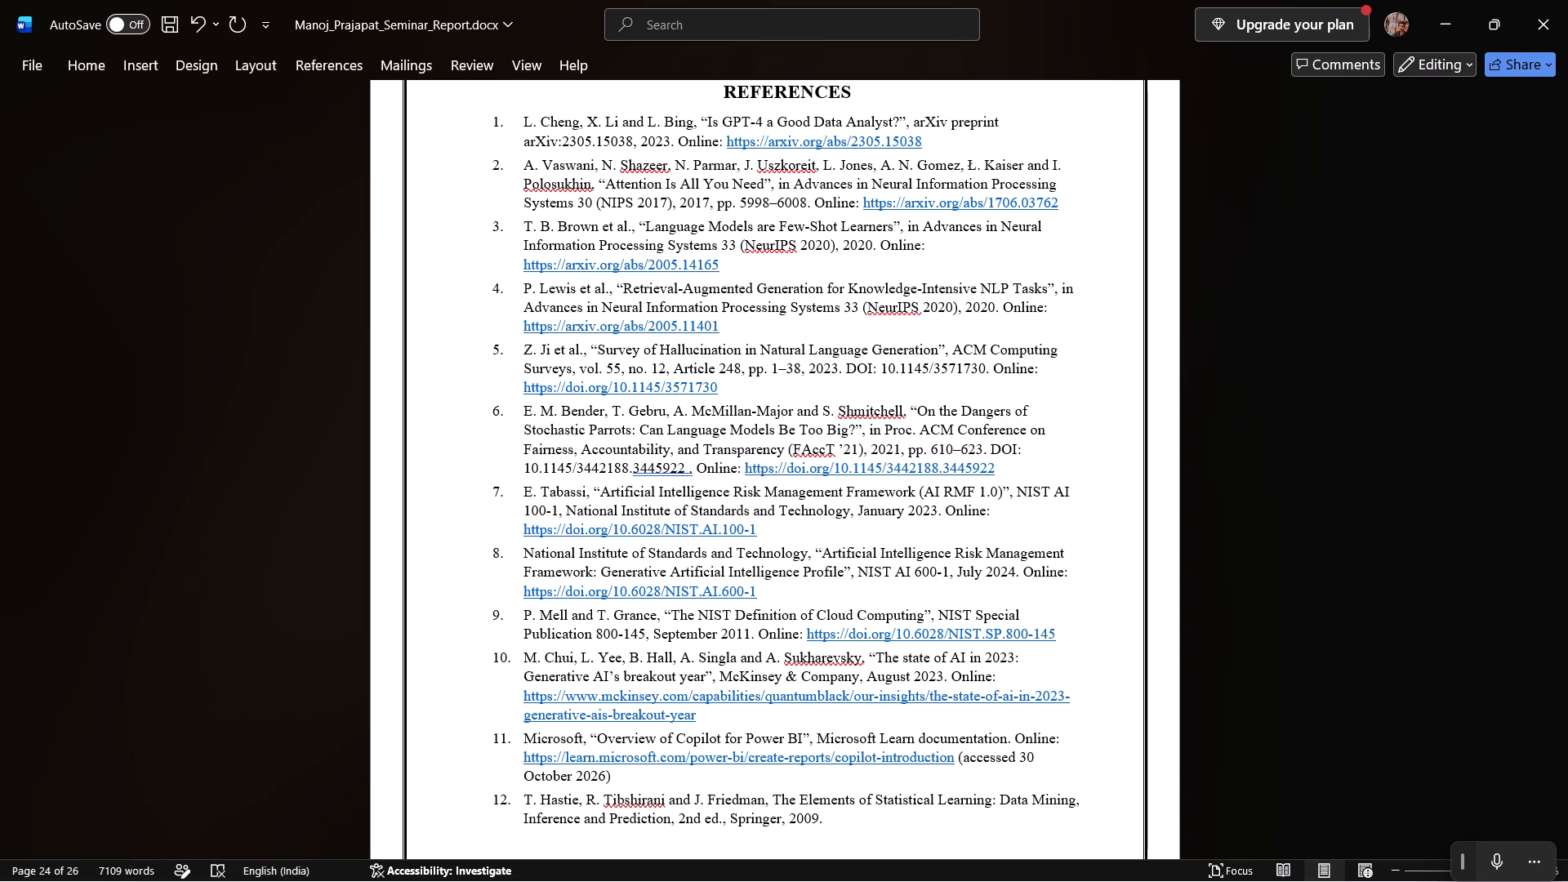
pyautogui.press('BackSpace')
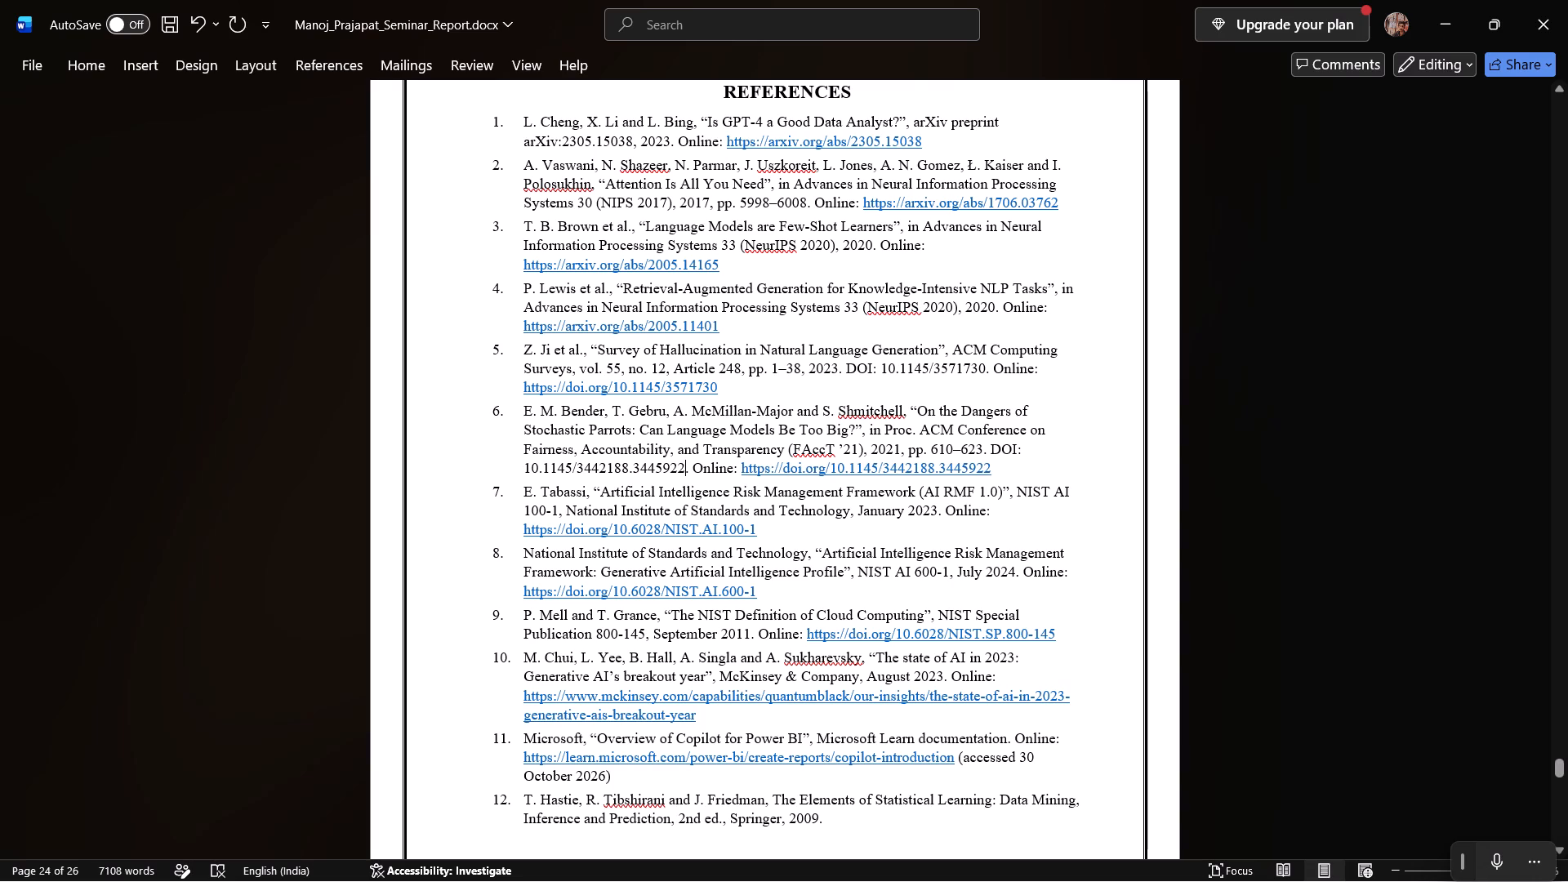
# Convert the arxiv.org and github.com addresses in section 6.3 "Access to the Paper" into active hyperlinks, adding a space after each address.
pyautogui.scroll(5, 831, 407)
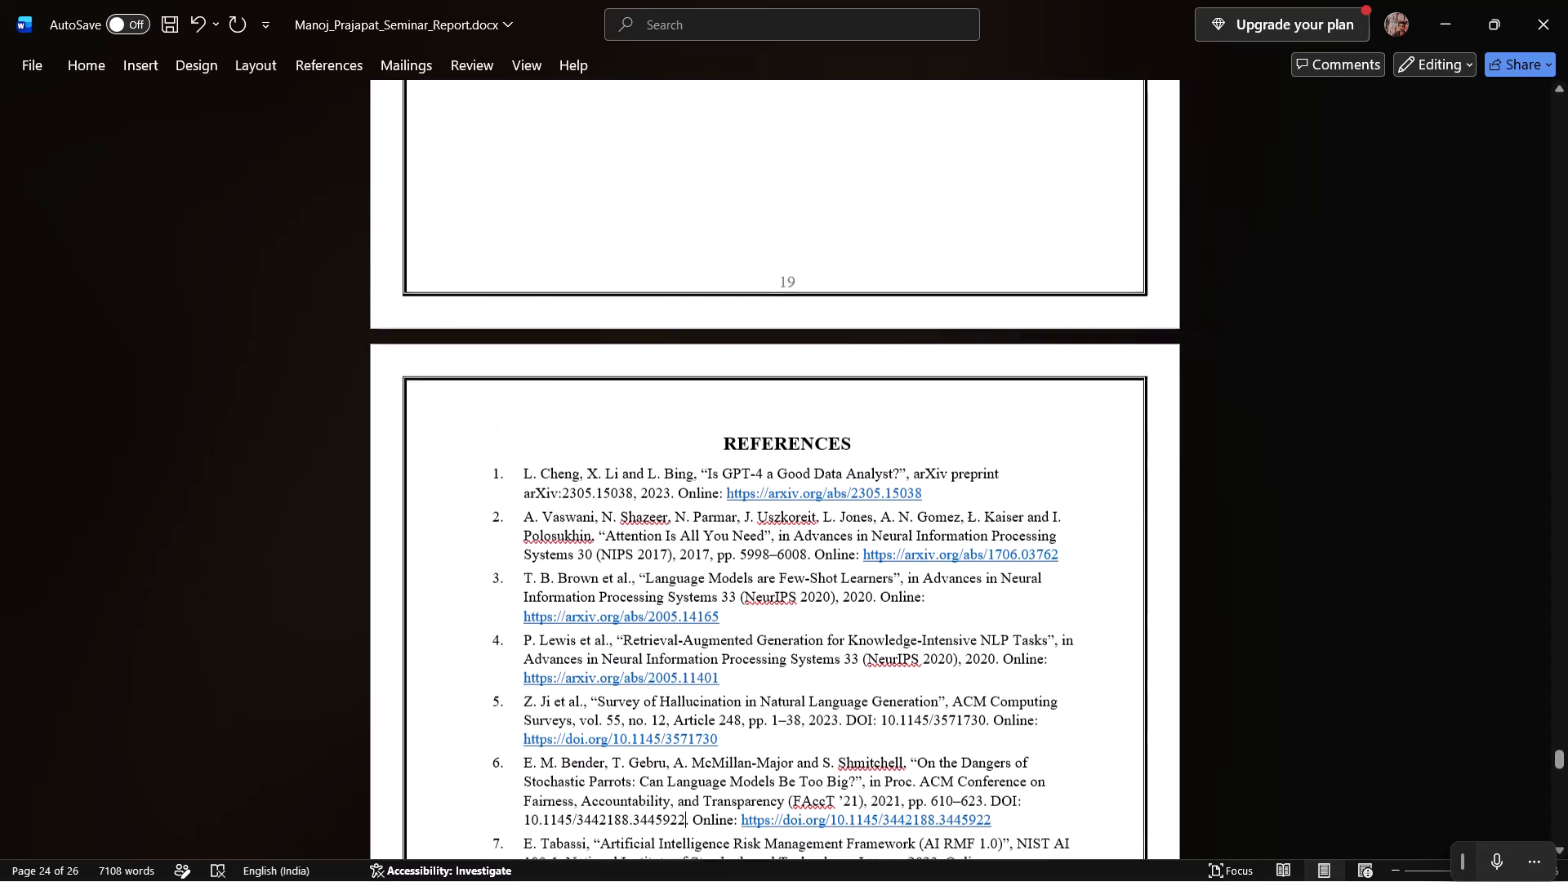
pyautogui.scroll(1, 831, 407)
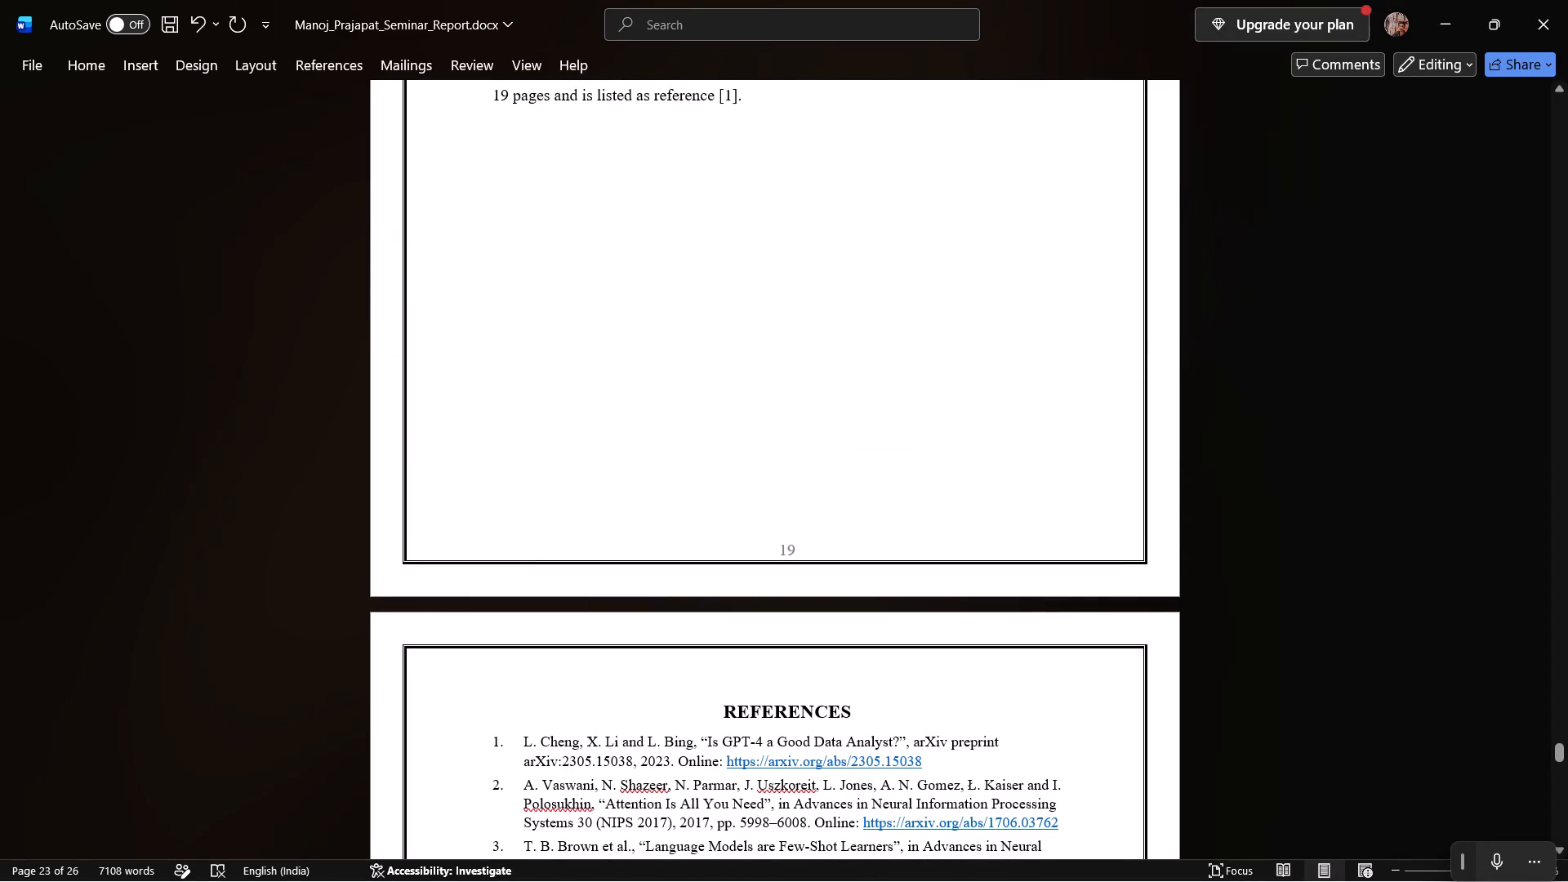
pyautogui.scroll(1, 831, 407)
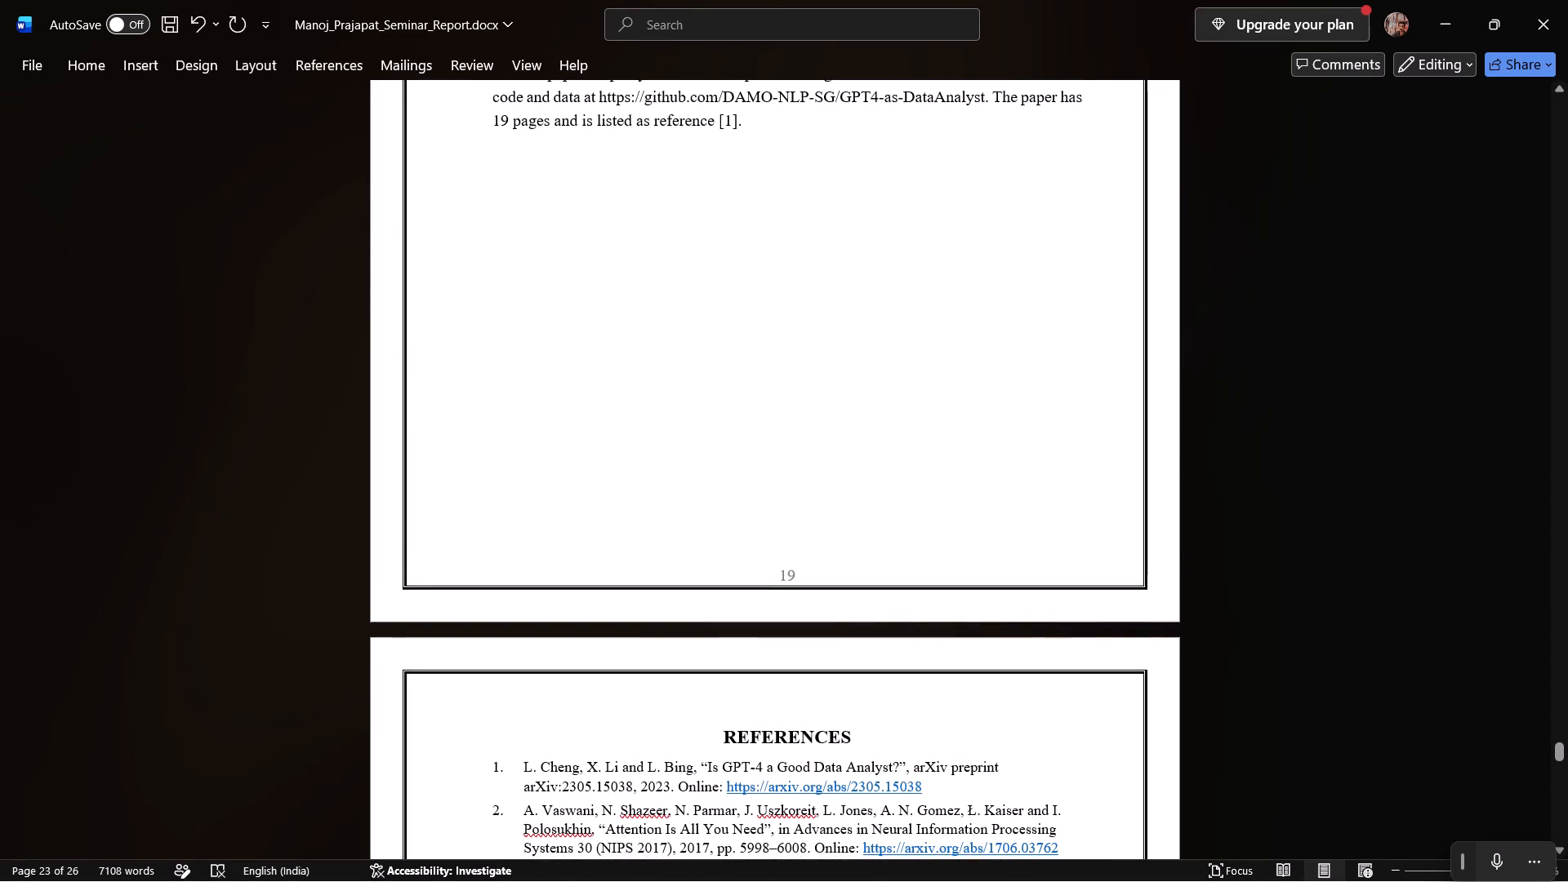
pyautogui.scroll(2, 831, 407)
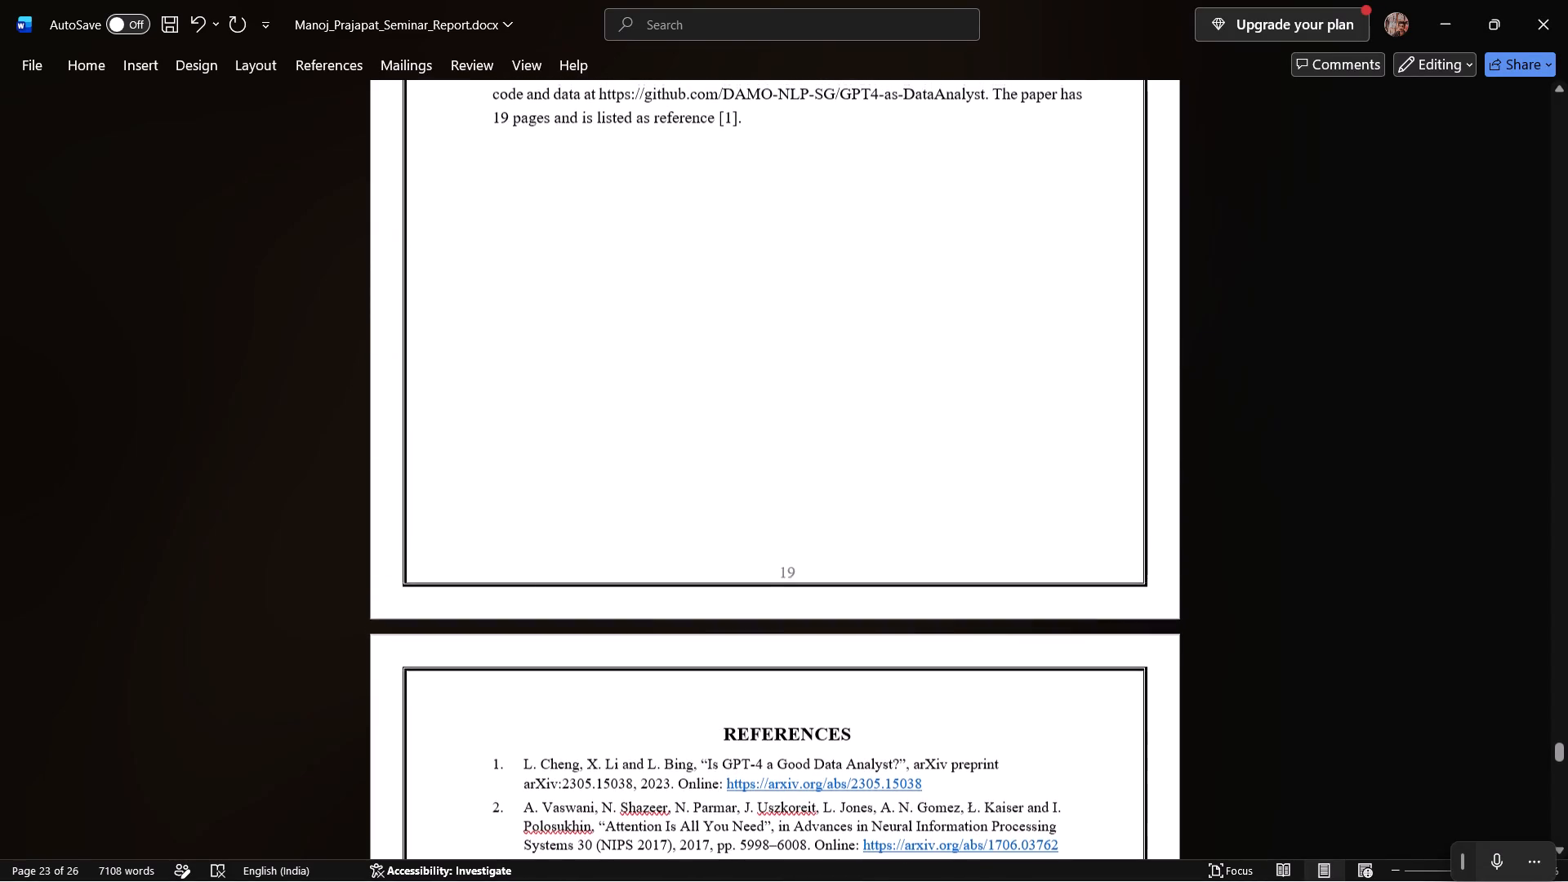
pyautogui.scroll(2, 831, 407)
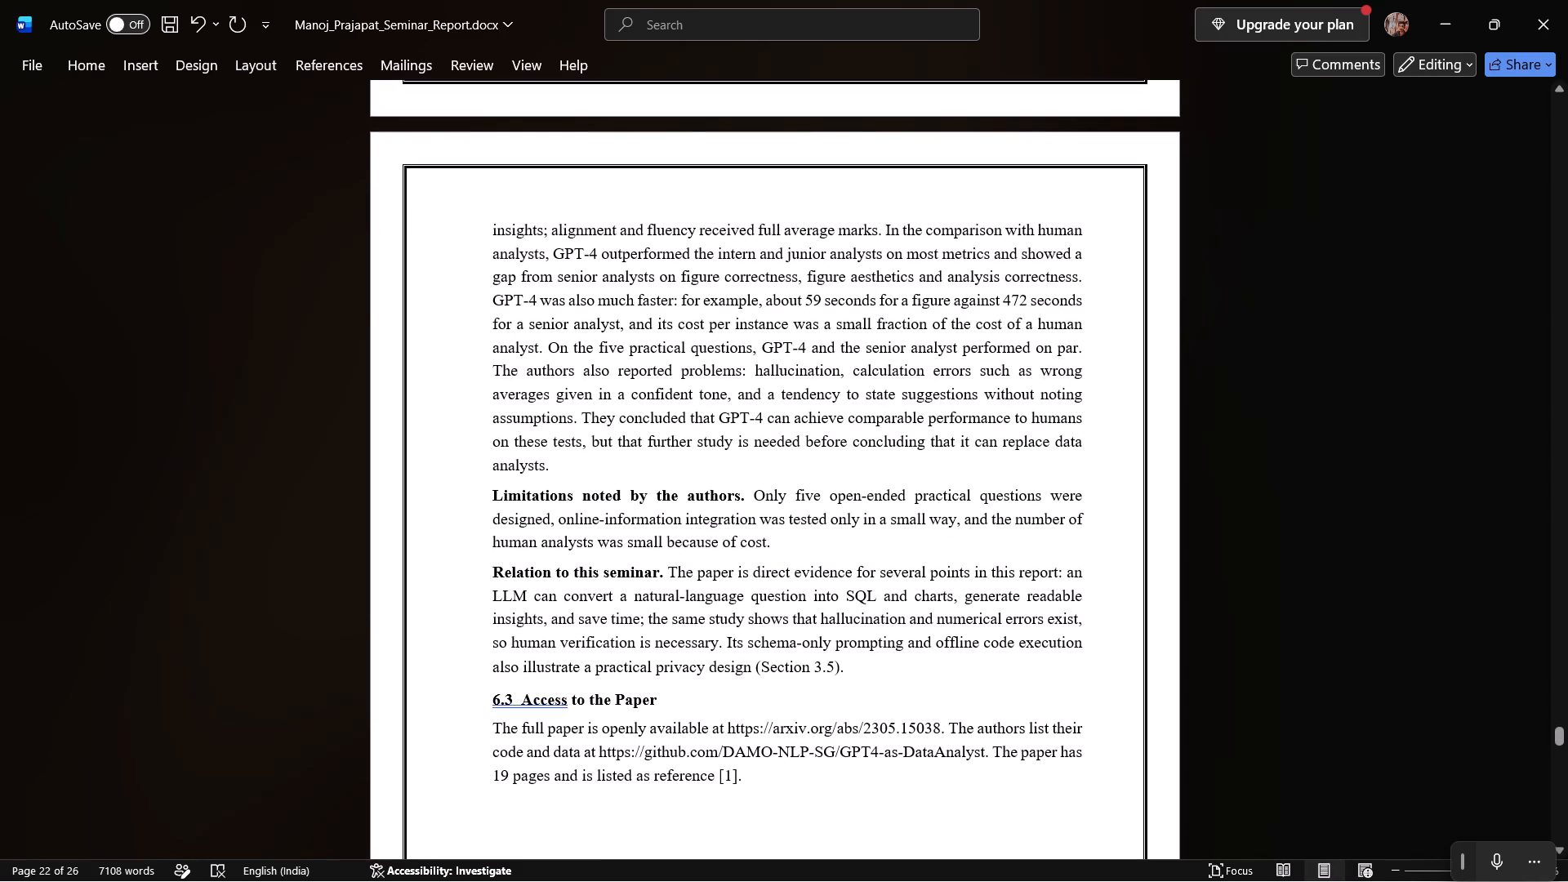
pyautogui.click(942, 728)
pyautogui.press('space')
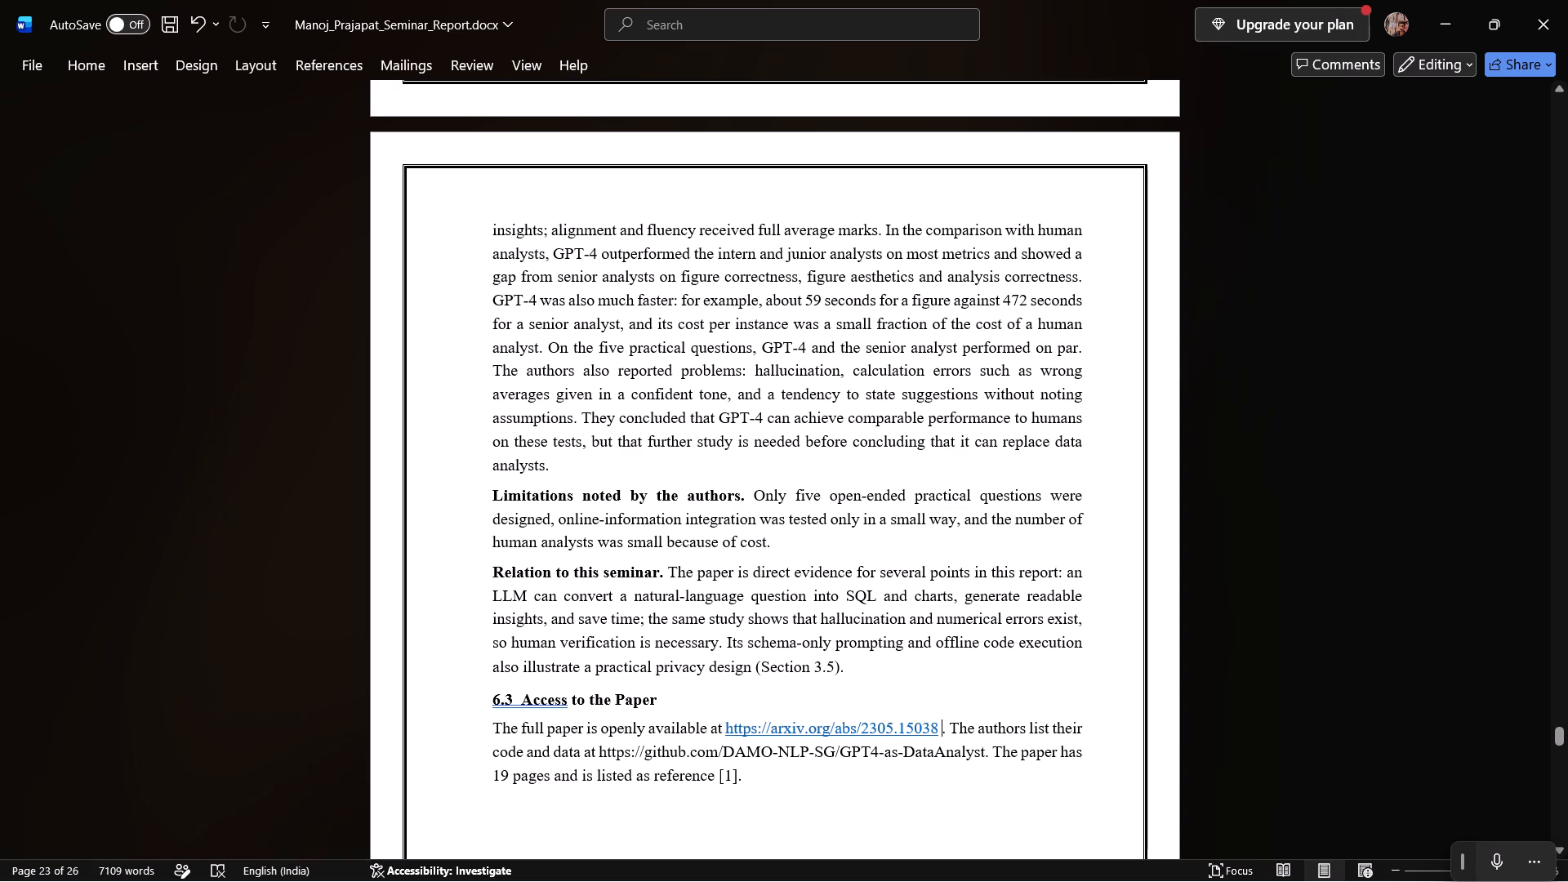
pyautogui.click(985, 754)
pyautogui.press('space')
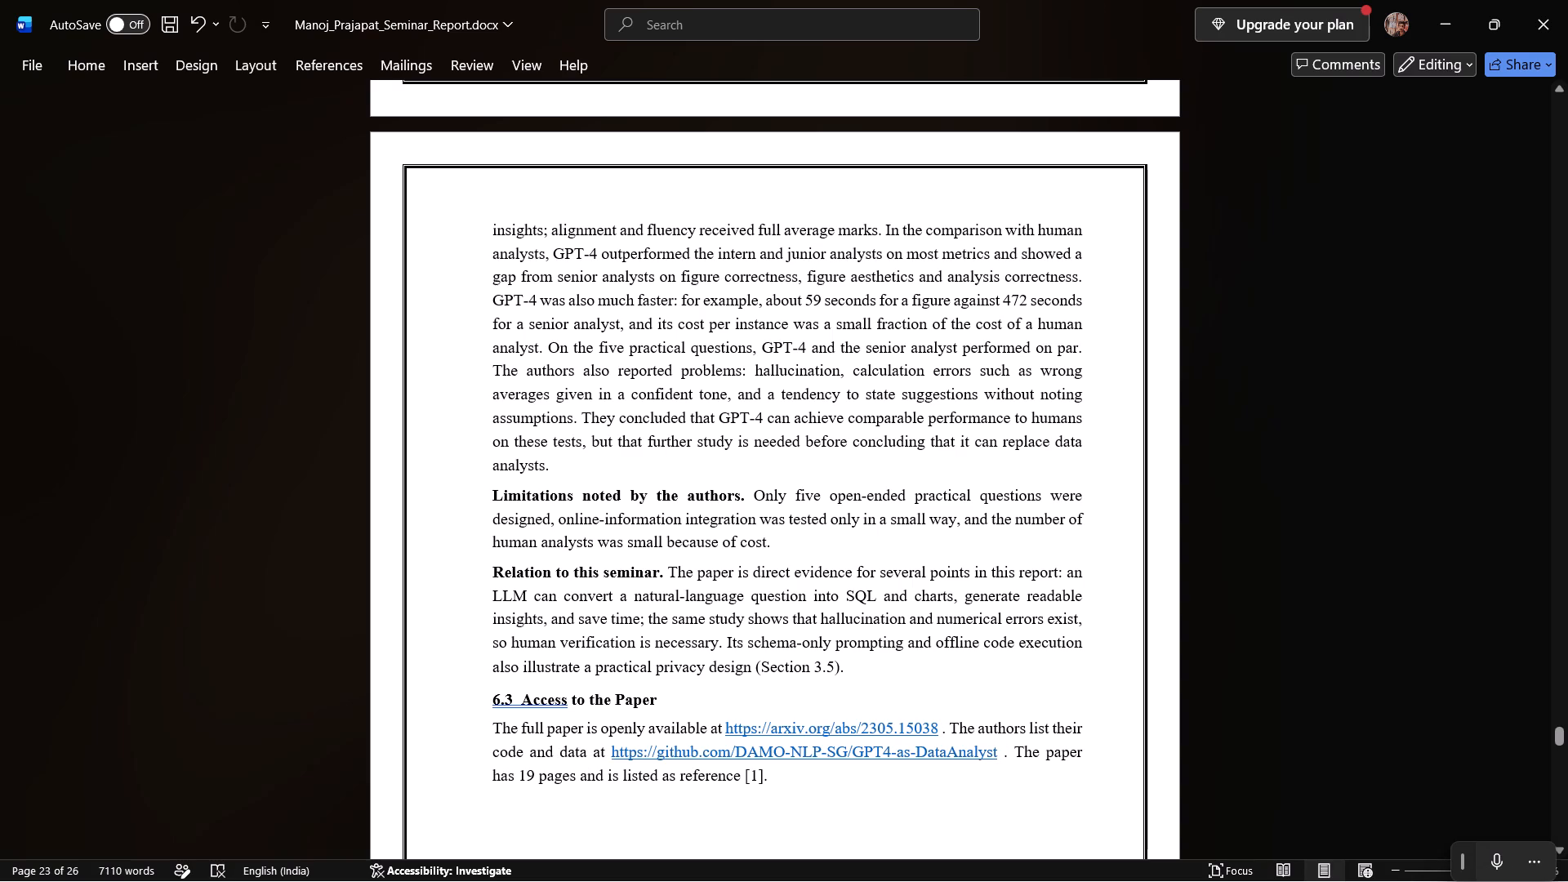
# Review Chapter VI "Research Paper" backward from section 6.3 to the chapter heading, looking for remaining plain web addresses.
pyautogui.scroll(1, 943, 800)
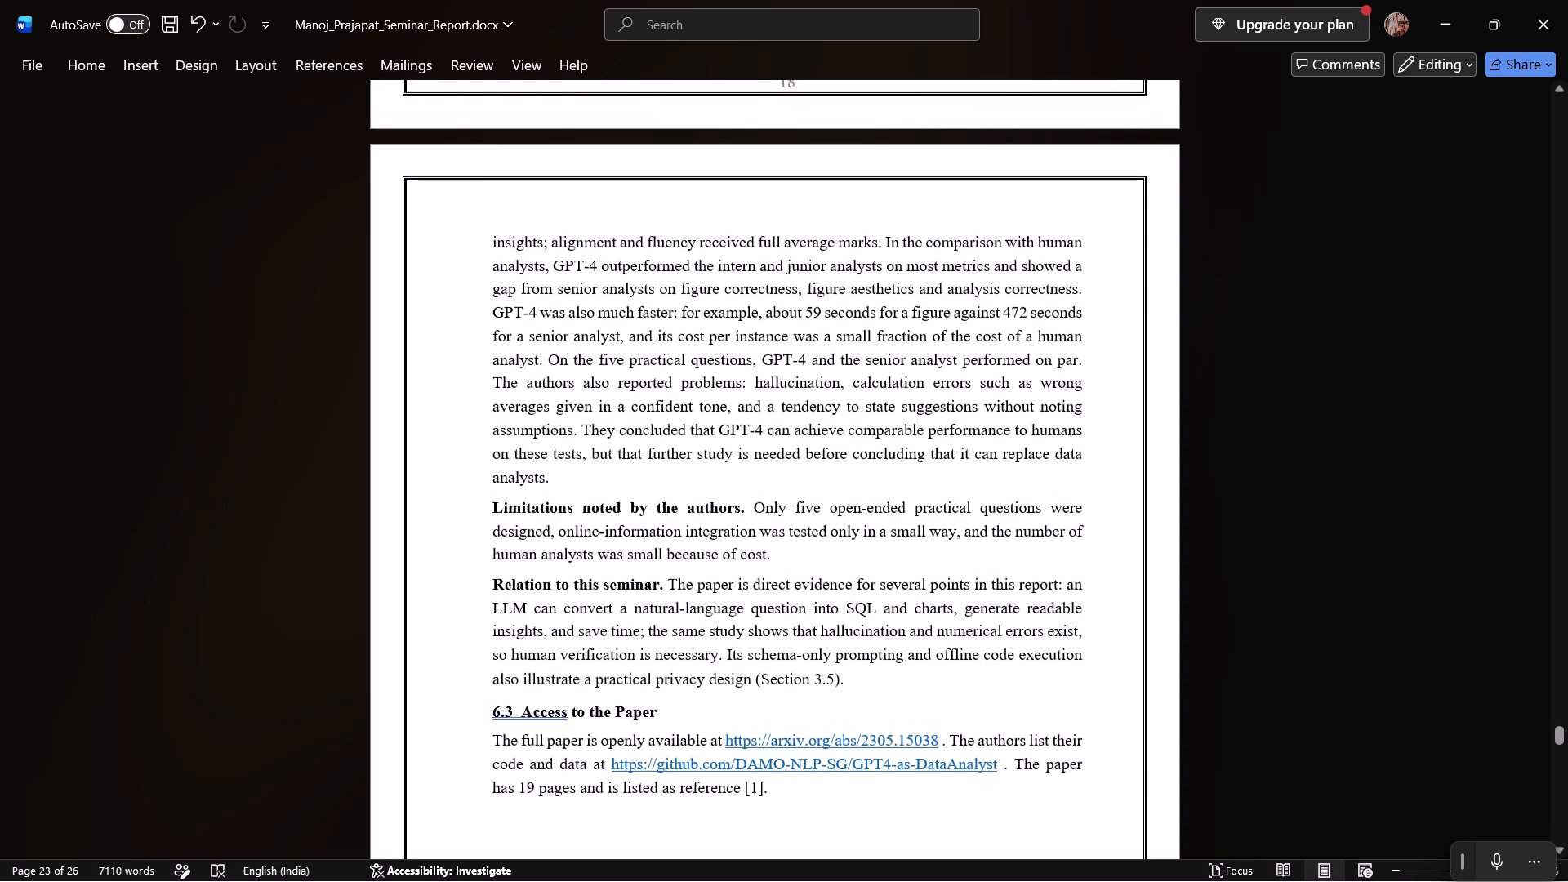
pyautogui.scroll(2, 943, 800)
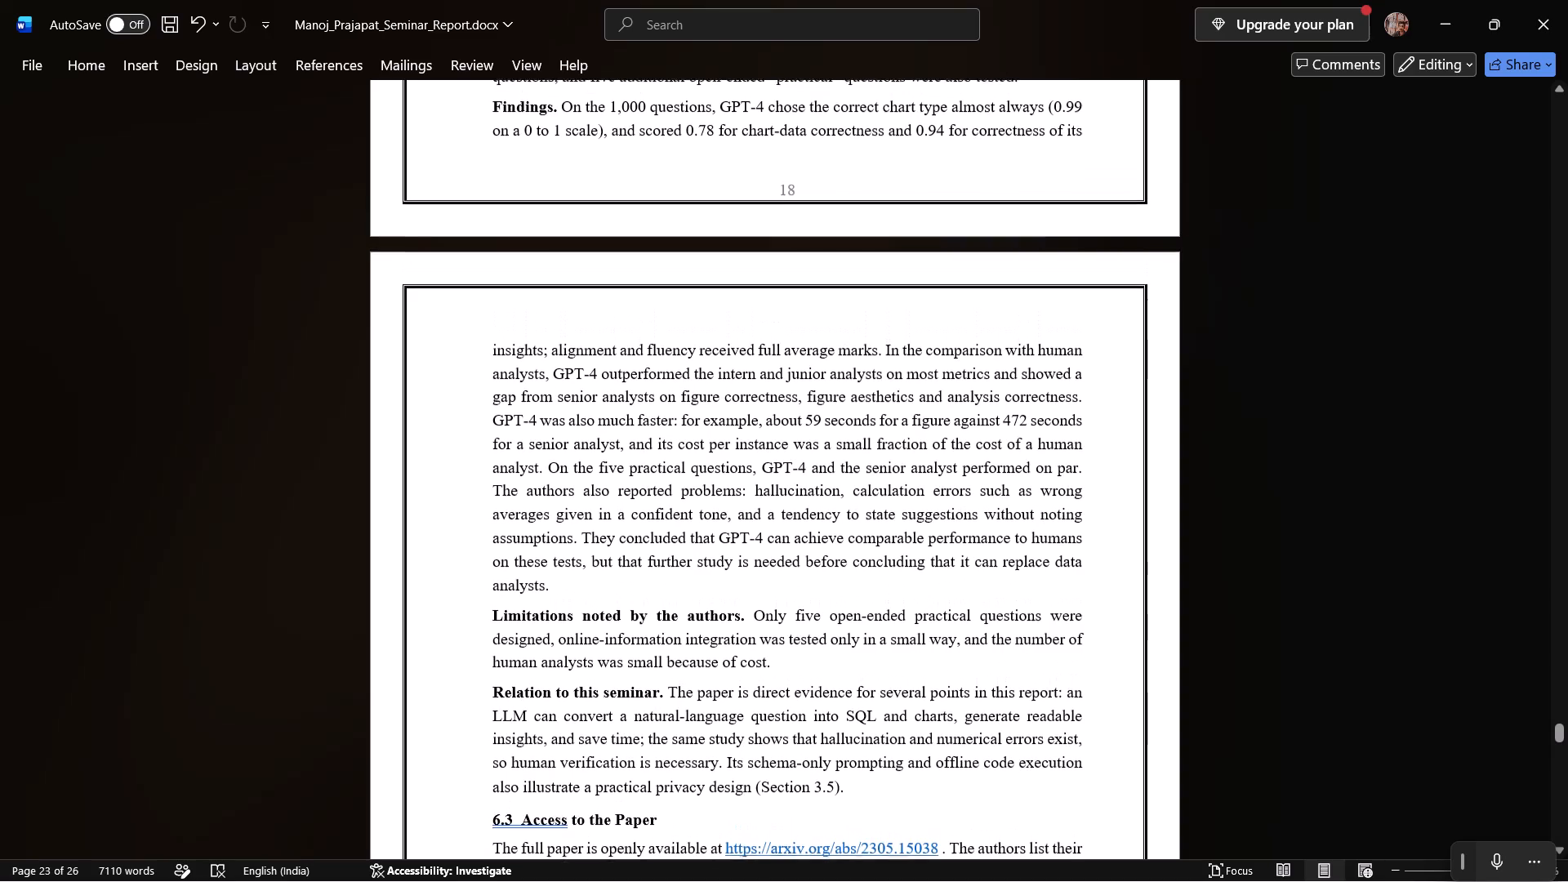
pyautogui.scroll(3, 943, 800)
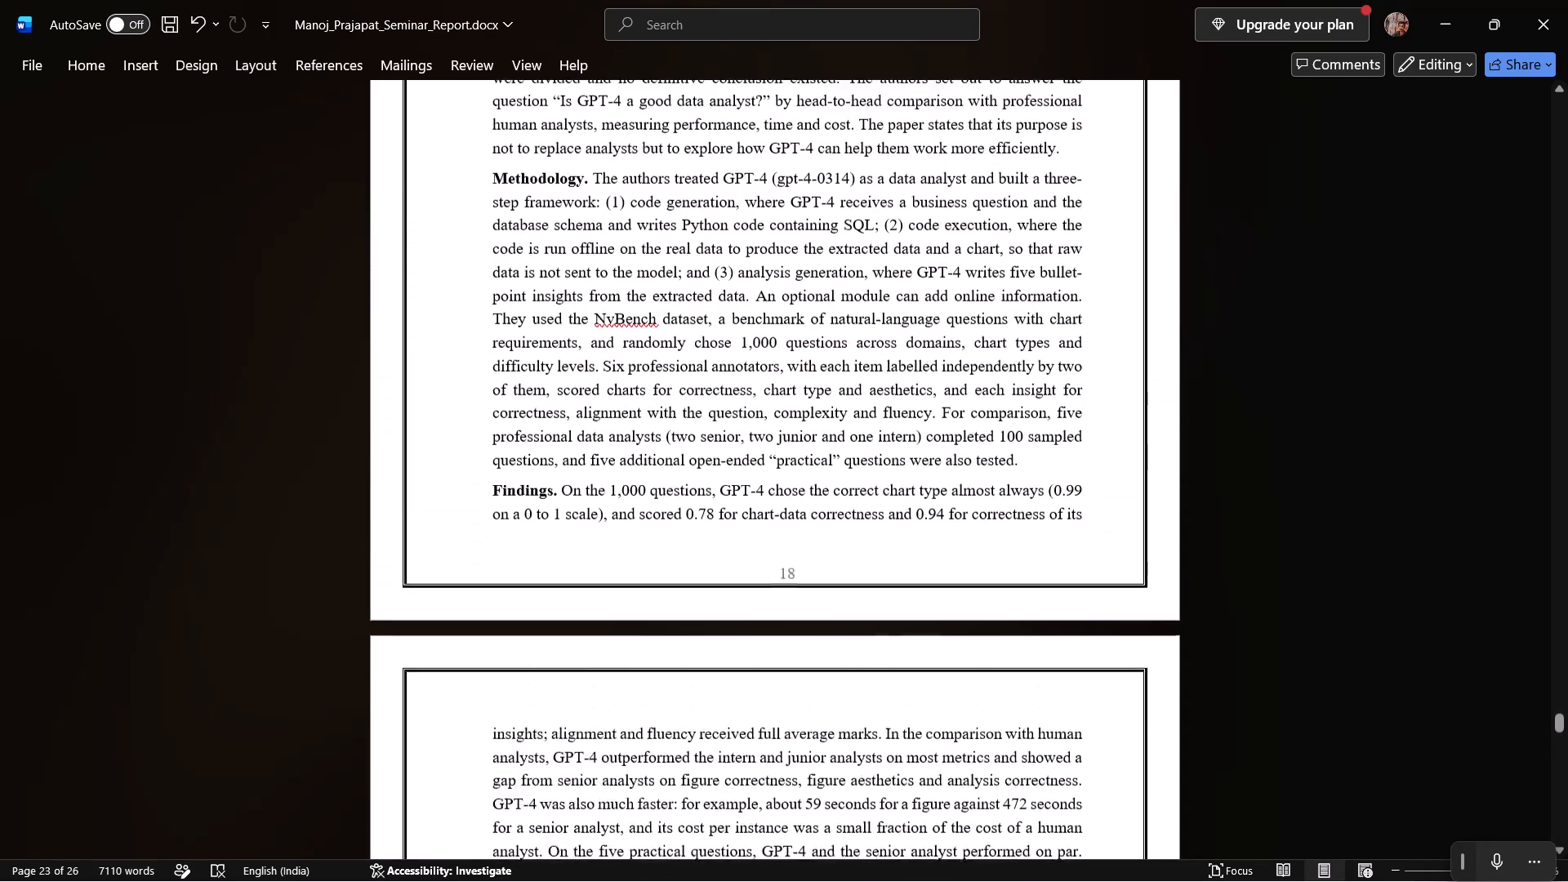
pyautogui.scroll(2, 943, 800)
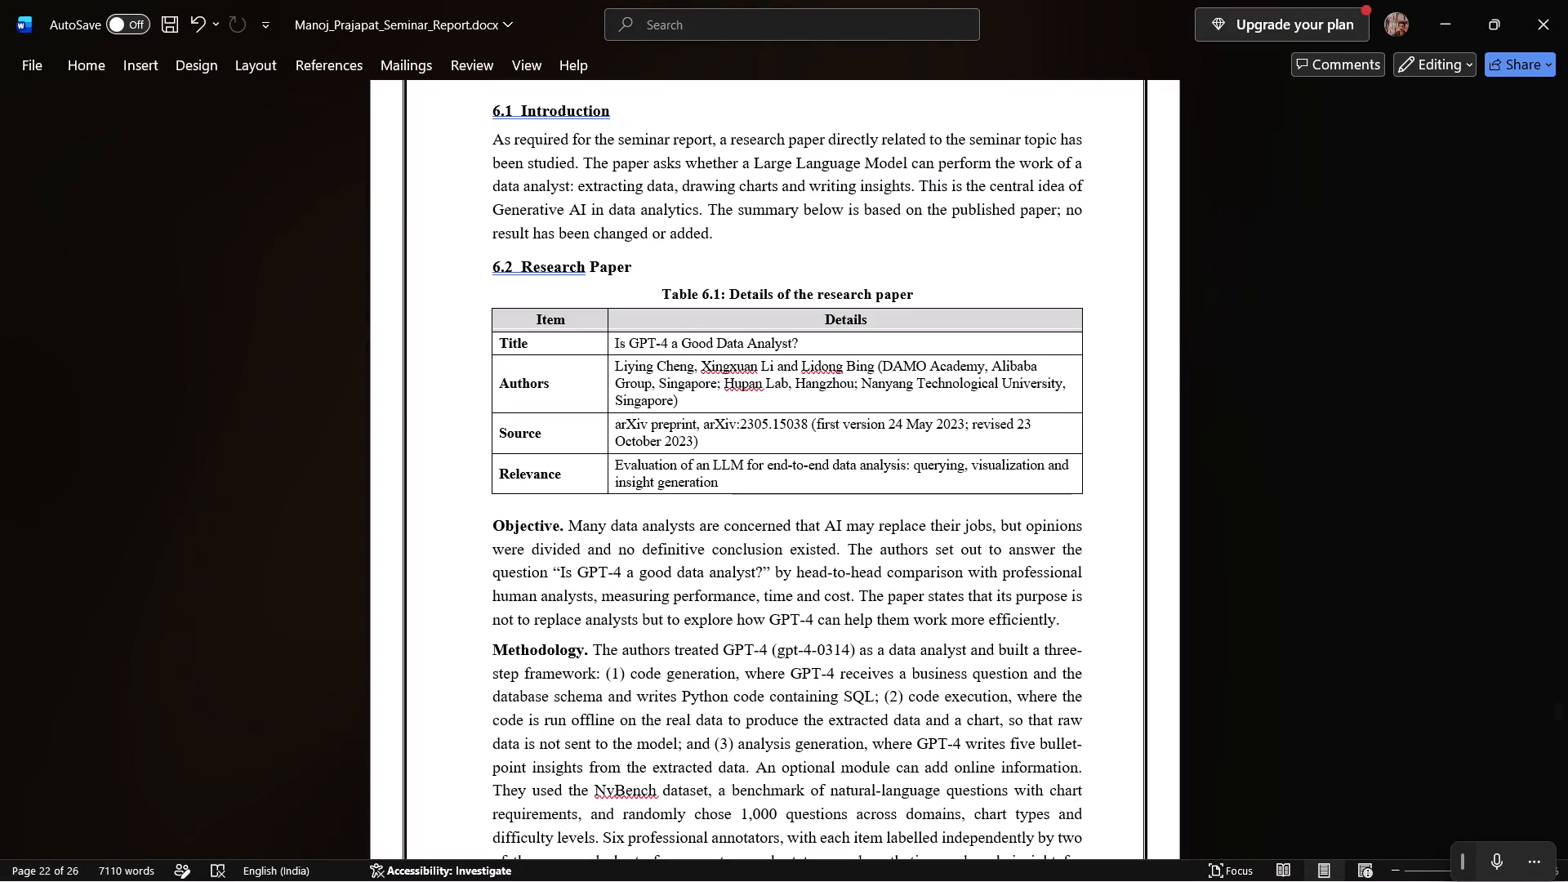
pyautogui.scroll(1, 863, 631)
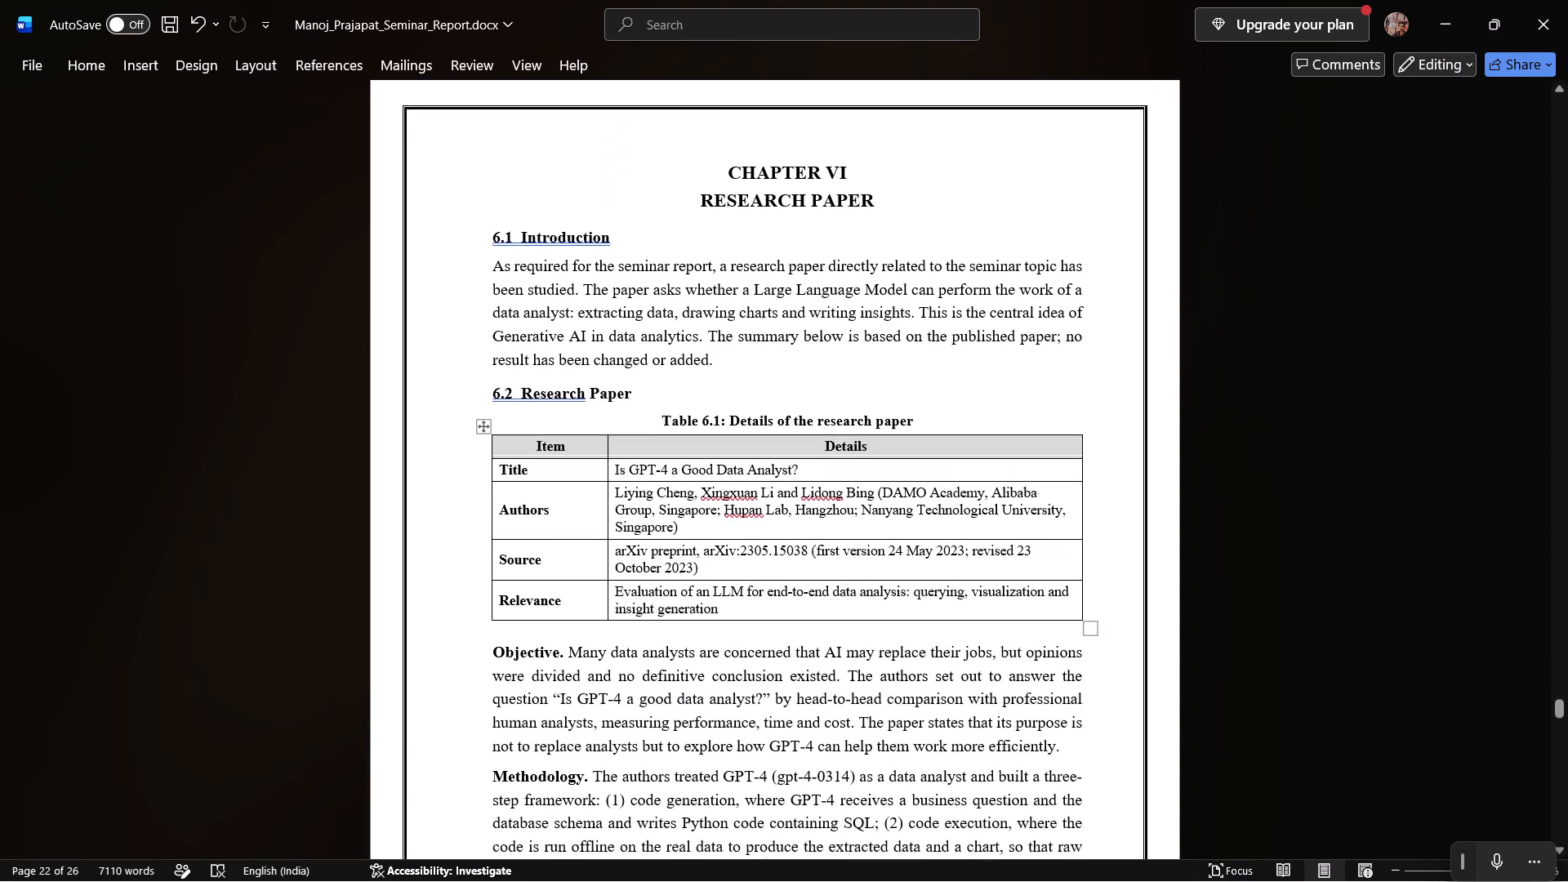
pyautogui.scroll(2, 863, 631)
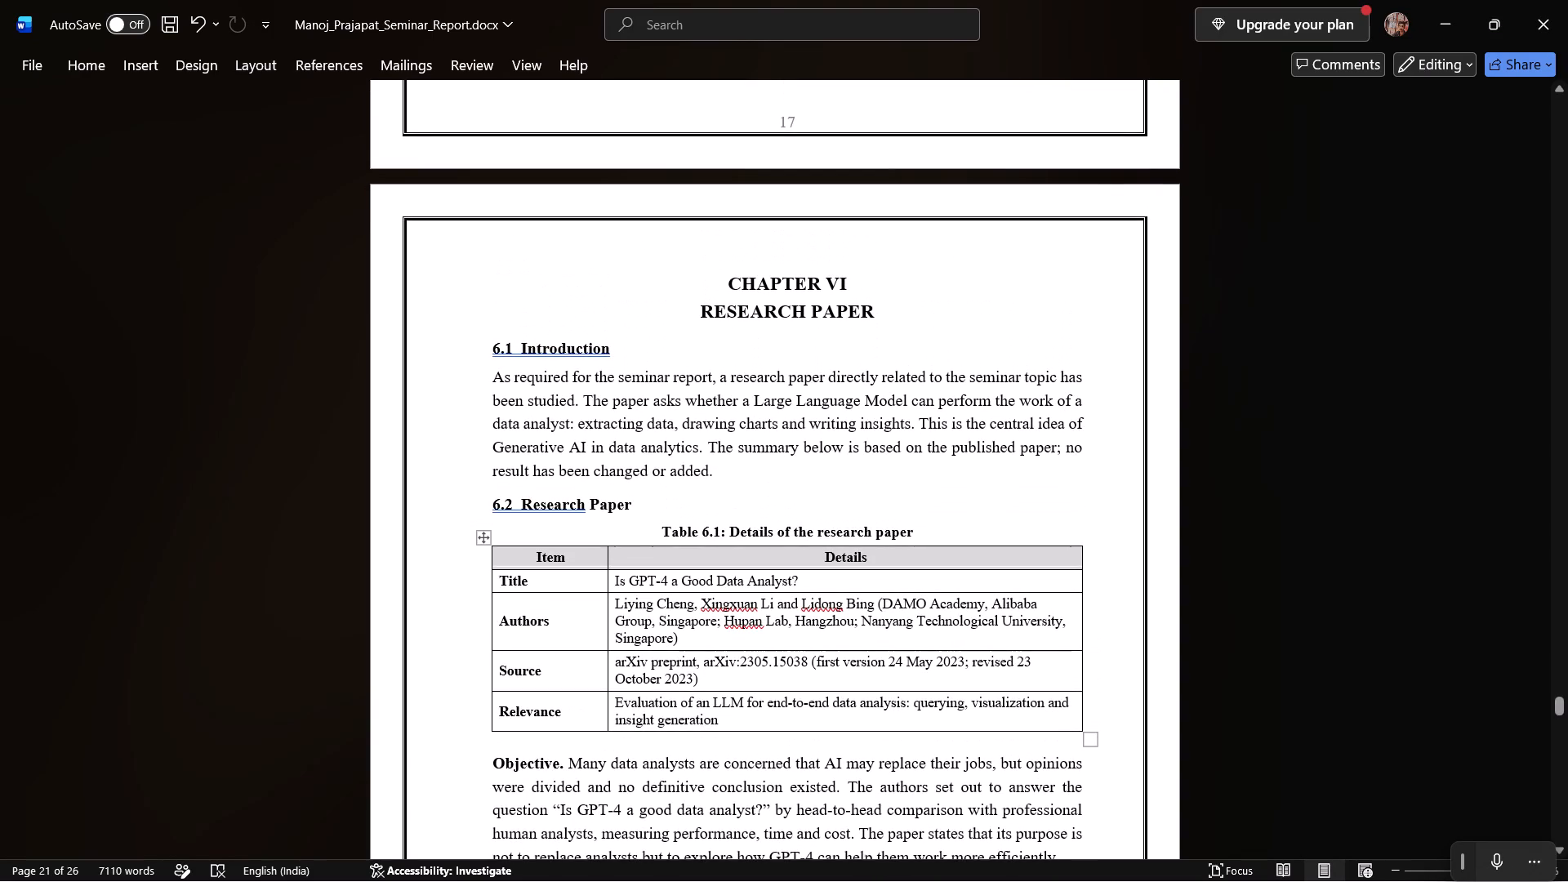
pyautogui.scroll(3, 863, 631)
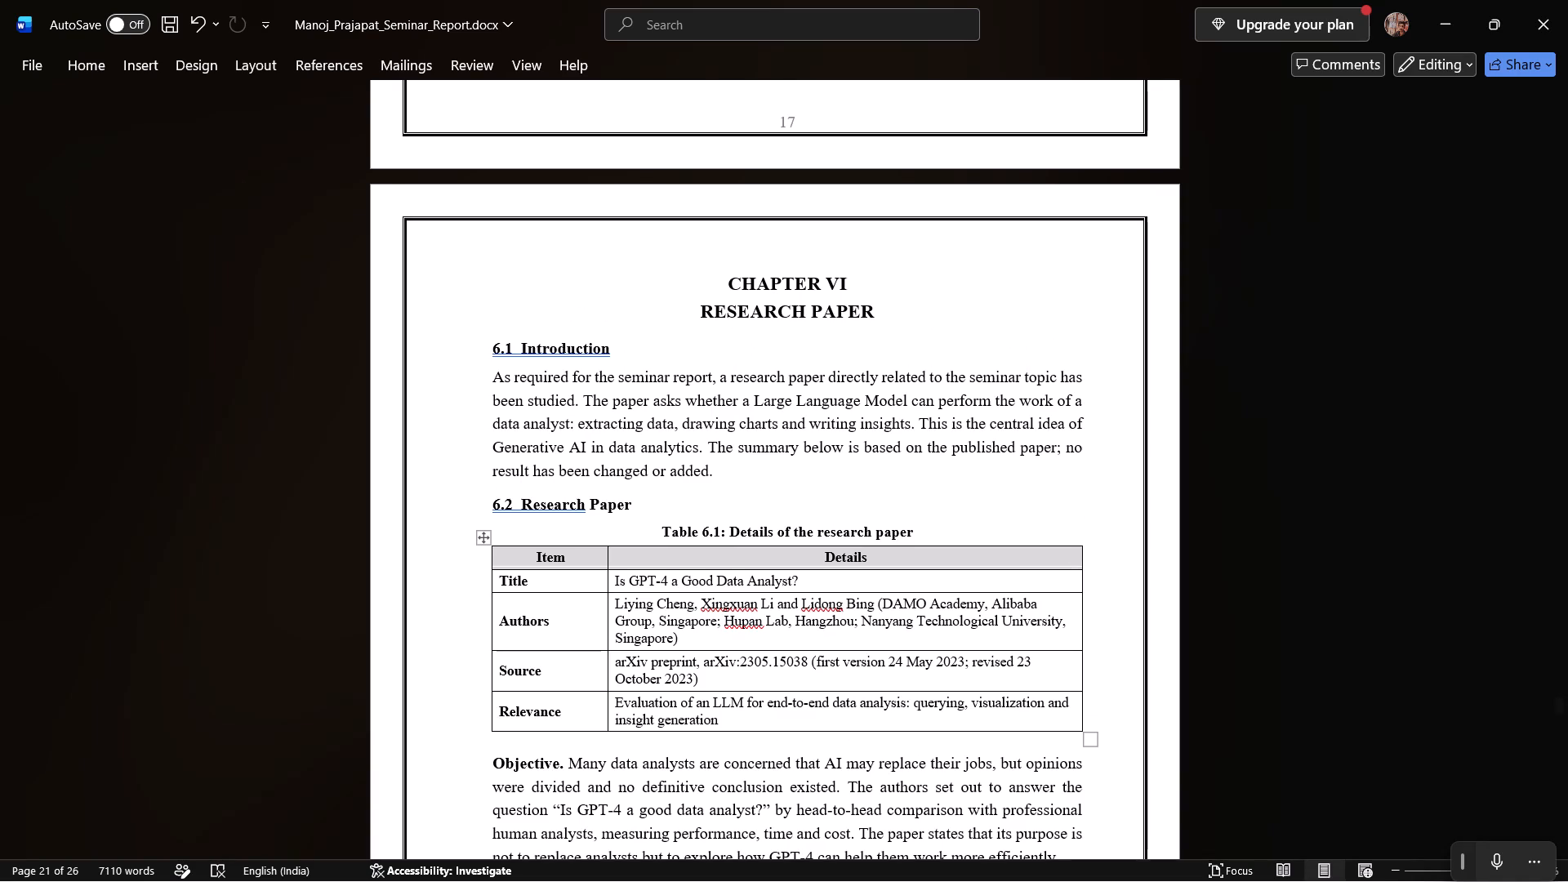
# Review Chapter V "Conclusion and Future Scope" backward from section 5.3 Recommendations to the chapter heading.
pyautogui.scroll(3, 863, 631)
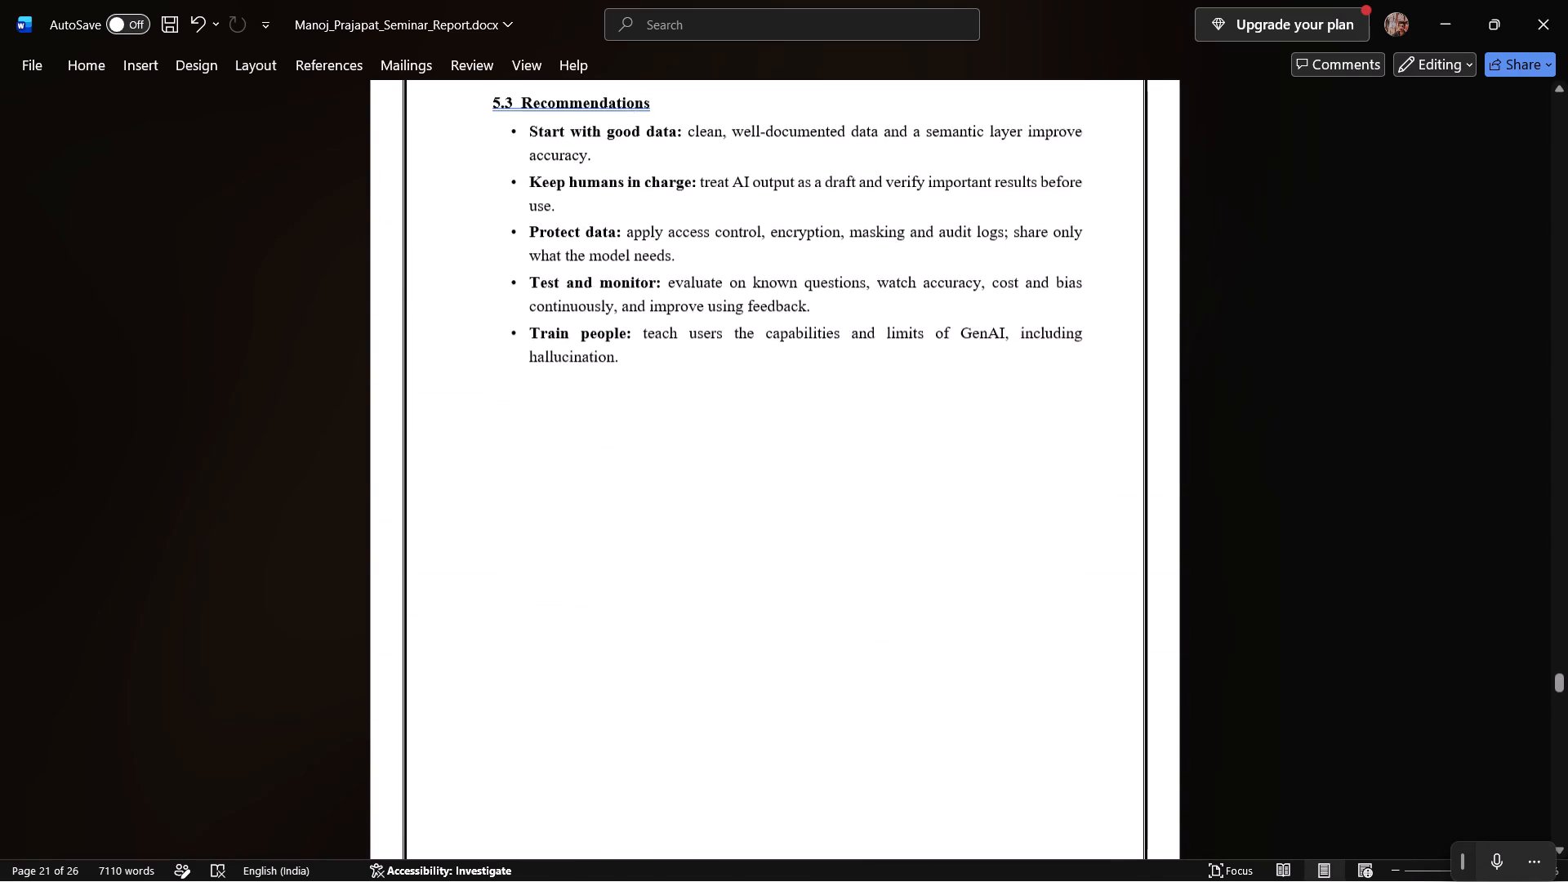
pyautogui.scroll(3, 863, 631)
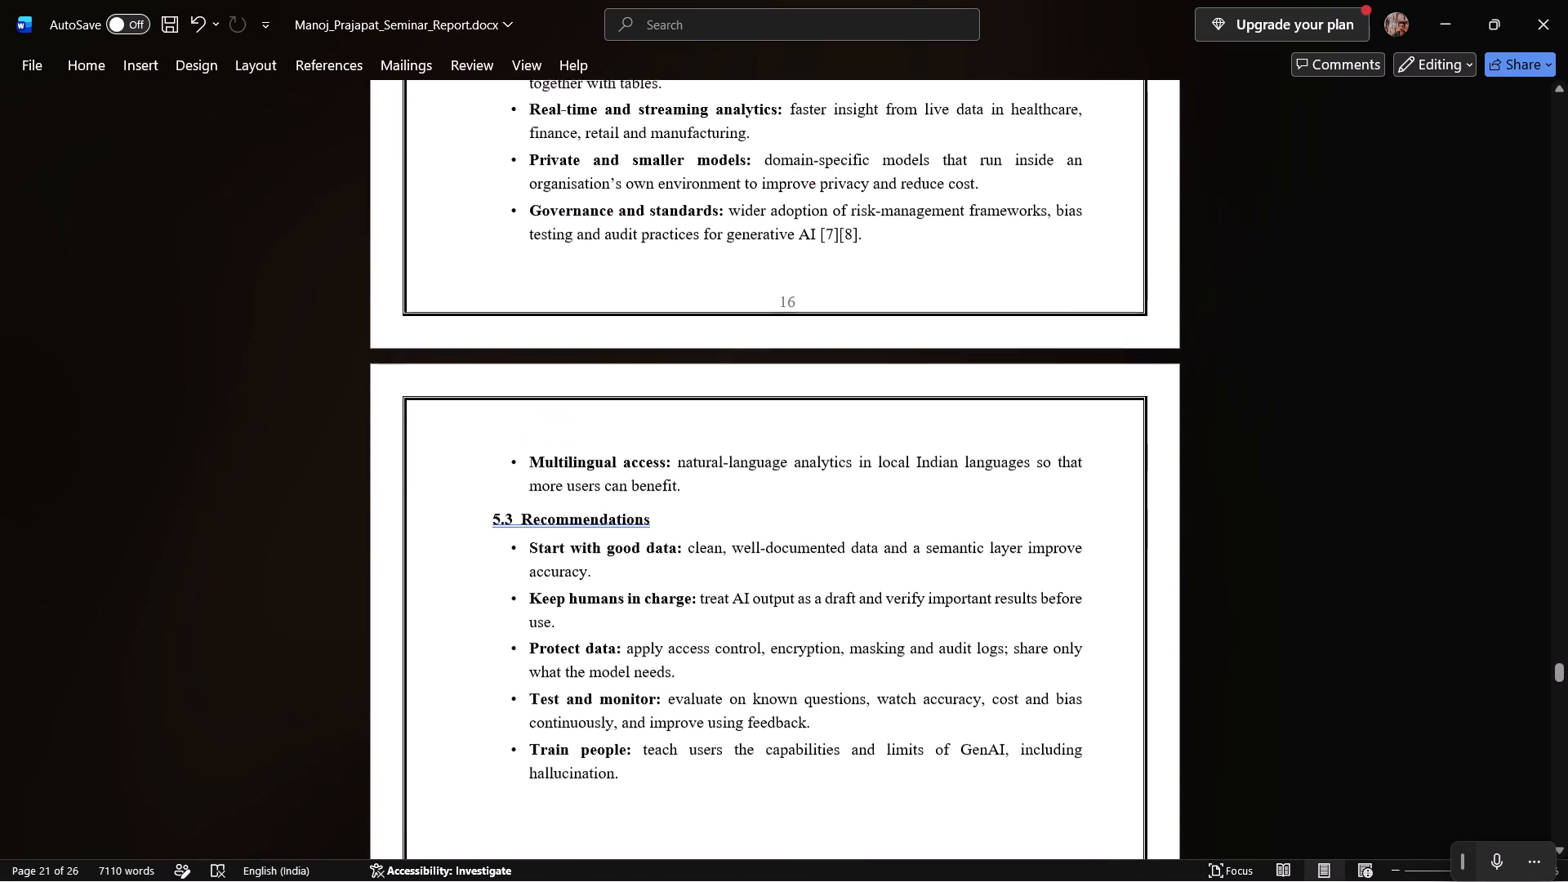
pyautogui.scroll(3, 863, 631)
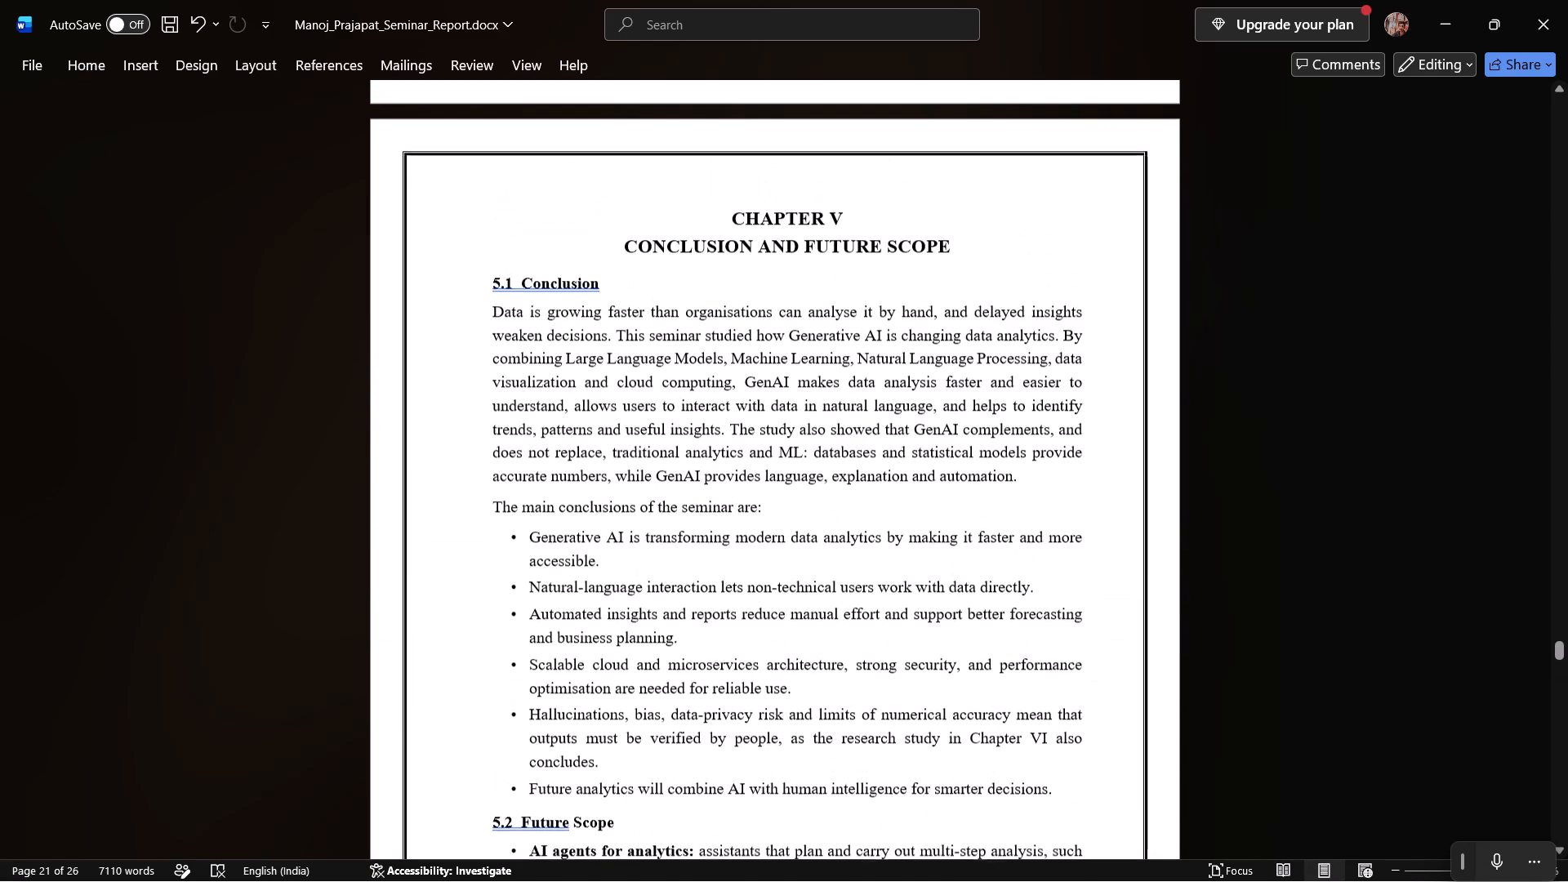
pyautogui.scroll(4, 863, 631)
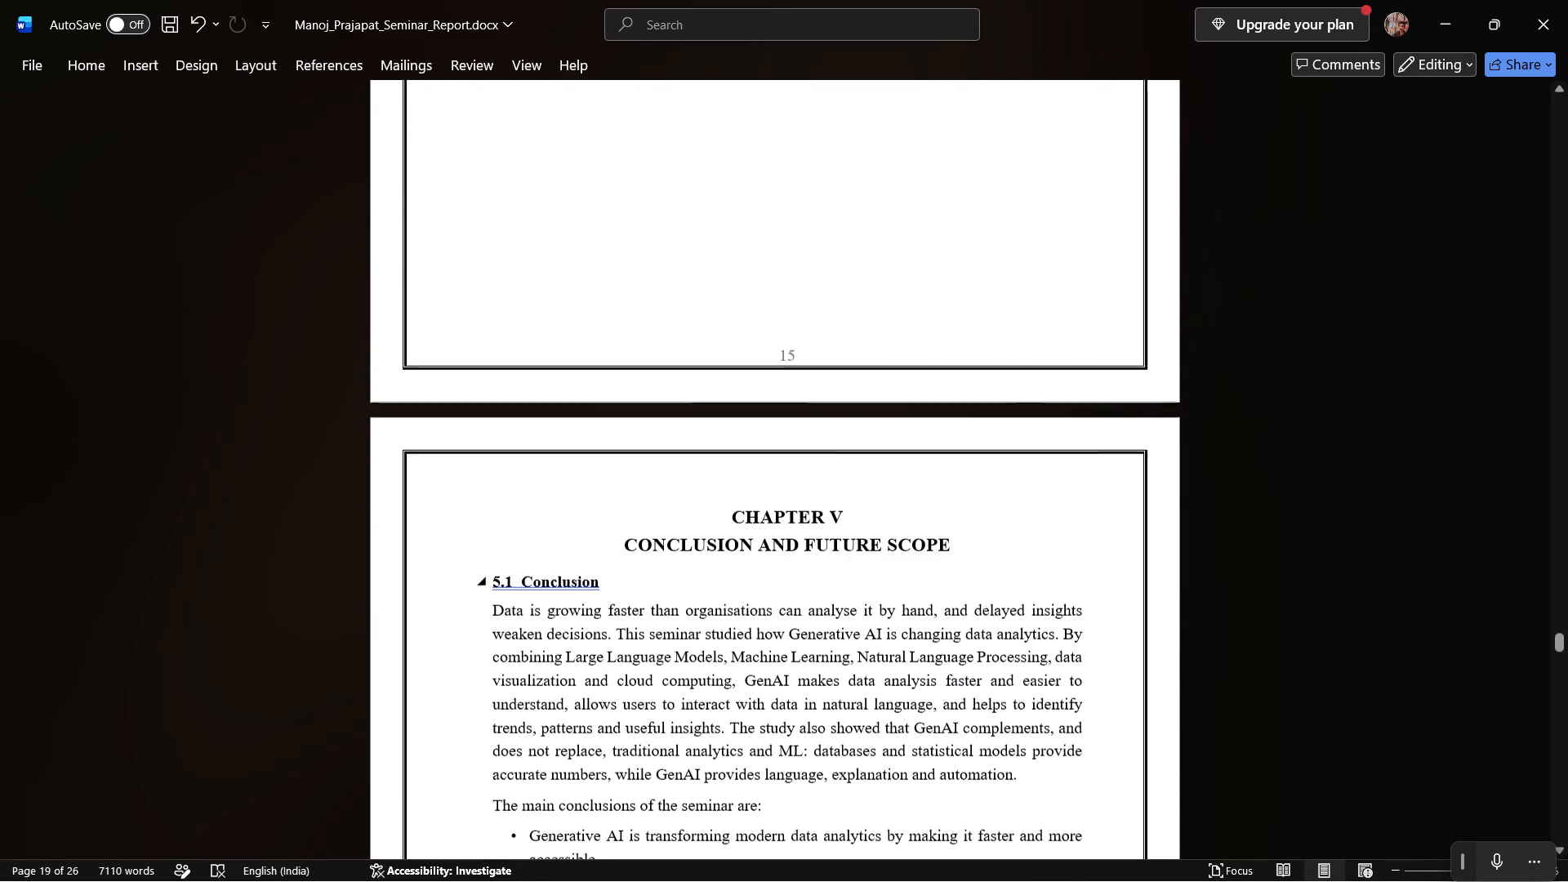
# Review Chapter IV backward from section 4.11 Ethical and Governance Considerations to section 4.6 Authentication and Security.
pyautogui.scroll(6, 863, 631)
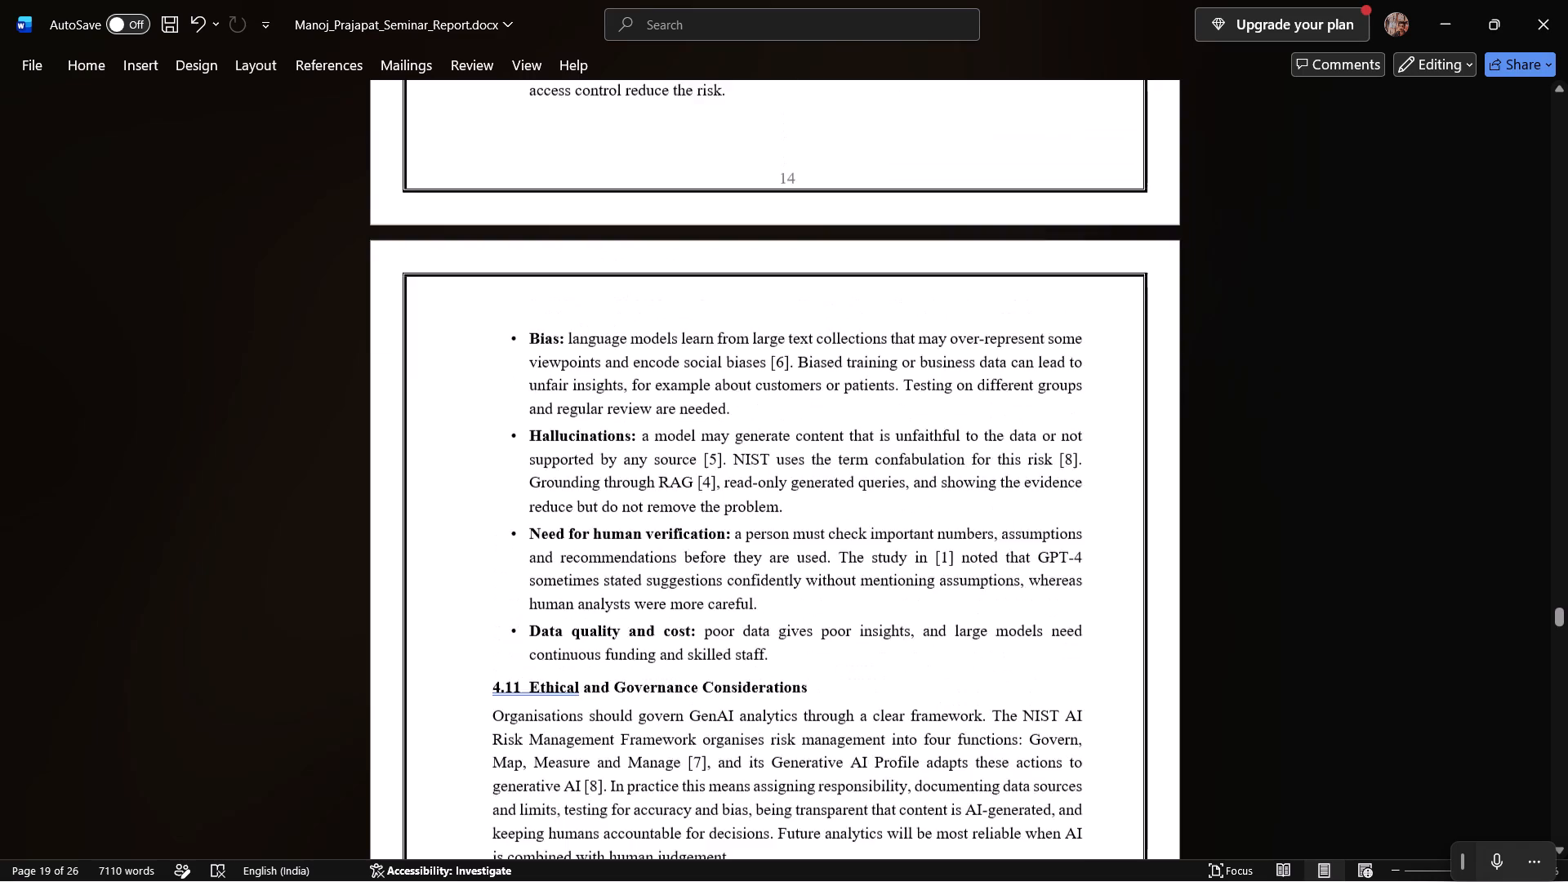
pyautogui.scroll(3, 863, 631)
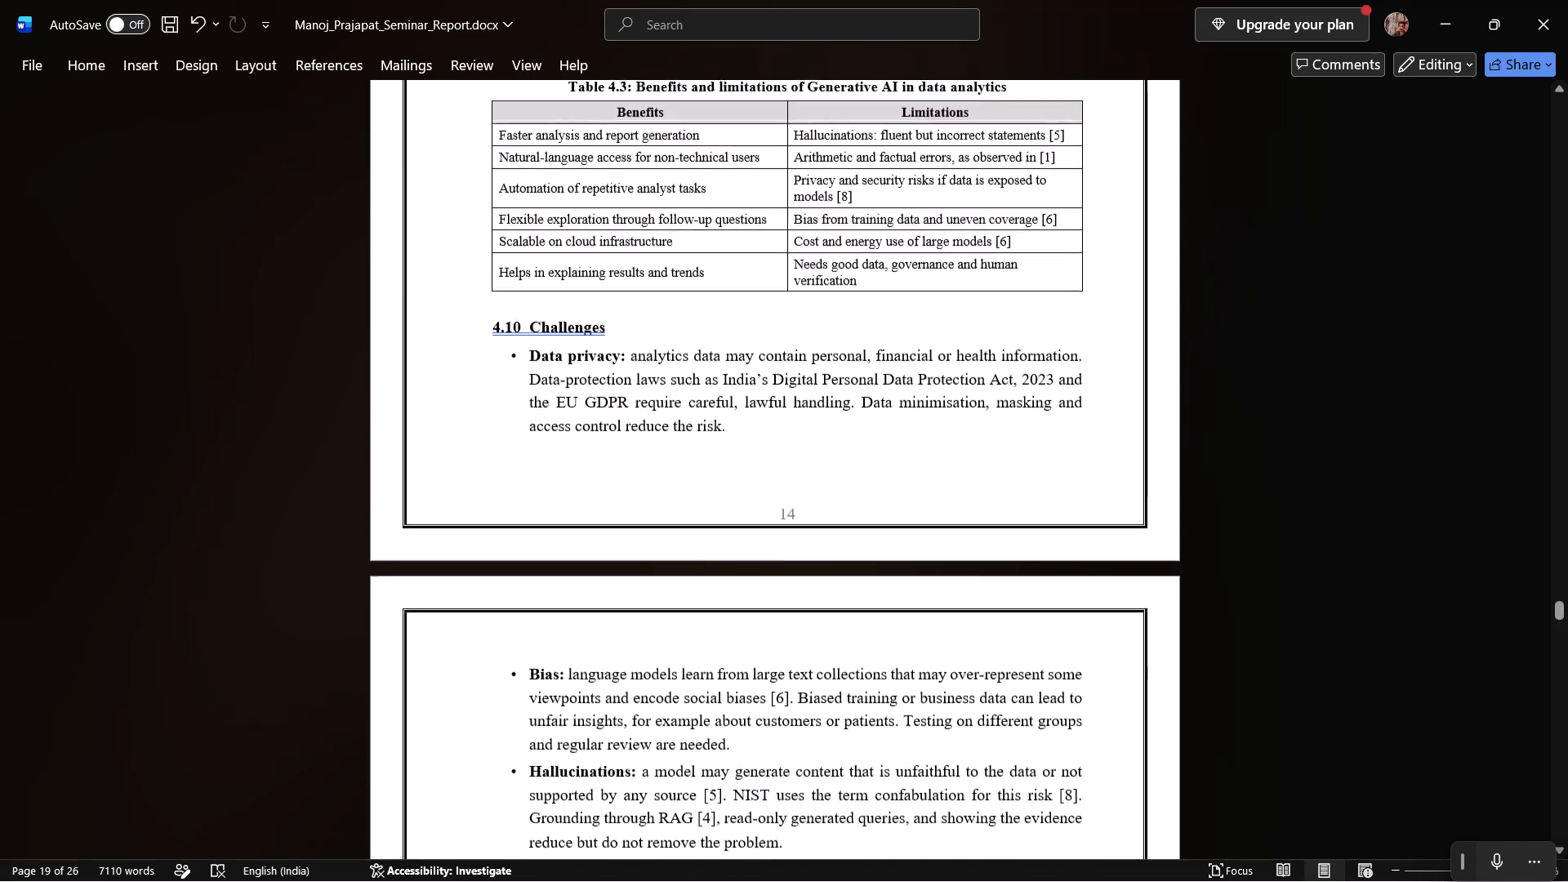
pyautogui.scroll(3, 863, 631)
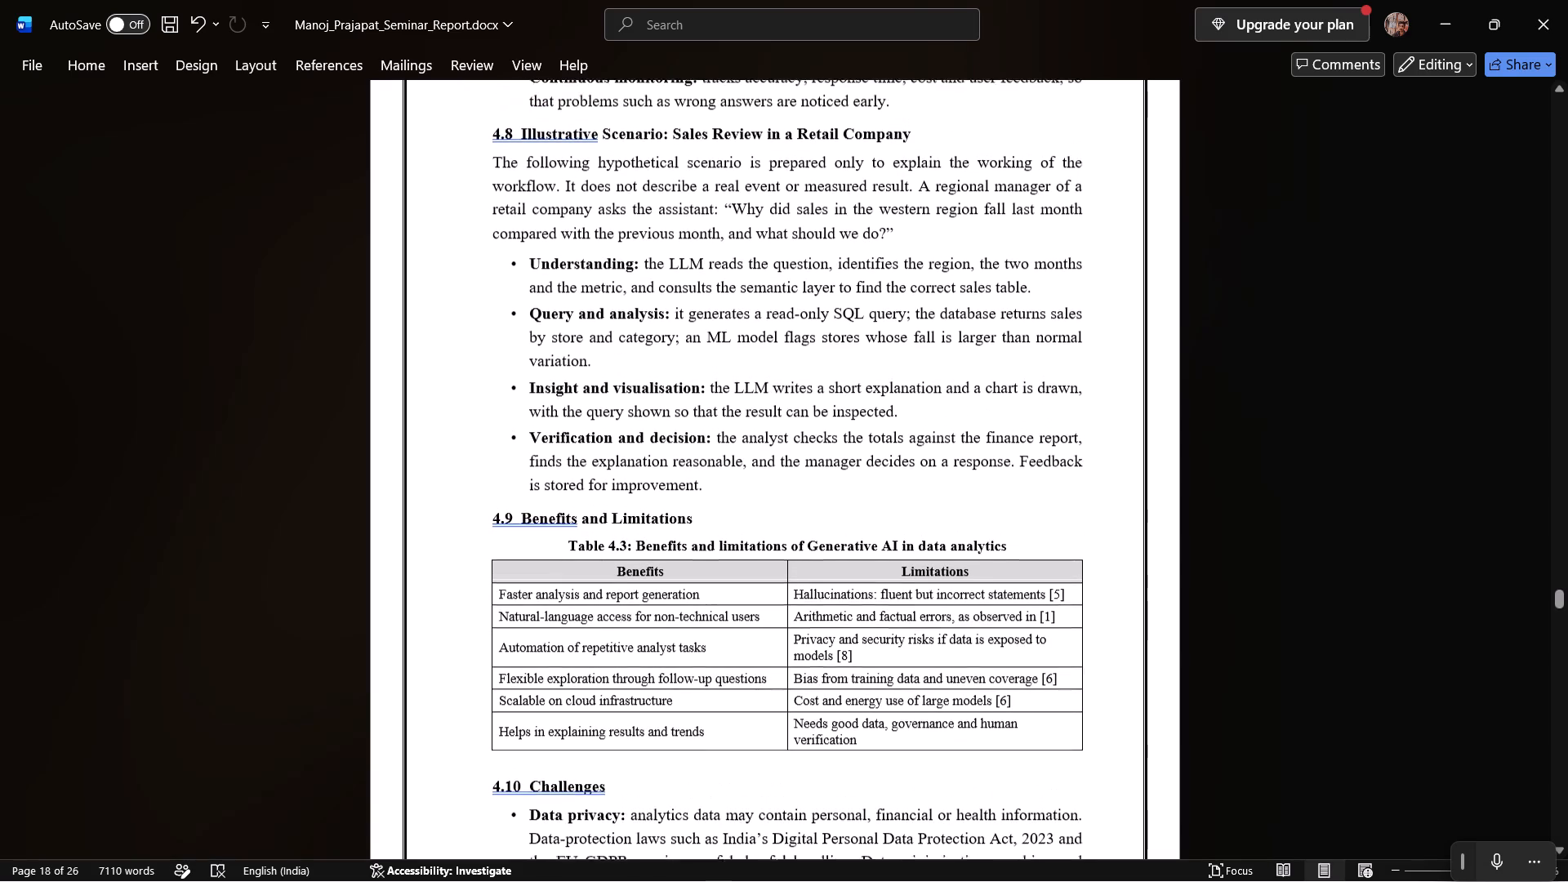
pyautogui.scroll(3, 863, 631)
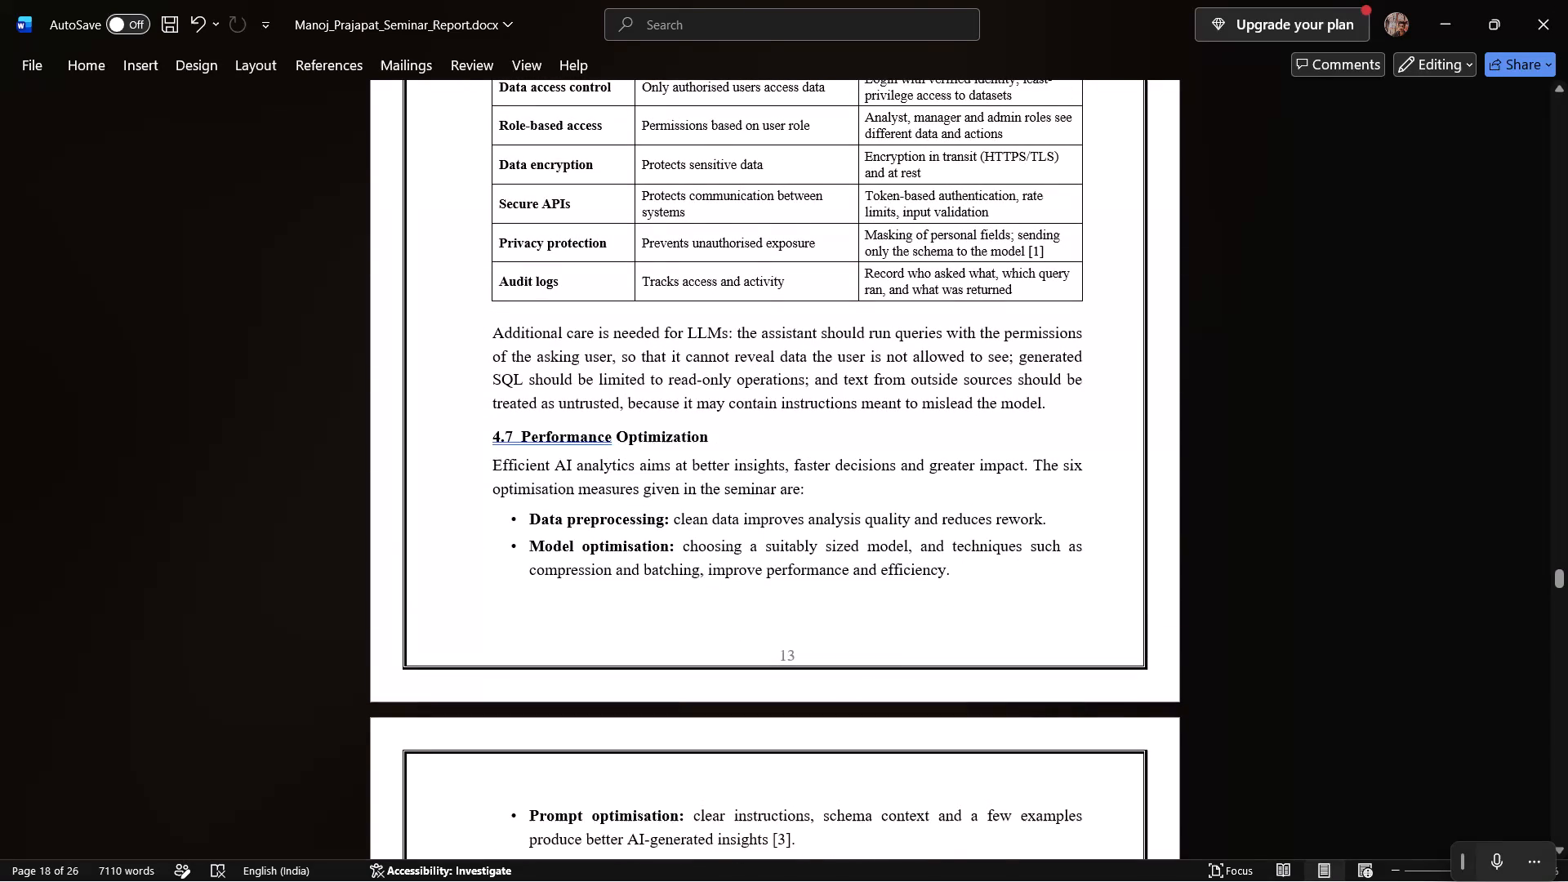
pyautogui.scroll(2, 863, 631)
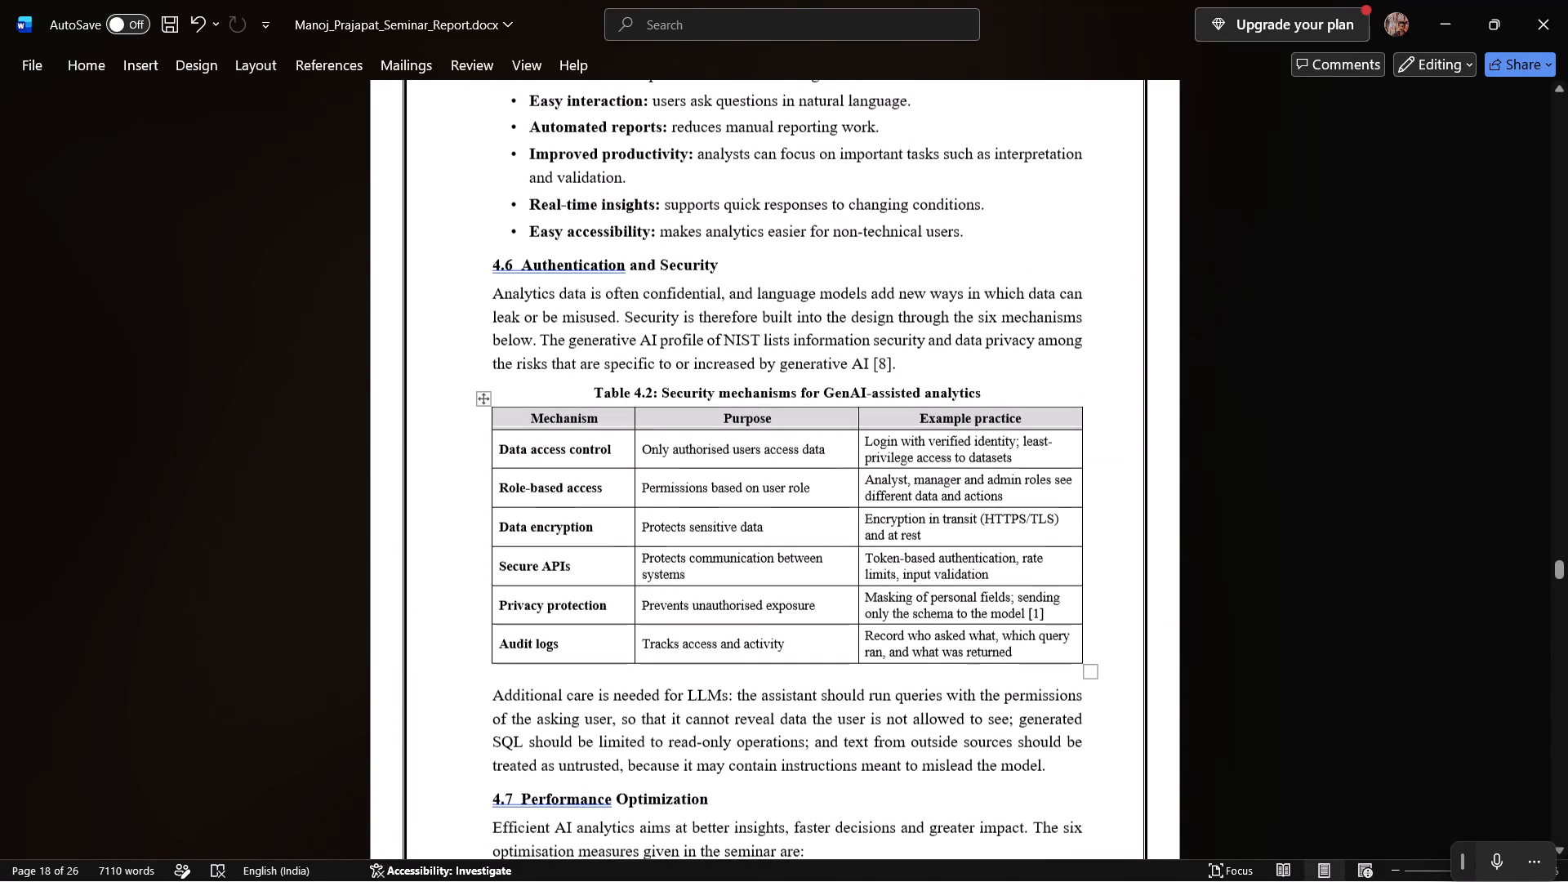
# Review the rest of Chapter IV backward from the section before 4.6, through Table 4.1, to the chapter heading.
pyautogui.scroll(6, 863, 631)
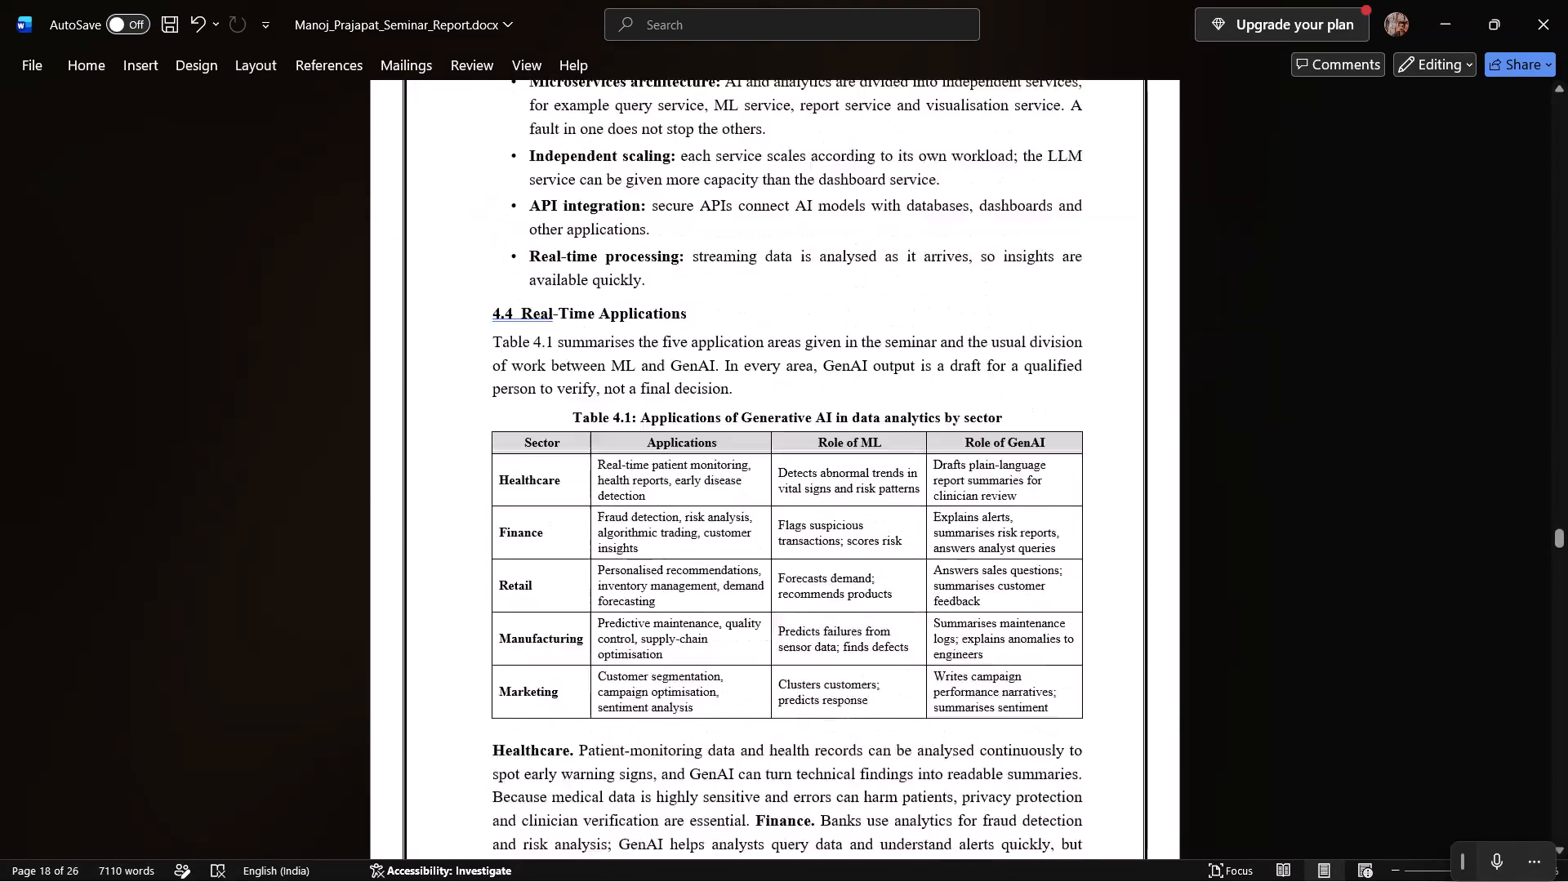
pyautogui.scroll(5, 863, 631)
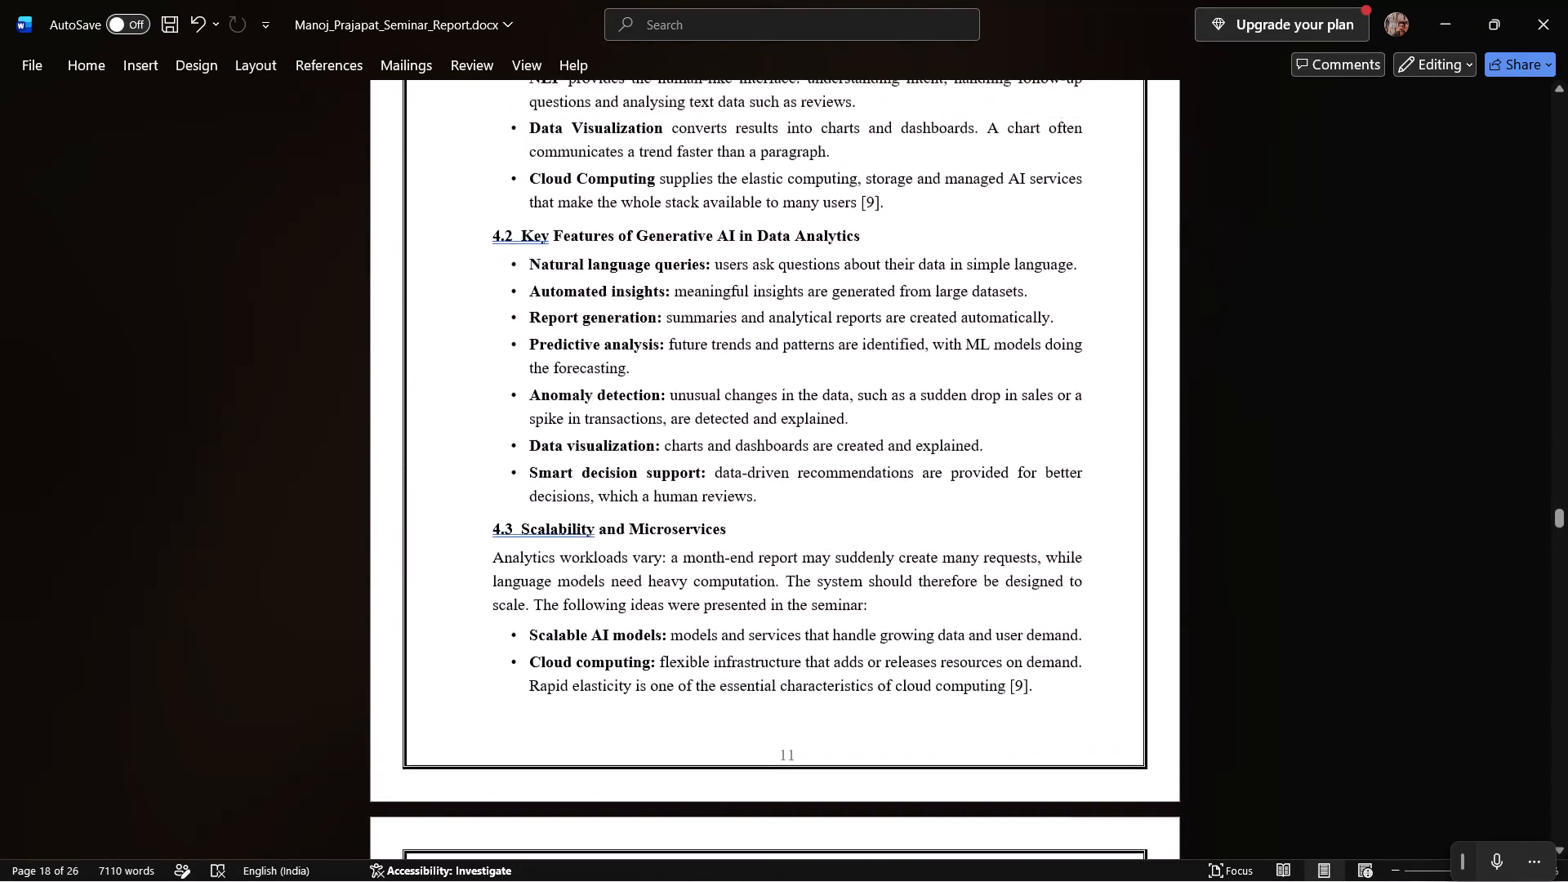
pyautogui.scroll(3, 863, 631)
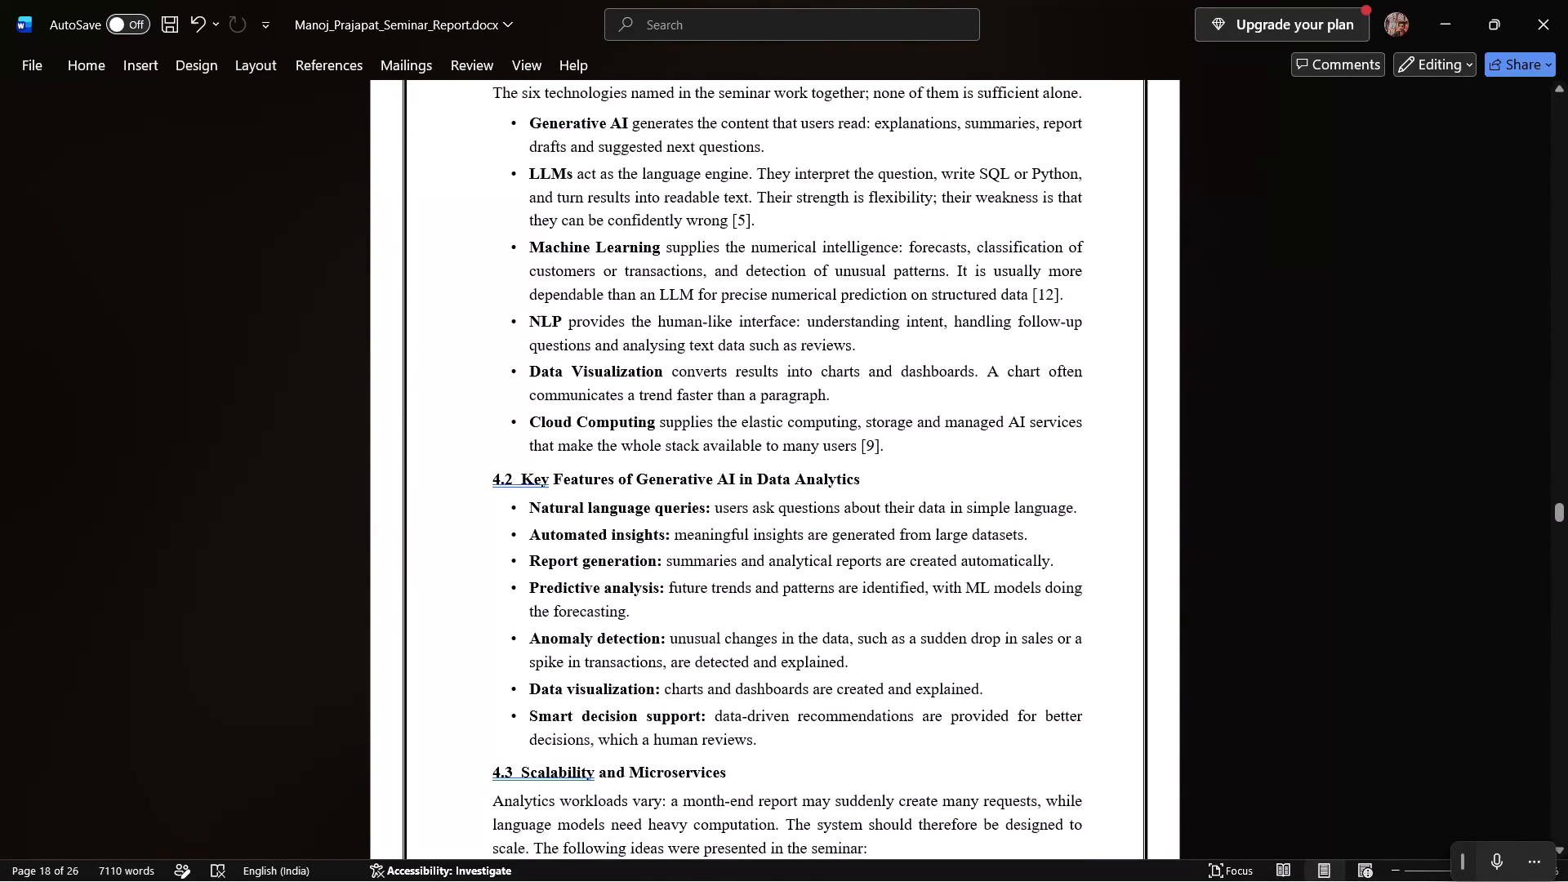
pyautogui.scroll(1, 863, 631)
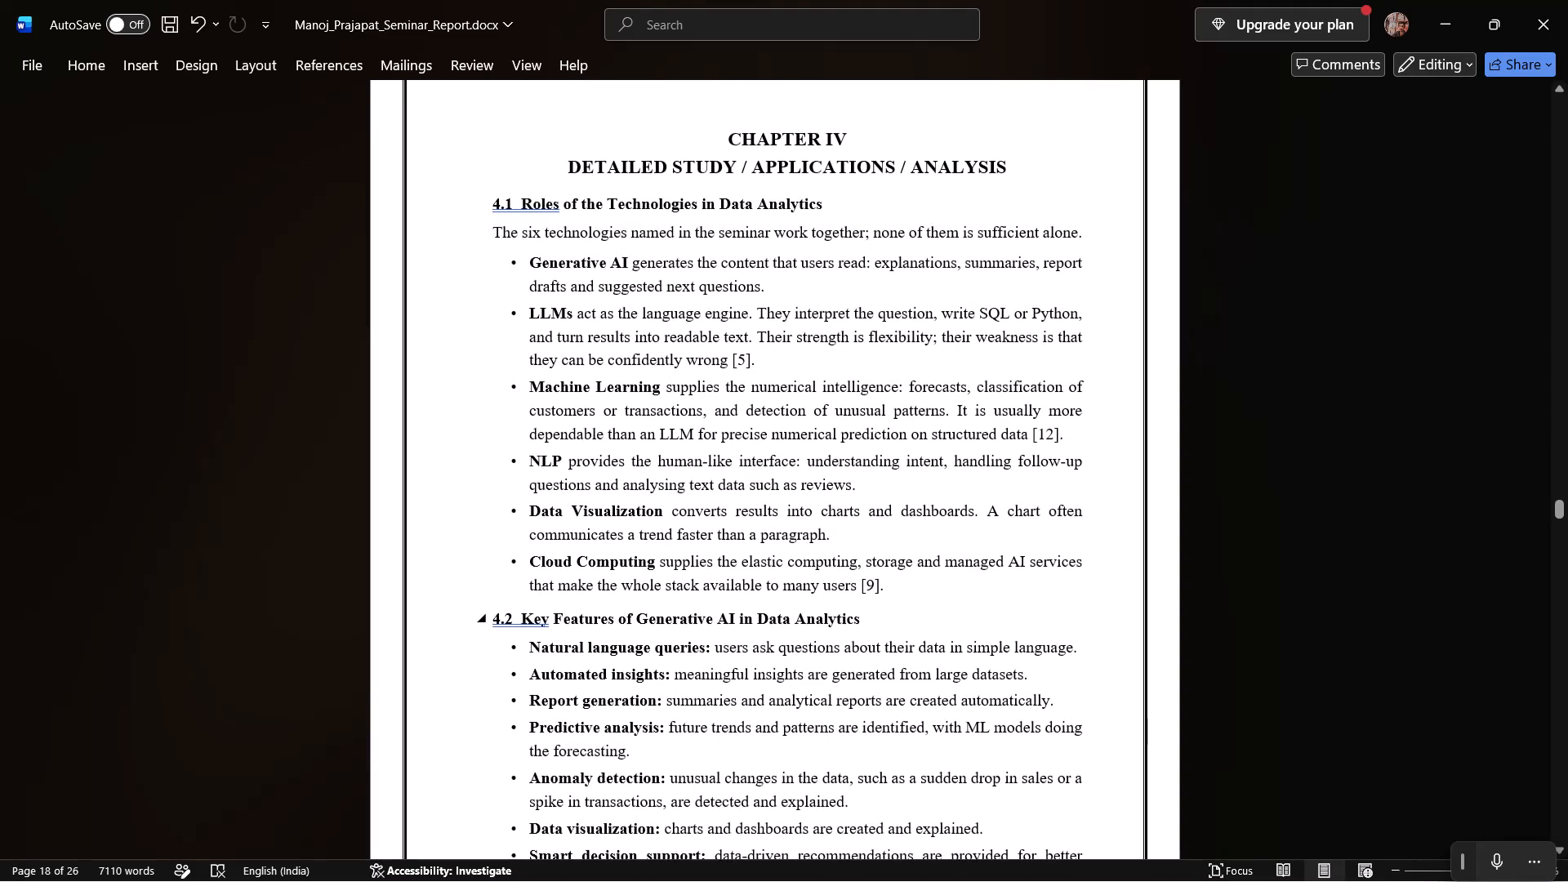
pyautogui.scroll(2, 863, 631)
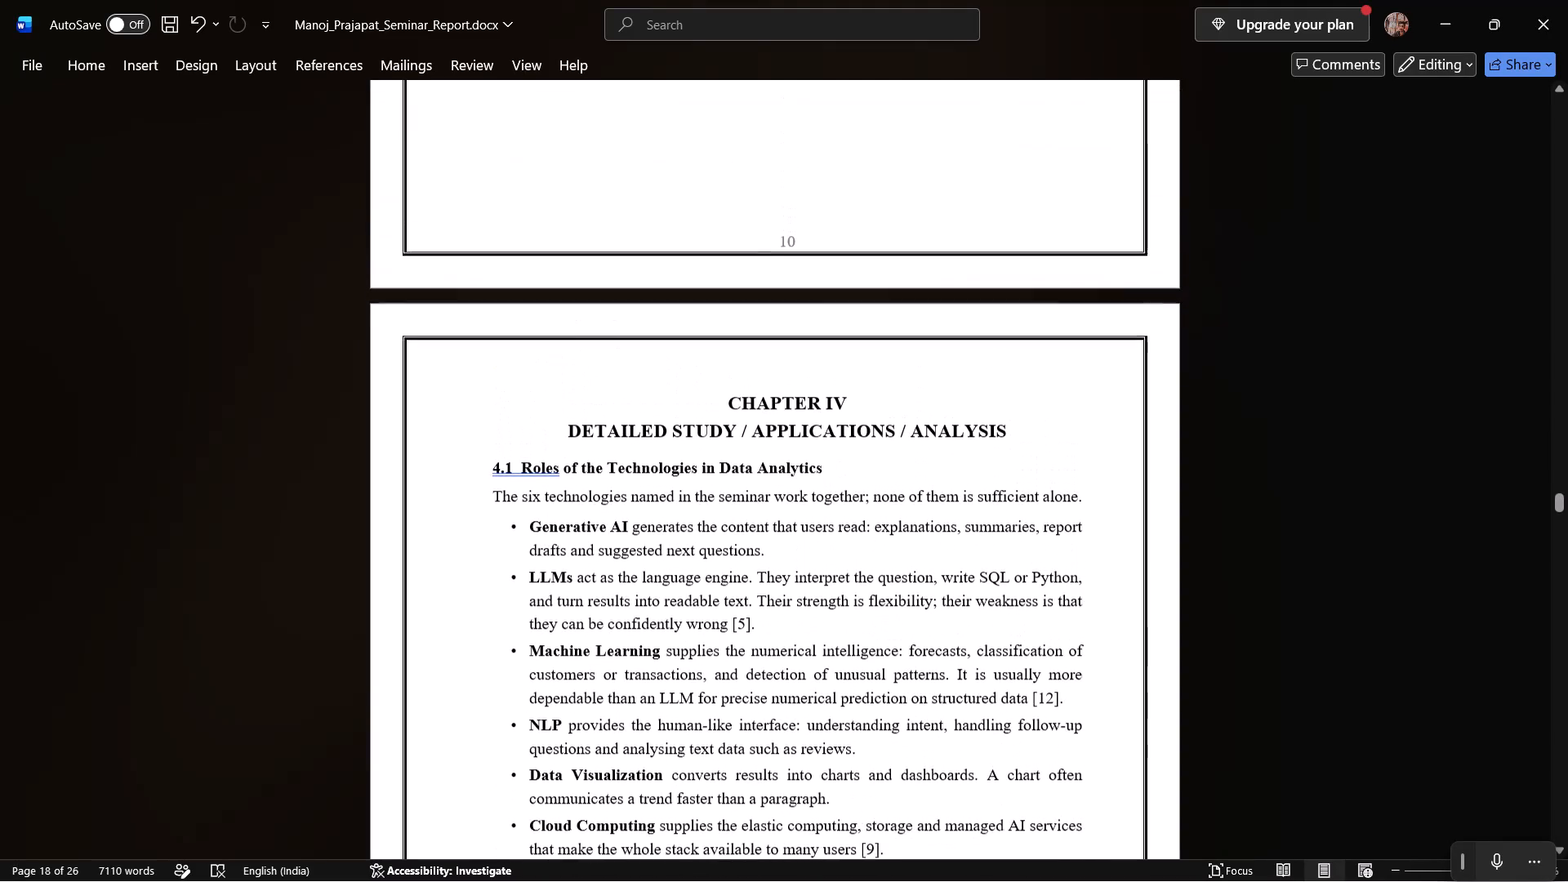
pyautogui.scroll(2, 863, 631)
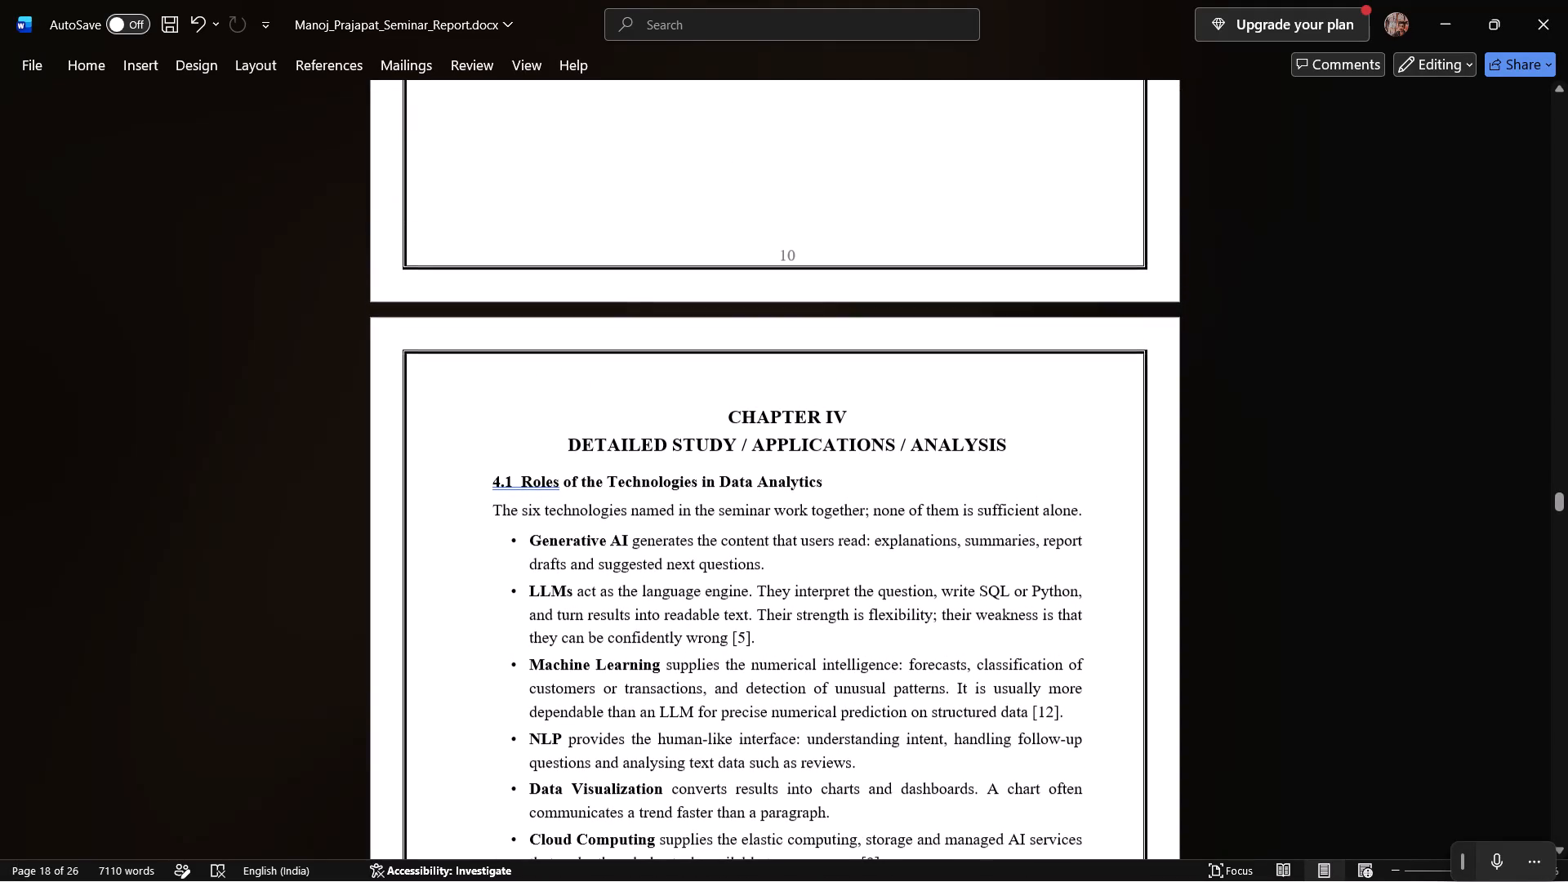
pyautogui.scroll(1, 863, 631)
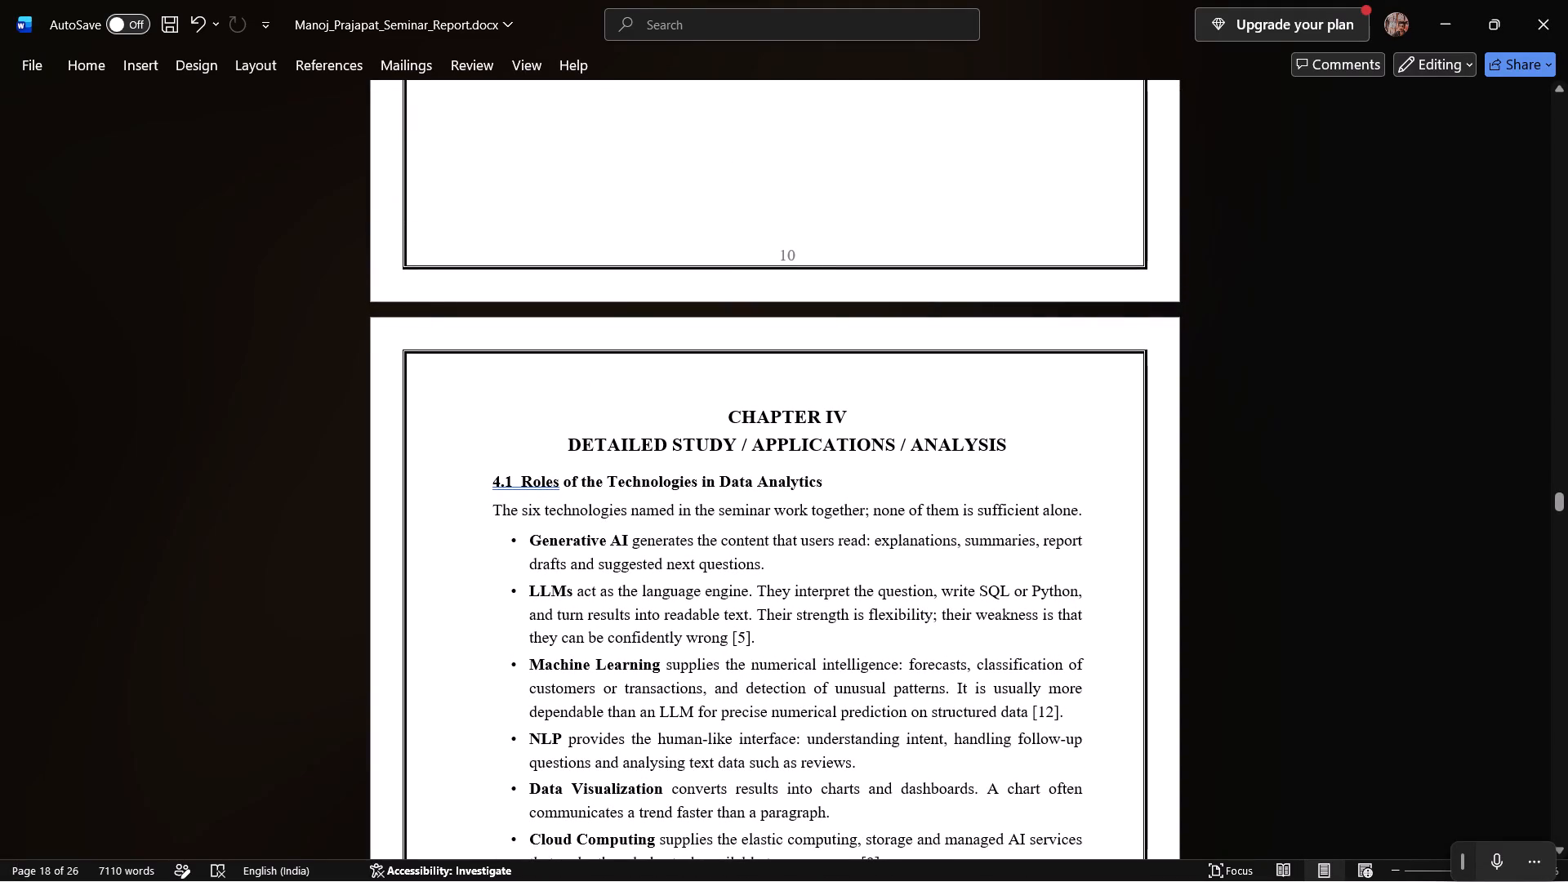
pyautogui.scroll(1, 863, 631)
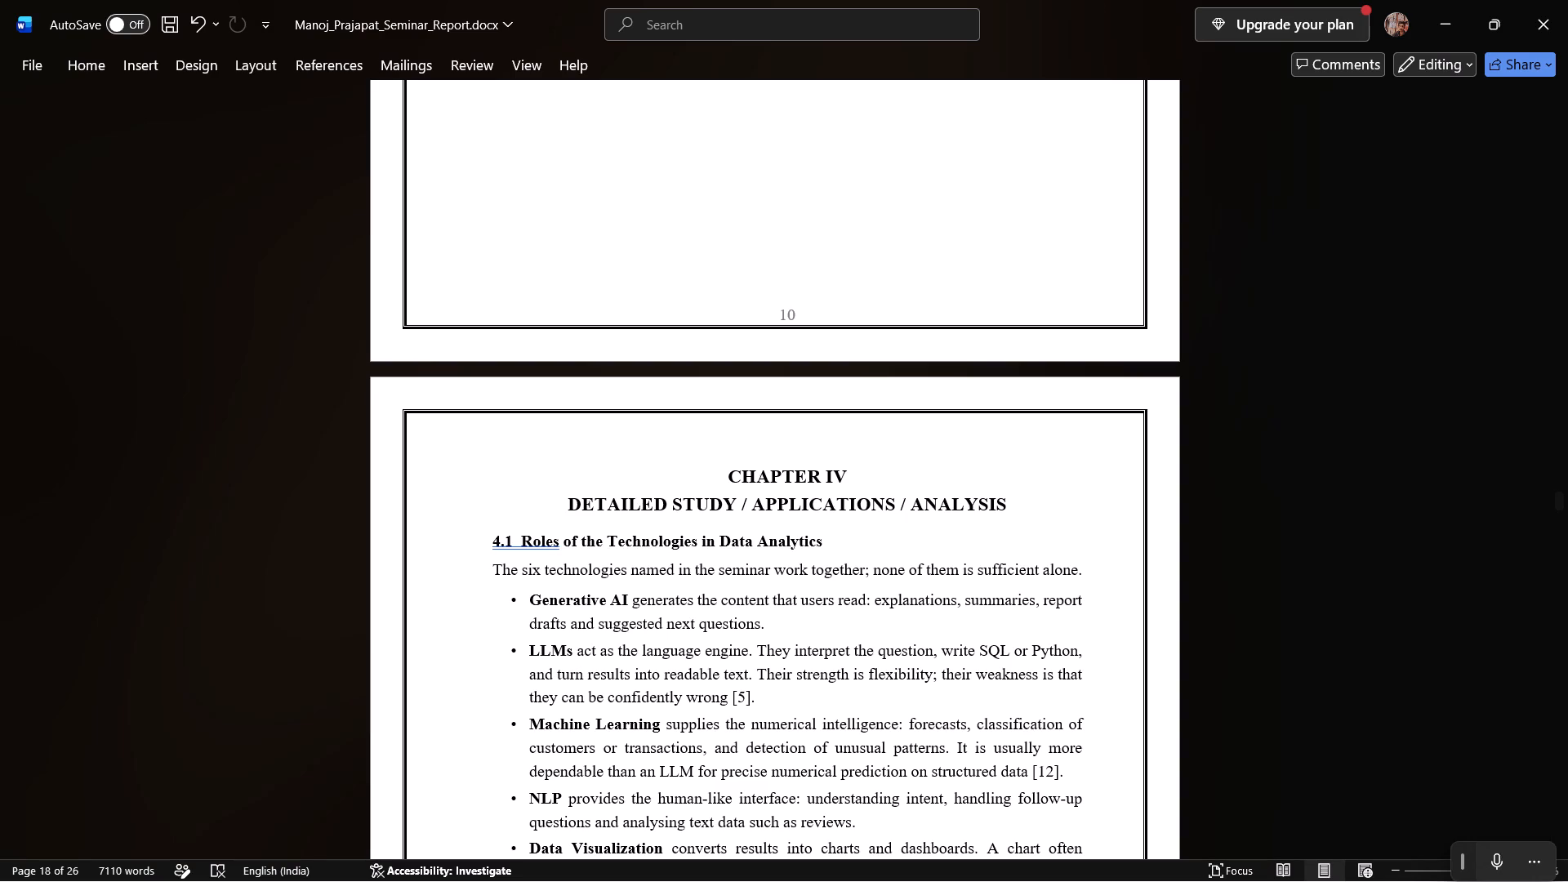
pyautogui.scroll(1, 863, 631)
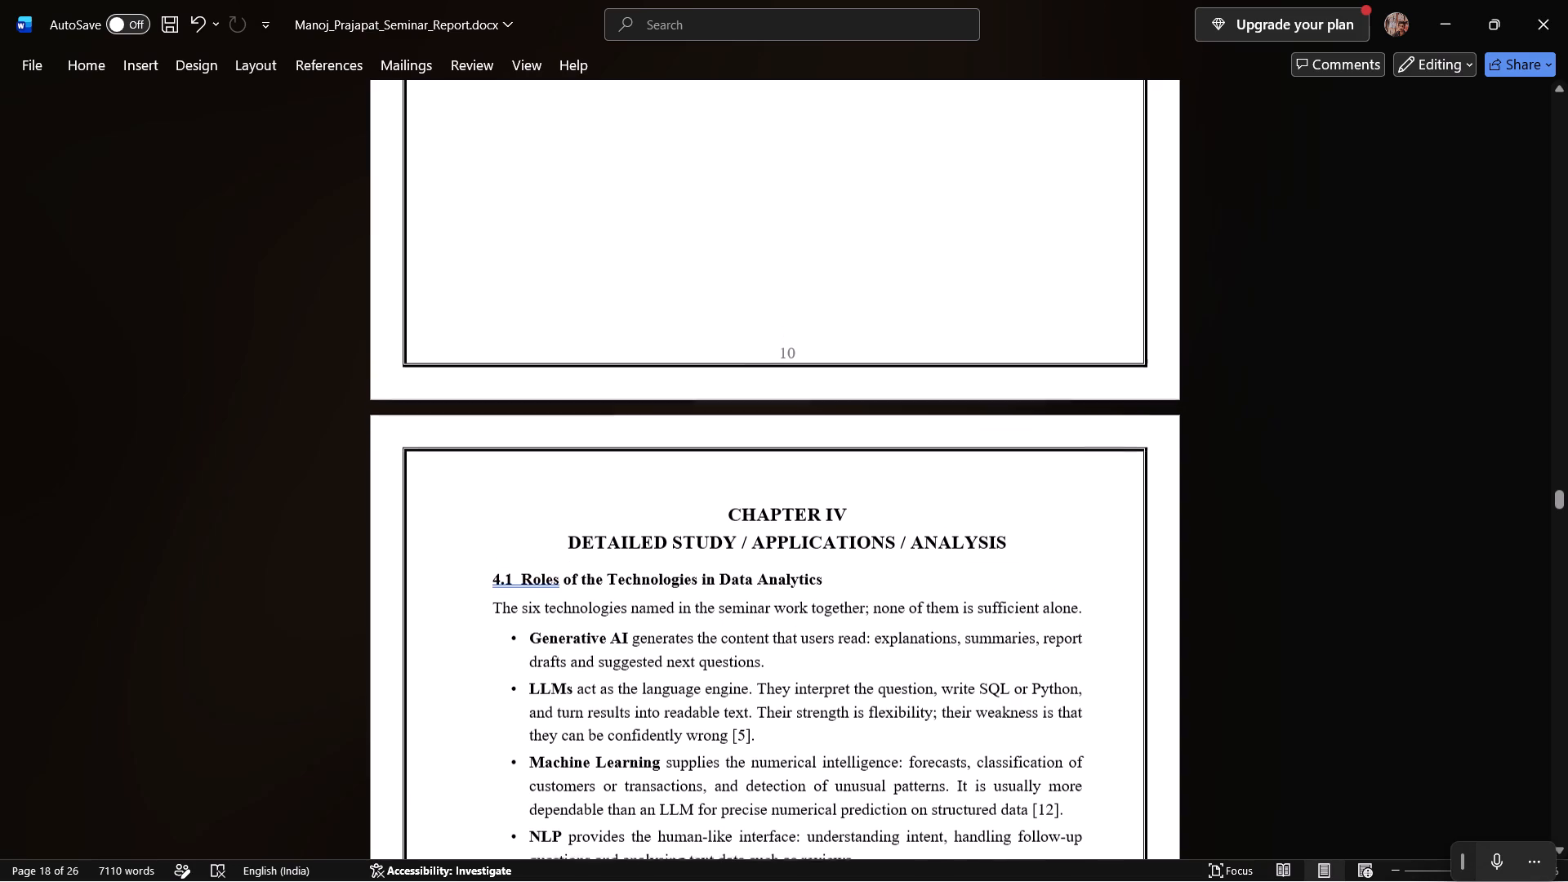
# Review Chapter III backward from section 3.9 Proposed Evaluation through the Figure 3.2 architecture to Table 3.1.
pyautogui.scroll(3, 863, 631)
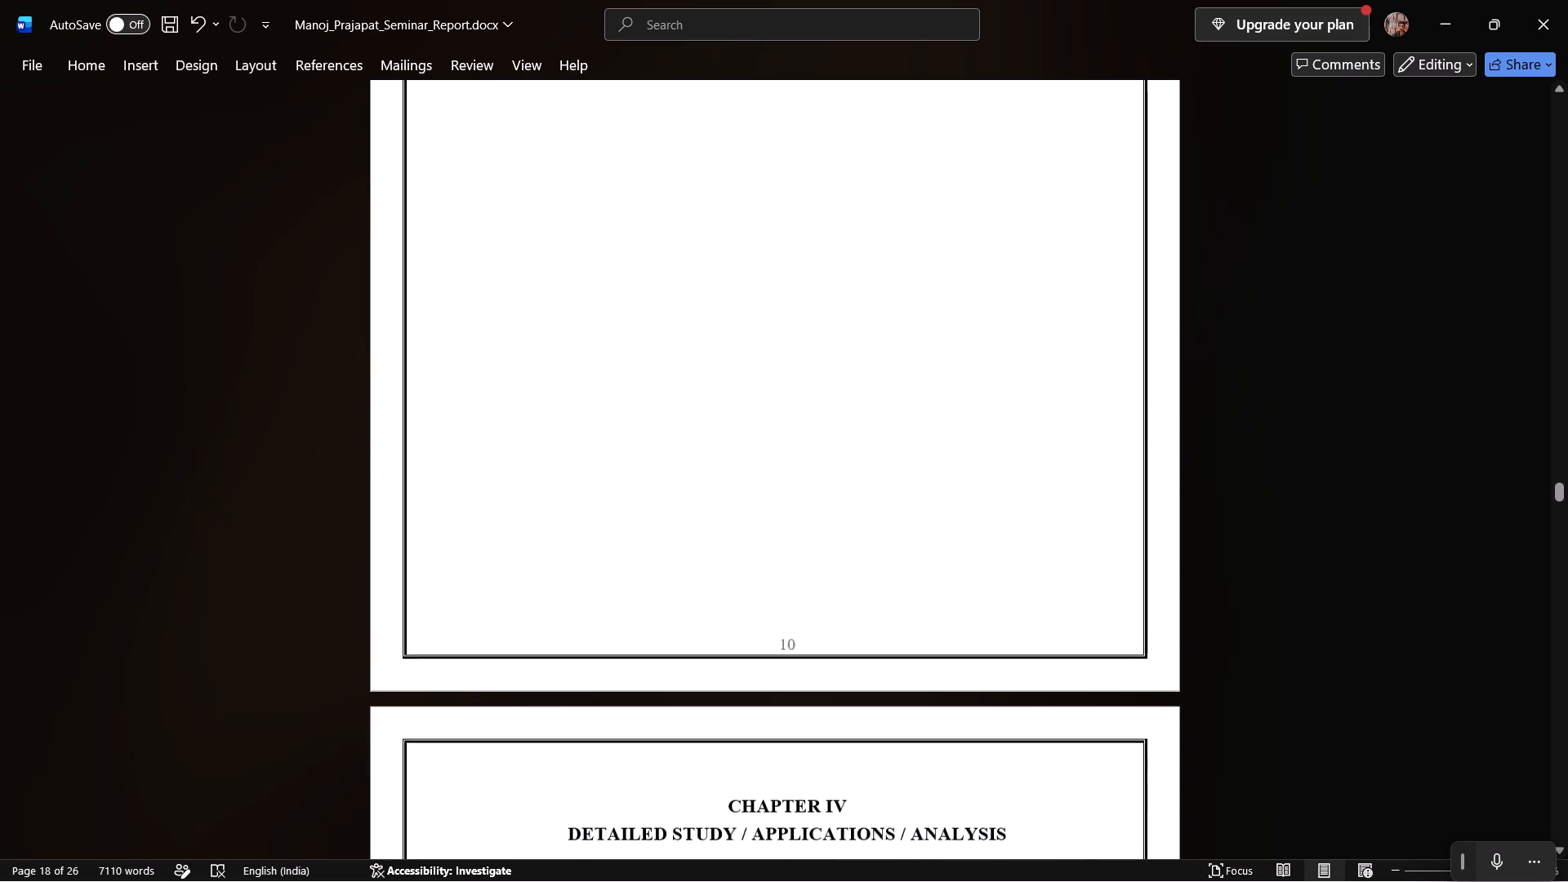
pyautogui.scroll(1, 863, 631)
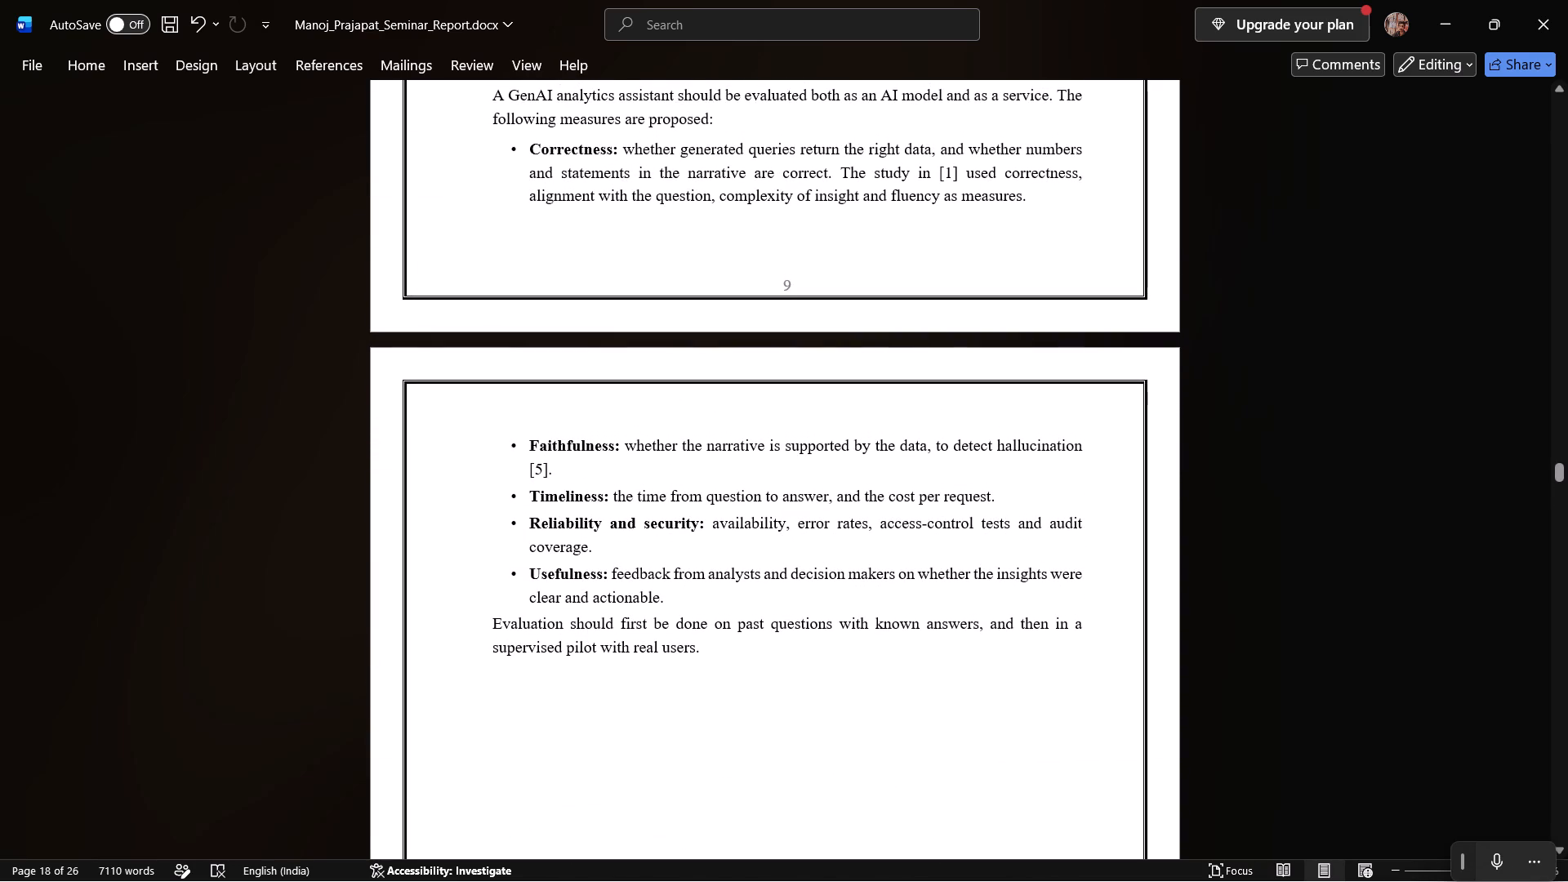
pyautogui.scroll(1, 863, 631)
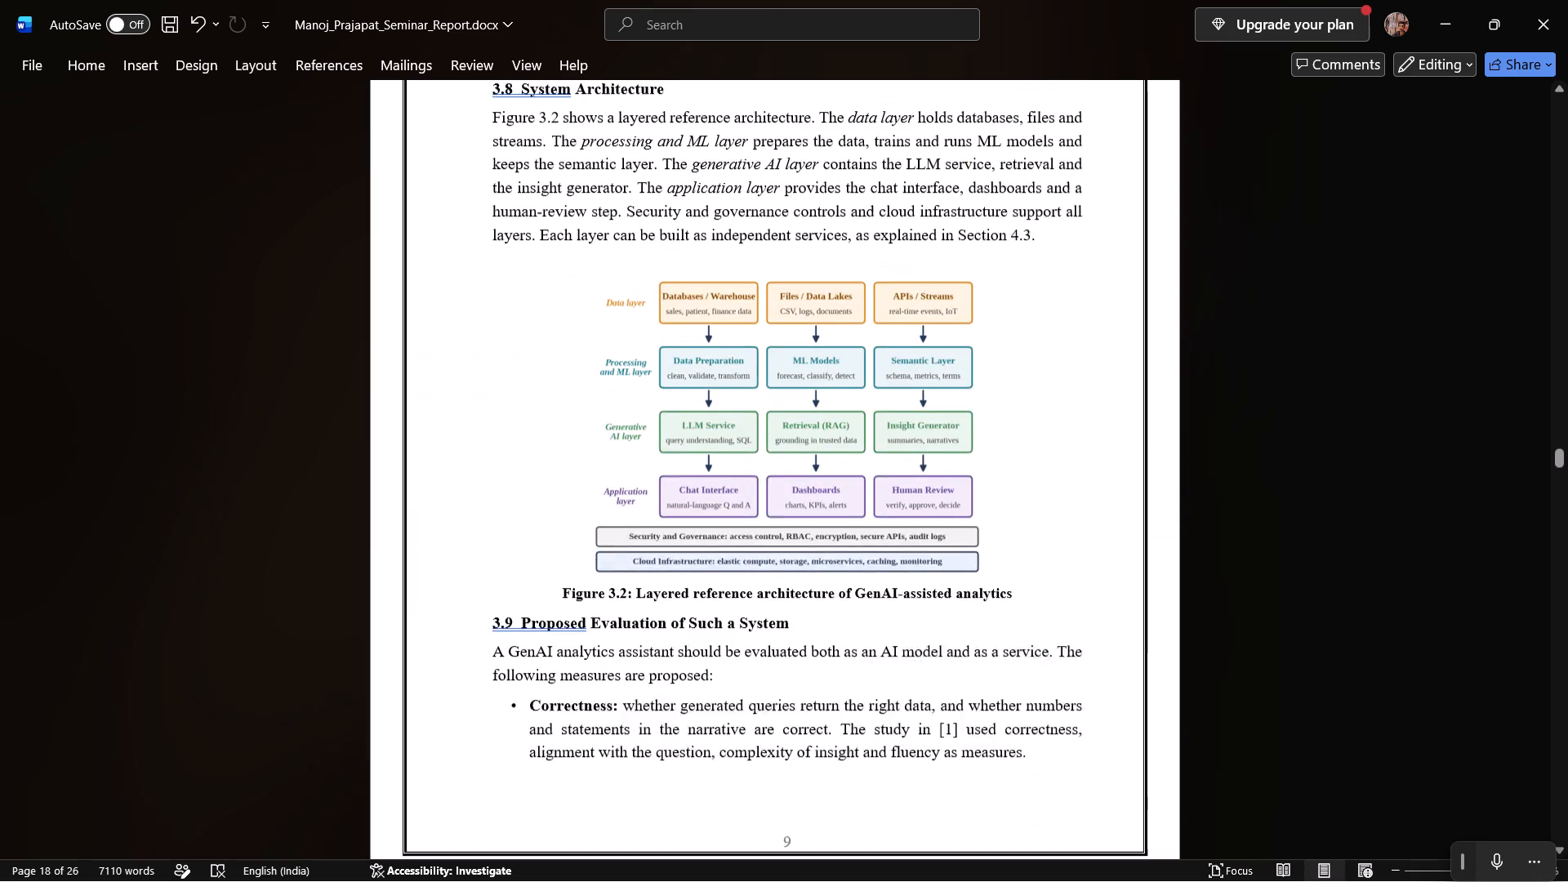
pyautogui.scroll(1, 863, 631)
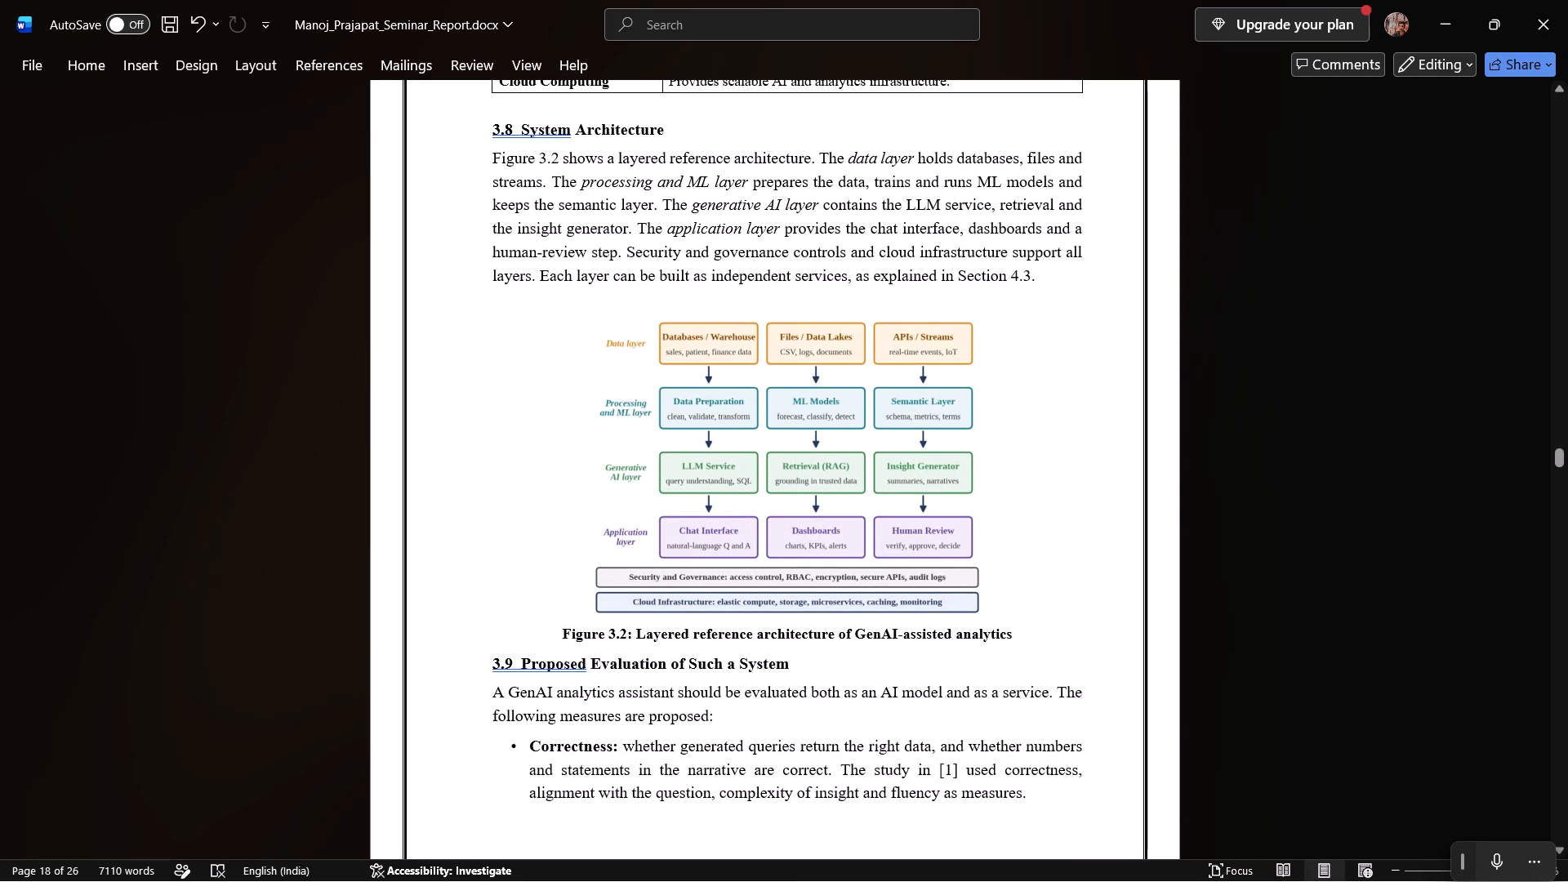
pyautogui.scroll(2, 863, 631)
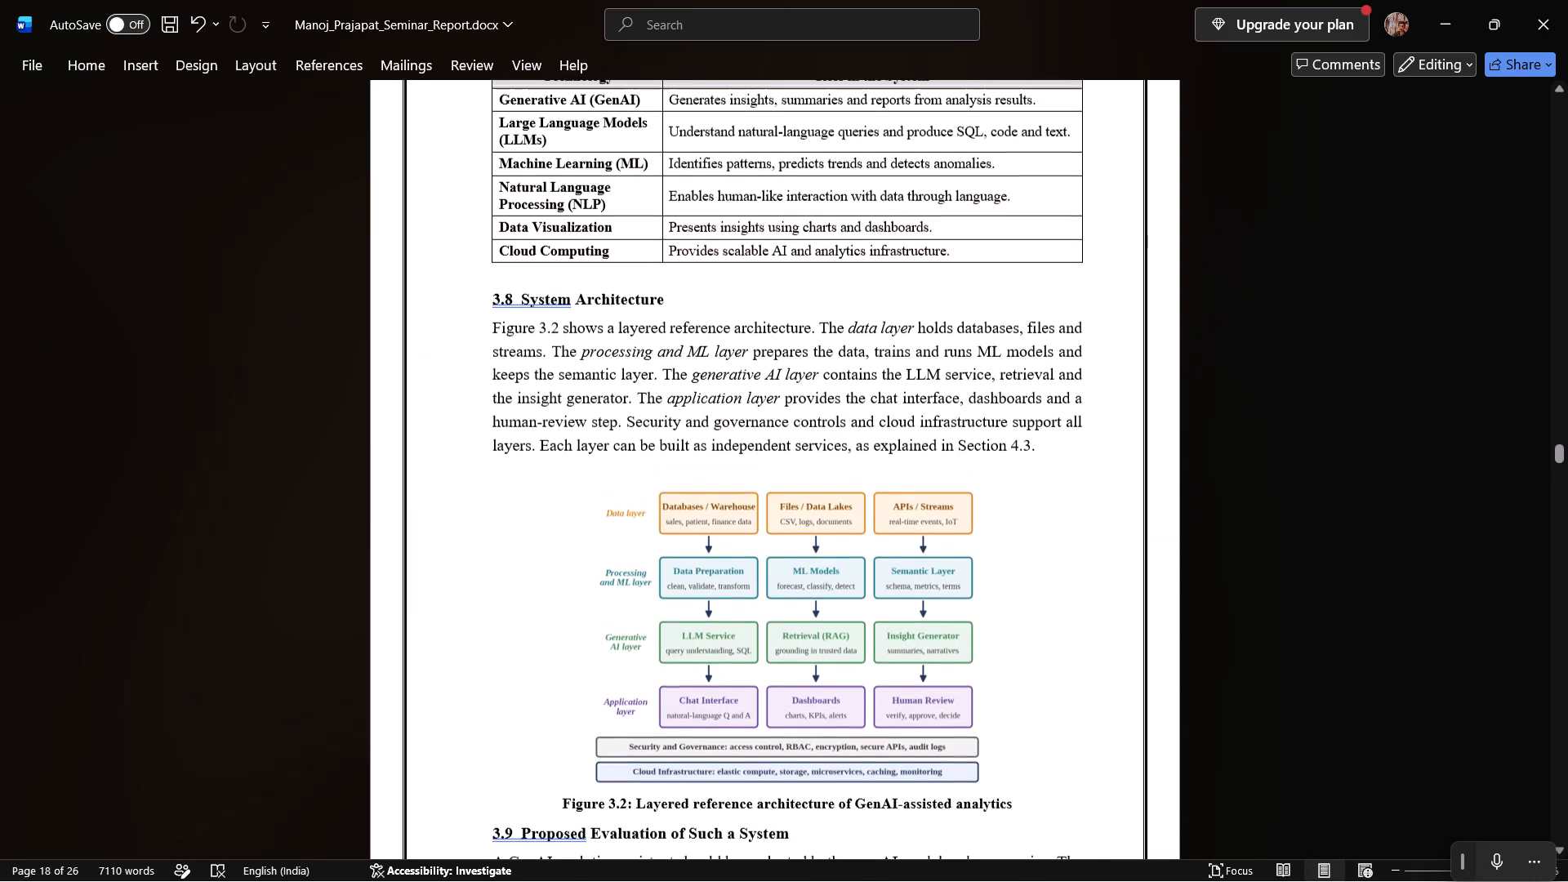
pyautogui.scroll(3, 863, 631)
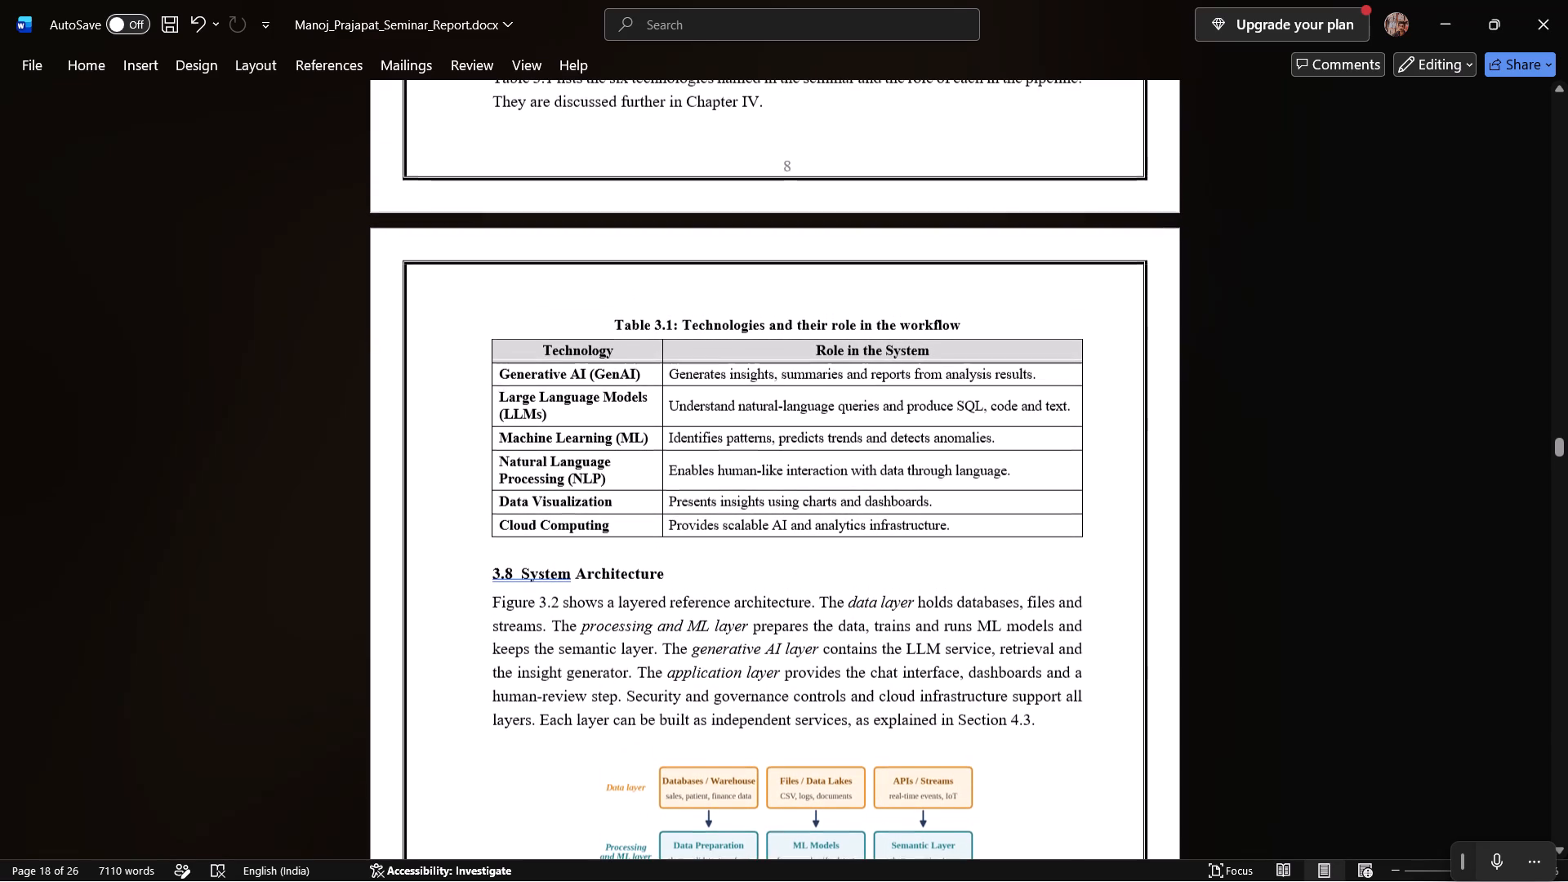
pyautogui.scroll(1, 863, 631)
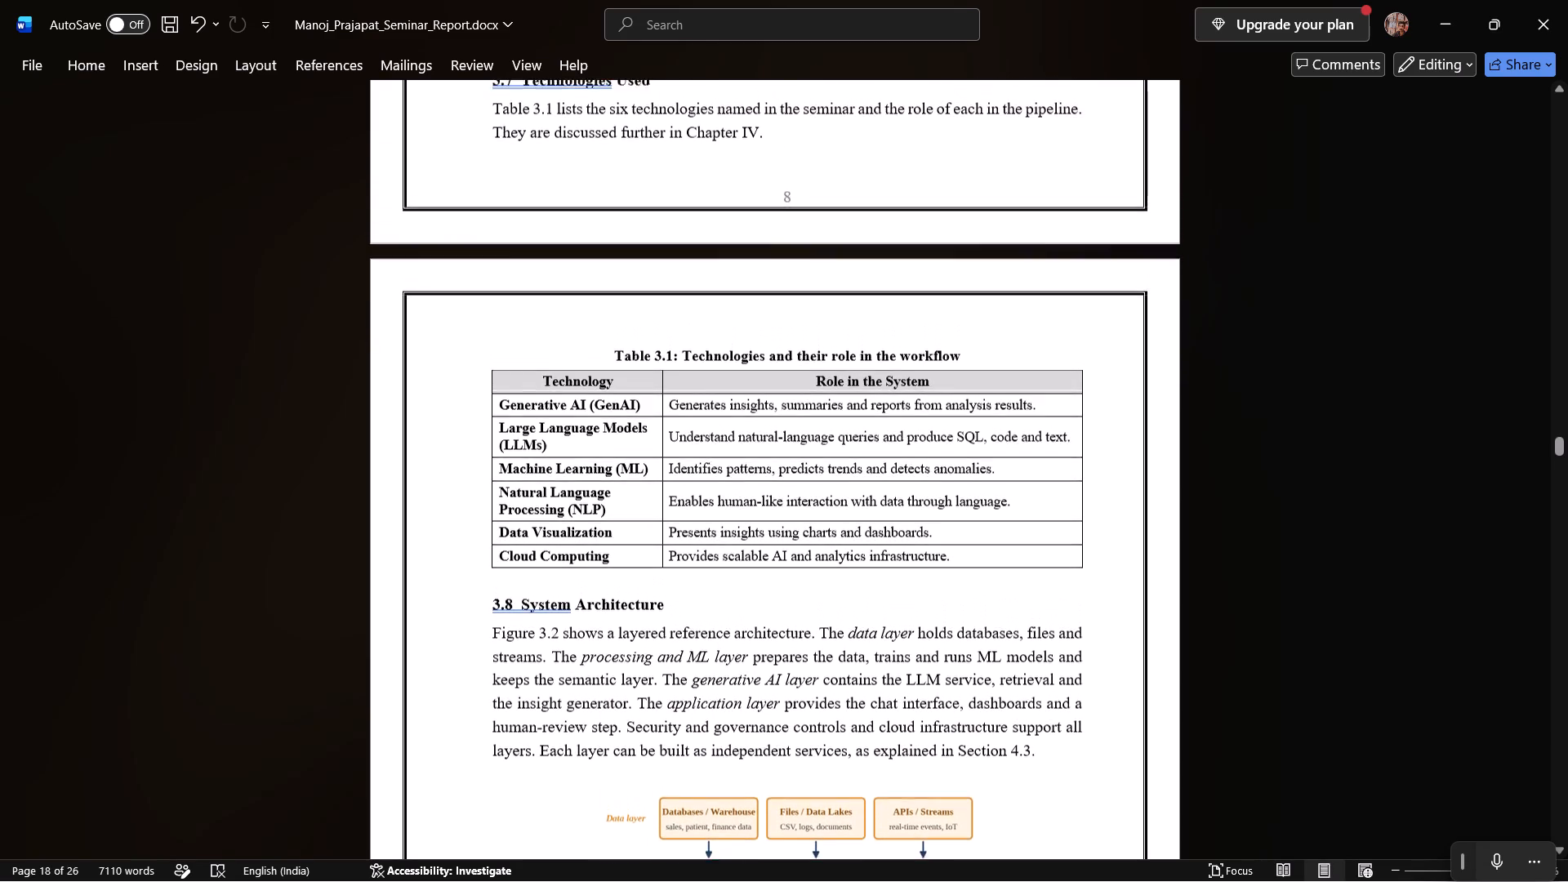
# Review the workflow stages of Chapter III backward from section 3.7 Technologies Used to the chapter heading.
pyautogui.scroll(2, 863, 631)
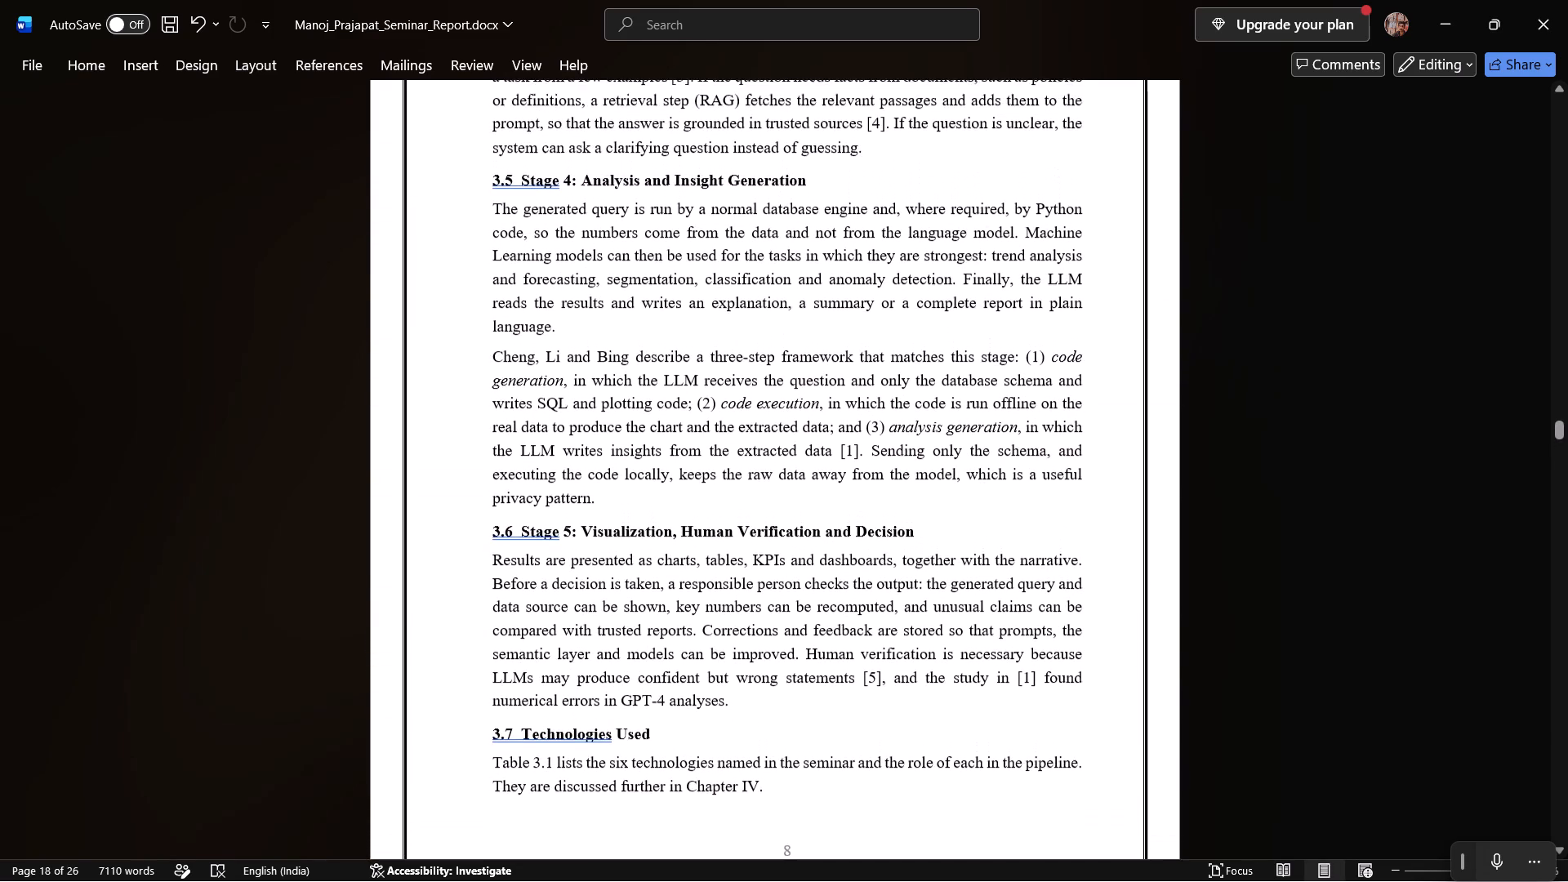
pyautogui.scroll(2, 863, 631)
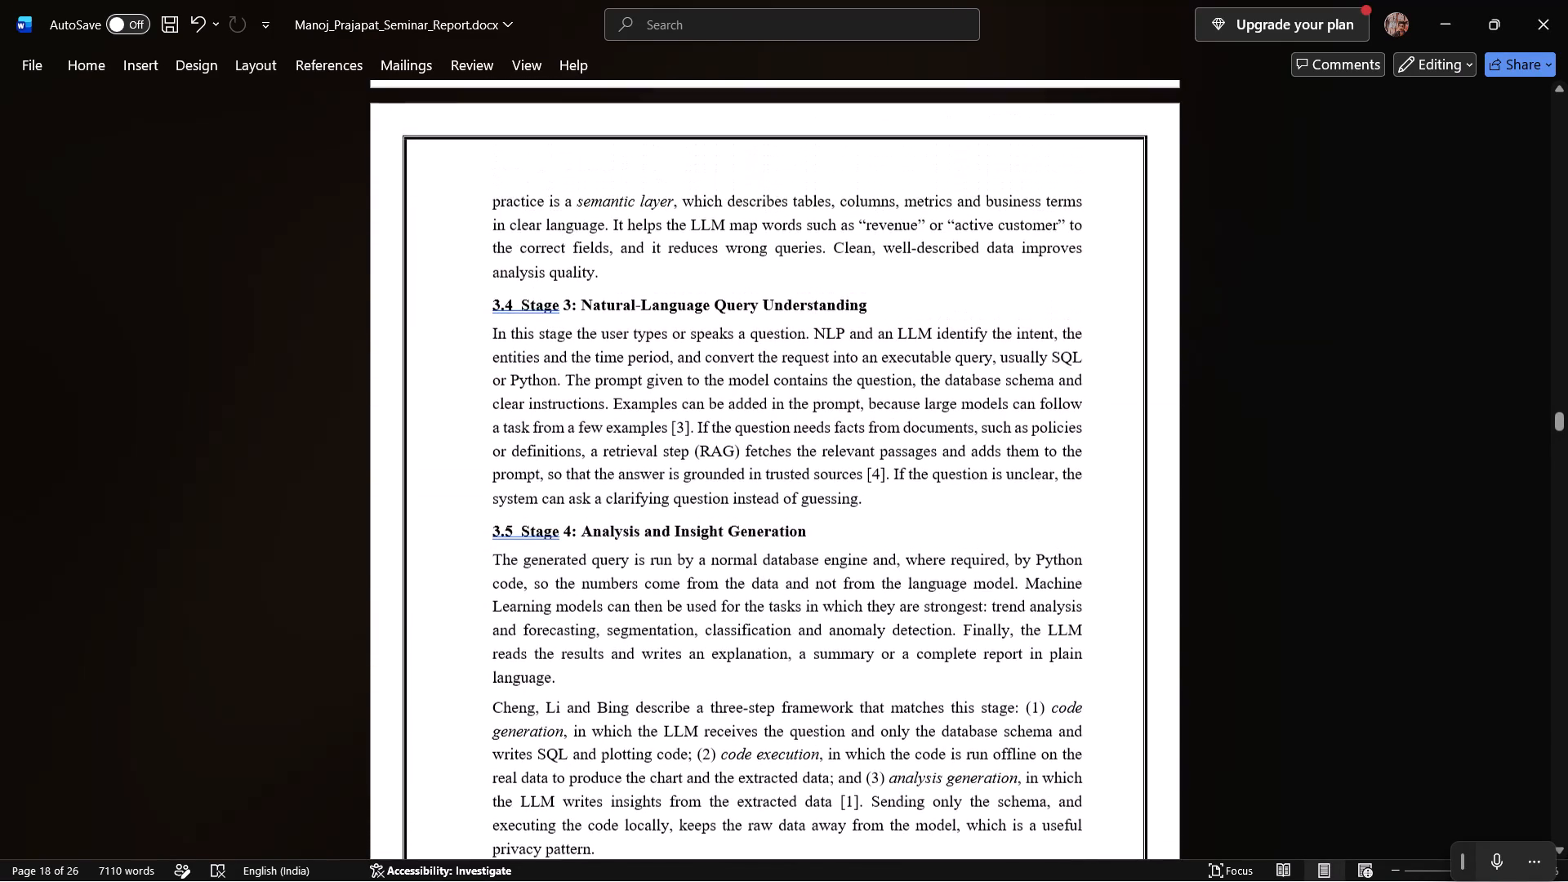
pyautogui.scroll(2, 863, 631)
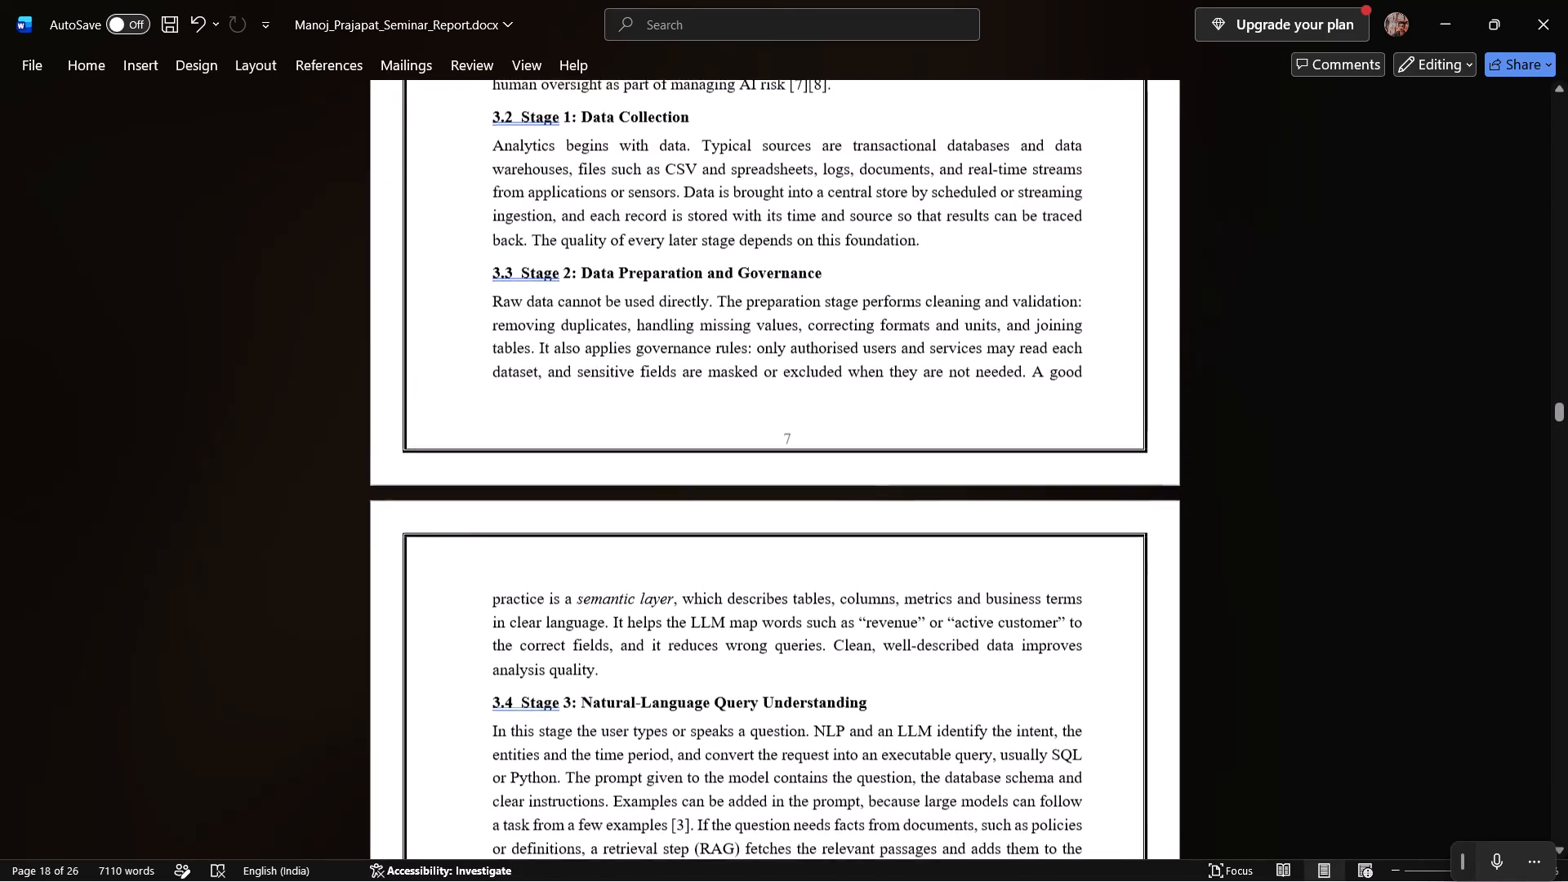
pyautogui.scroll(5, 863, 631)
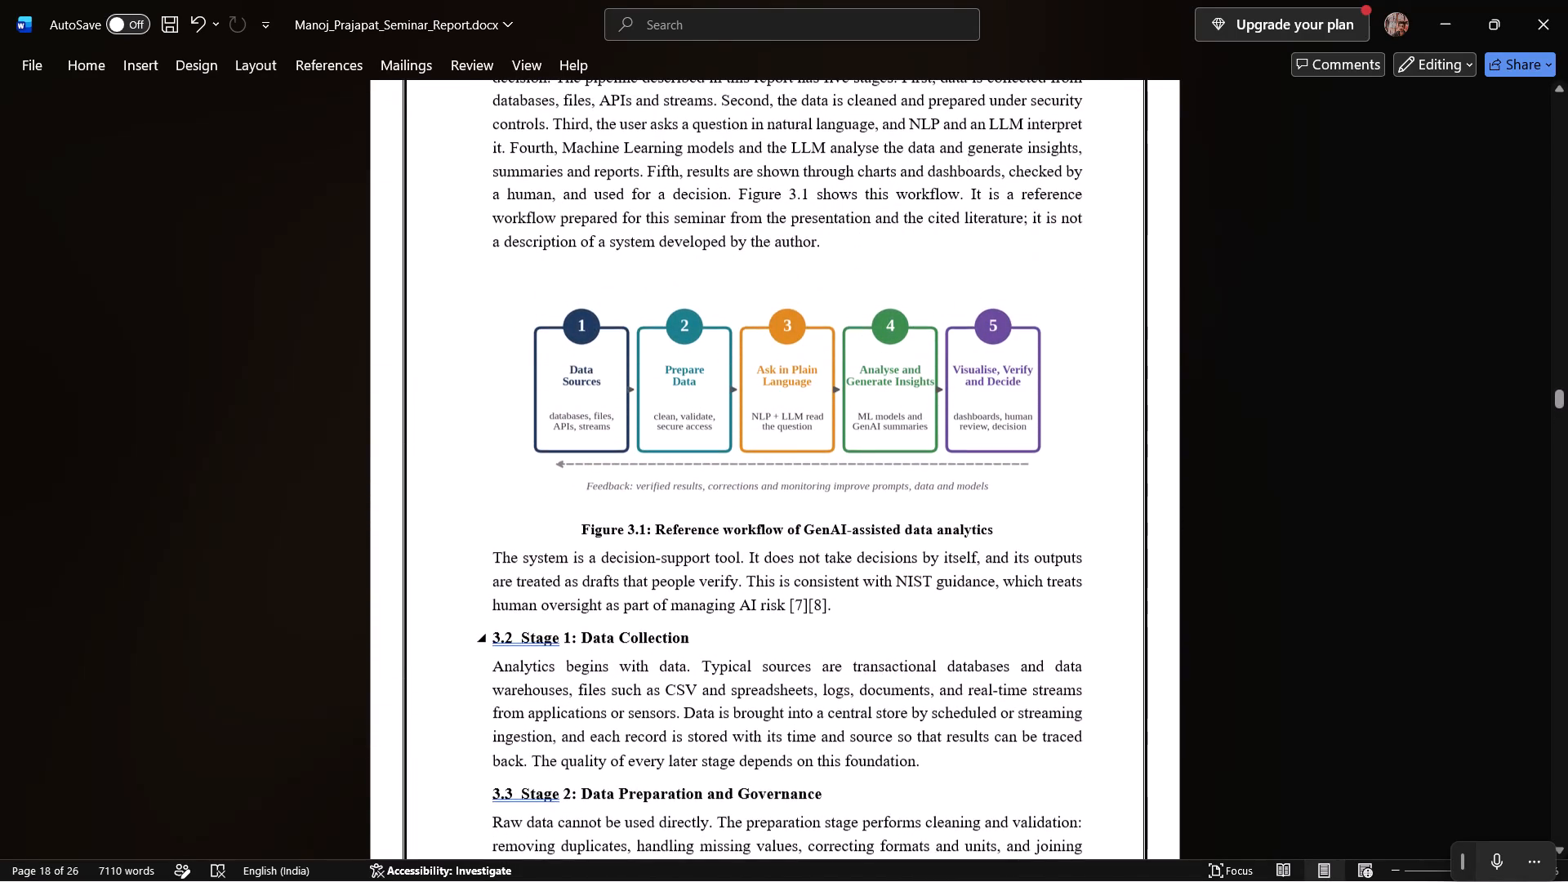
pyautogui.scroll(1, 863, 631)
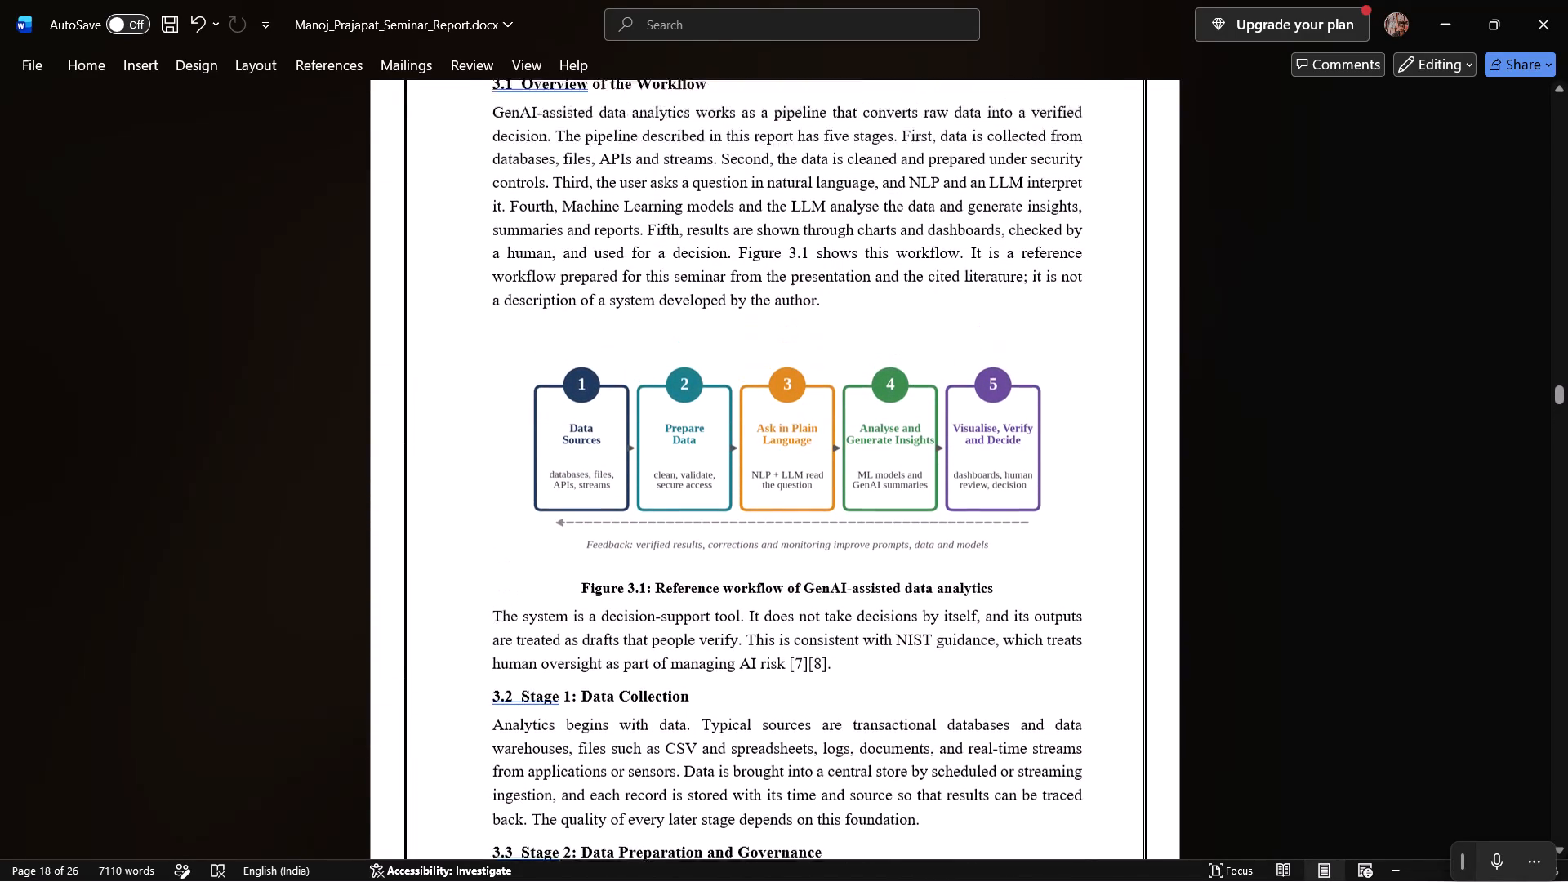
pyautogui.scroll(2, 863, 631)
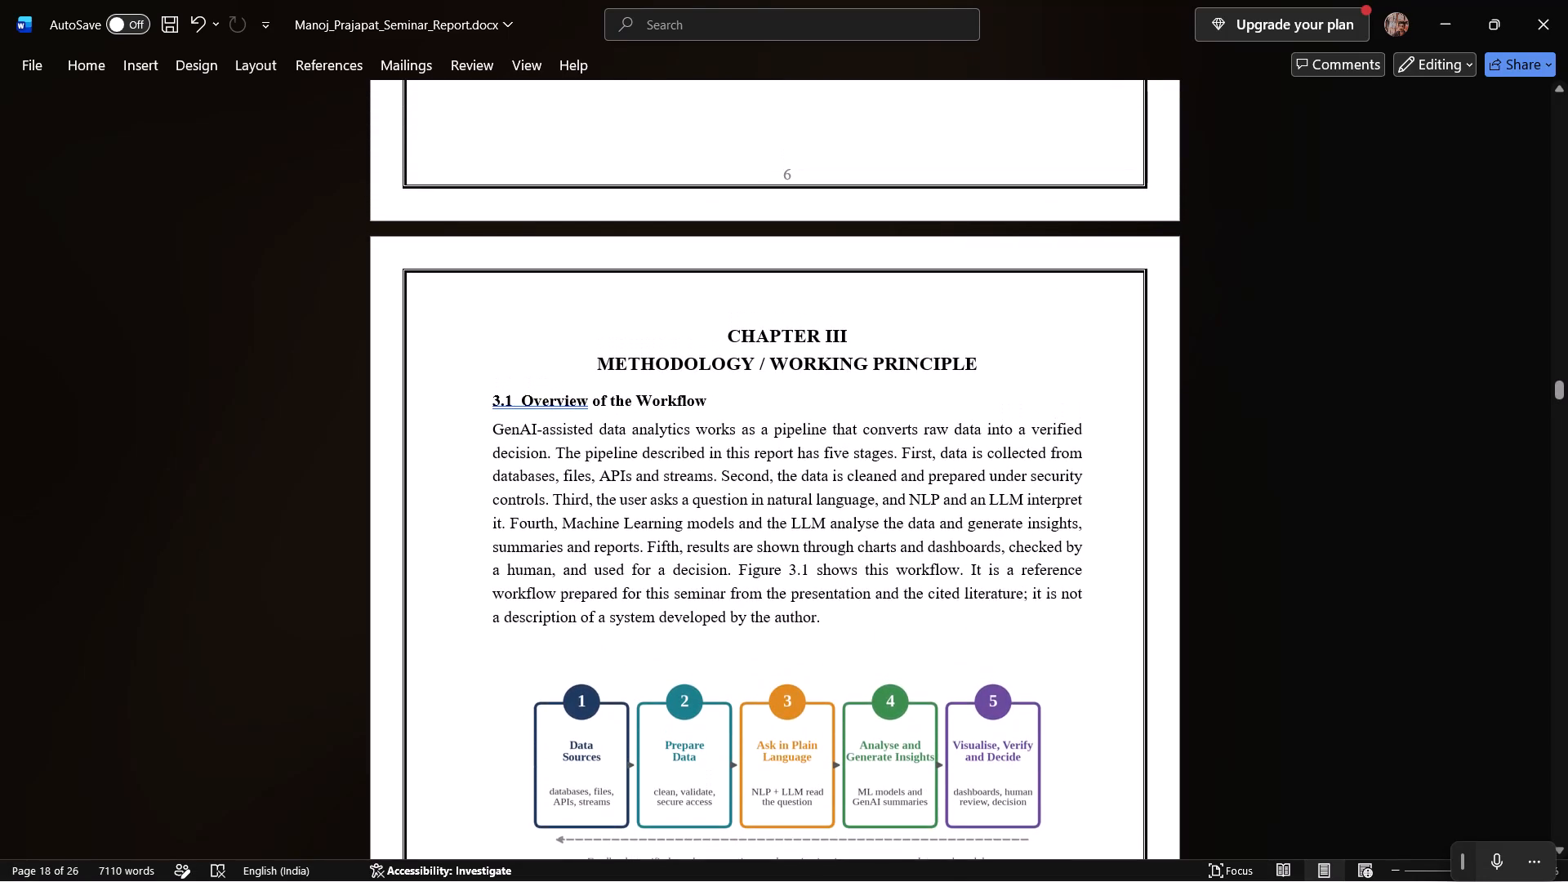
# Review Chapter II backward from Table 2.2 in section 2.6 through Table 2.1 and Figure 2.1 to the chapter's opening.
pyautogui.scroll(3, 863, 631)
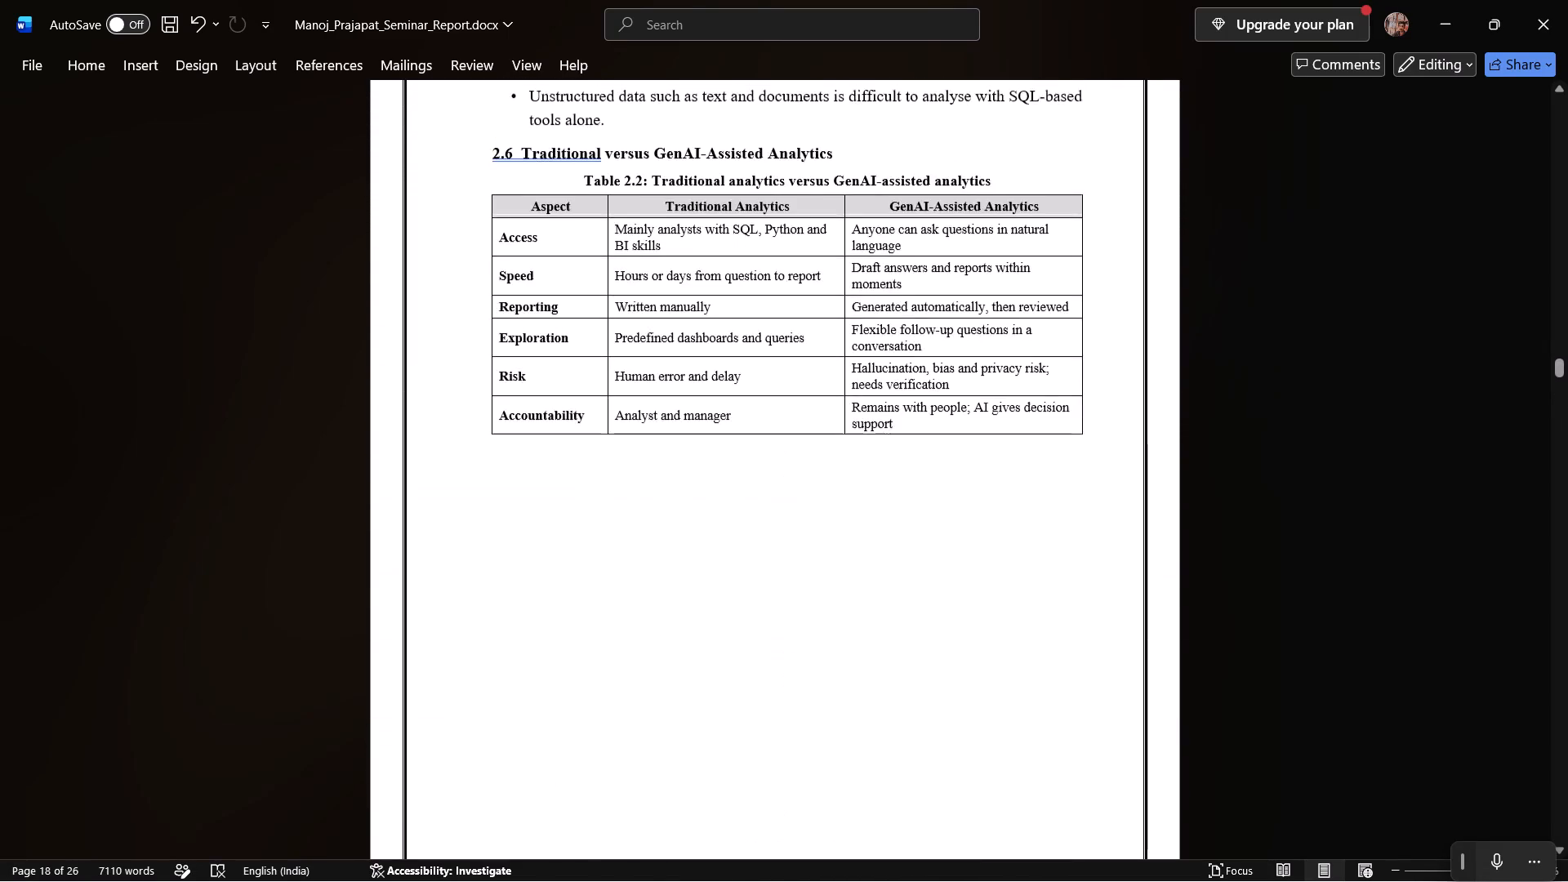
pyautogui.scroll(5, 863, 631)
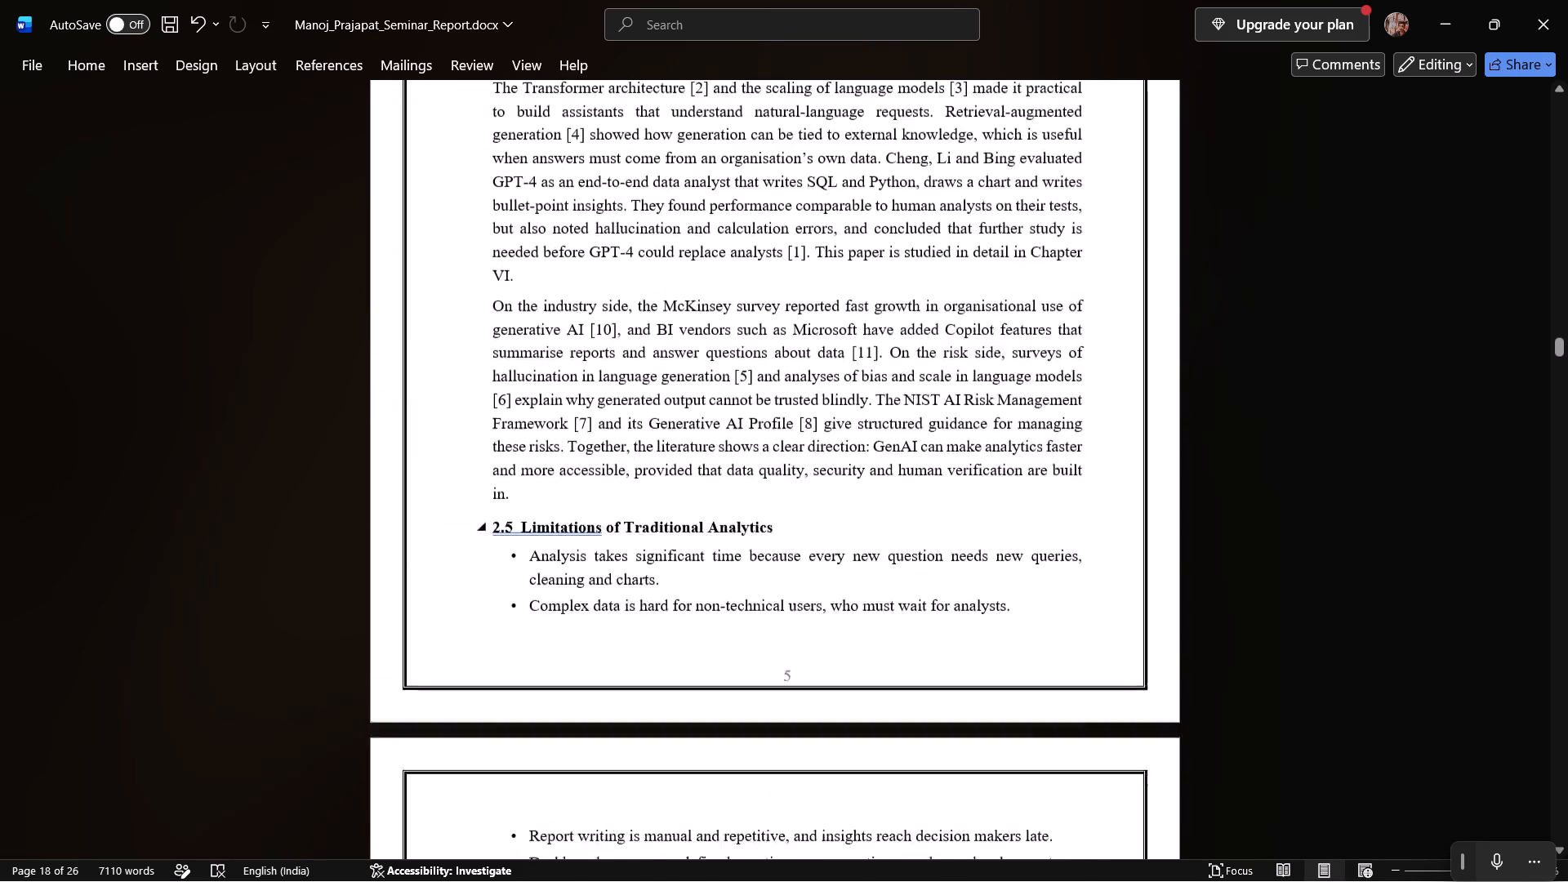
pyautogui.scroll(4, 863, 631)
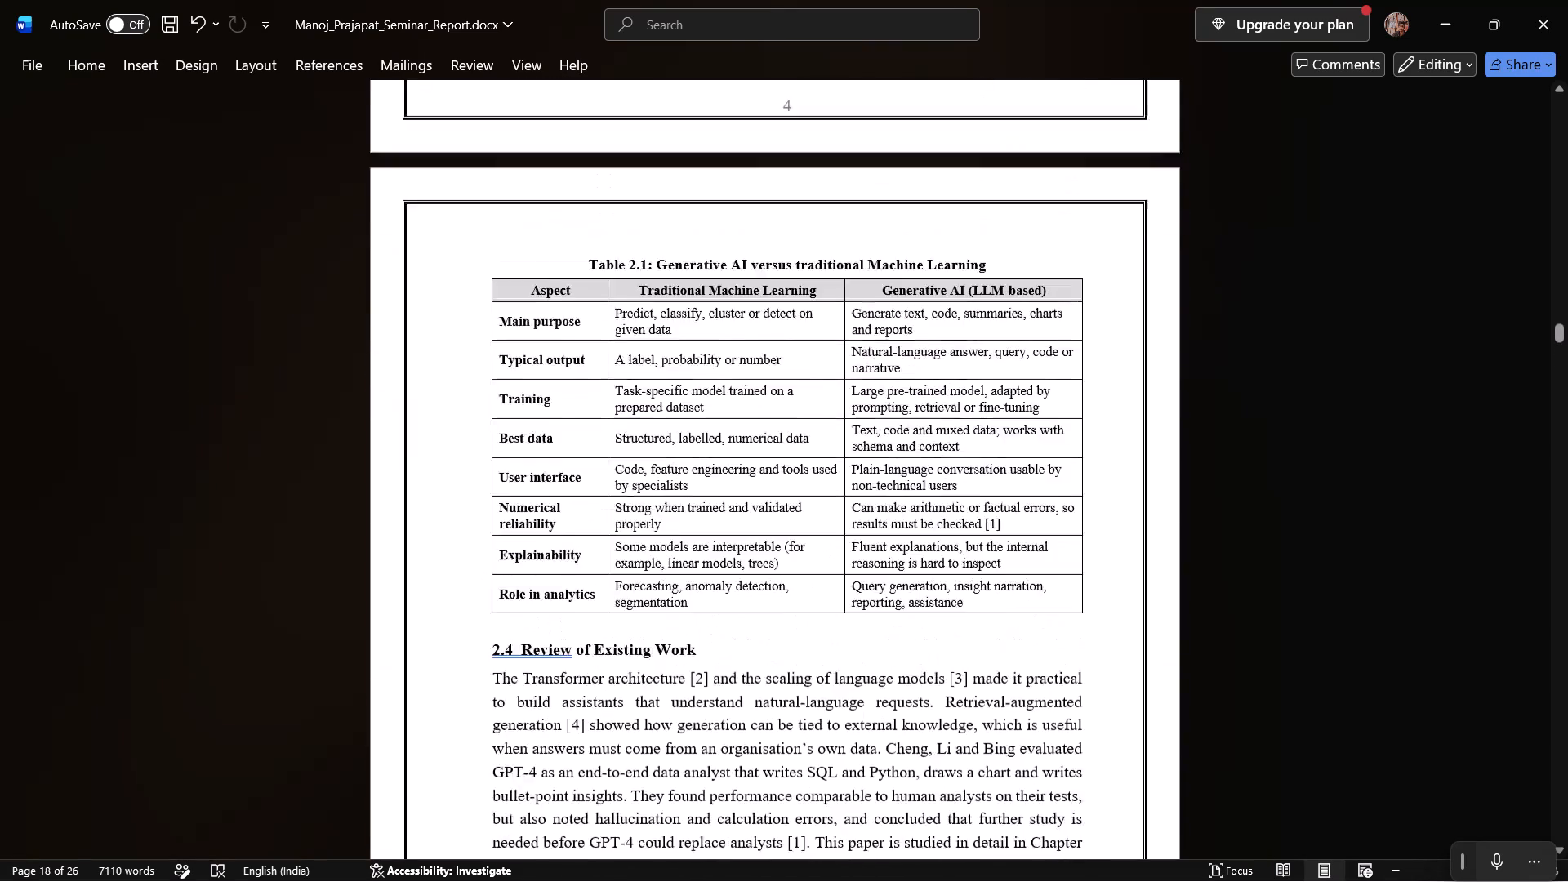
pyautogui.scroll(3, 863, 631)
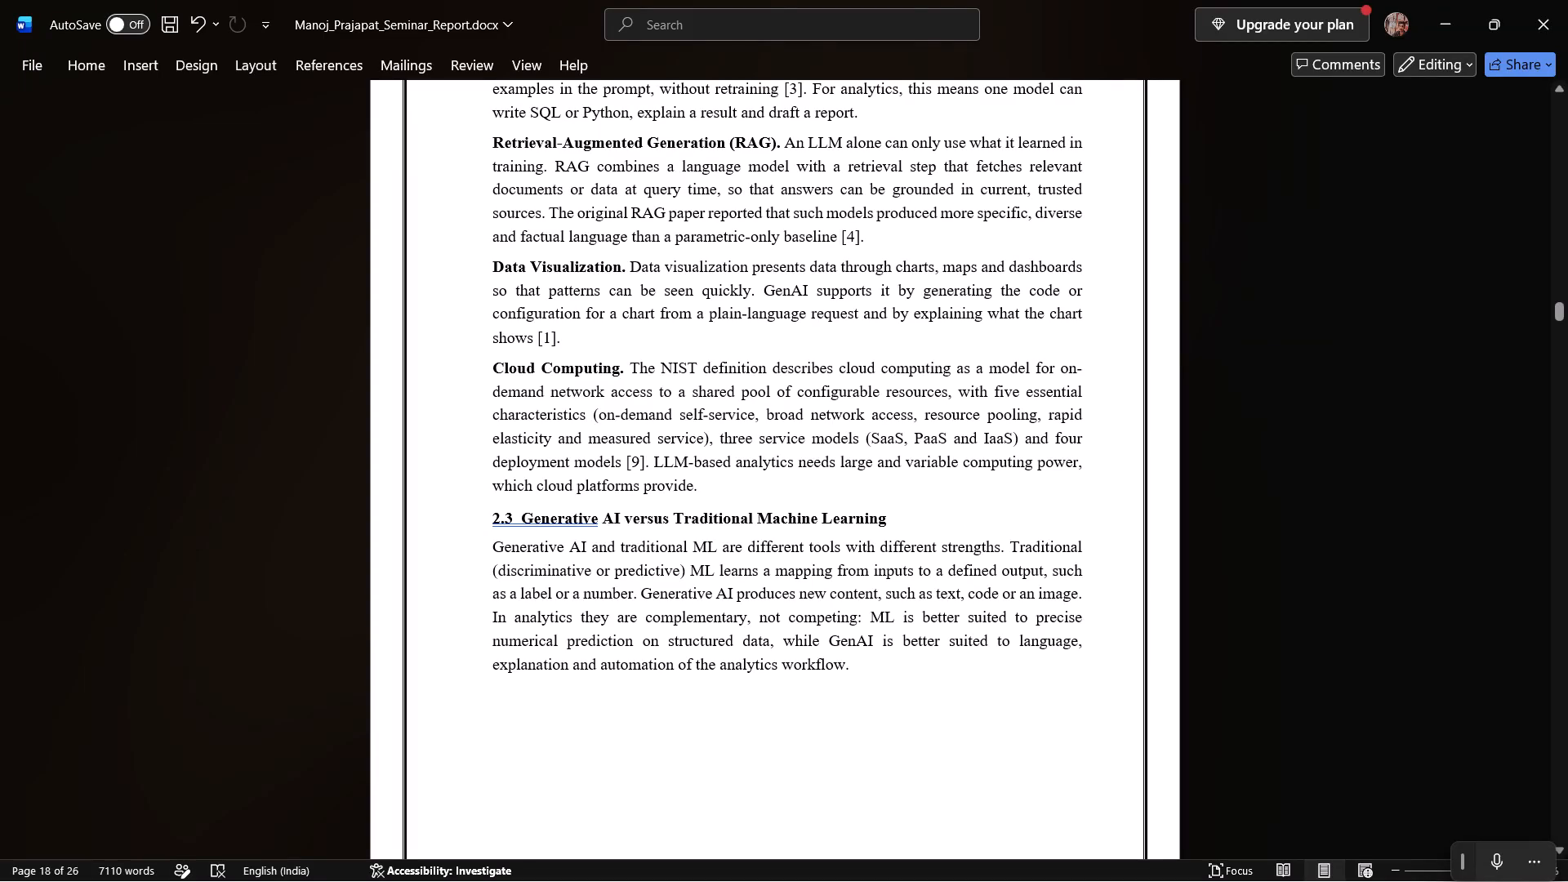
pyautogui.scroll(2, 867, 670)
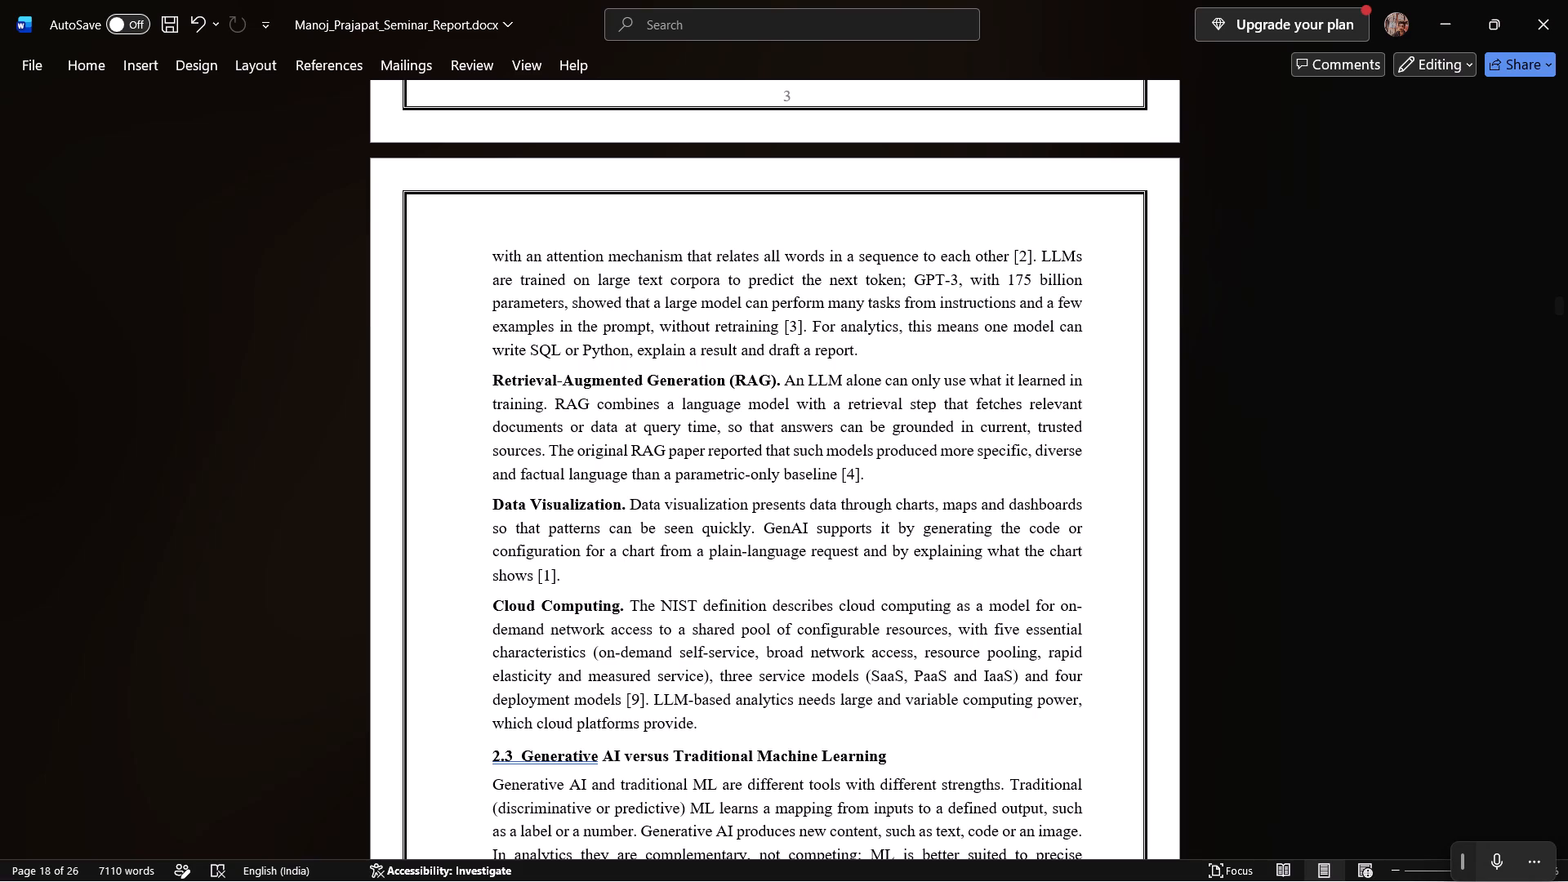
pyautogui.scroll(3, 867, 670)
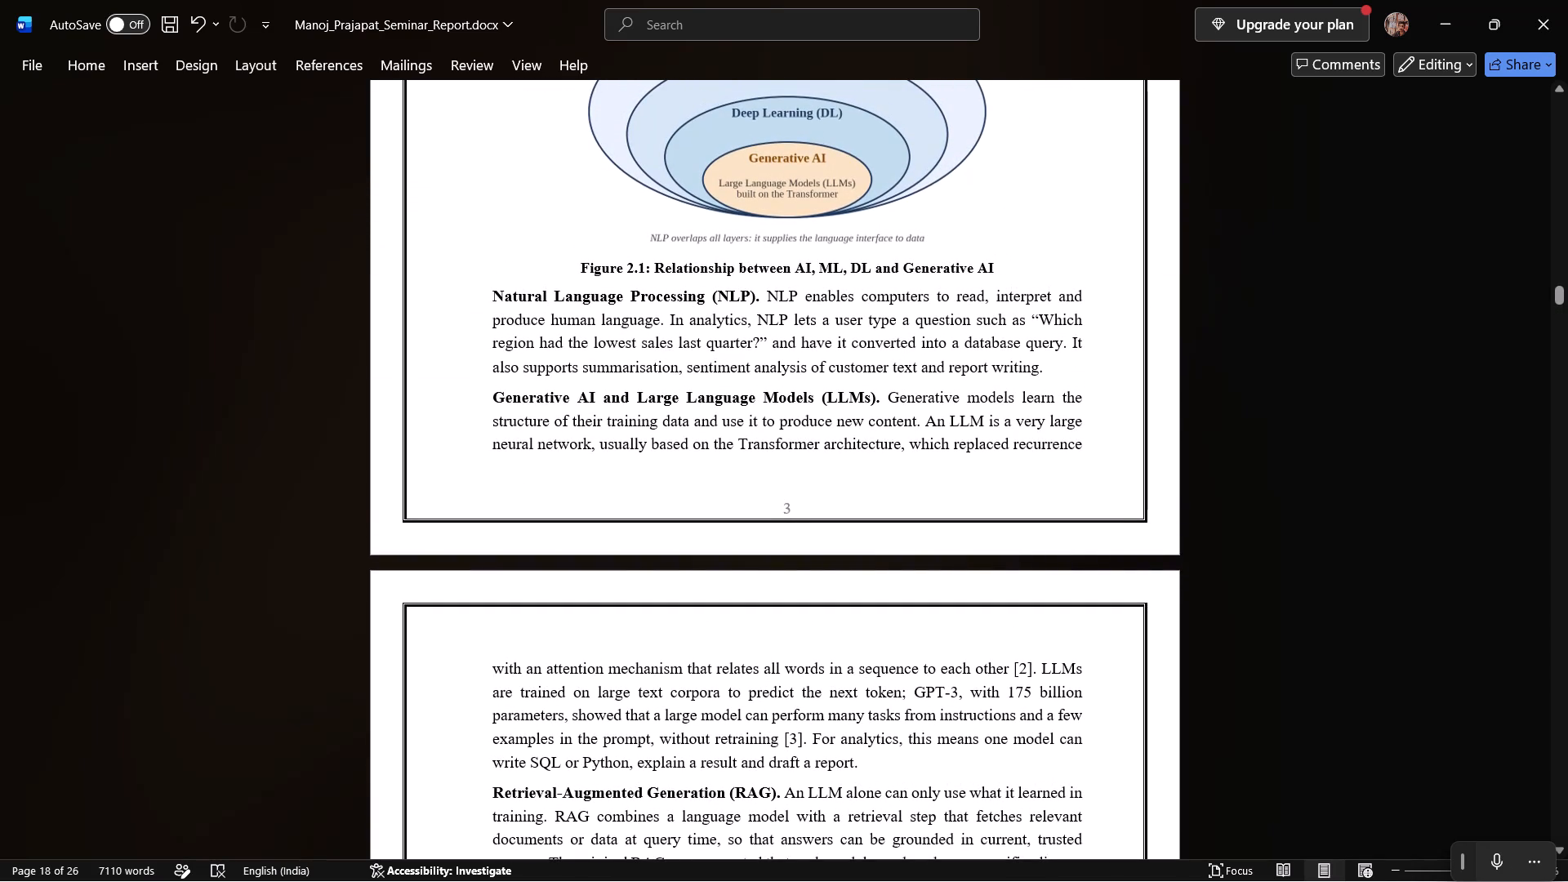
pyautogui.scroll(1, 867, 670)
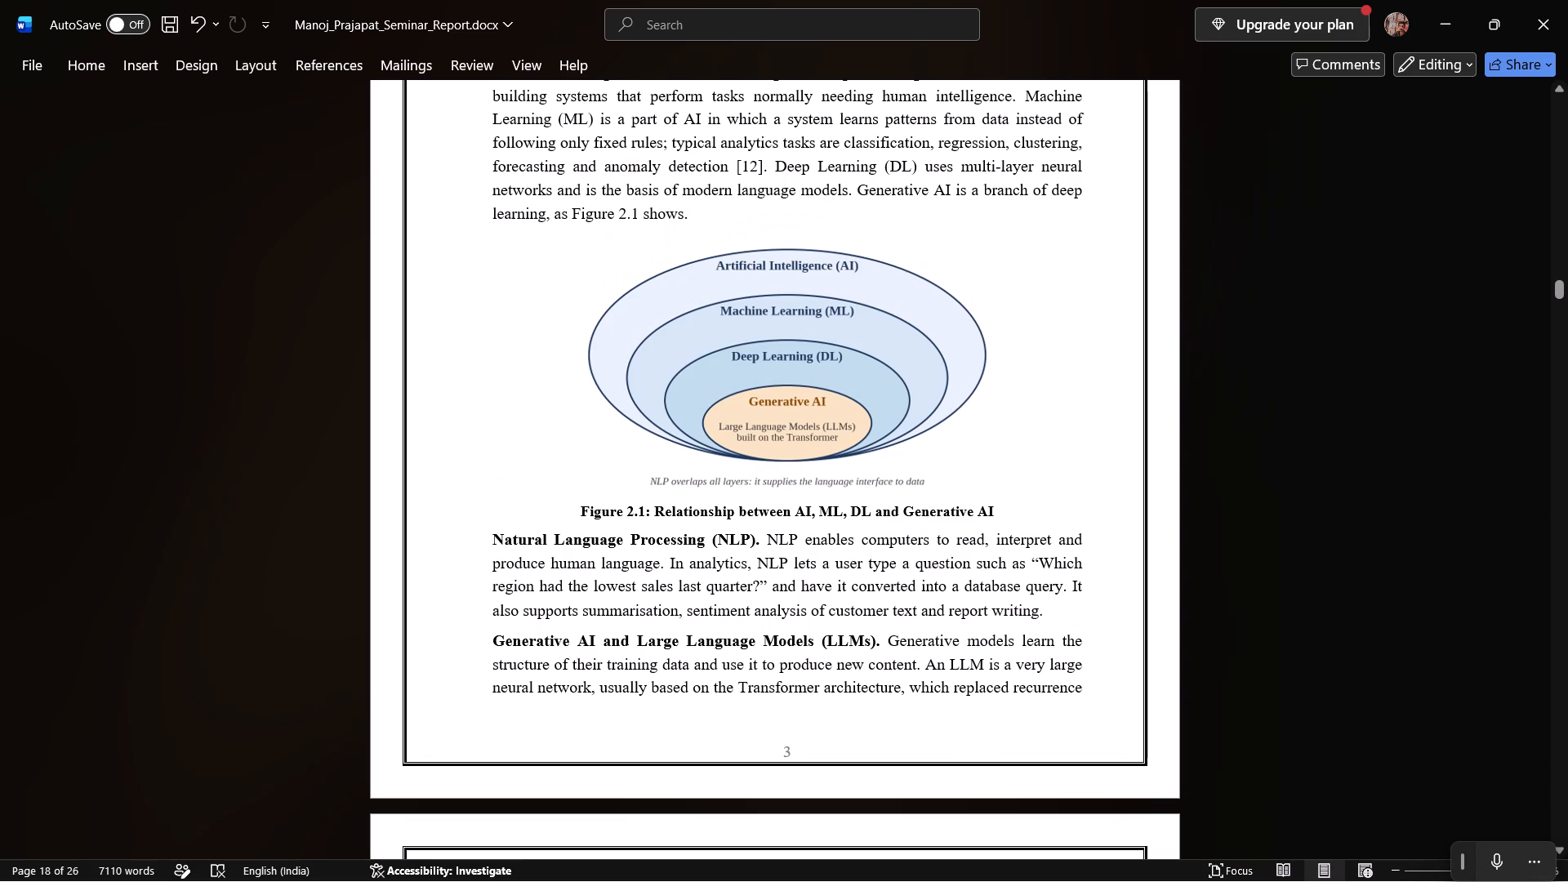
pyautogui.scroll(3, 867, 670)
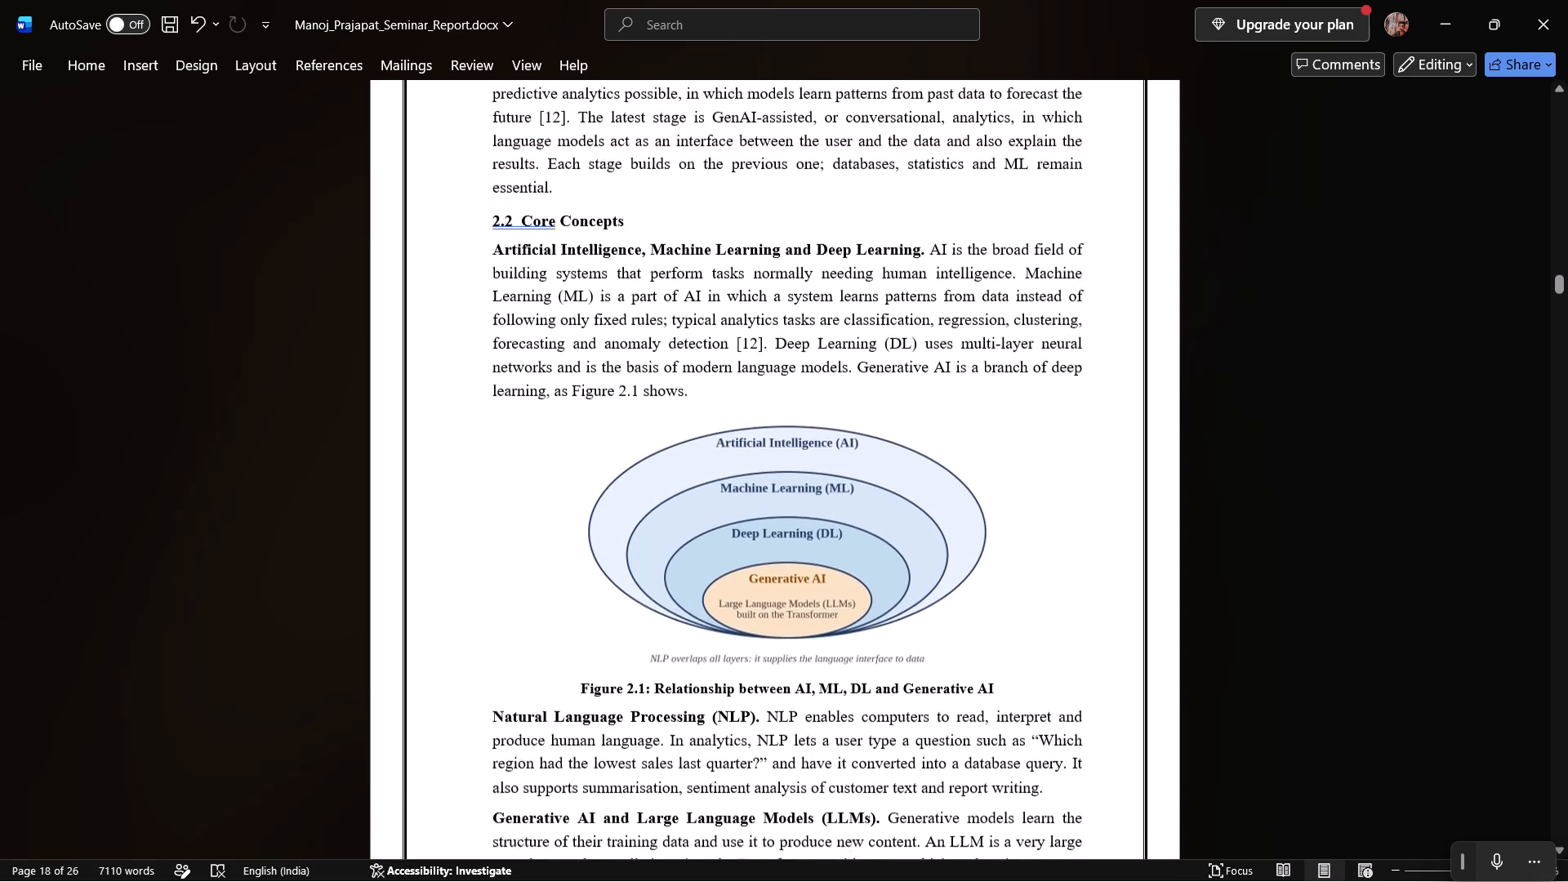
pyautogui.scroll(3, 867, 670)
# Review Chapter I backward from section 1.6 Significance of the Study to the chapter heading.
pyautogui.scroll(11, 867, 670)
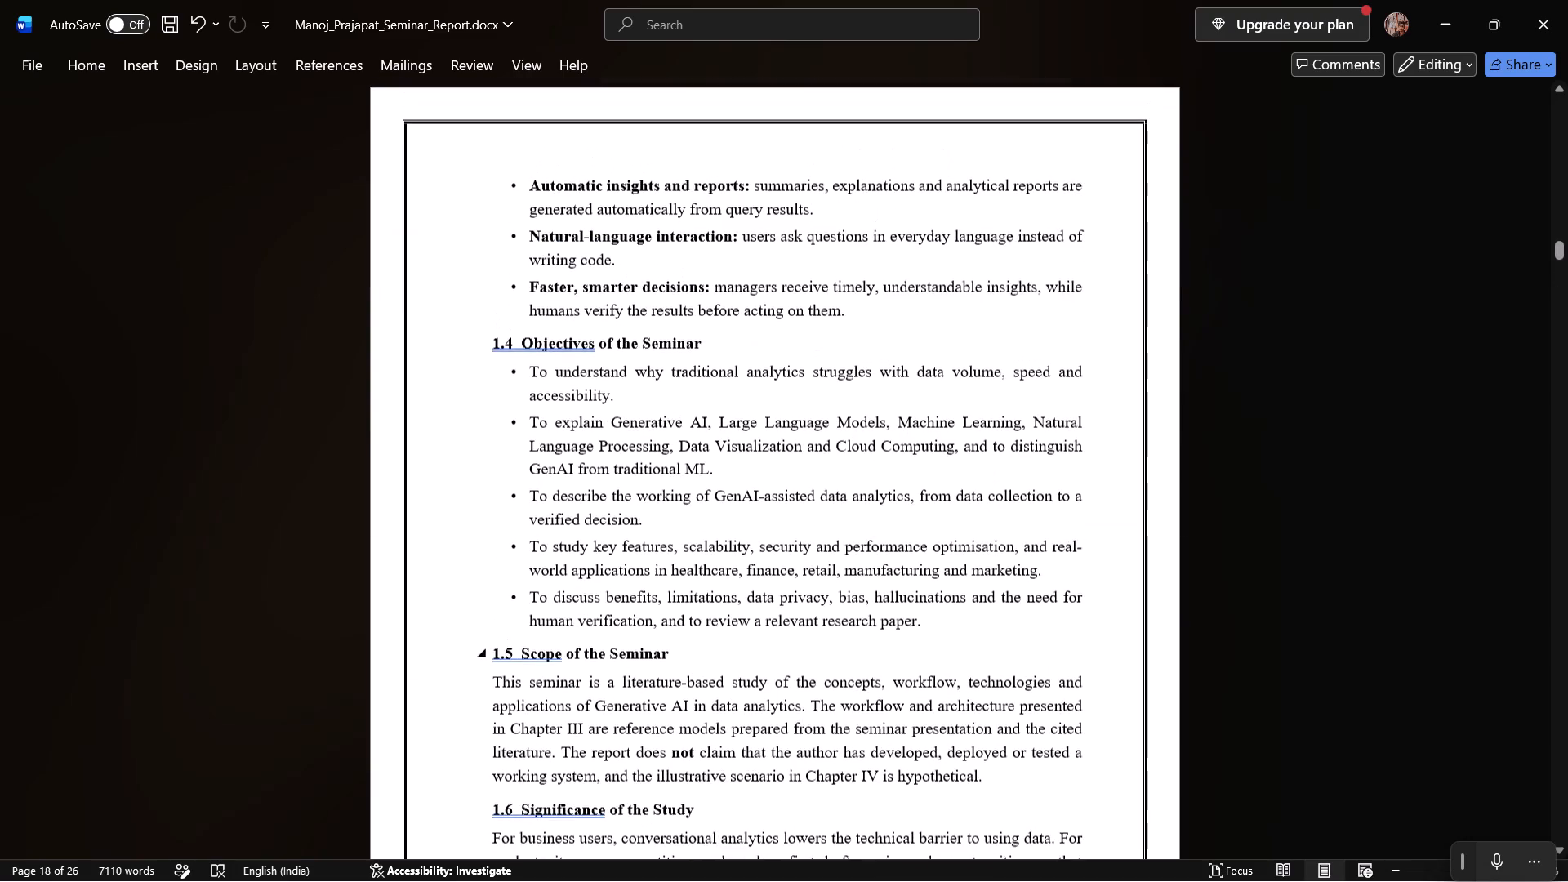
pyautogui.scroll(4, 867, 670)
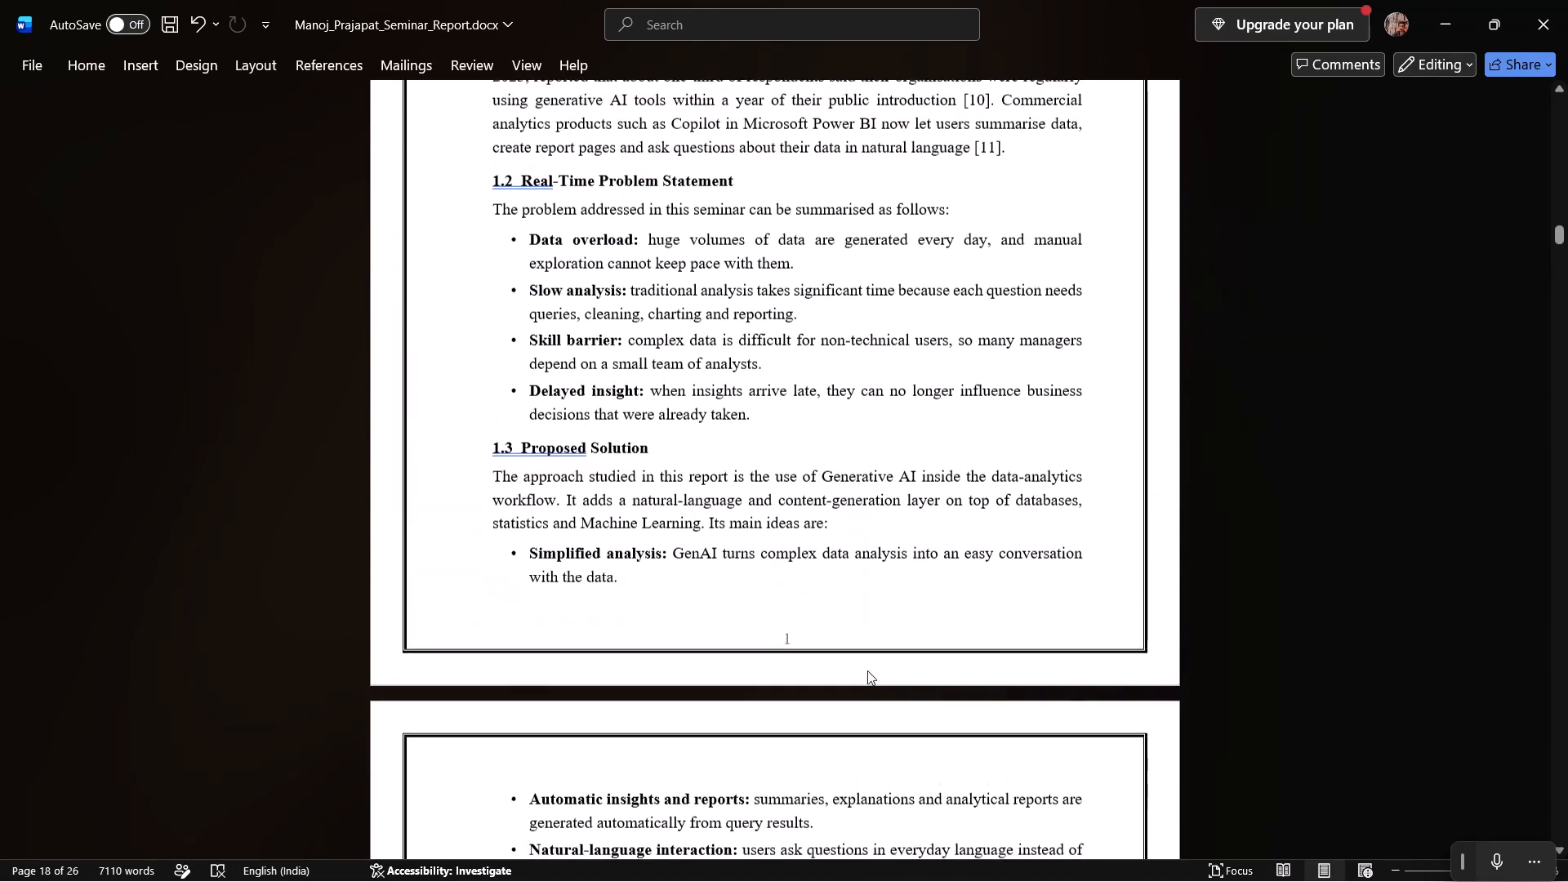
pyautogui.scroll(3, 867, 670)
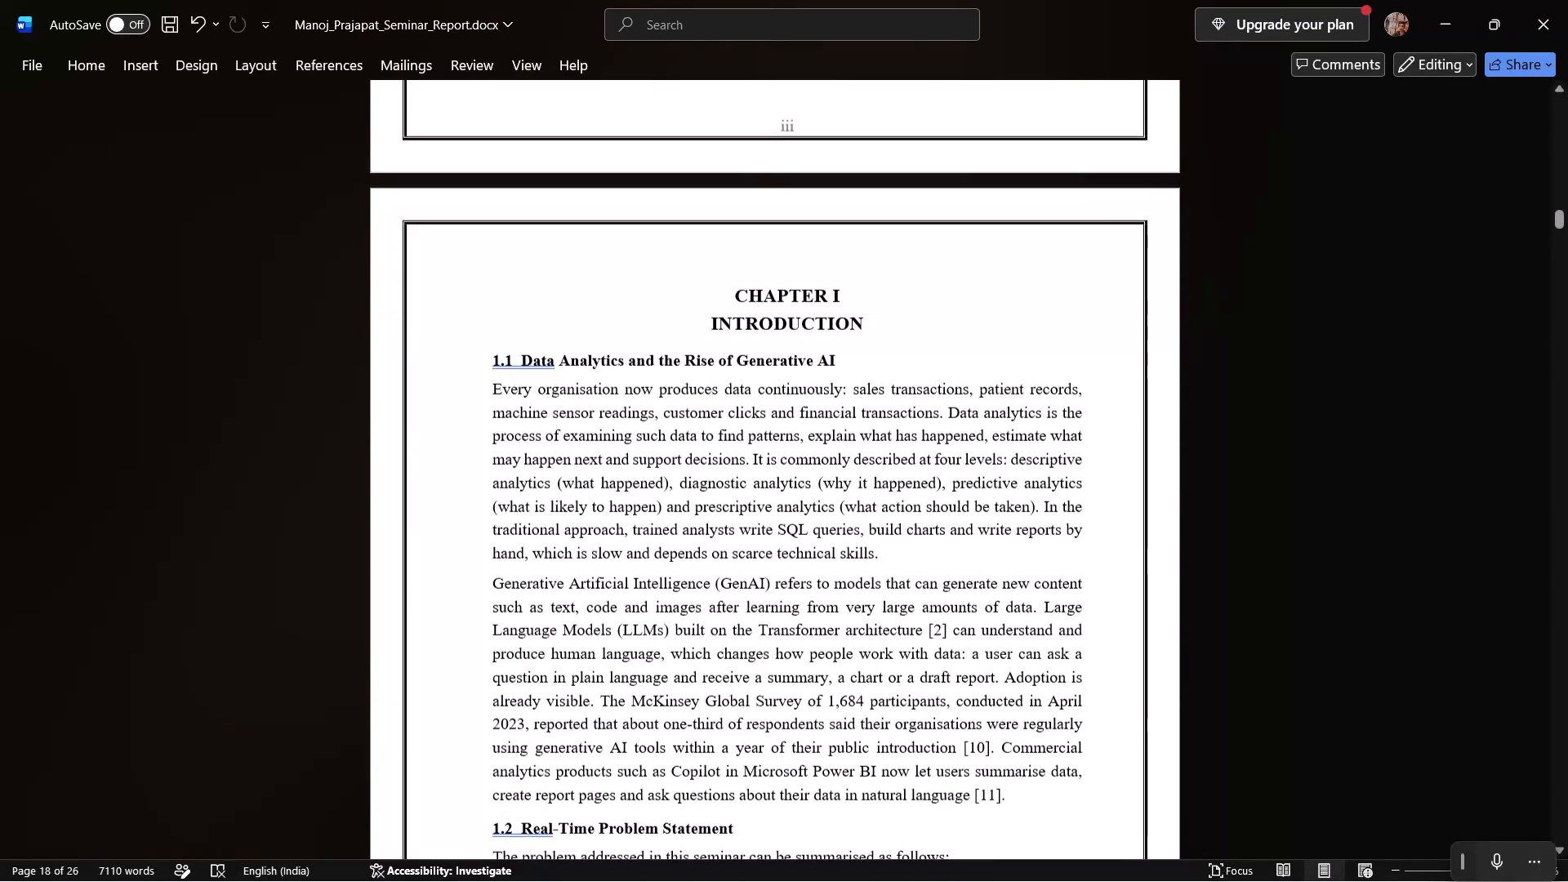
pyautogui.scroll(2, 867, 670)
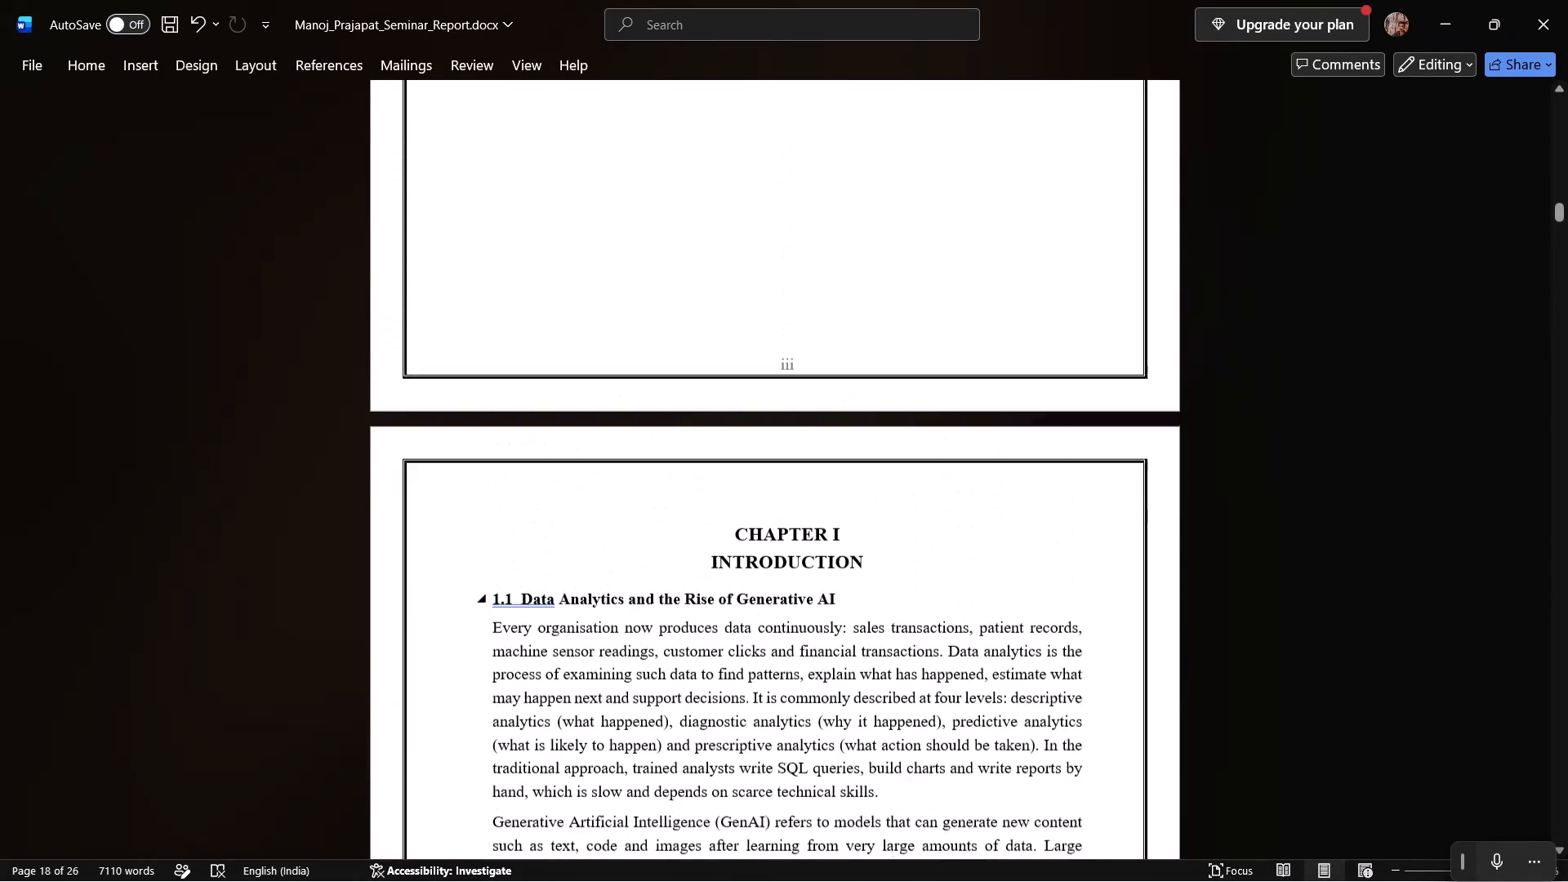
# Delete the page number iii from the footer of the Abstract page and return to the body text.
pyautogui.scroll(1, 867, 670)
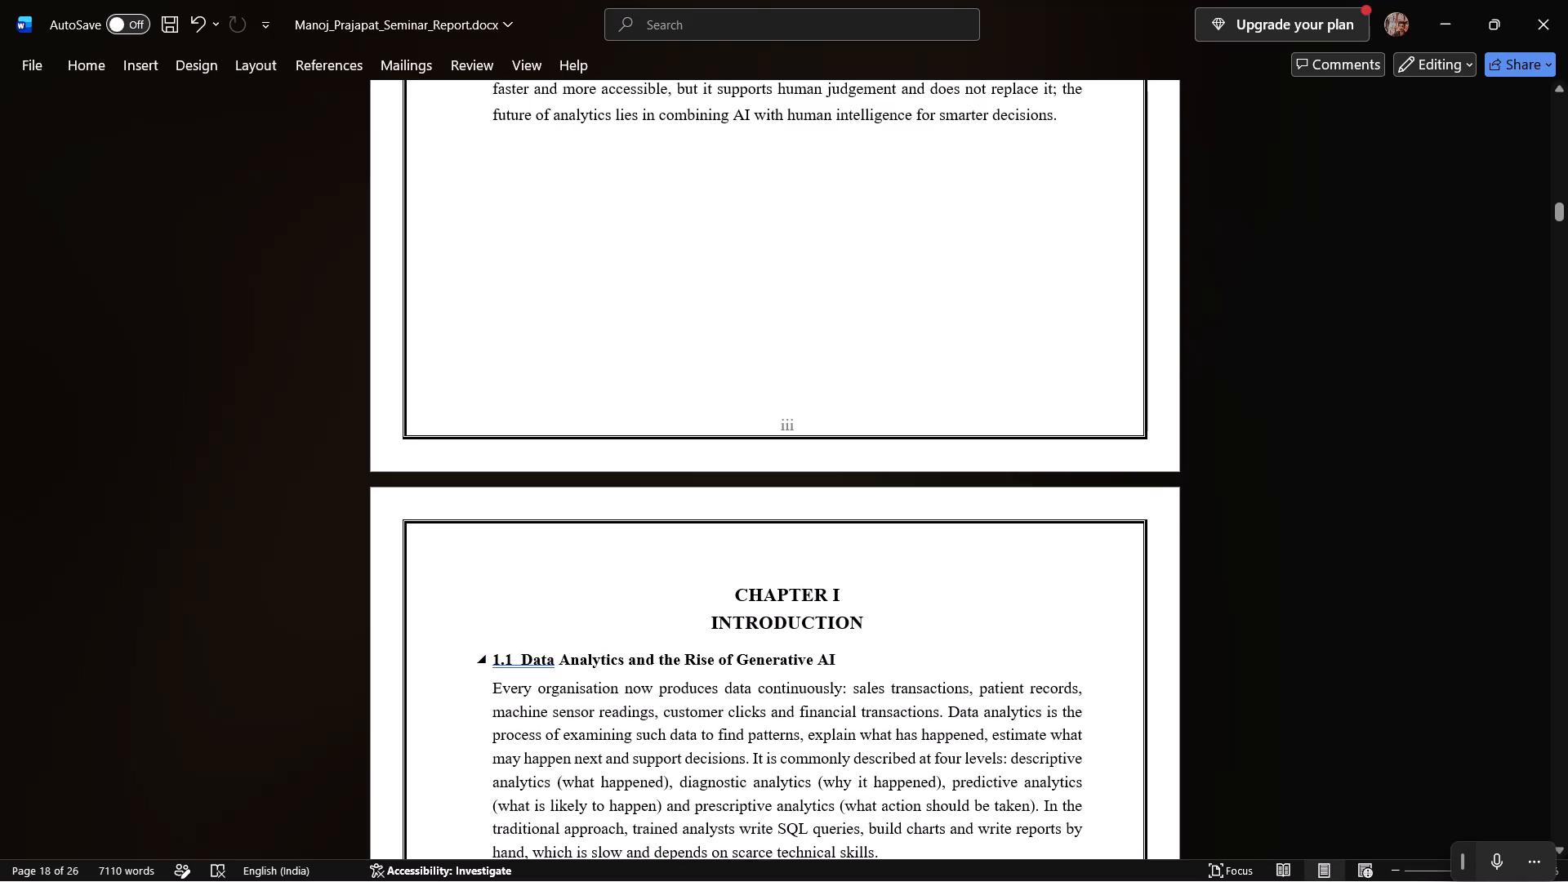
pyautogui.click(791, 425)
pyautogui.click(791, 425)
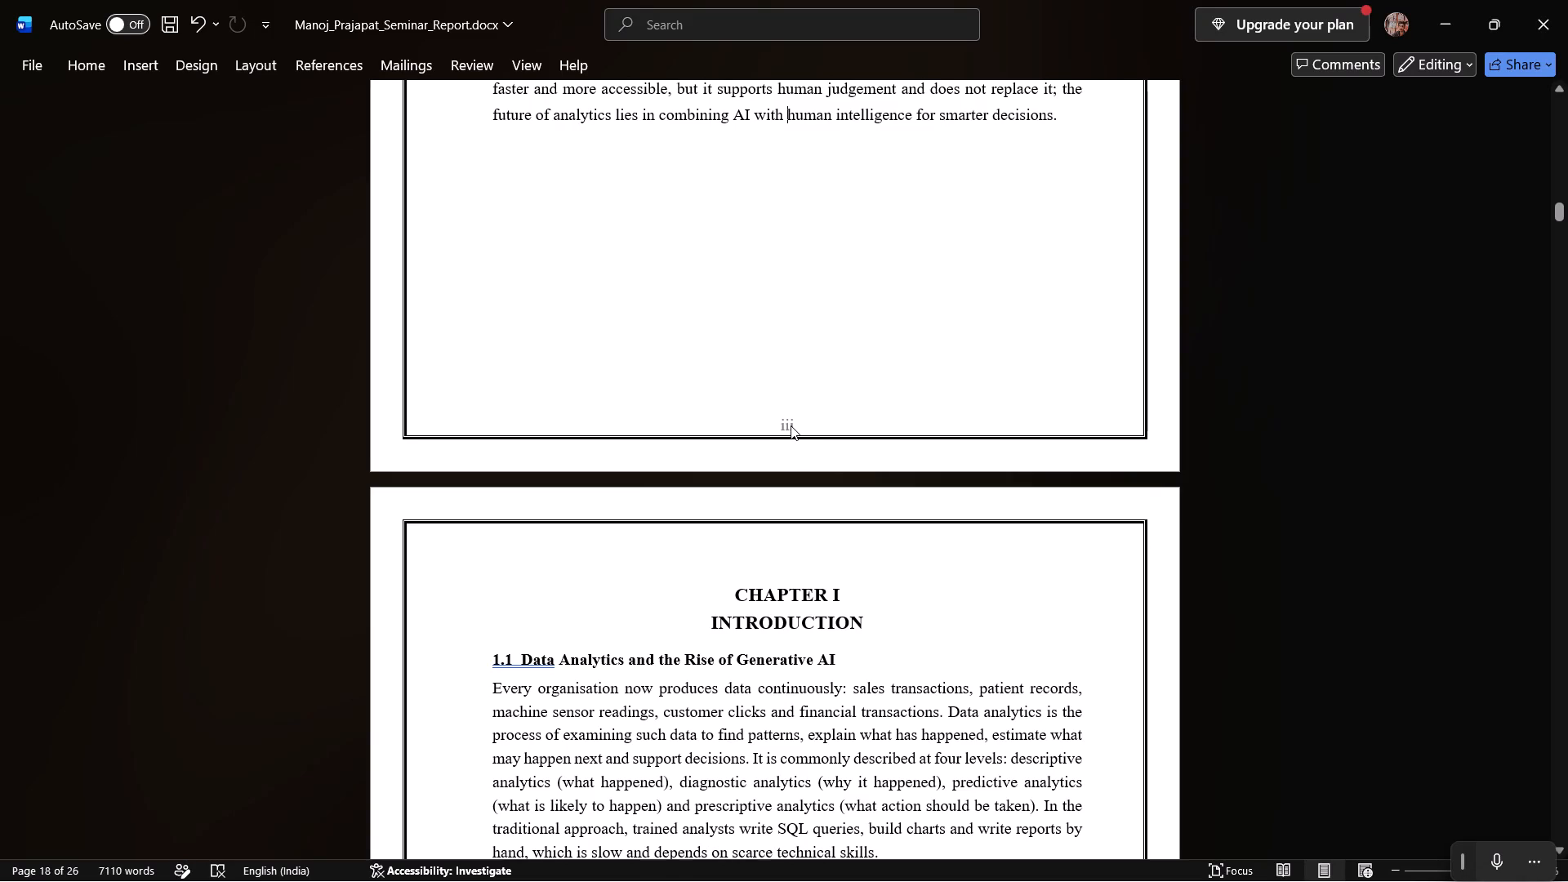
pyautogui.click(791, 425)
pyautogui.click(791, 425)
pyautogui.click(791, 425)
pyautogui.click(791, 425)
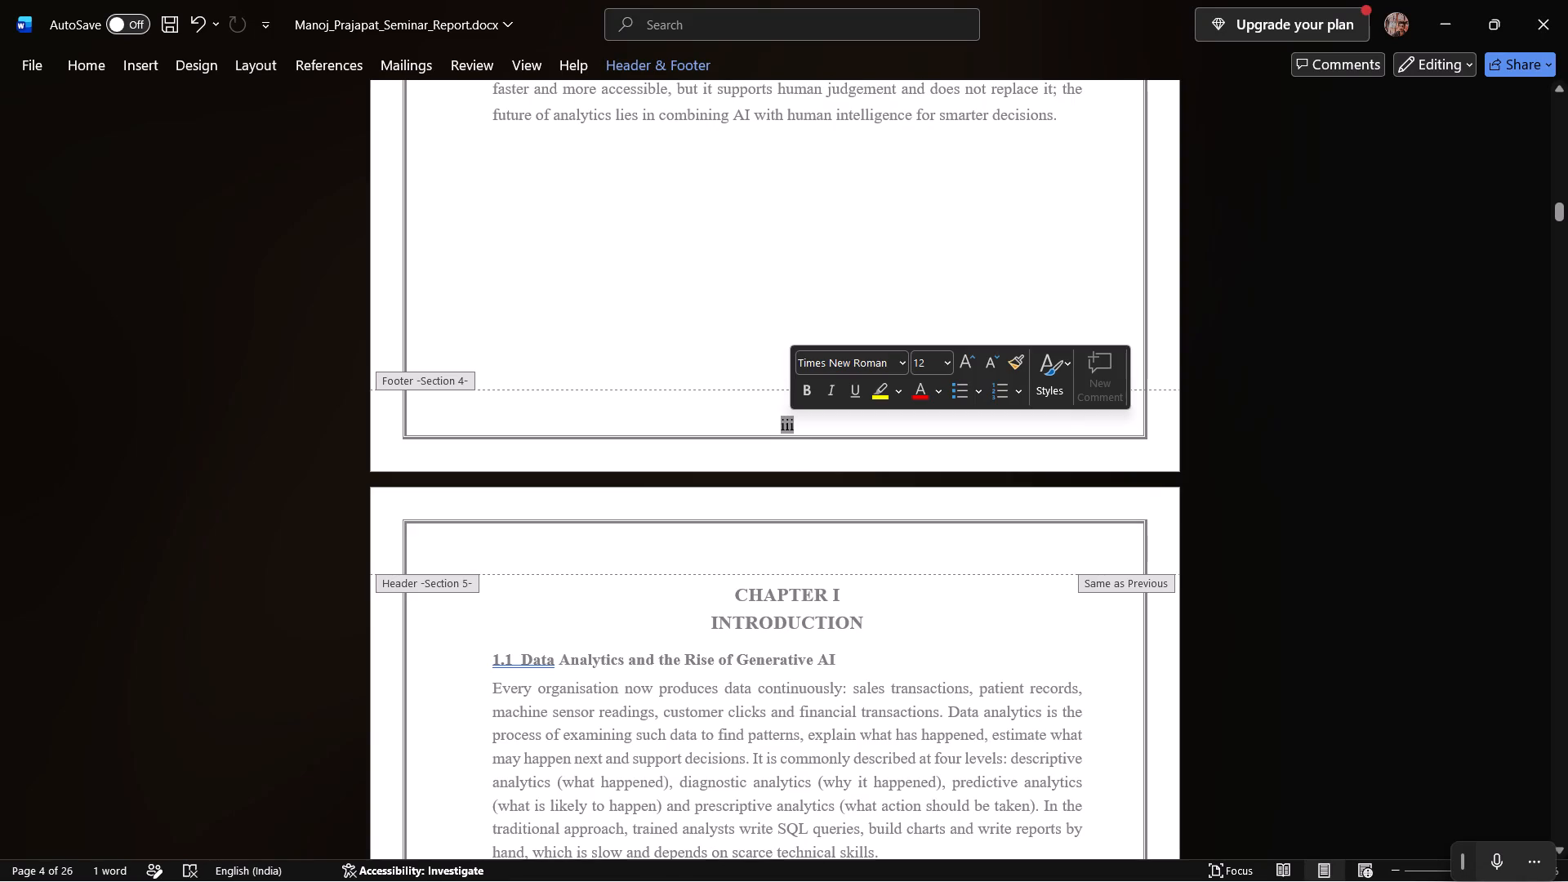
pyautogui.press('BackSpace')
pyautogui.scroll(-4, 809, 421)
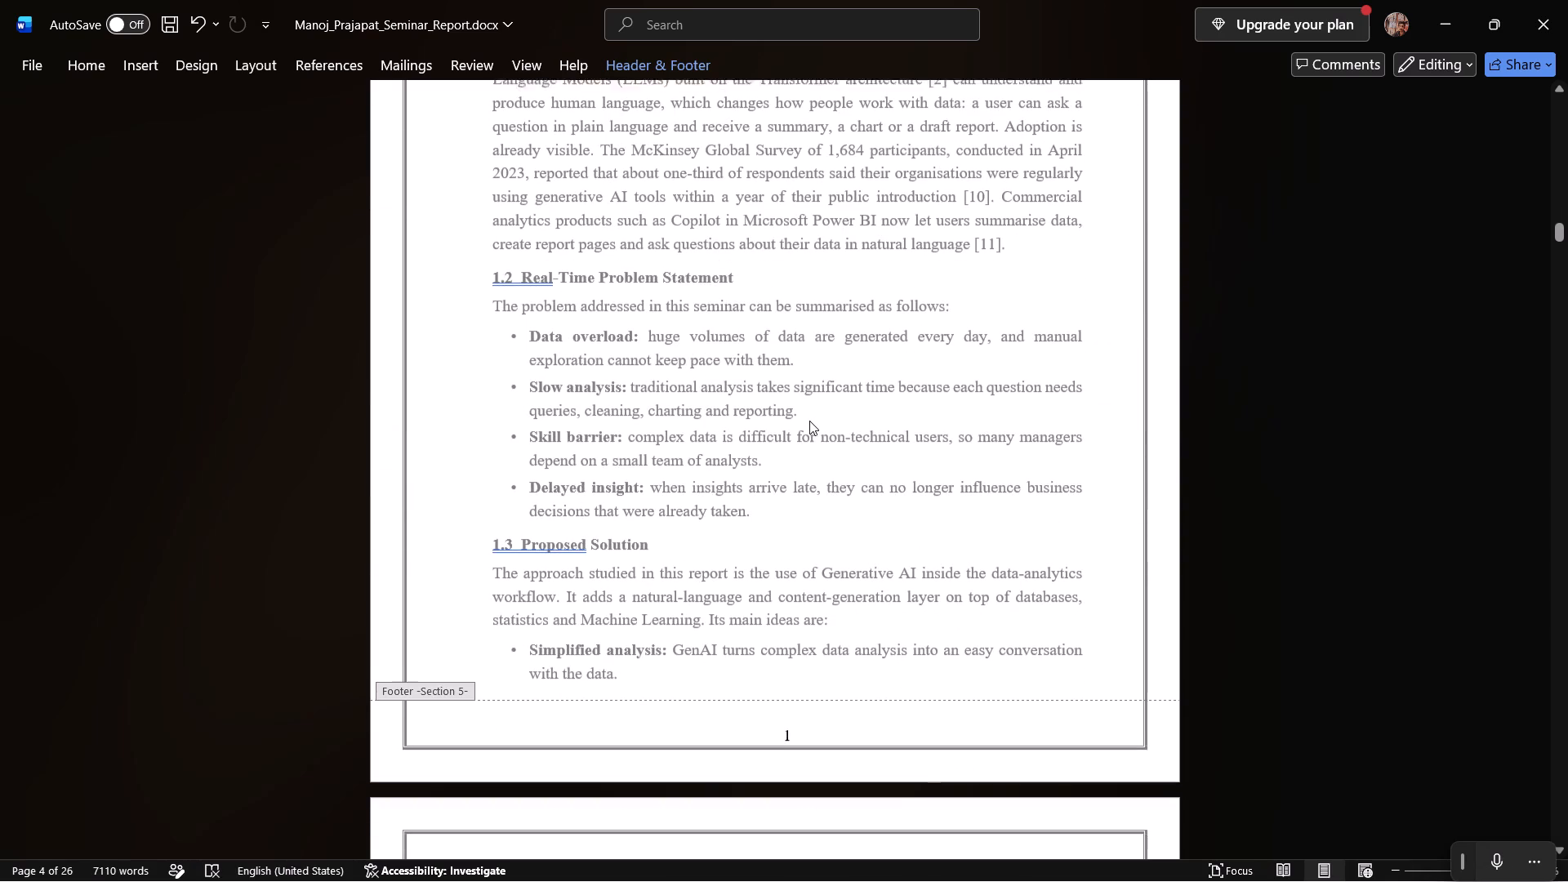
pyautogui.scroll(5, 809, 421)
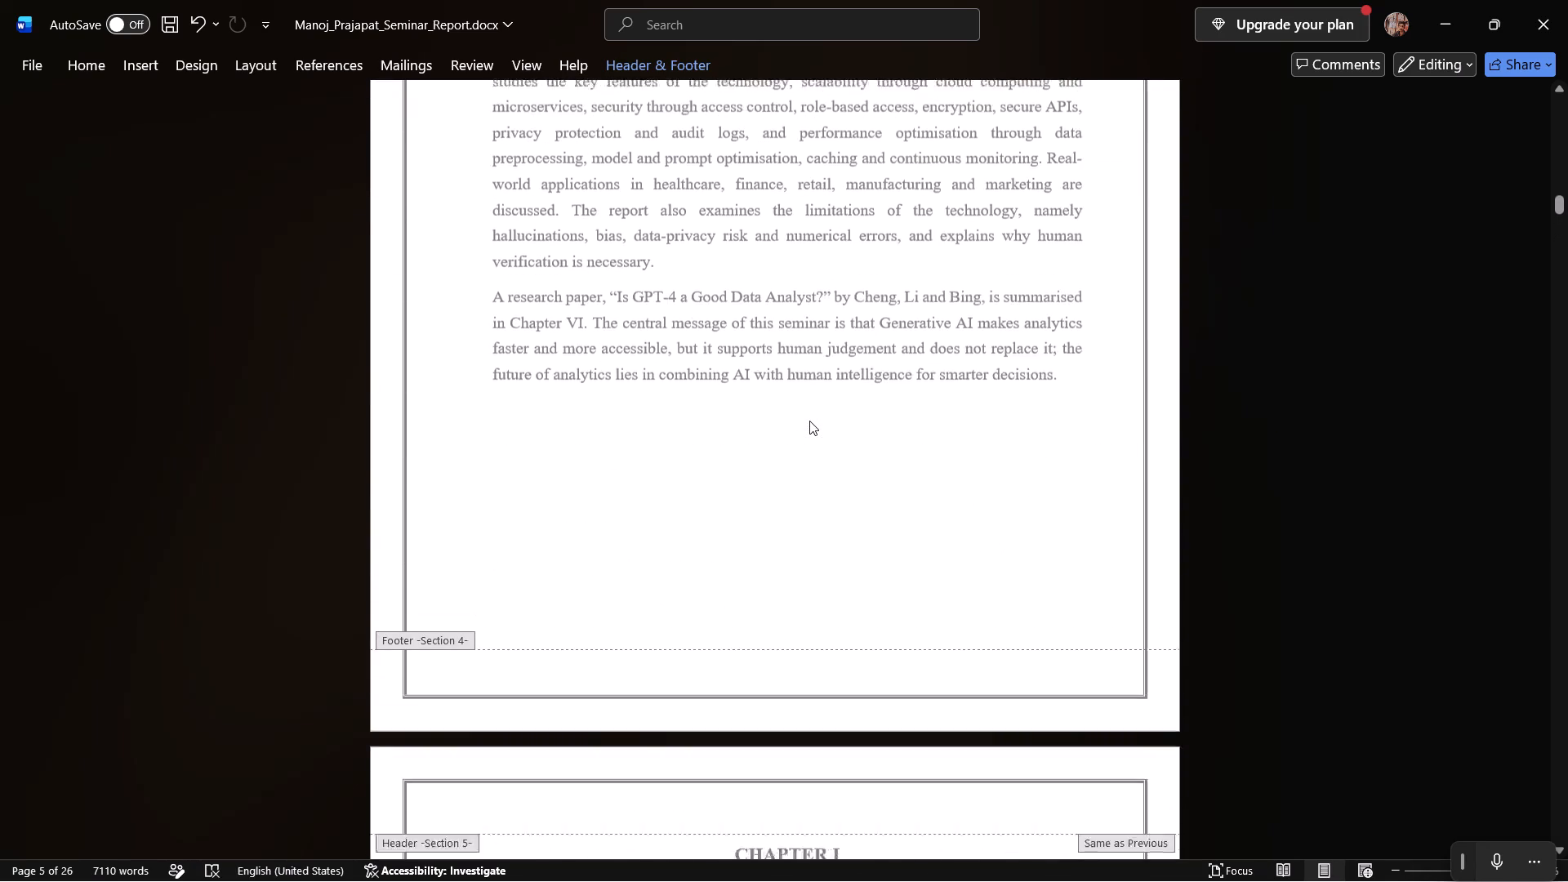
pyautogui.scroll(2, 809, 421)
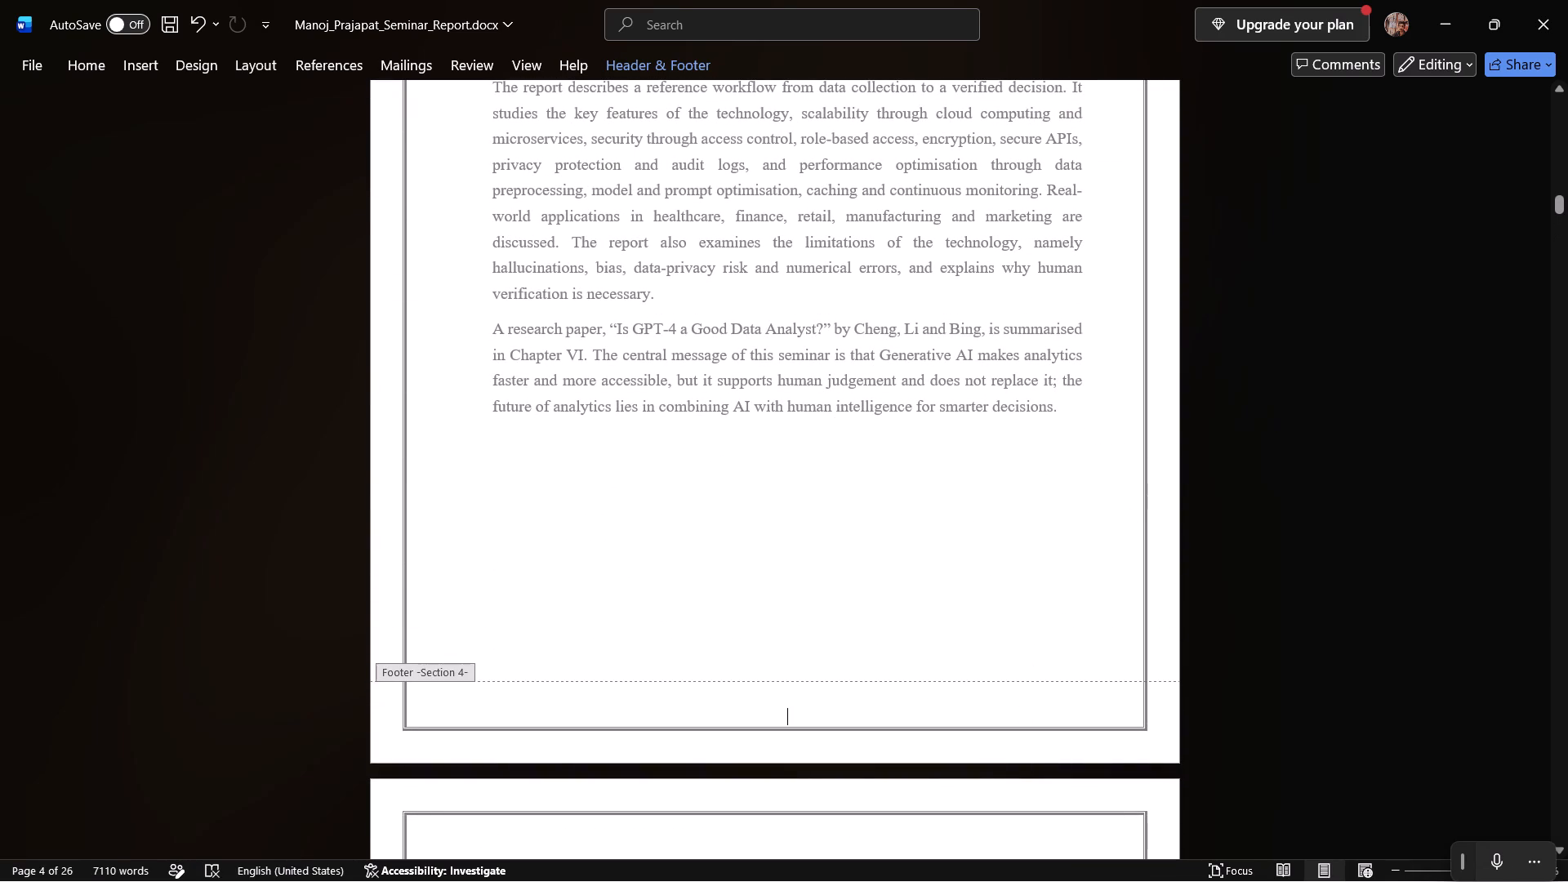
pyautogui.doubleClick(1006, 708)
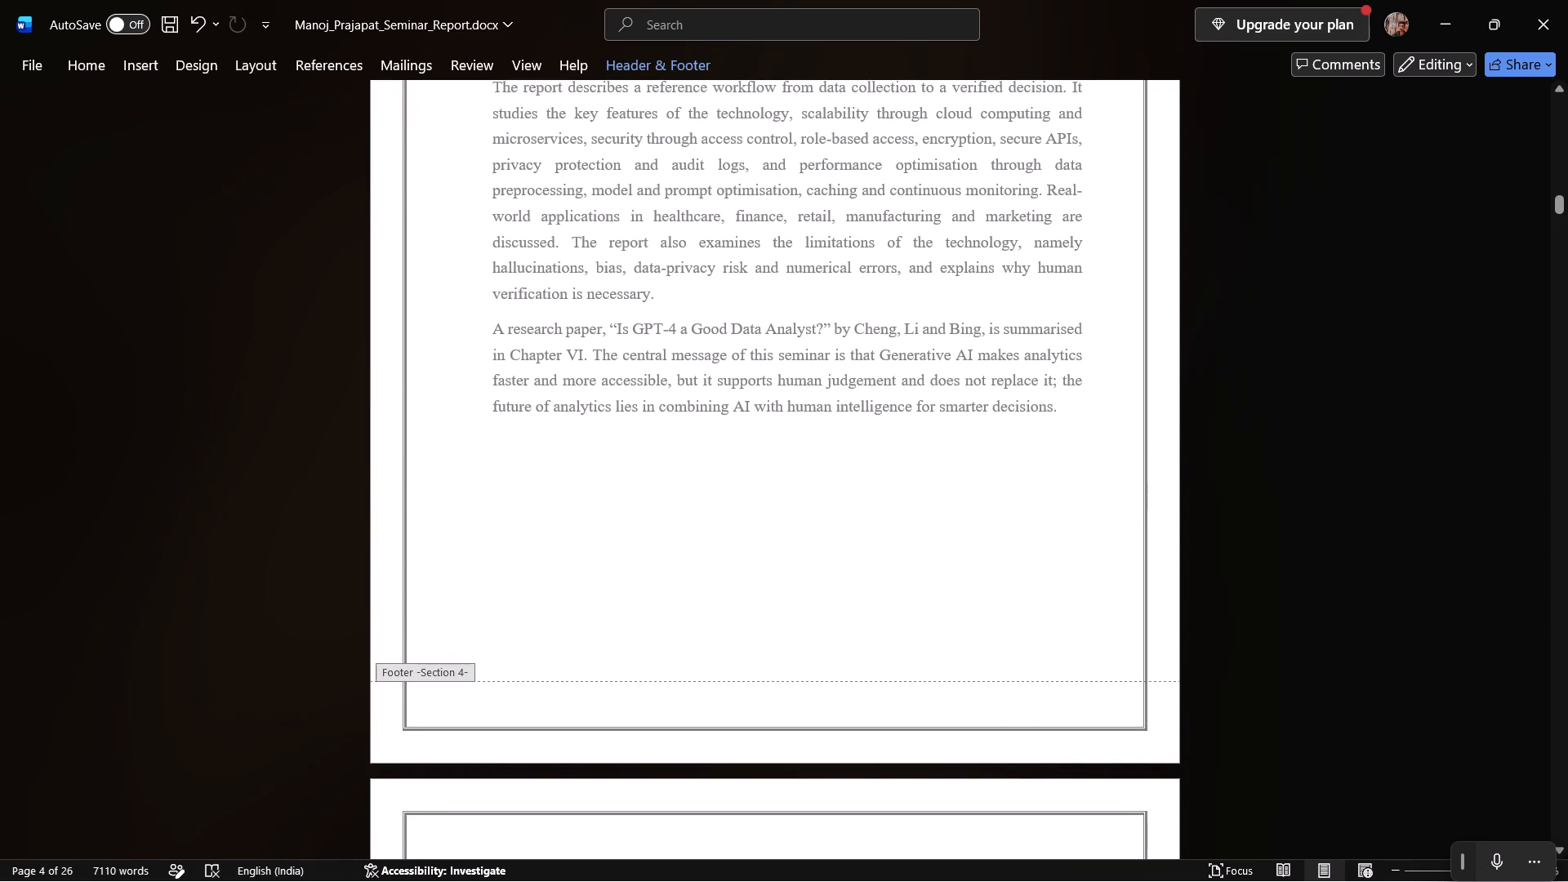
pyautogui.click(1006, 708)
pyautogui.click(1023, 599)
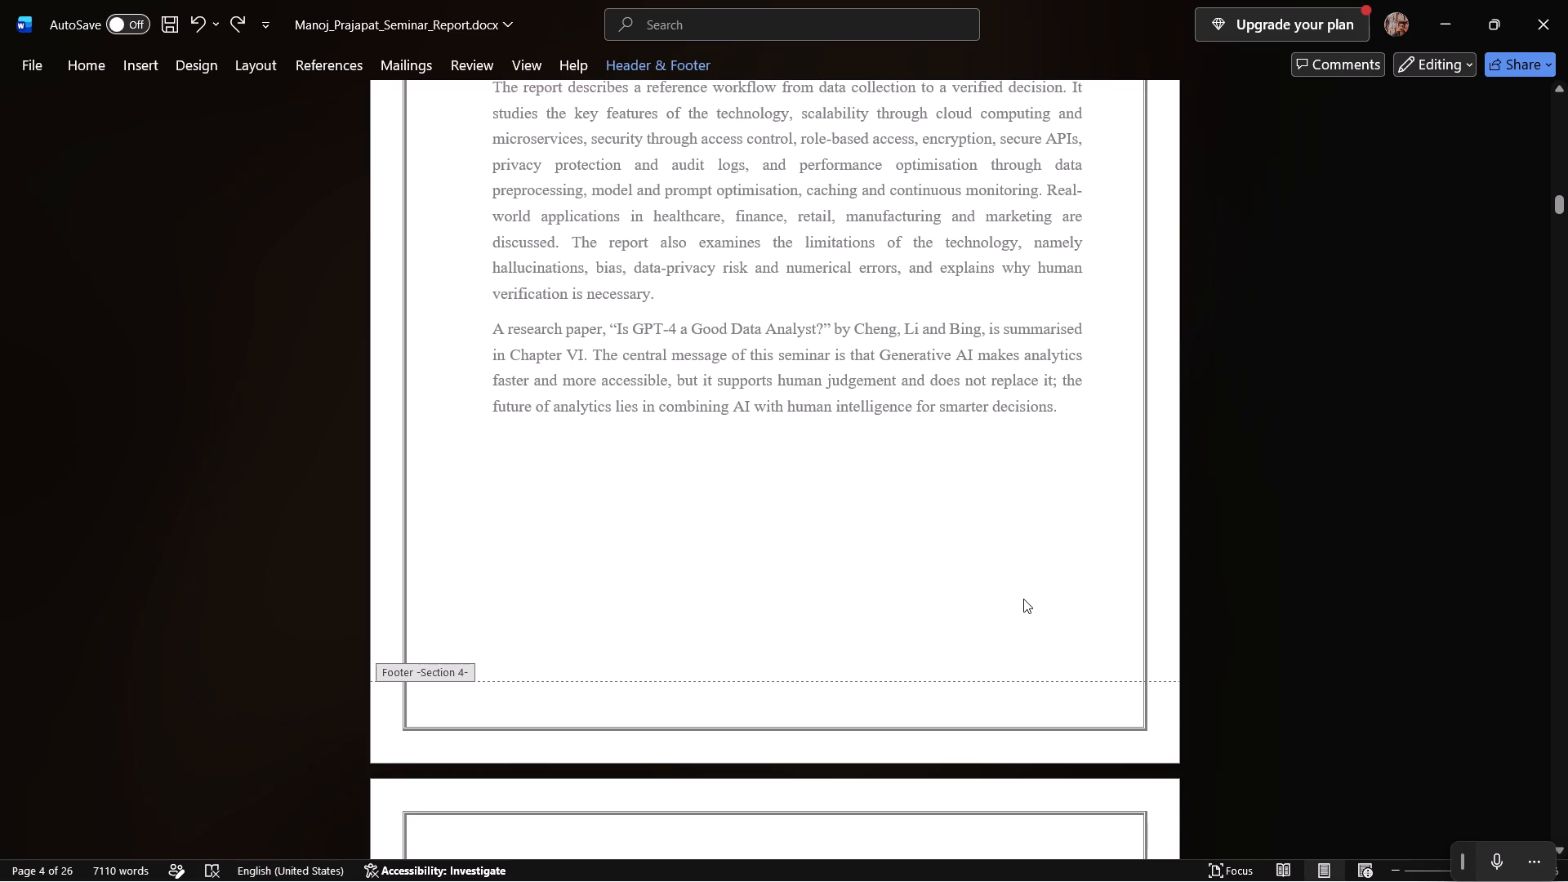
pyautogui.click(1023, 599)
pyautogui.doubleClick(1023, 599)
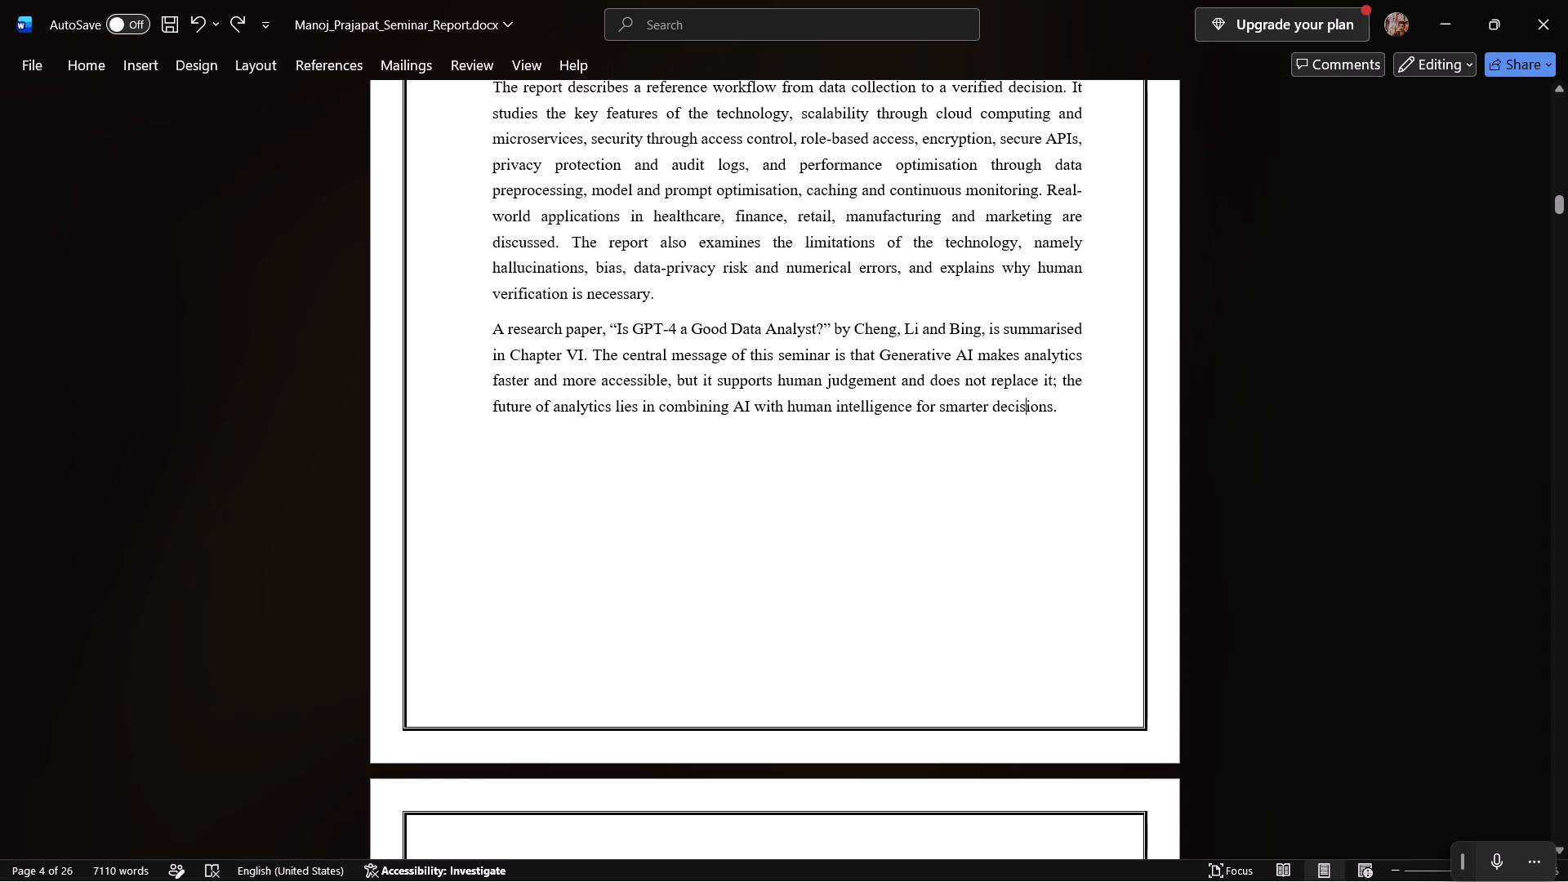
# Delete the page number ii from the footer of the List of Contents page, keeping the footer's centred alignment.
pyautogui.scroll(-4, 1023, 599)
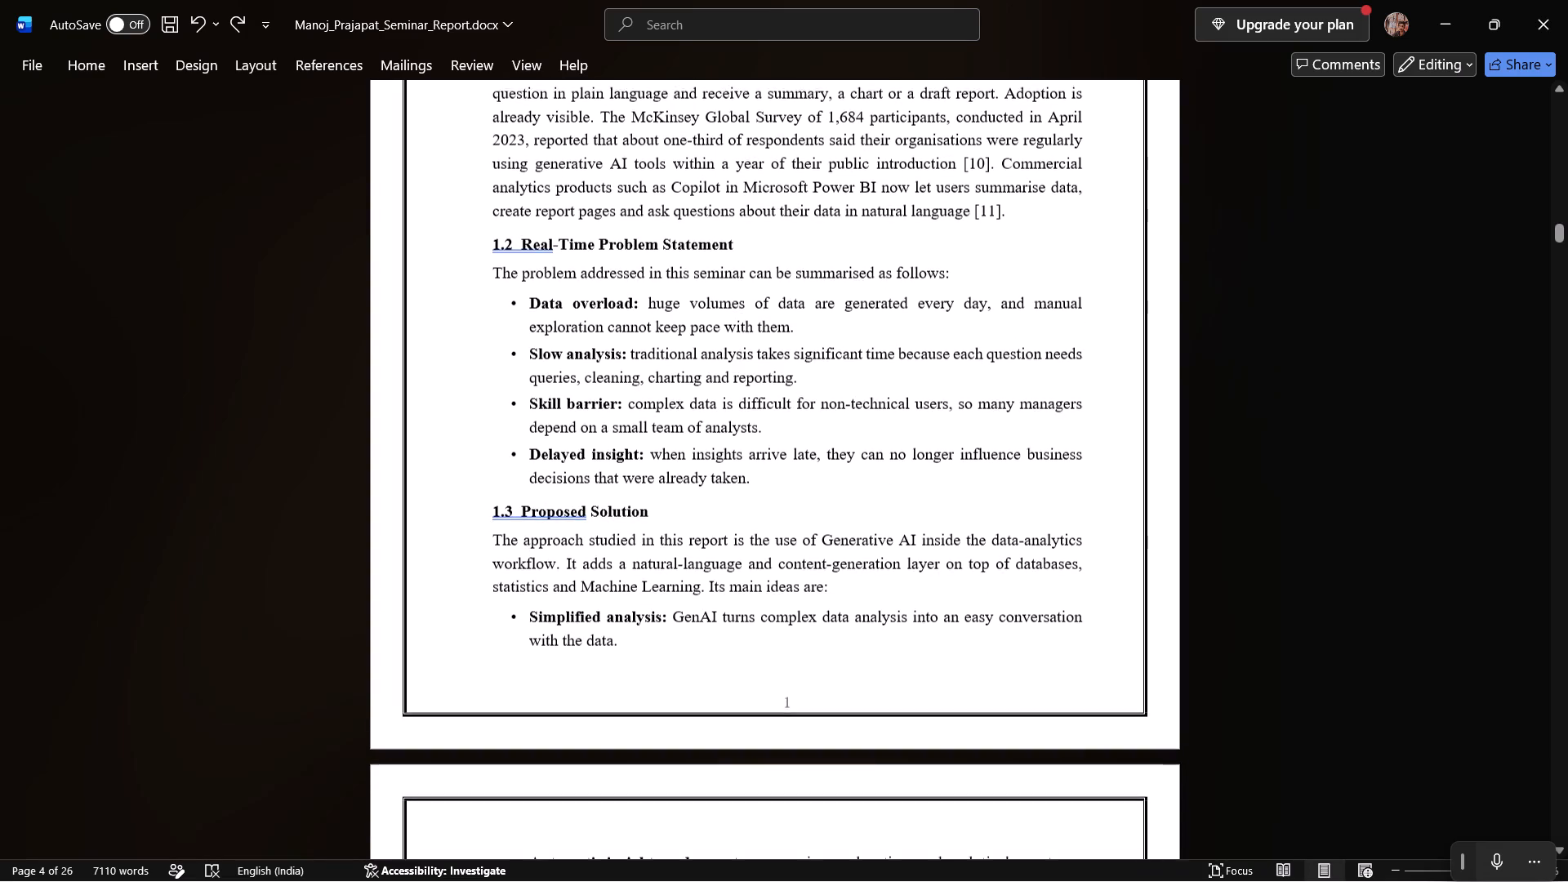
pyautogui.scroll(1, 1023, 599)
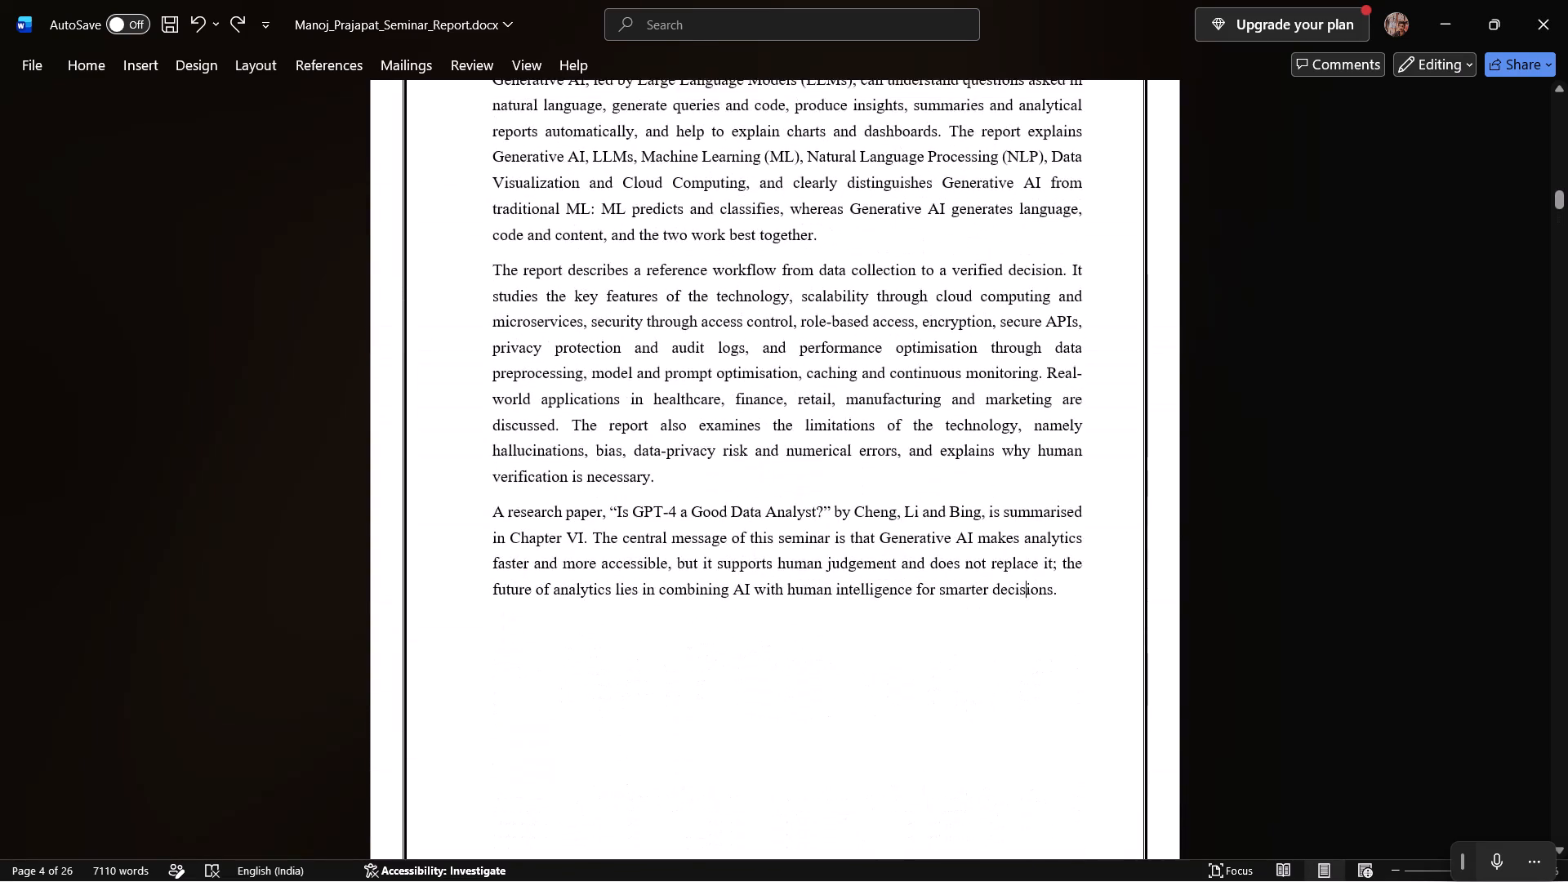
pyautogui.scroll(4, 1023, 599)
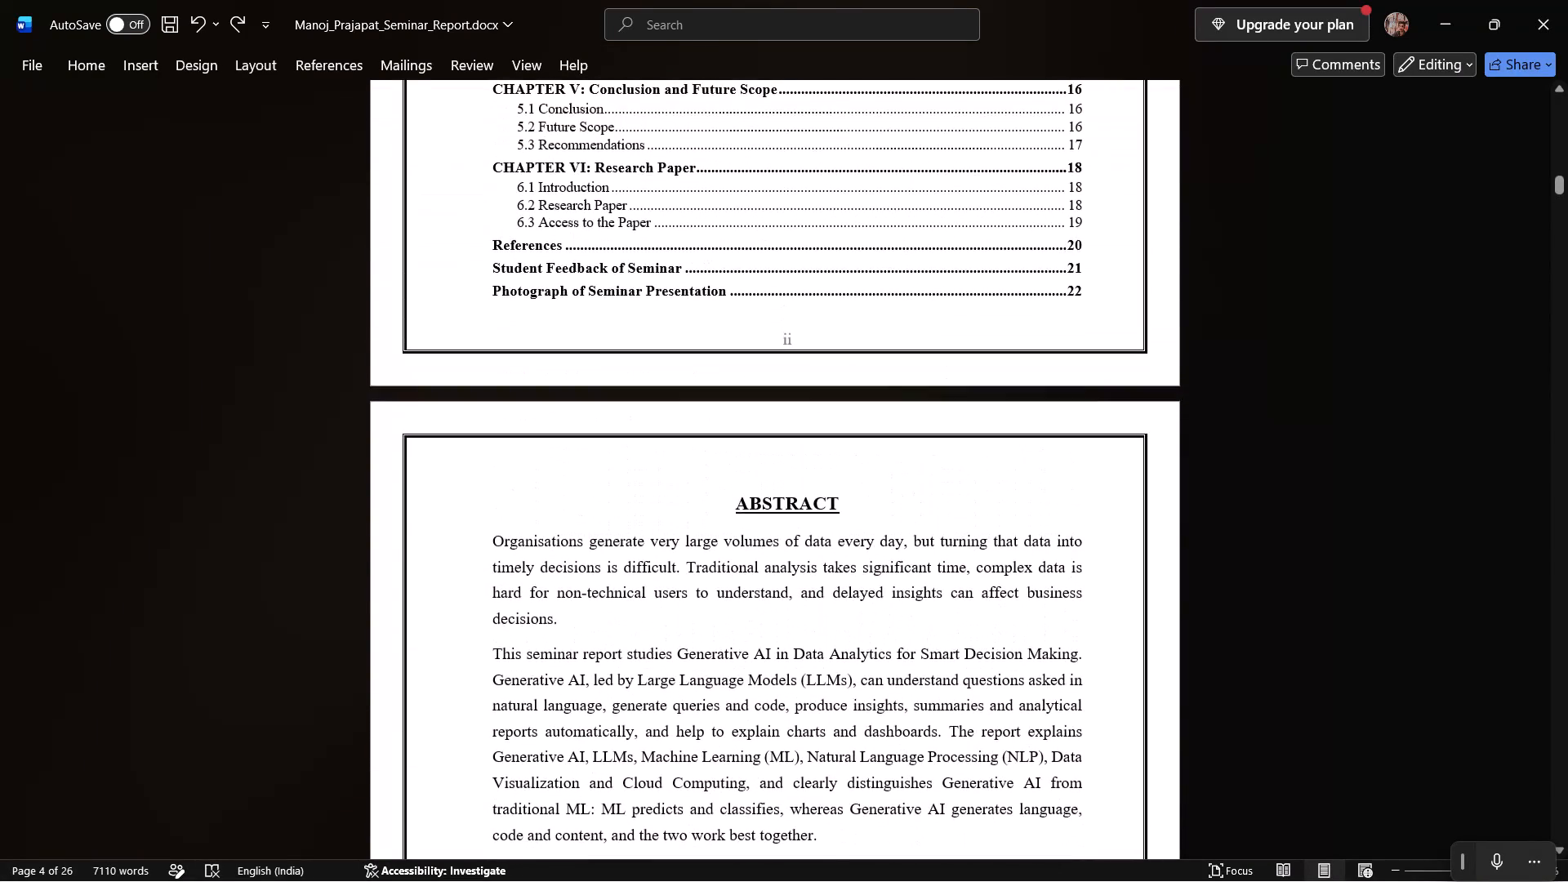
pyautogui.scroll(1, 1023, 599)
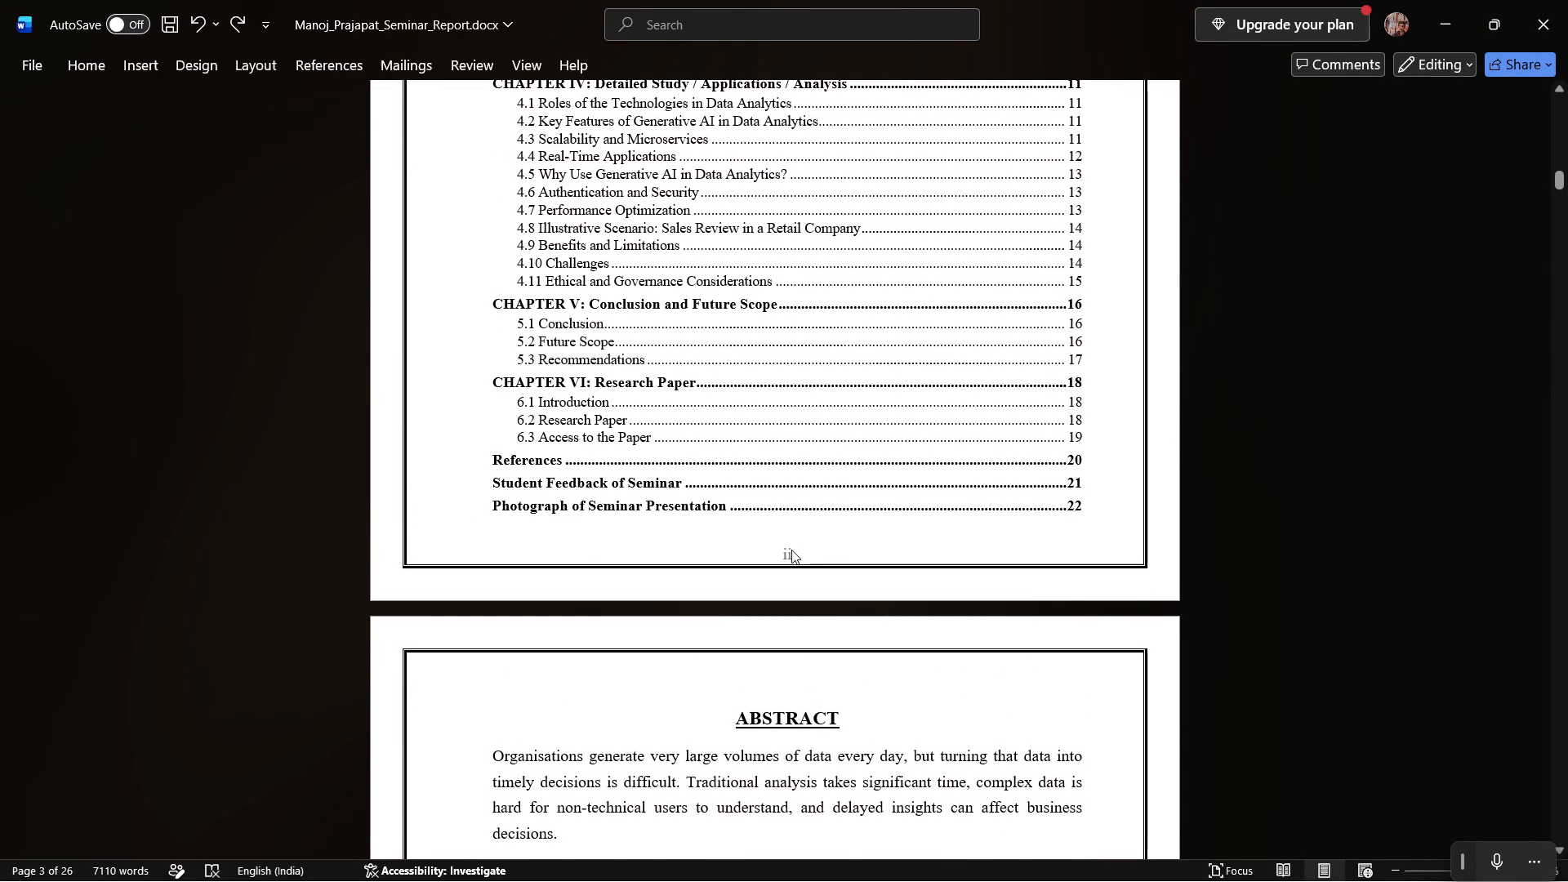
pyautogui.doubleClick(791, 552)
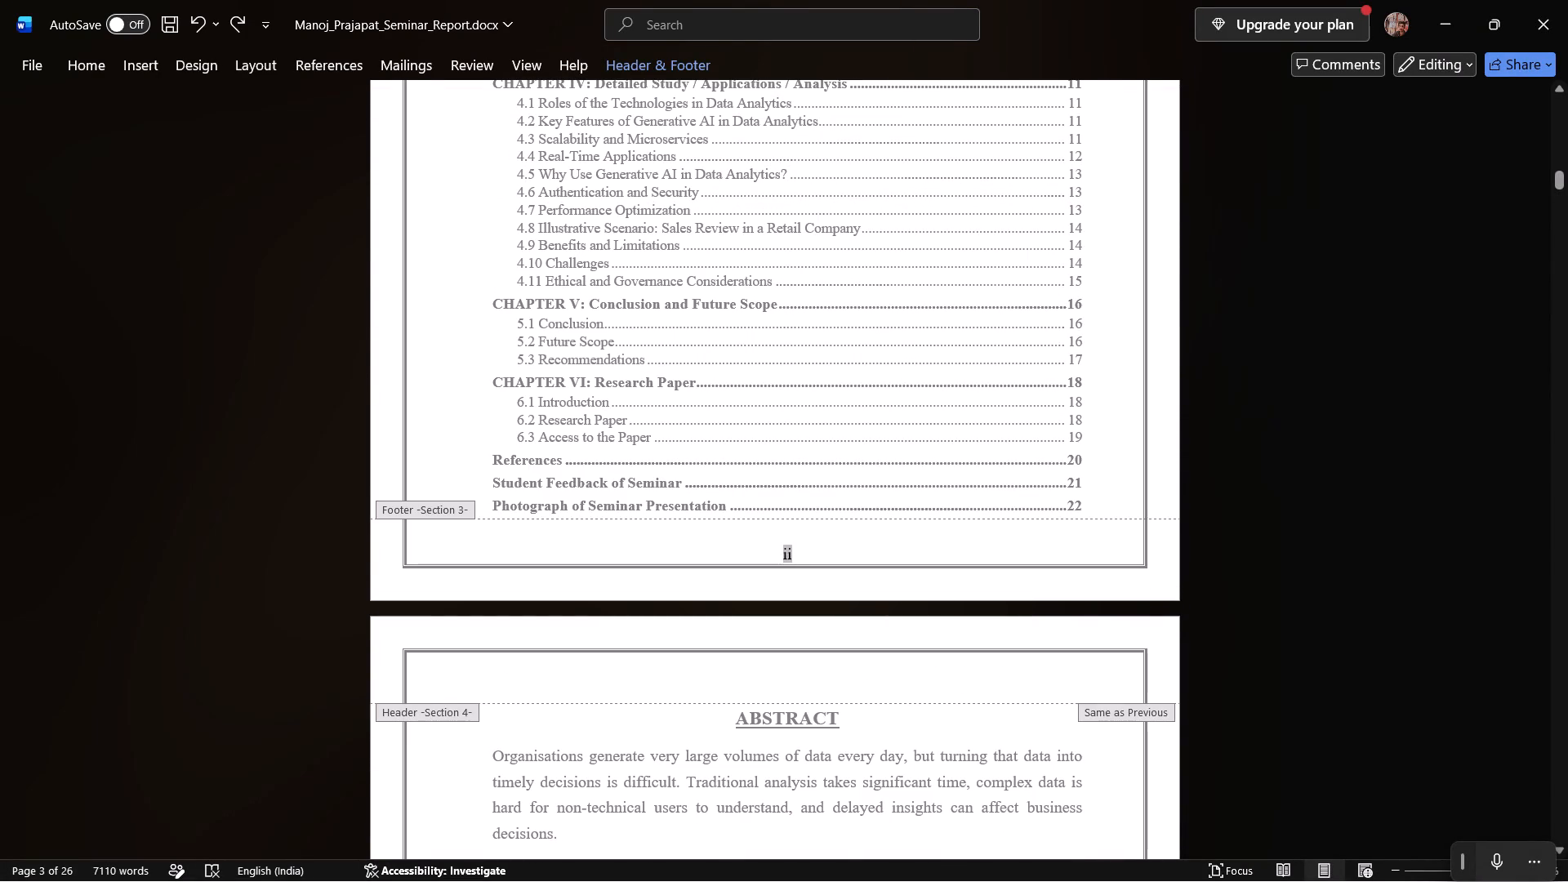
pyautogui.press('BackSpace')
pyautogui.press('Right')
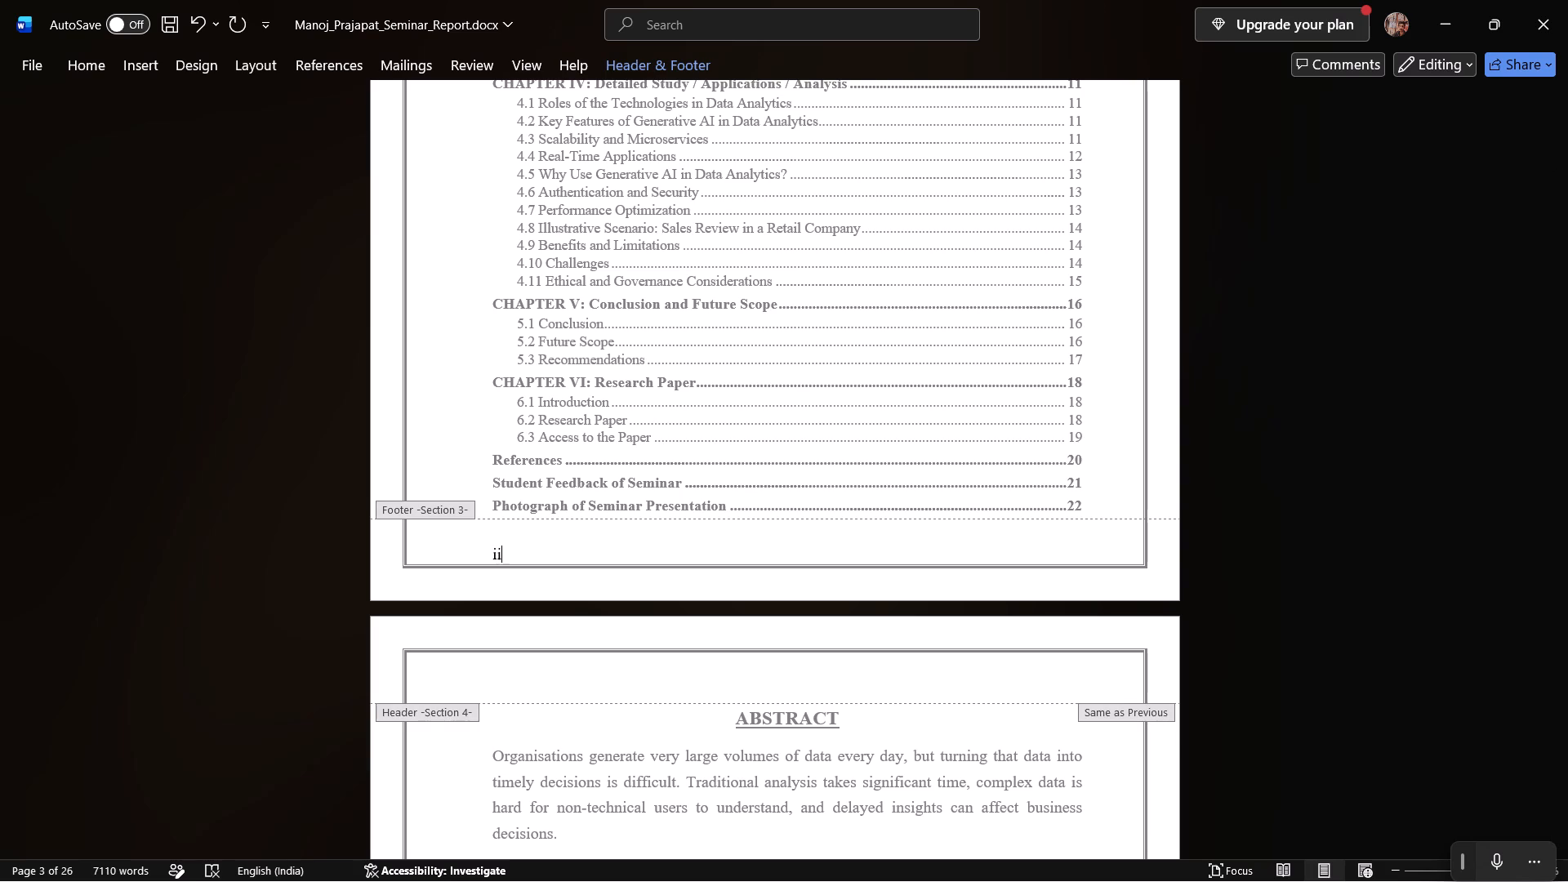
pyautogui.hotkey('ctrl', 'z')
pyautogui.press('Right')
pyautogui.press('Right')
pyautogui.press('BackSpace')
pyautogui.press('BackSpace')
# Delete the page number i from the footer of the page before the List of Contents.
pyautogui.scroll(4, 791, 552)
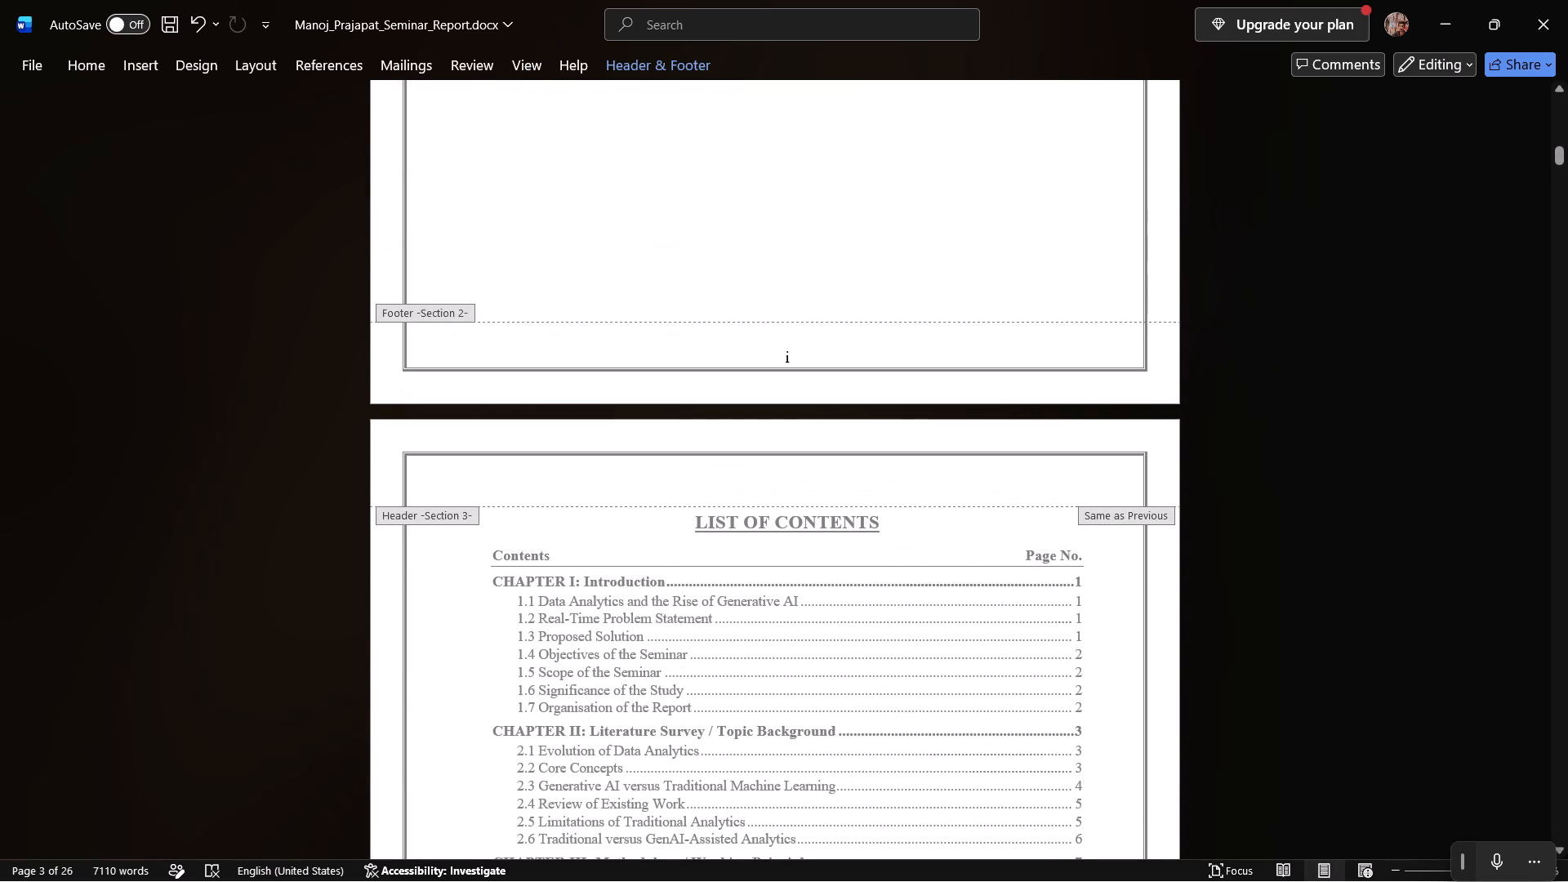
pyautogui.doubleClick(790, 356)
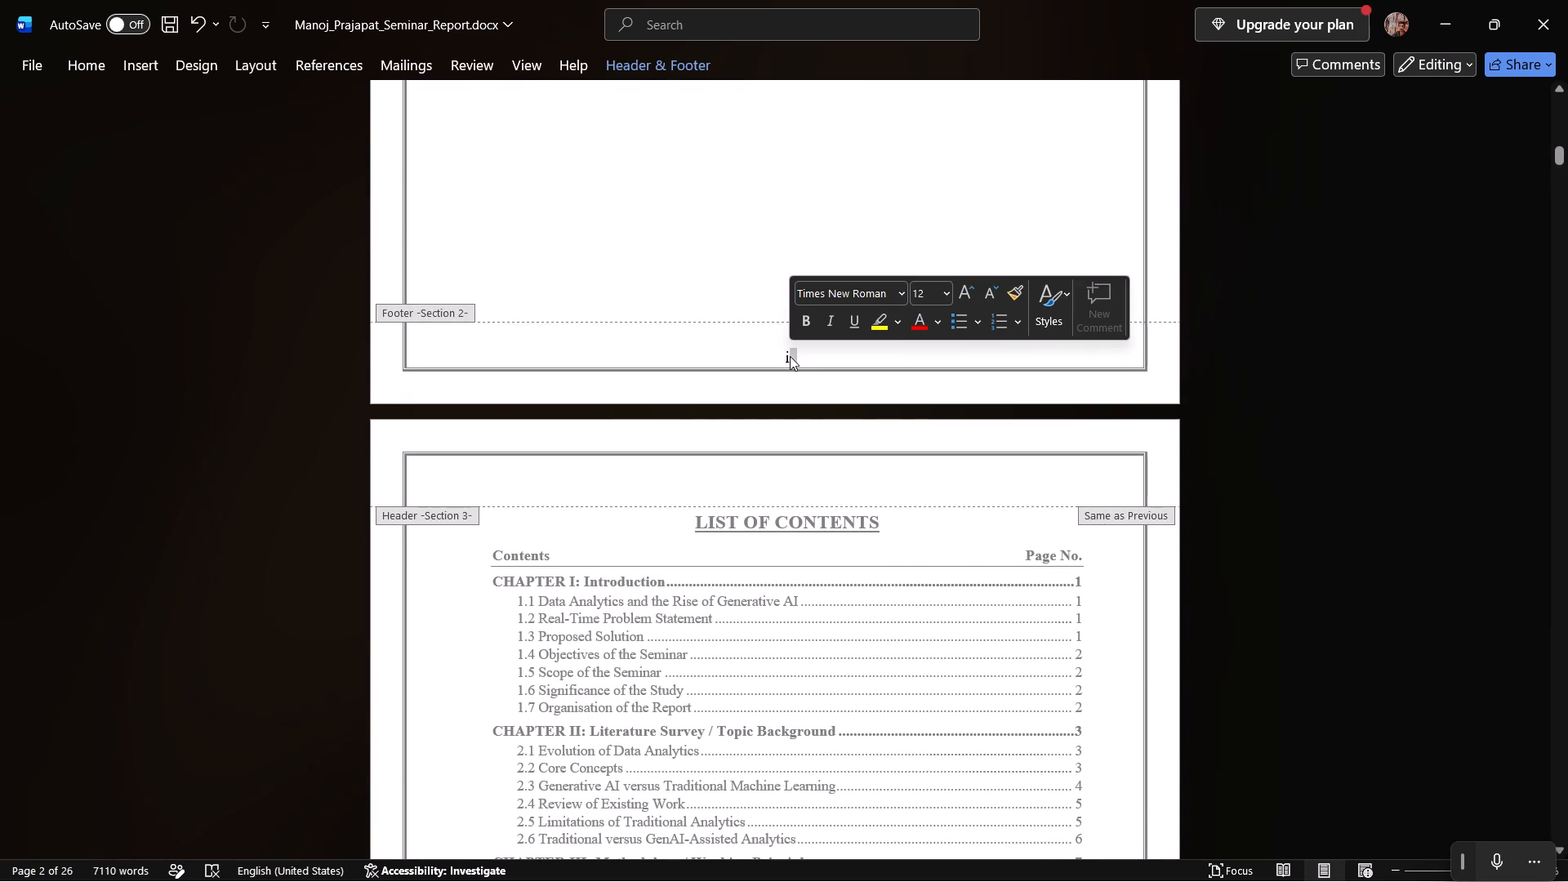
pyautogui.click(785, 359)
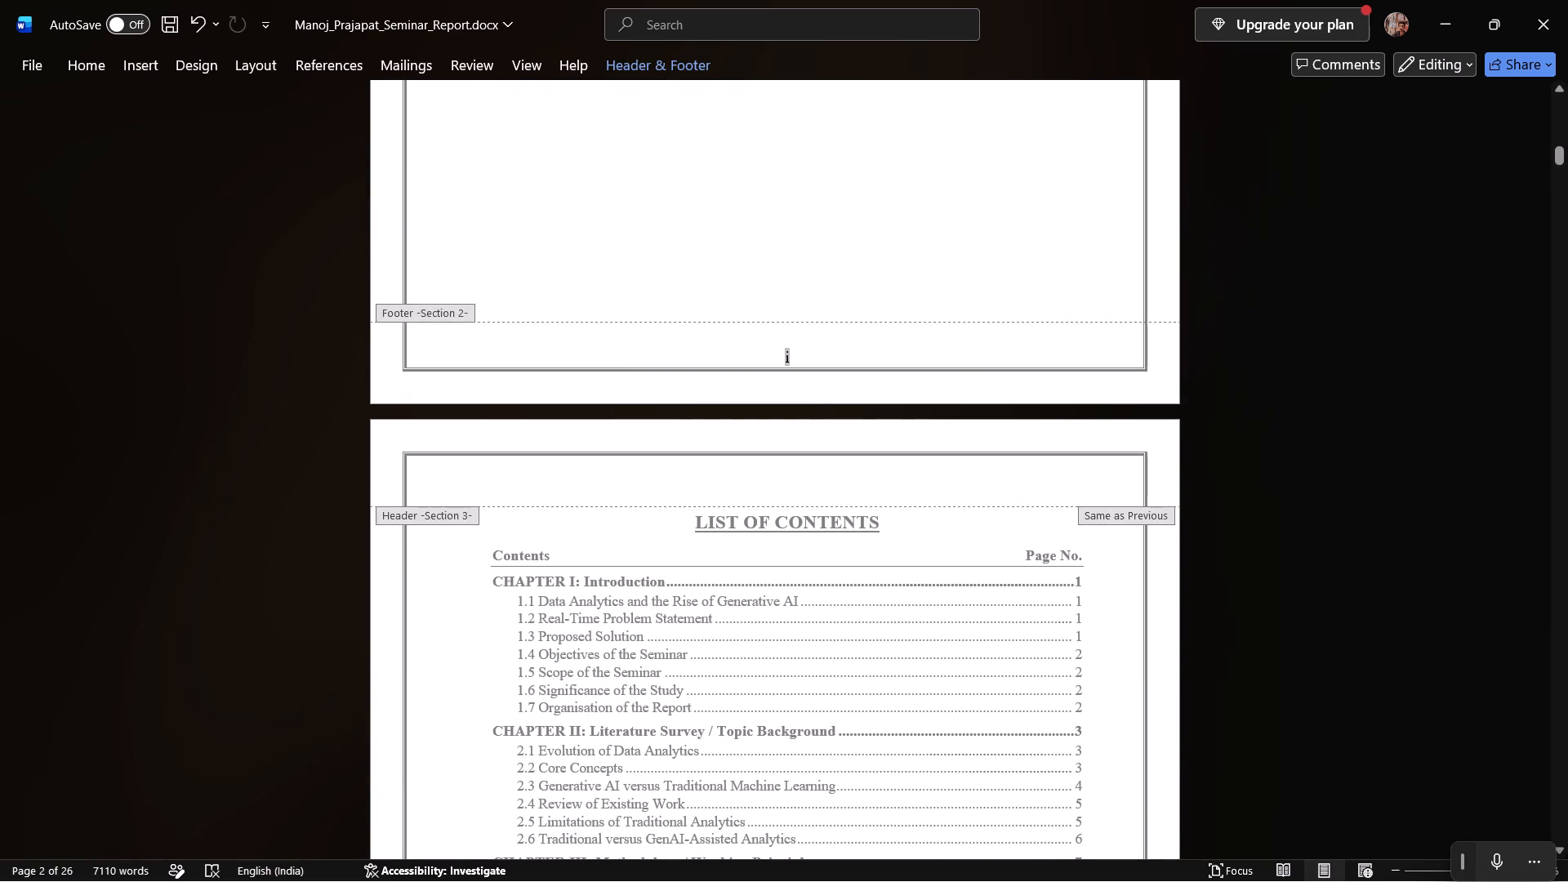
pyautogui.press('Right')
pyautogui.press('BackSpace')
pyautogui.press('BackSpace')
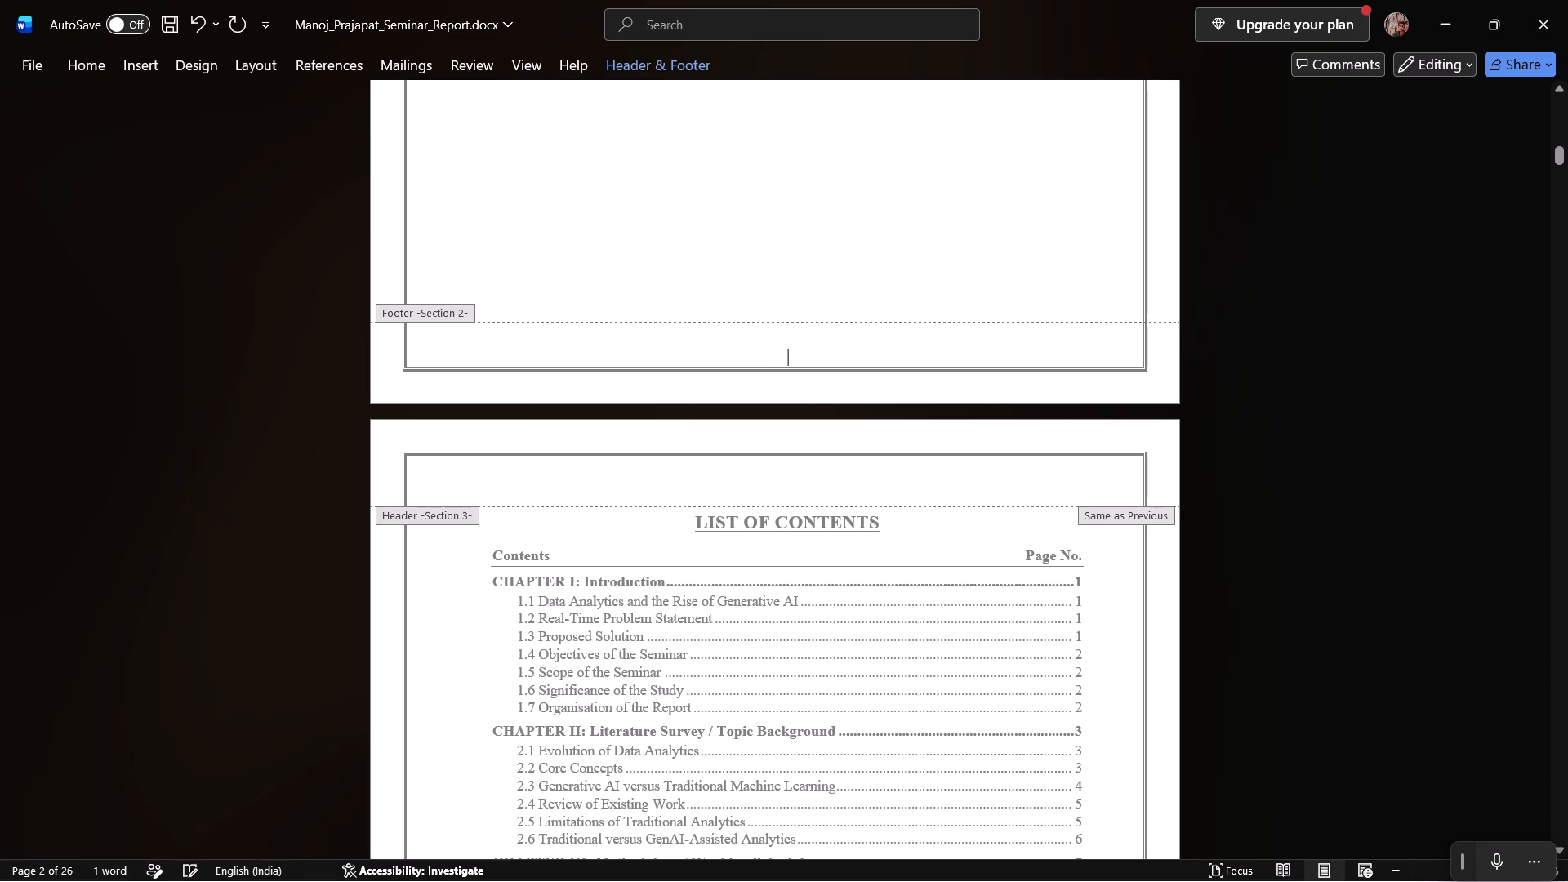
# Go back through the Acknowledgement page to the cover page and leave footer editing to return to the body text.
pyautogui.scroll(4, 794, 359)
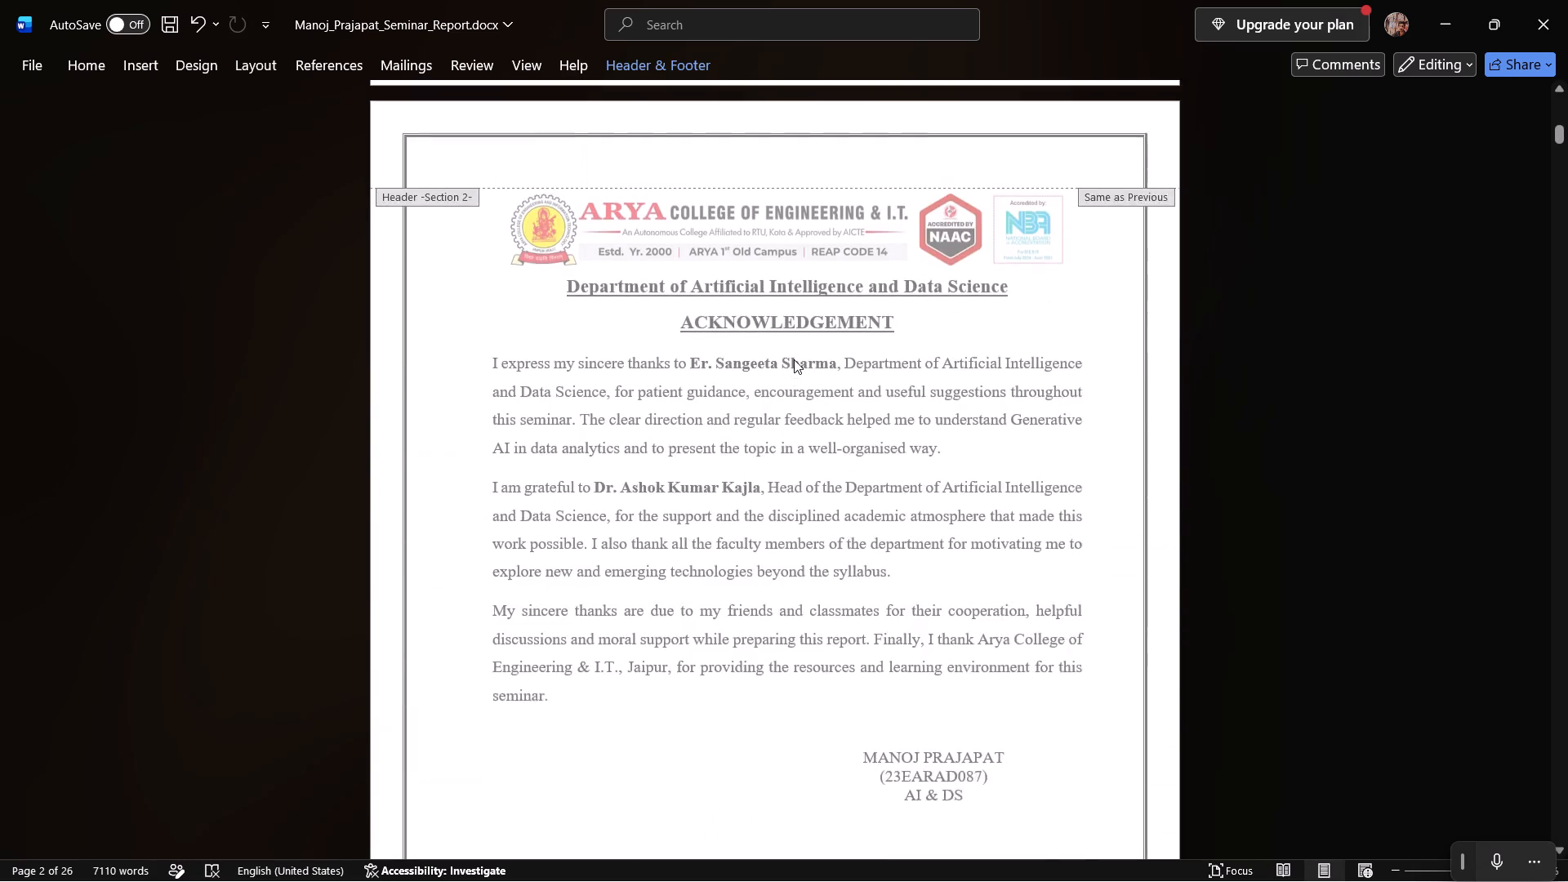
pyautogui.scroll(2, 794, 359)
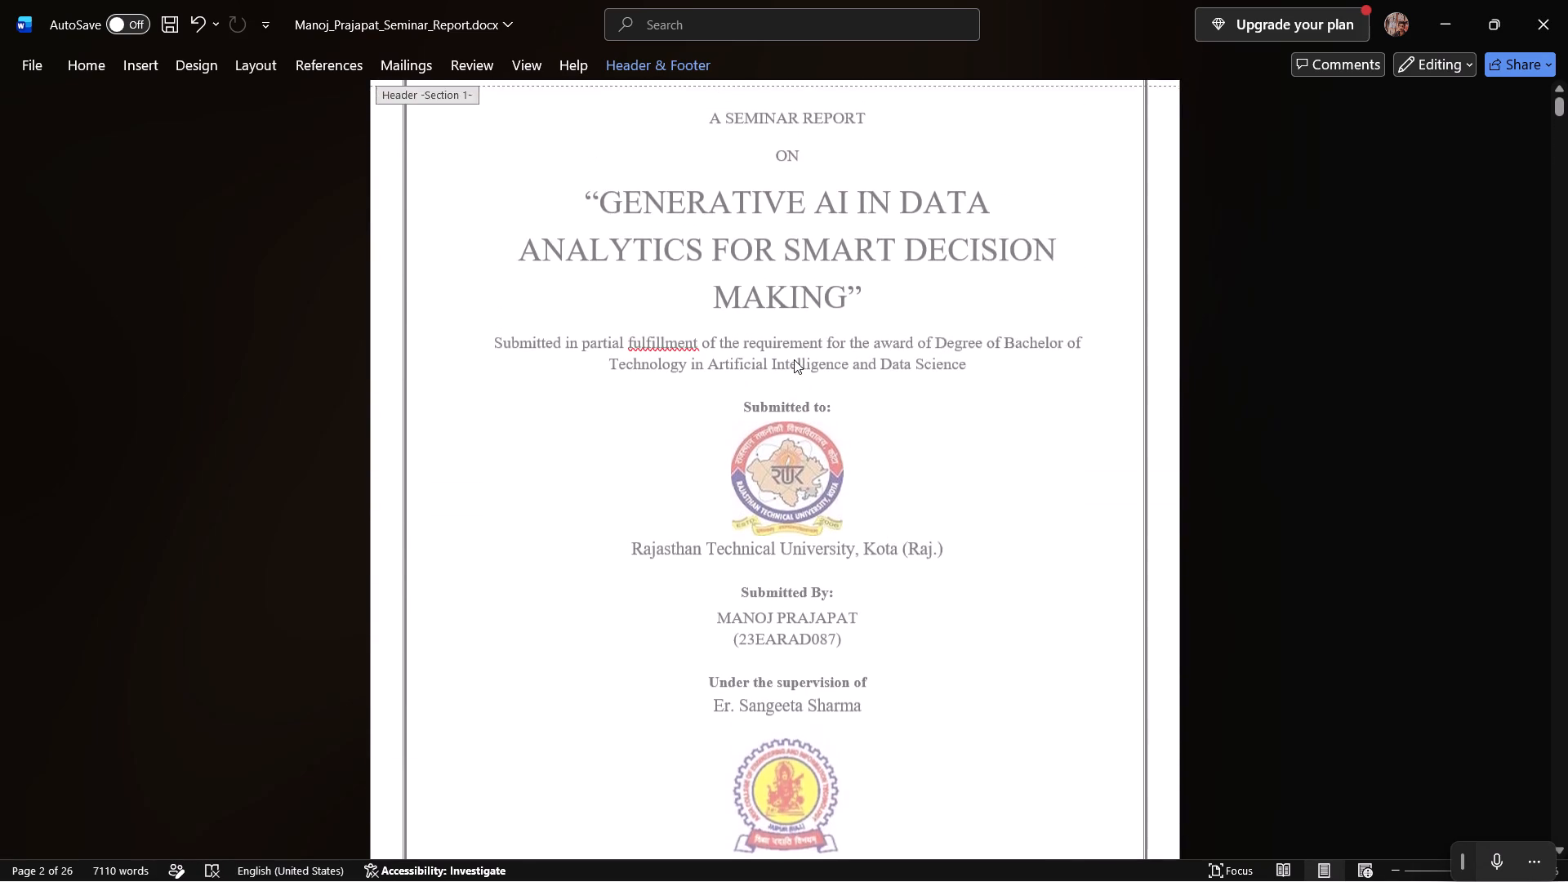
pyautogui.scroll(1, 794, 359)
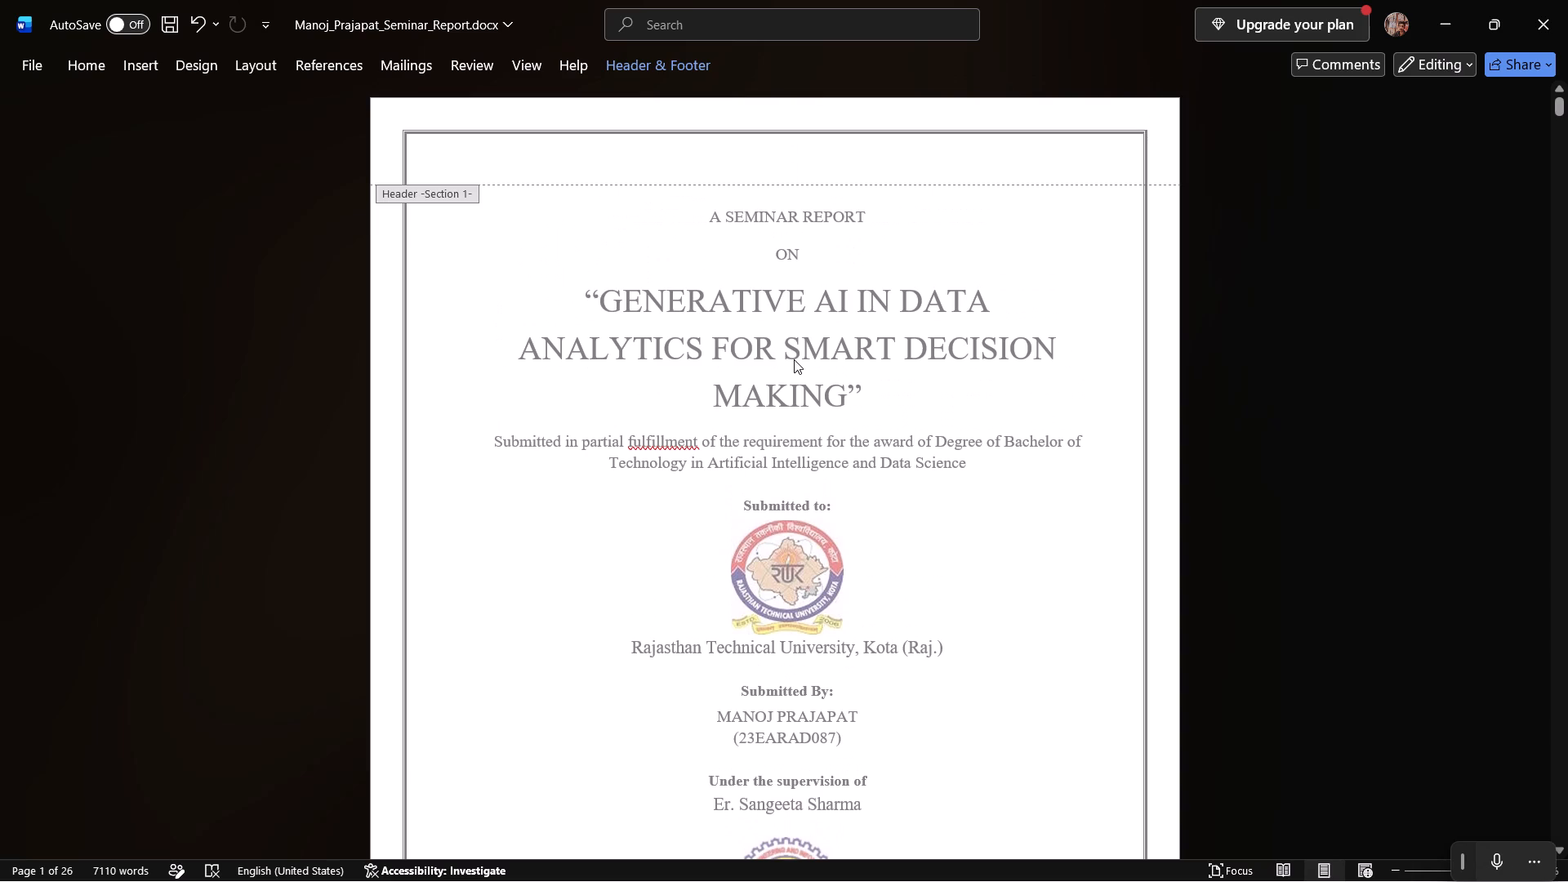
pyautogui.doubleClick(981, 488)
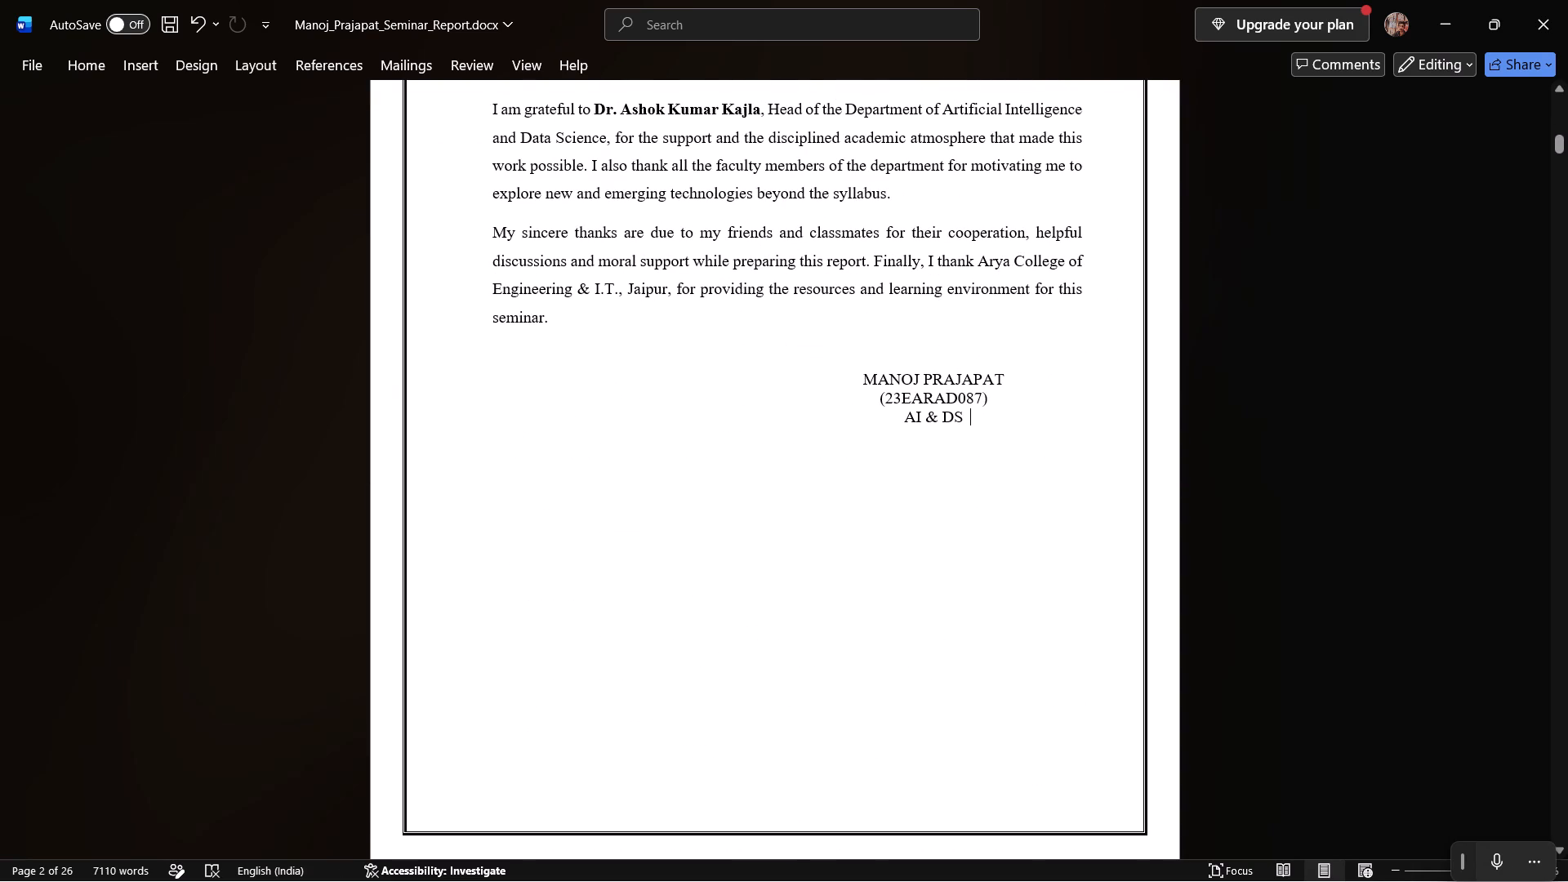
# Shift the student name line under the Acknowledgement toward the right text margin by inserting 27 spaces before it.
pyautogui.click(857, 376)
pyautogui.press('space')
pyautogui.press('space')
pyautogui.press('space')
pyautogui.press('space')
pyautogui.press('space')
pyautogui.press('space')
pyautogui.press('space')
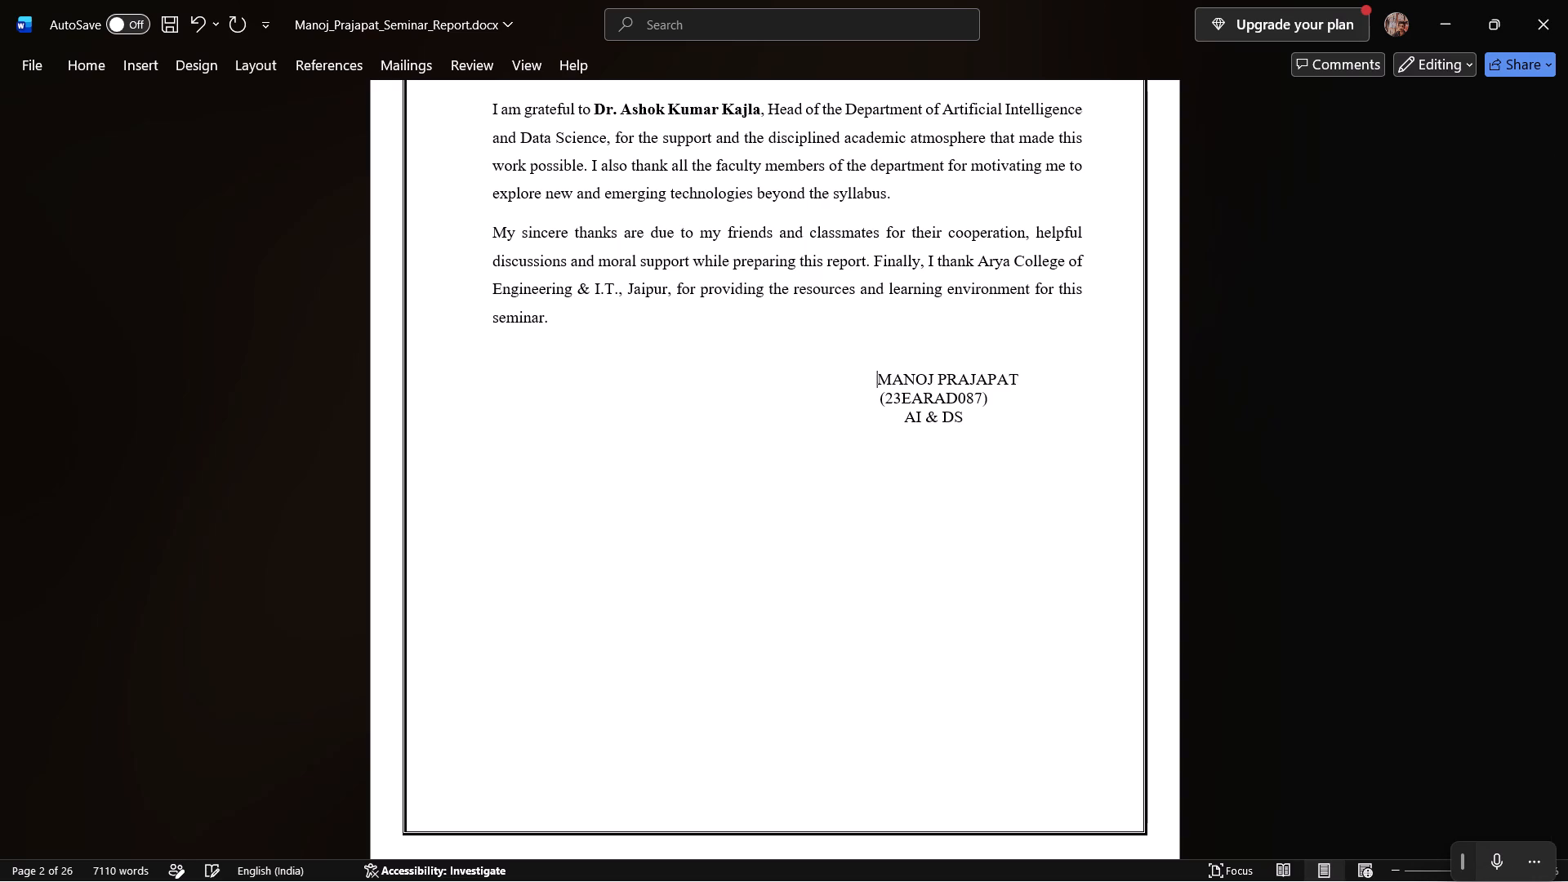
pyautogui.press('space')
pyautogui.press('space')
pyautogui.press('space')
pyautogui.press('space')
pyautogui.press('space')
pyautogui.press('space')
pyautogui.press('space')
pyautogui.press('space')
pyautogui.press('space')
pyautogui.press('space')
pyautogui.press('space')
pyautogui.press('space')
pyautogui.press('space')
pyautogui.press('space')
pyautogui.press('space')
pyautogui.press('space')
pyautogui.press('space')
pyautogui.press('space')
pyautogui.press('space')
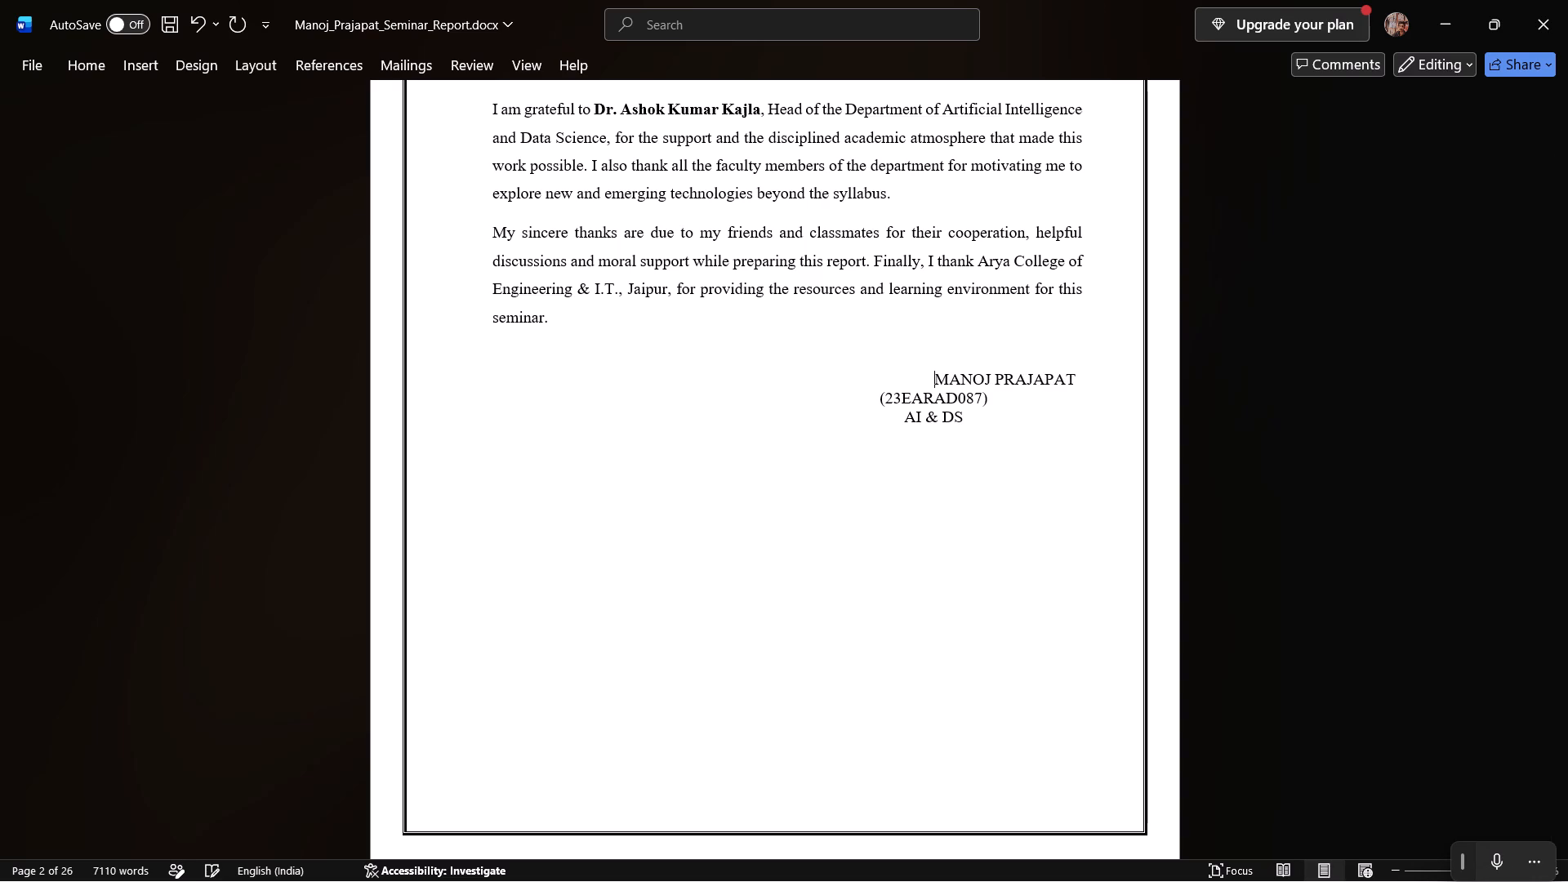
pyautogui.press('space')
# Shift the roll number line of the Acknowledgement signature block beneath the student name by inserting 23 spaces before it.
pyautogui.click(875, 399)
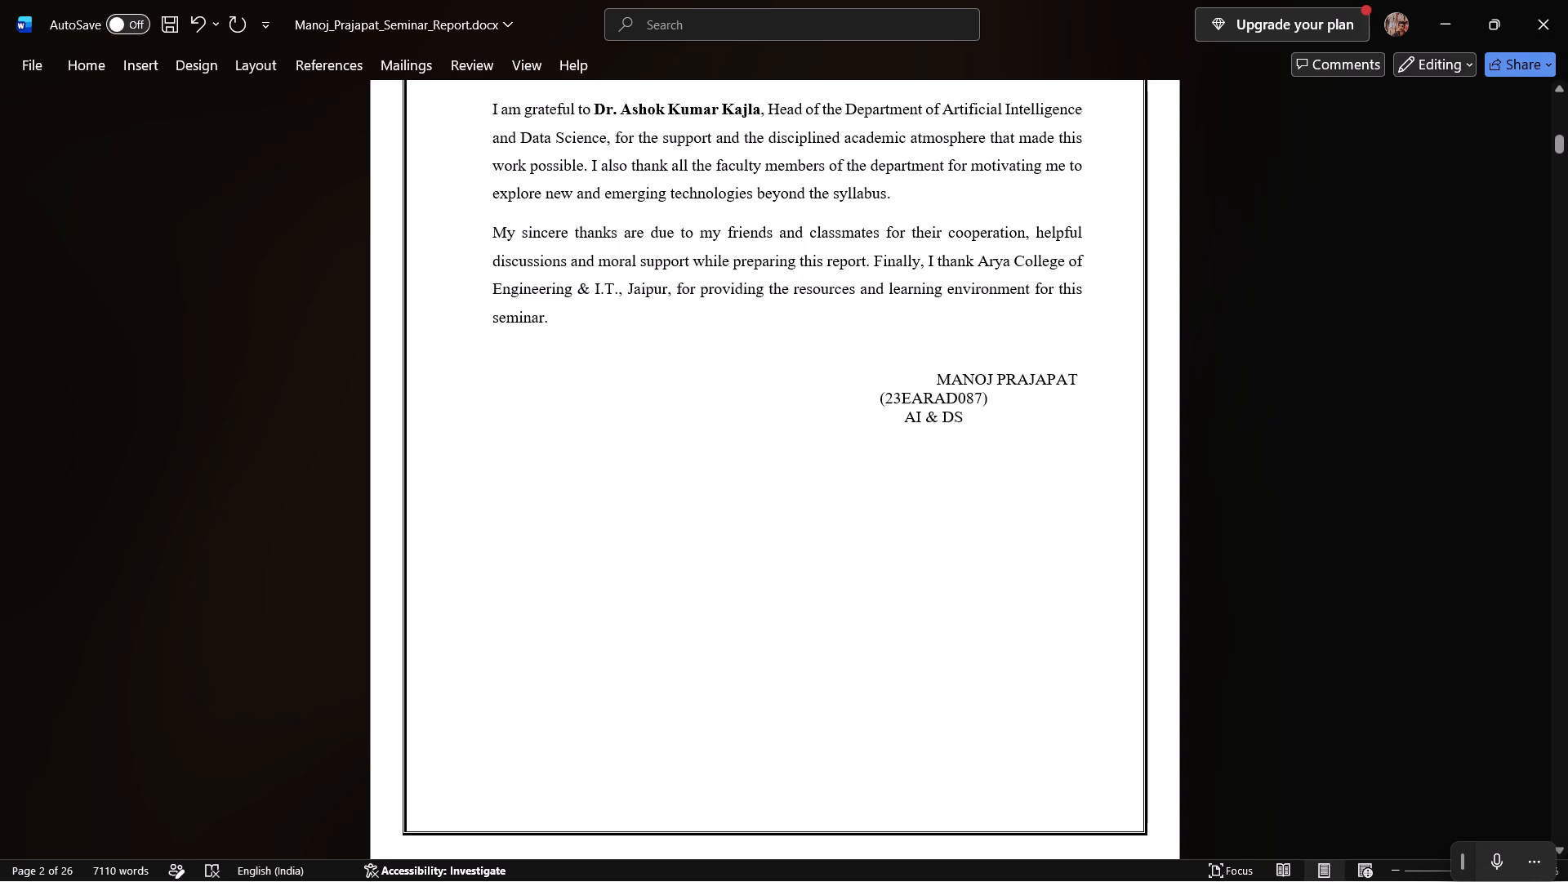
pyautogui.press('space')
pyautogui.press('space')
pyautogui.press('space')
pyautogui.press('space')
pyautogui.press('space')
pyautogui.press('space')
pyautogui.press('space')
pyautogui.press('space')
pyautogui.press('space')
pyautogui.press('space')
pyautogui.press('space')
pyautogui.press('space')
pyautogui.press('space')
pyautogui.press('space')
pyautogui.press('space')
pyautogui.press('space')
pyautogui.press('space')
pyautogui.press('space')
pyautogui.press('space')
pyautogui.press('space')
pyautogui.press('space')
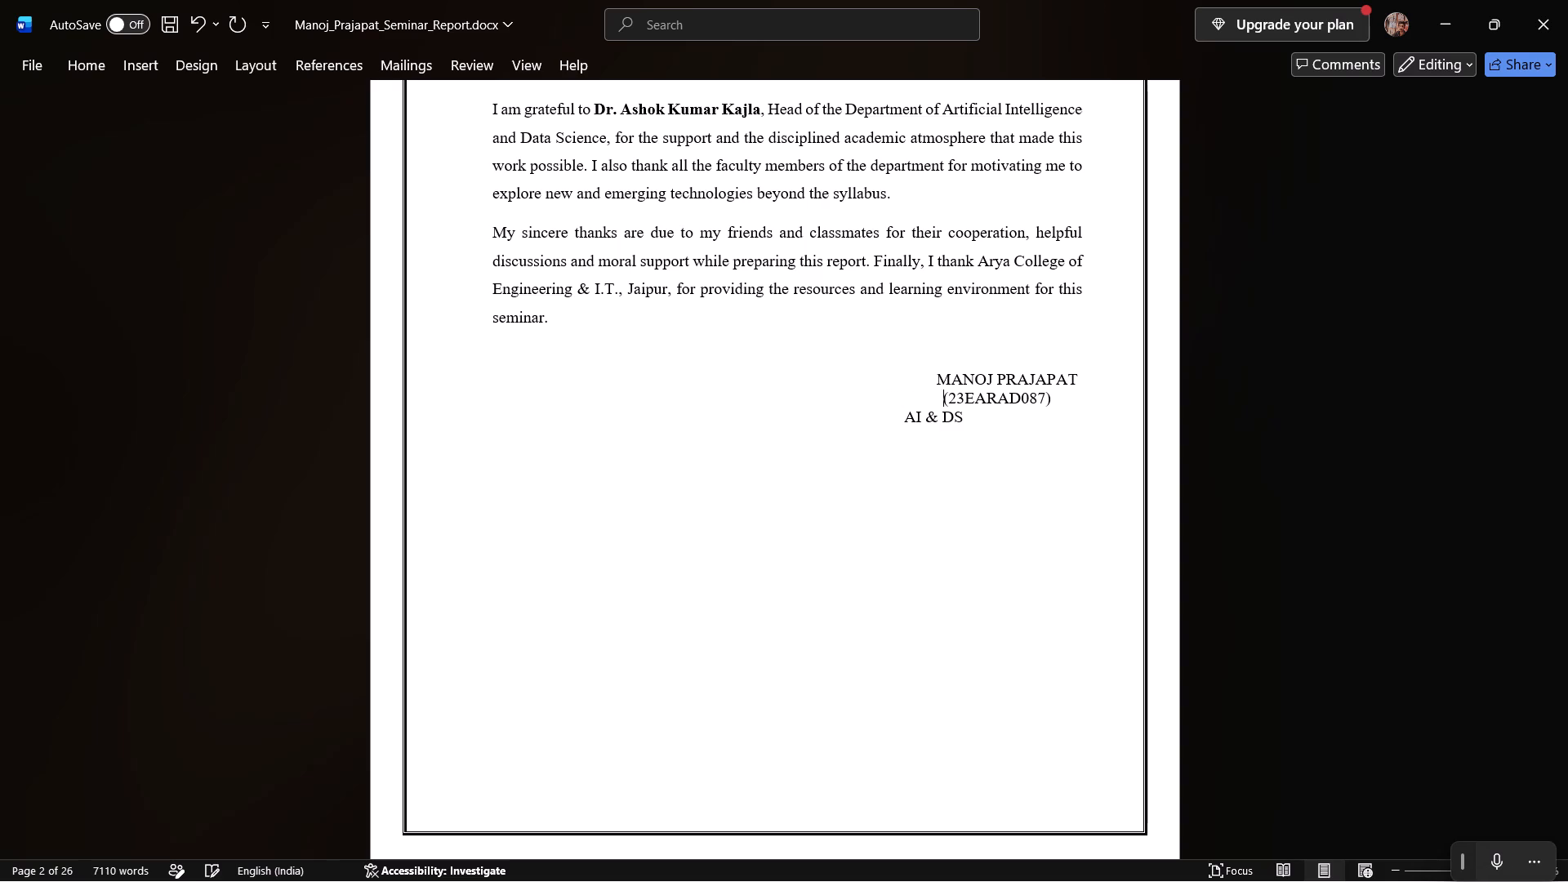
pyautogui.press('space')
pyautogui.press('space')
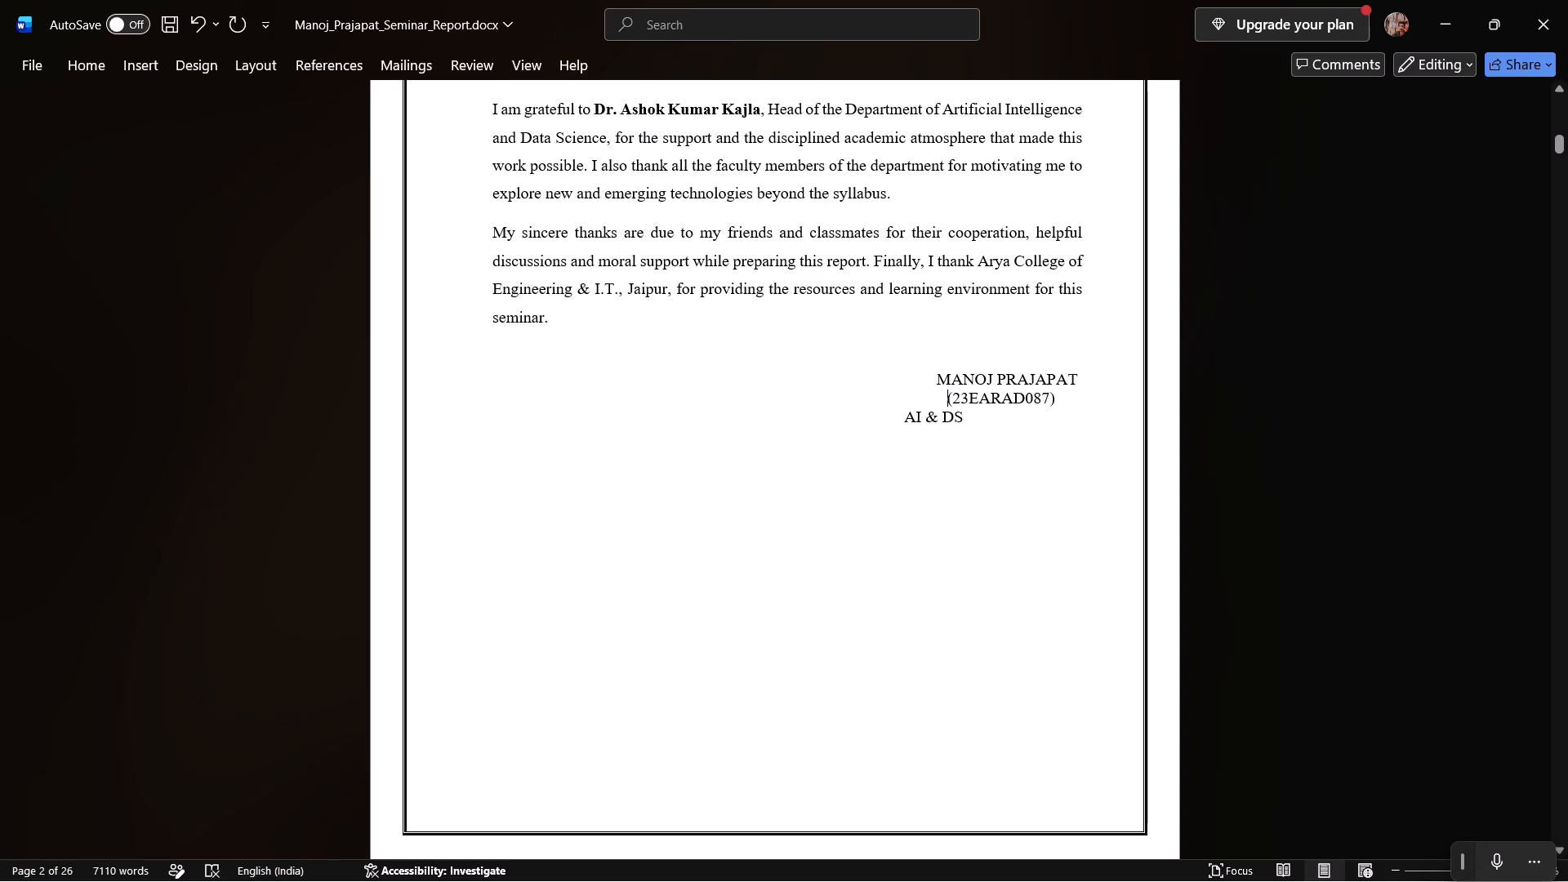
# Shift the AI & DS line of the Acknowledgement signature block beneath the roll number by inserting 23 spaces before it.
pyautogui.click(904, 416)
pyautogui.press('space')
pyautogui.press('space')
pyautogui.press('space')
pyautogui.press('space')
pyautogui.press('space')
pyautogui.press('space')
pyautogui.press('space')
pyautogui.press('space')
pyautogui.press('space')
pyautogui.press('space')
pyautogui.press('space')
pyautogui.press('space')
pyautogui.press('space')
pyautogui.press('space')
pyautogui.press('space')
pyautogui.press('space')
pyautogui.press('space')
pyautogui.press('space')
pyautogui.press('space')
pyautogui.press('space')
pyautogui.press('space')
pyautogui.press('space')
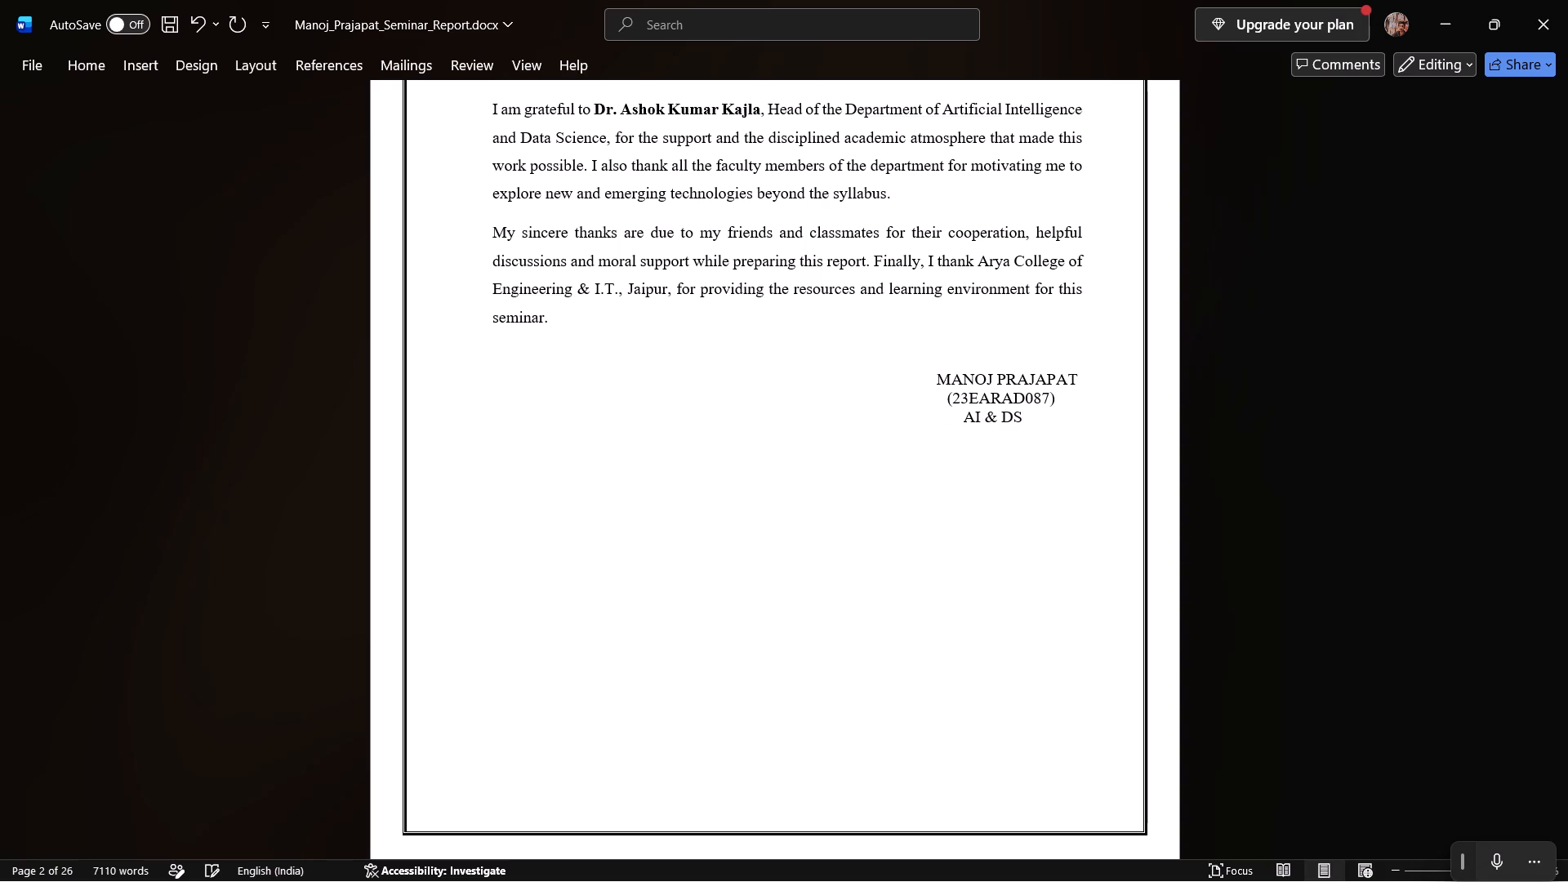
pyautogui.press('space')
# Fine-tune the signature block's centring under the name by adding two spaces before the roll number and three before AI & DS.
pyautogui.click(947, 399)
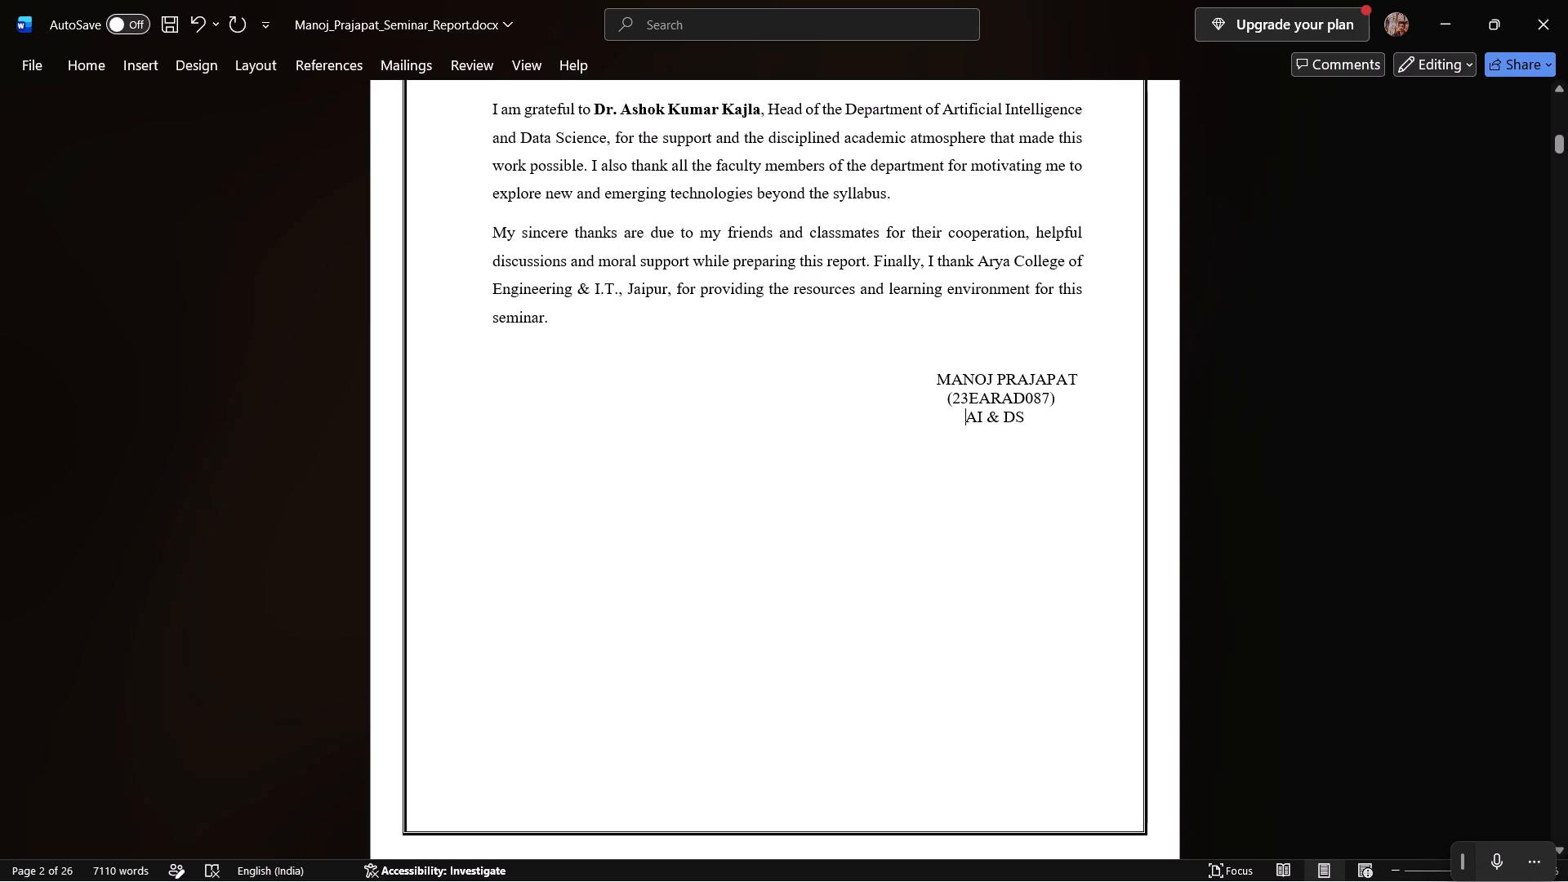
pyautogui.press('space')
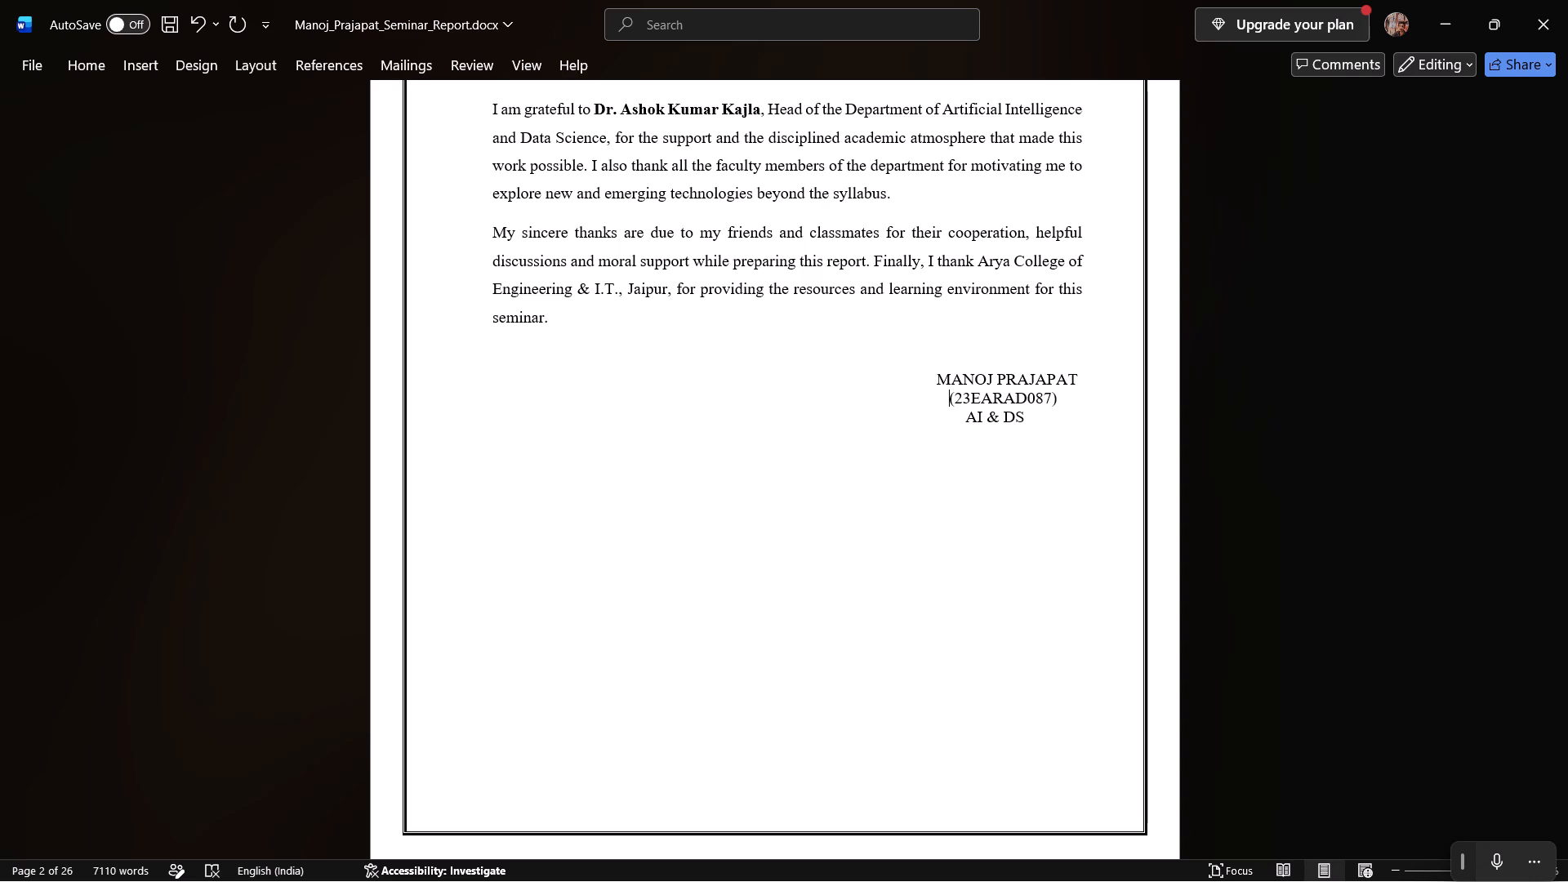
pyautogui.press('space')
pyautogui.click(963, 415)
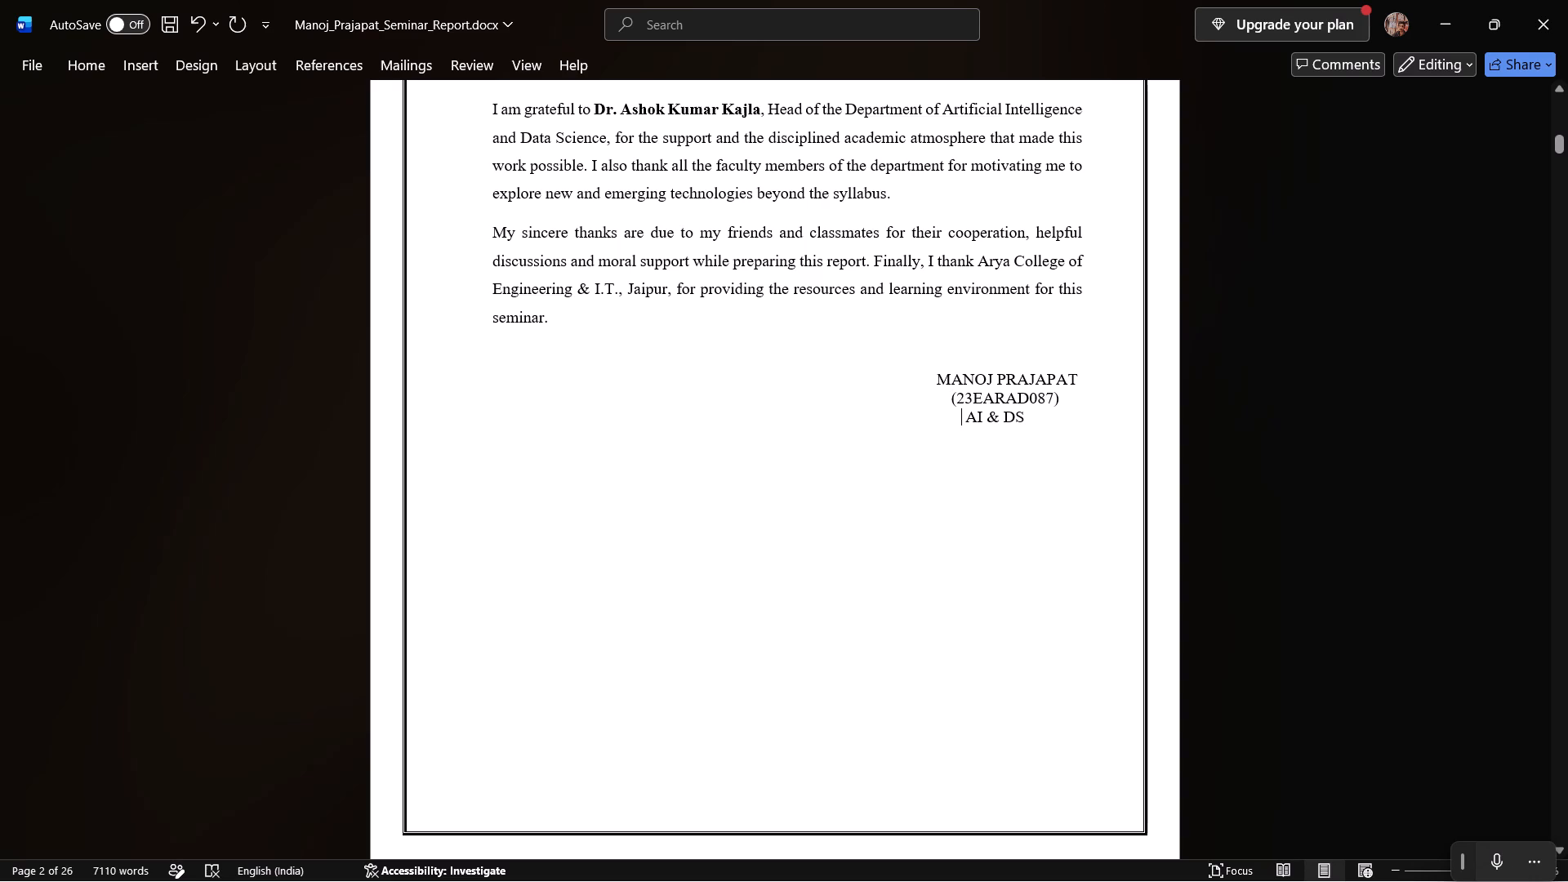
pyautogui.press('space')
pyautogui.press('space')
pyautogui.press('space')
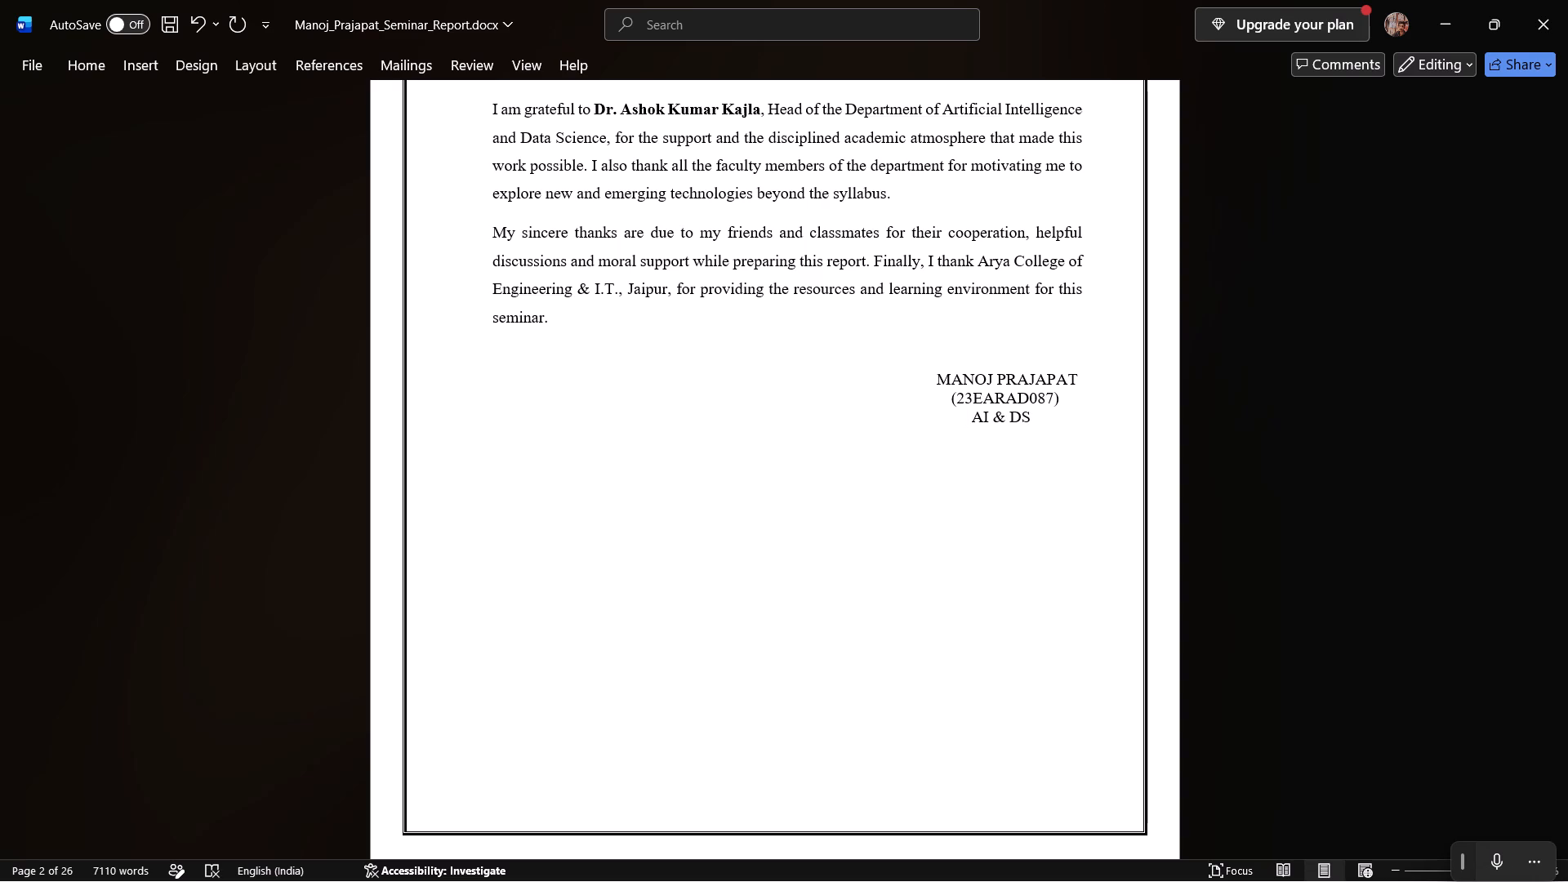
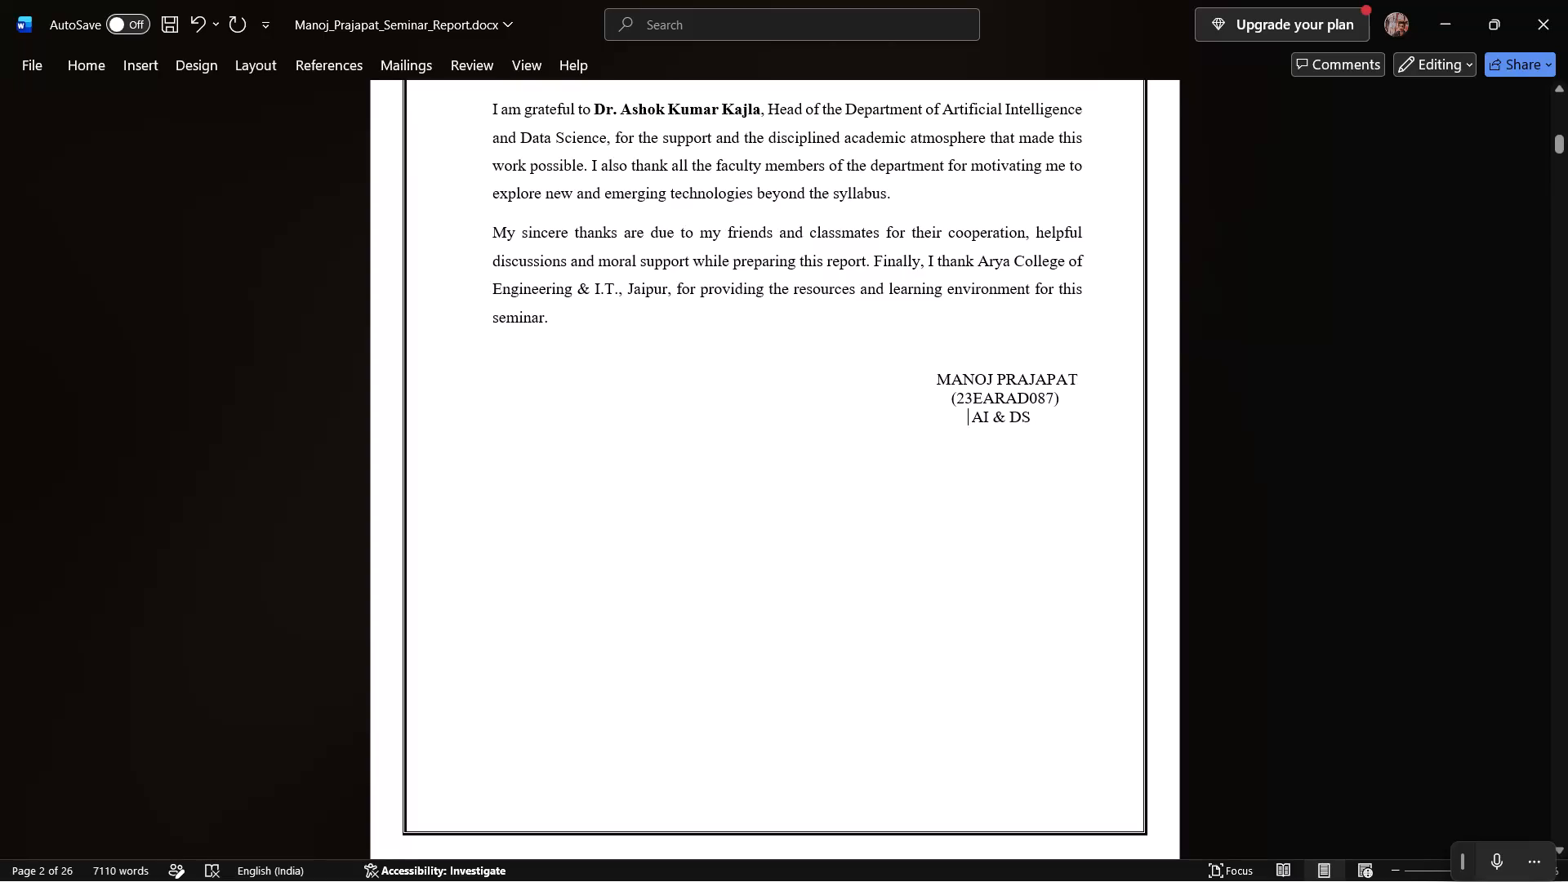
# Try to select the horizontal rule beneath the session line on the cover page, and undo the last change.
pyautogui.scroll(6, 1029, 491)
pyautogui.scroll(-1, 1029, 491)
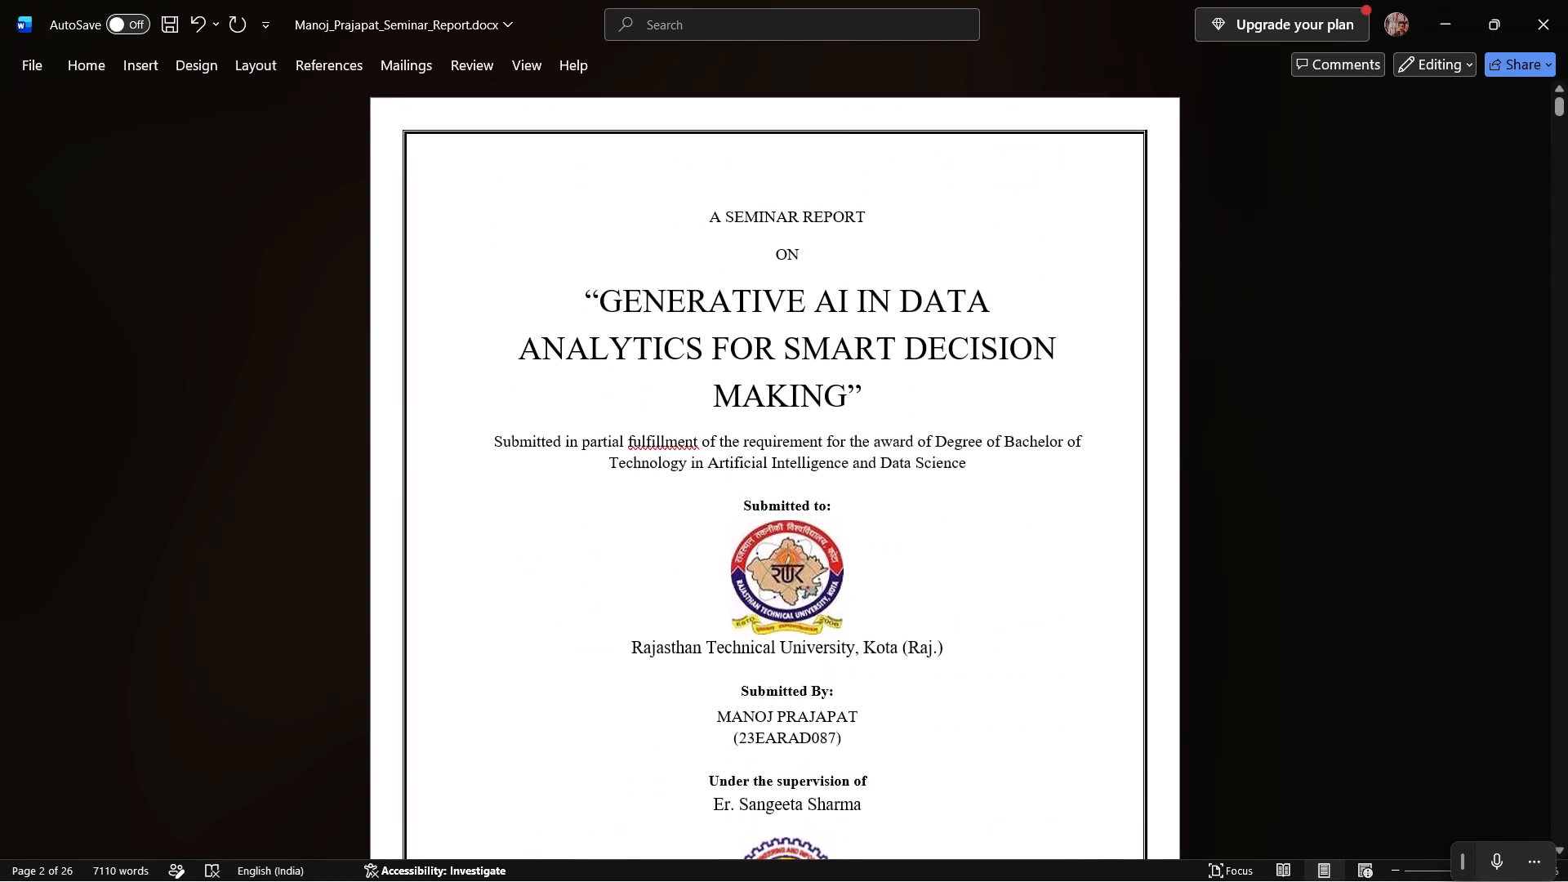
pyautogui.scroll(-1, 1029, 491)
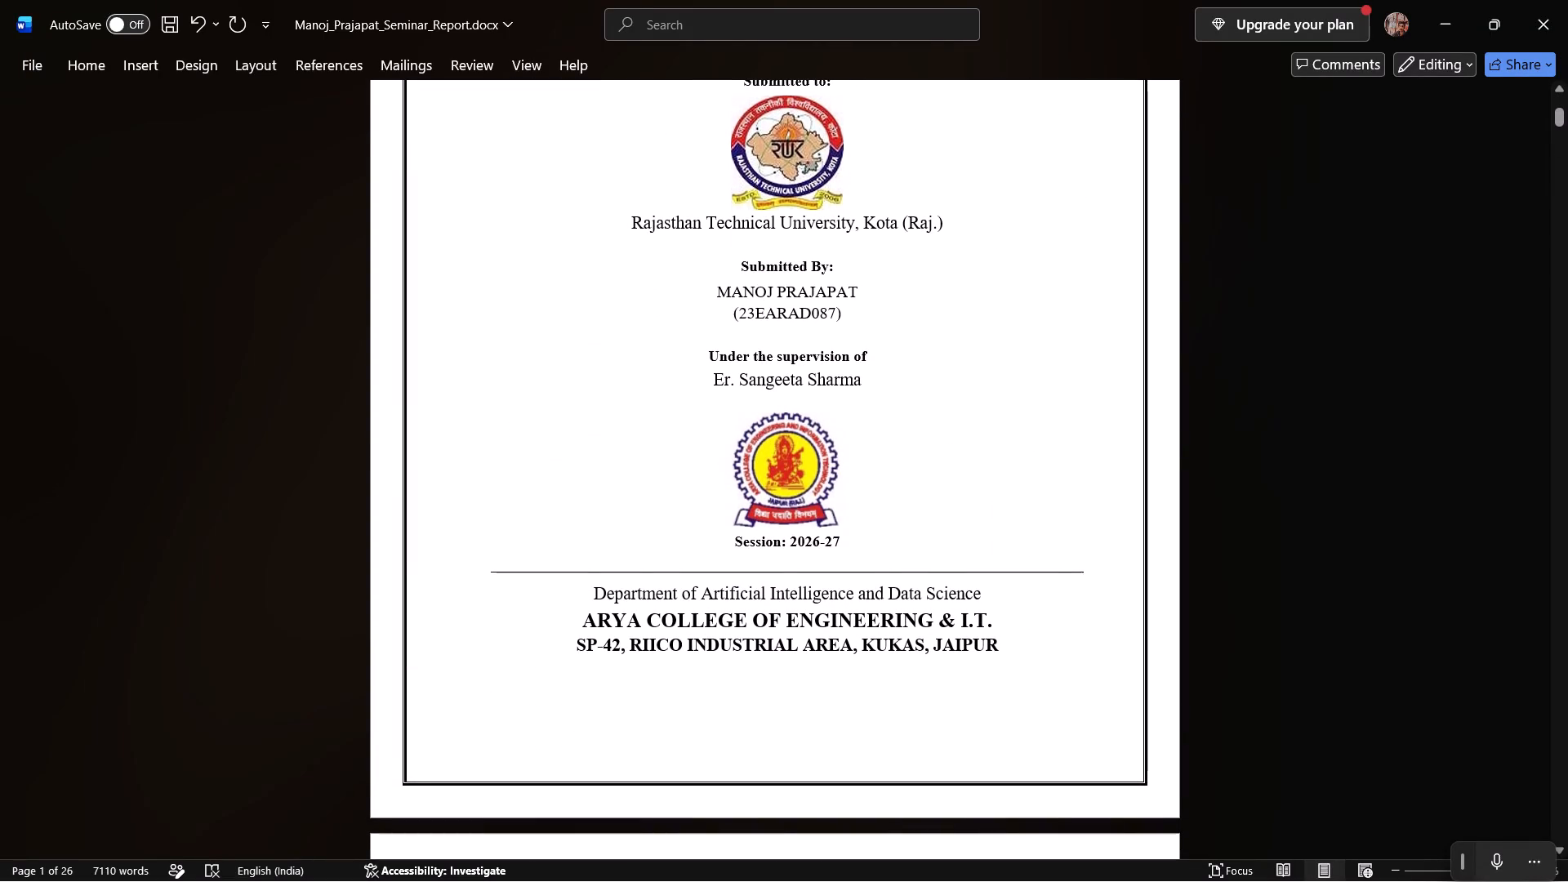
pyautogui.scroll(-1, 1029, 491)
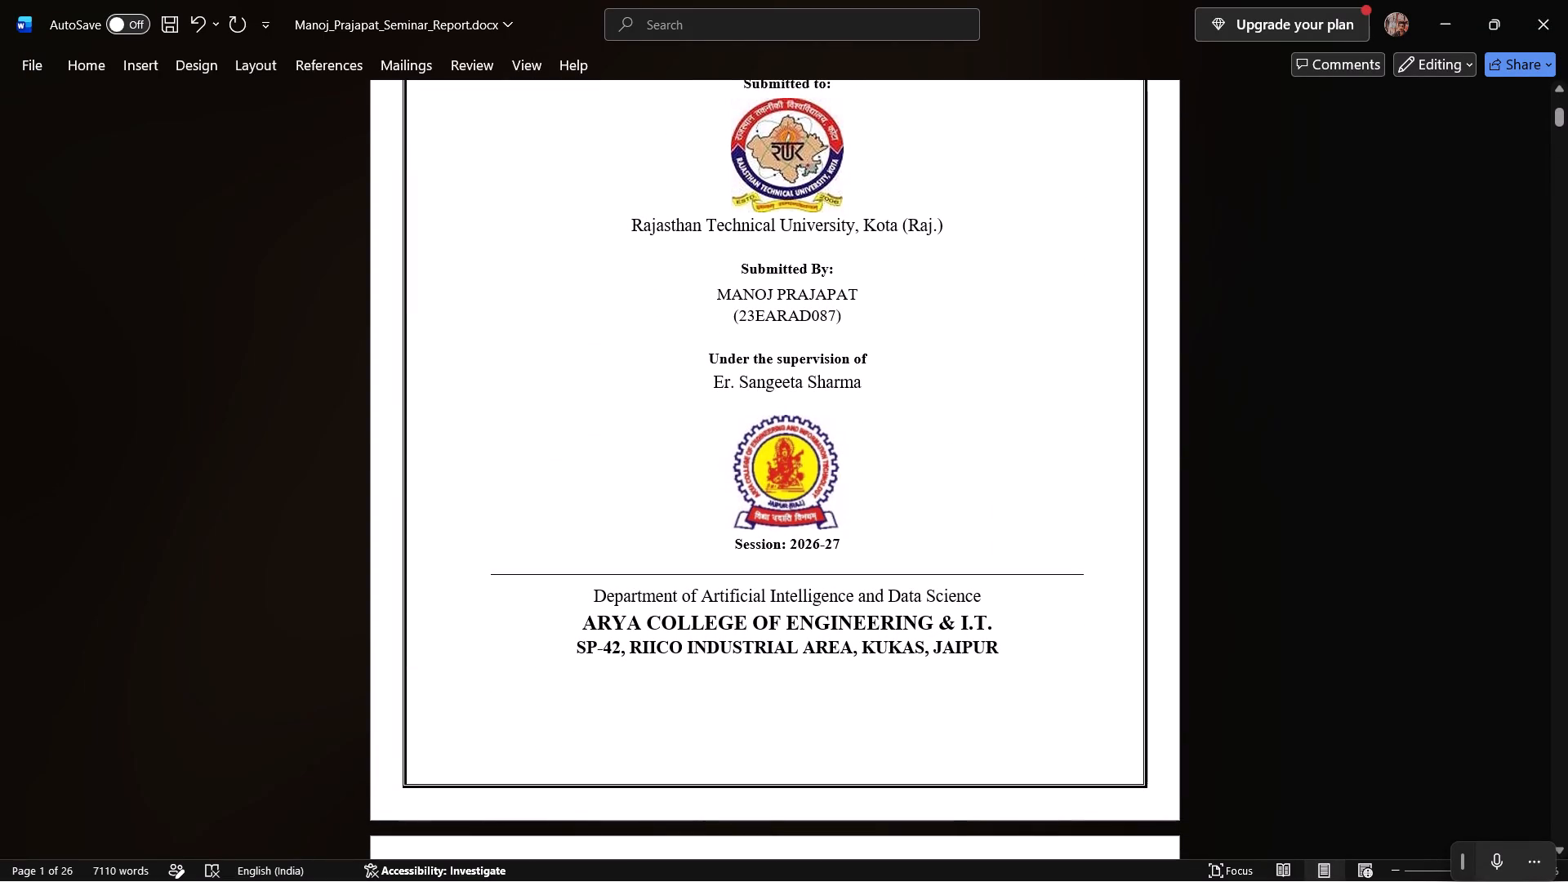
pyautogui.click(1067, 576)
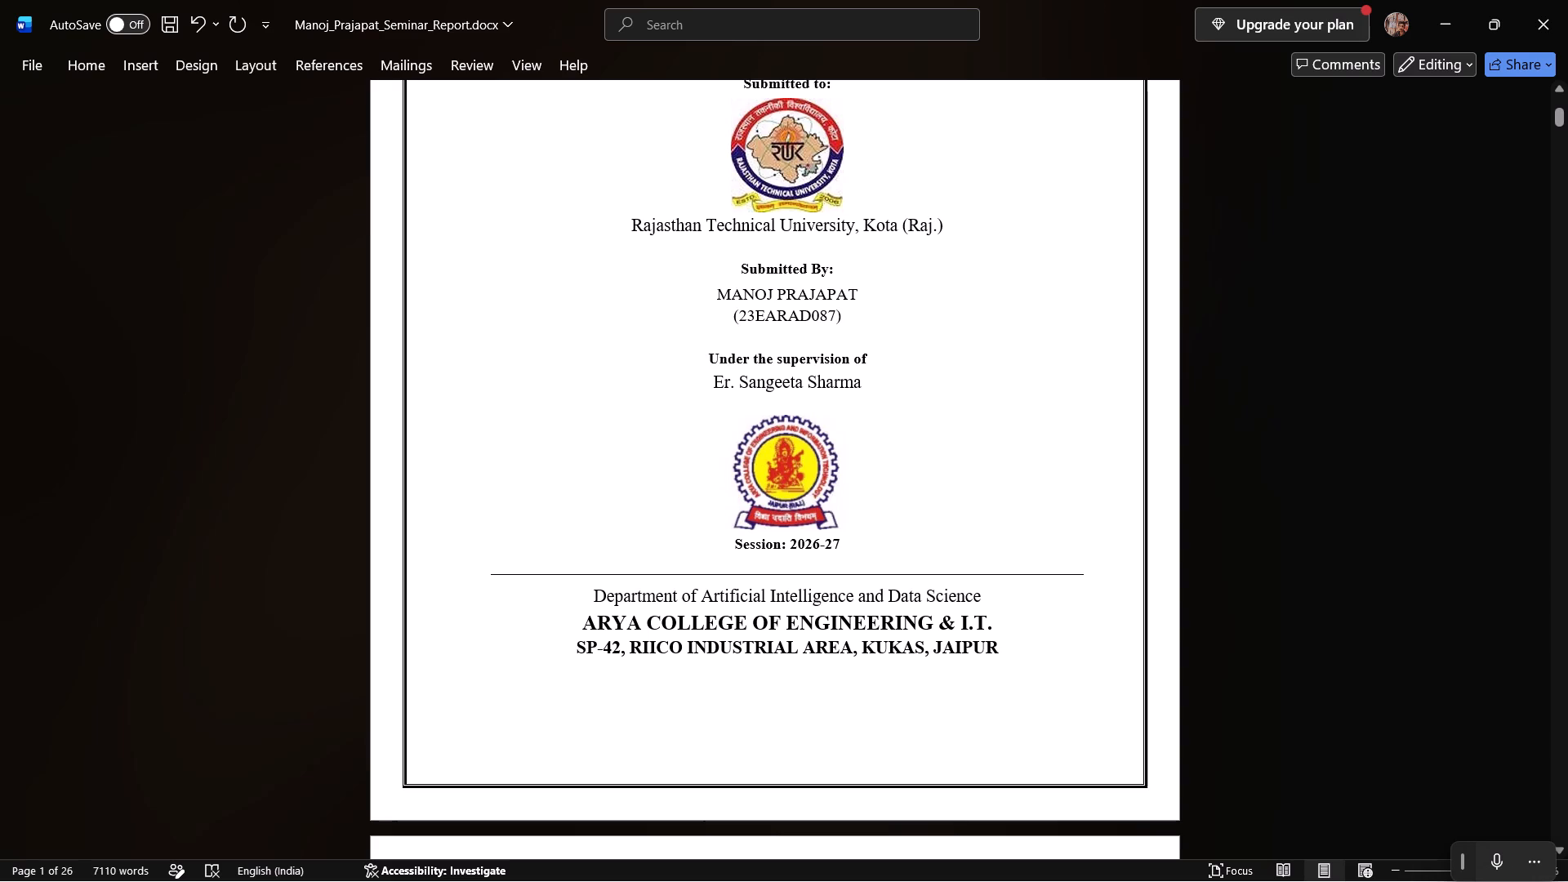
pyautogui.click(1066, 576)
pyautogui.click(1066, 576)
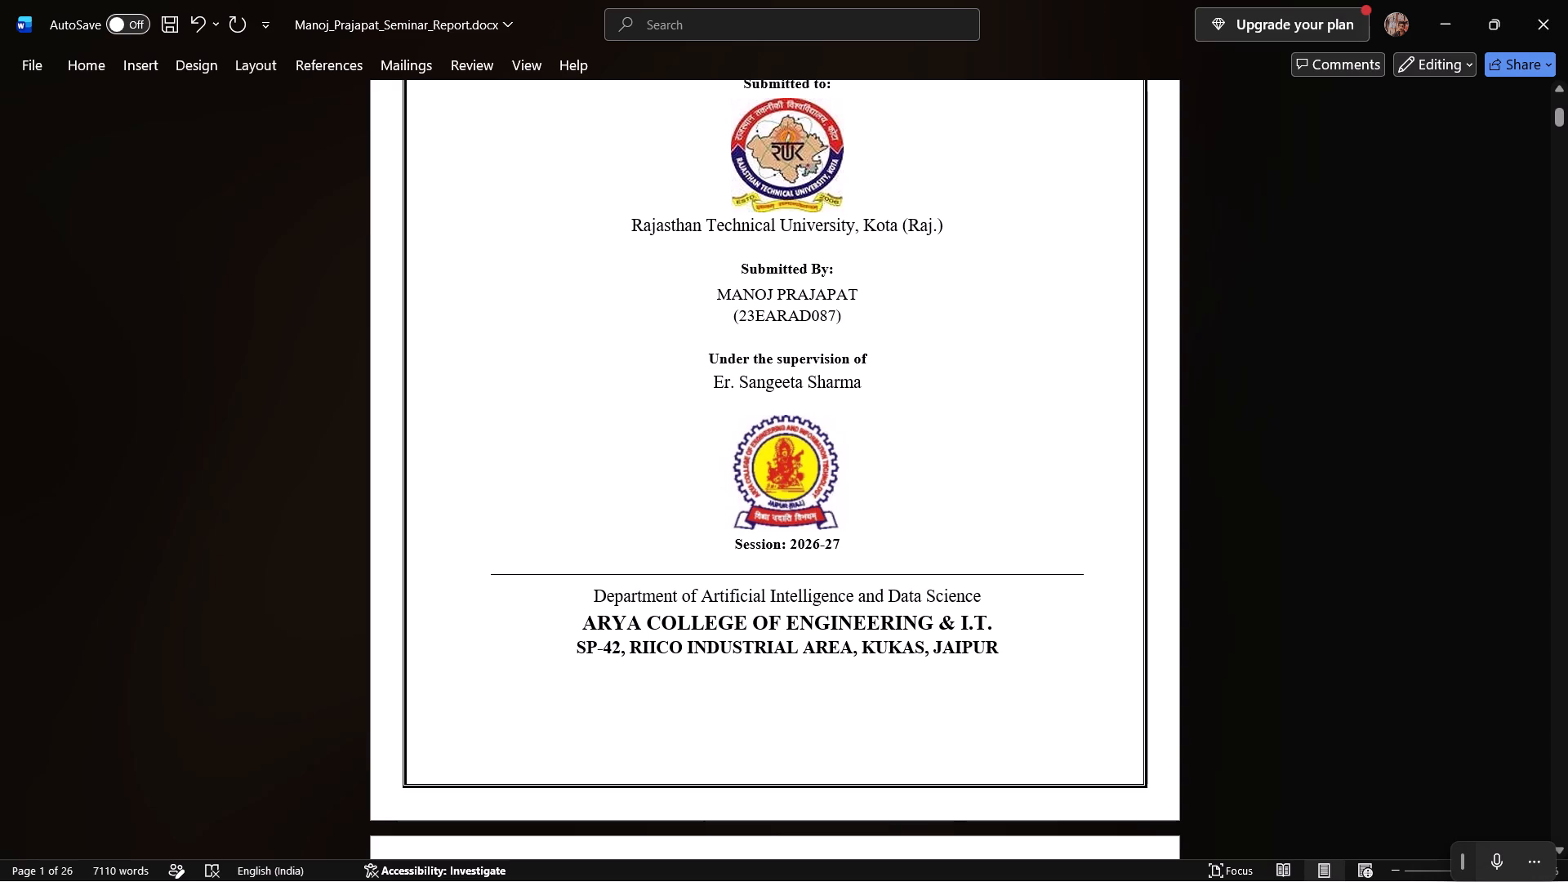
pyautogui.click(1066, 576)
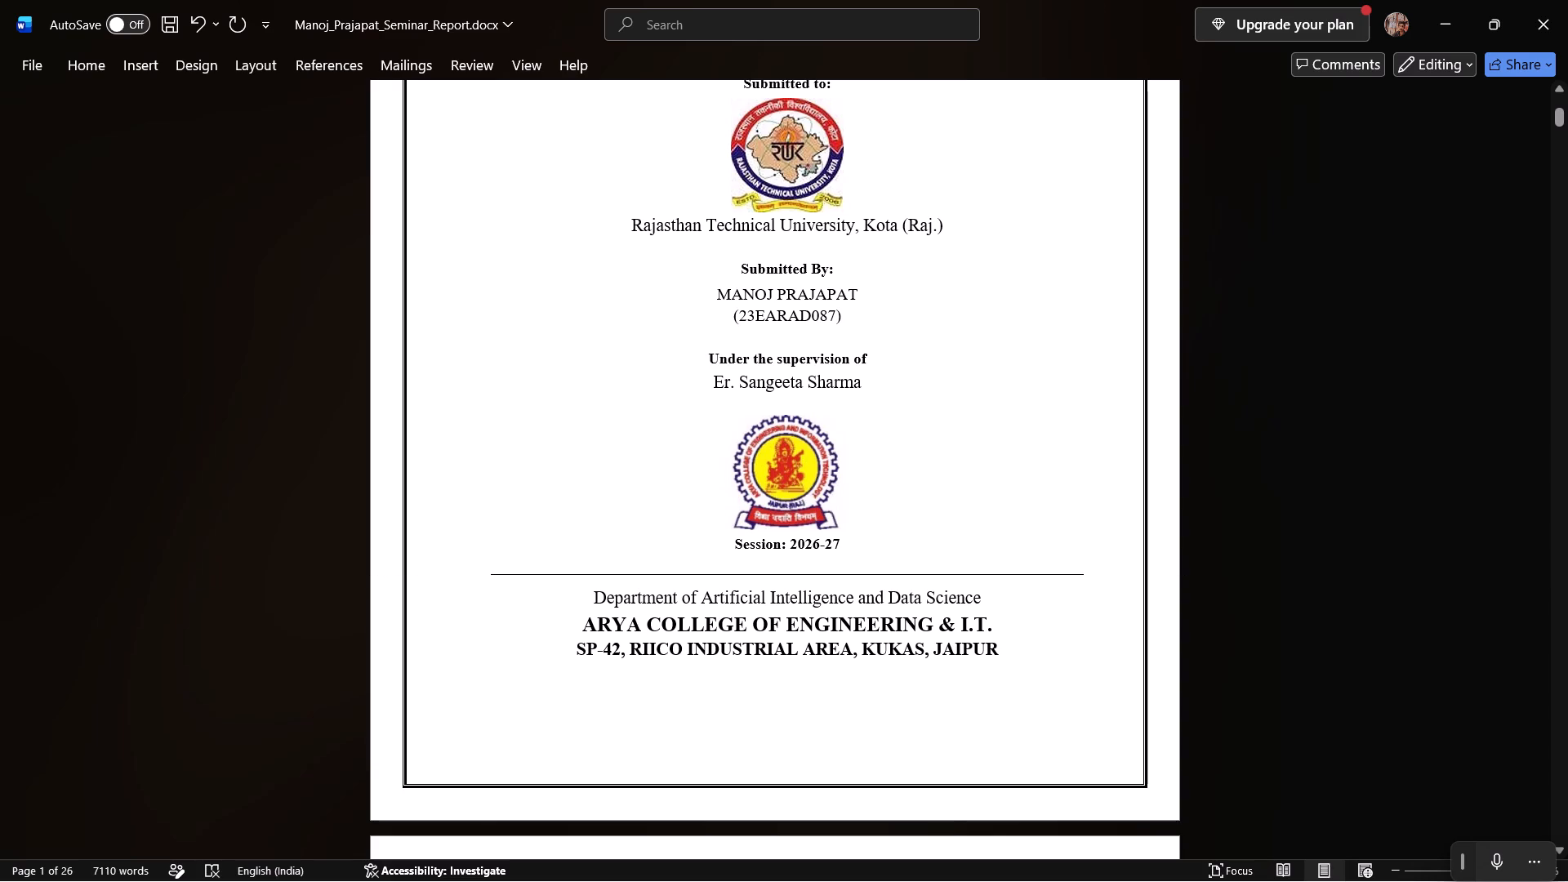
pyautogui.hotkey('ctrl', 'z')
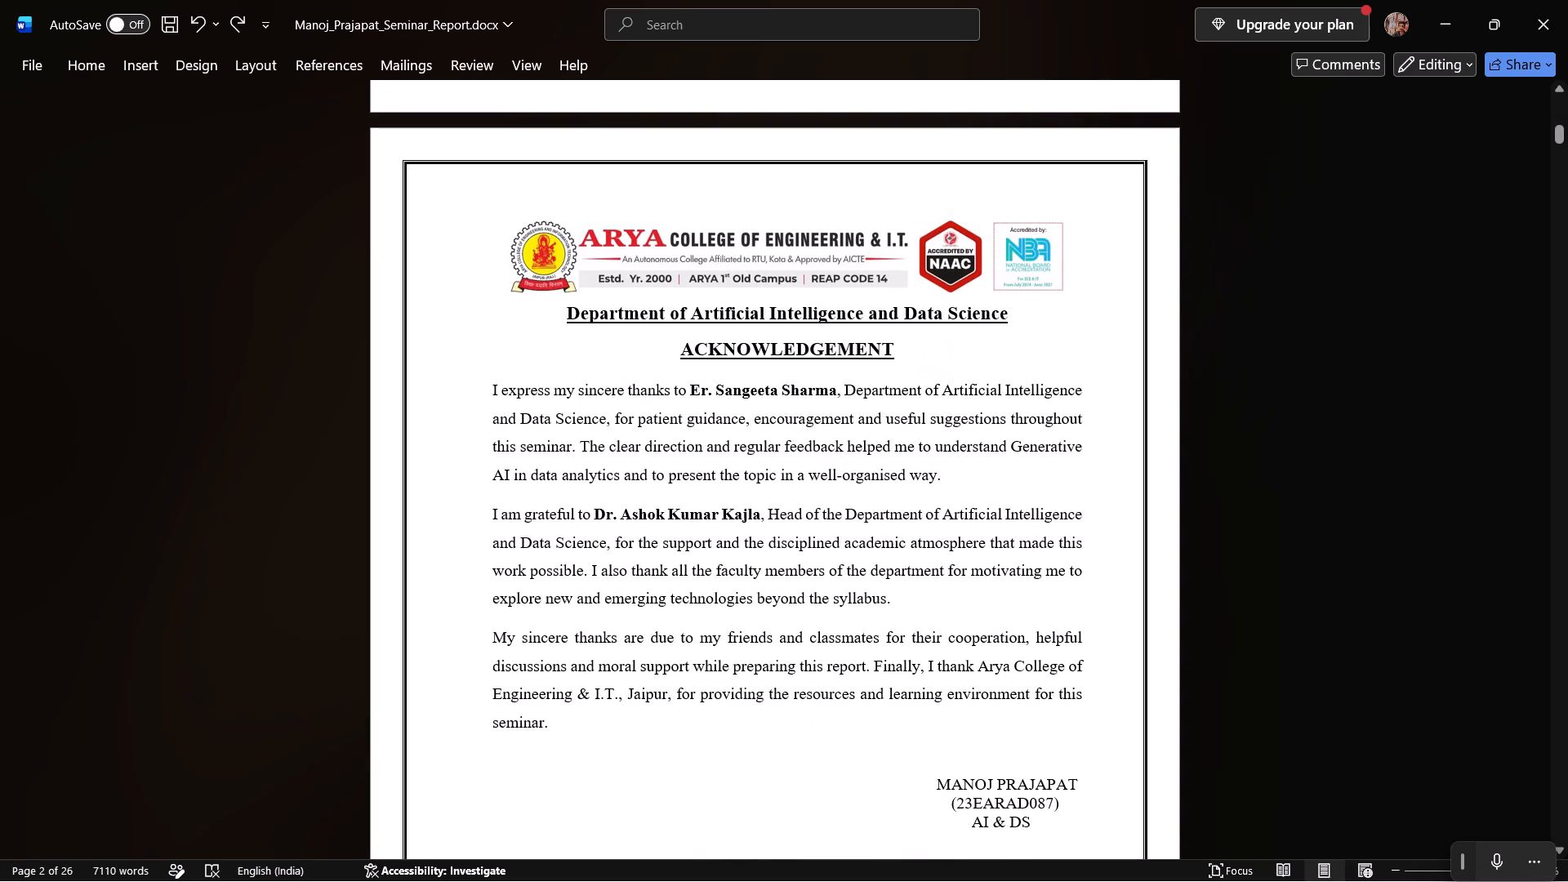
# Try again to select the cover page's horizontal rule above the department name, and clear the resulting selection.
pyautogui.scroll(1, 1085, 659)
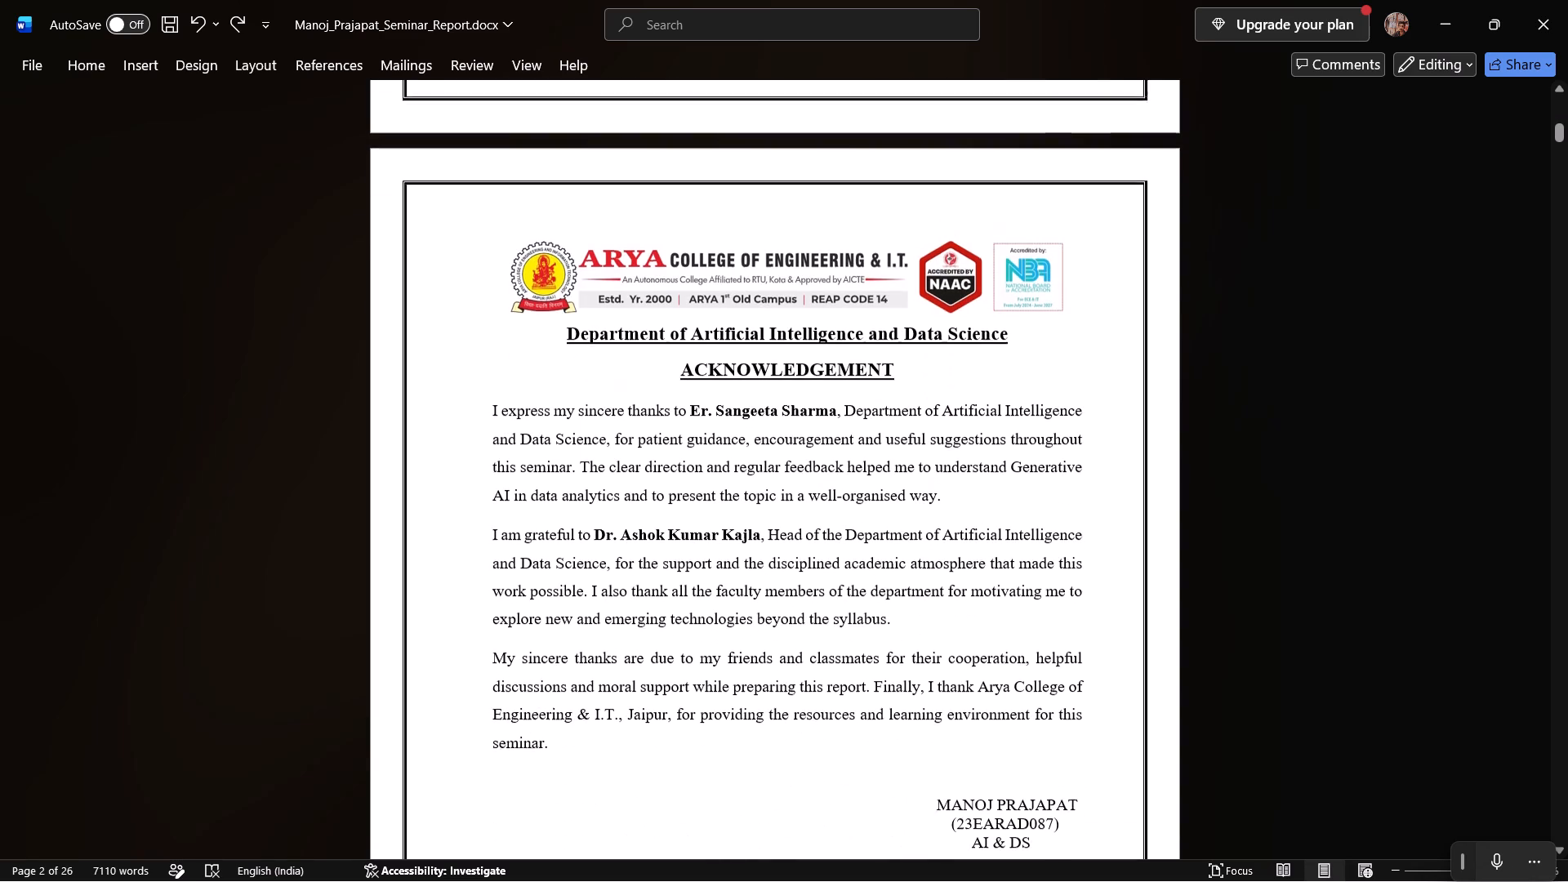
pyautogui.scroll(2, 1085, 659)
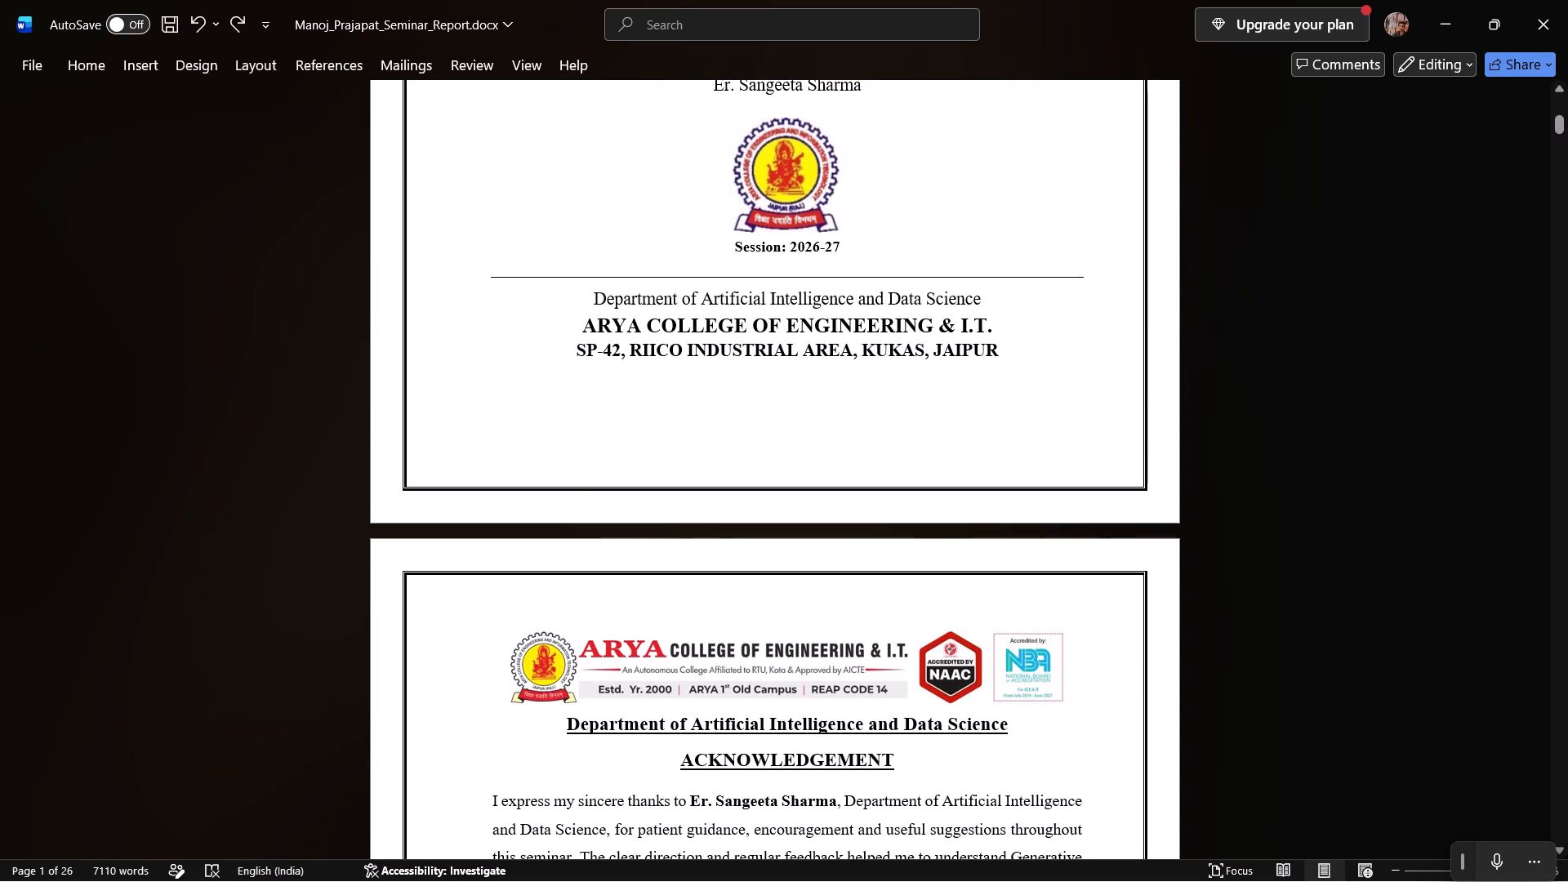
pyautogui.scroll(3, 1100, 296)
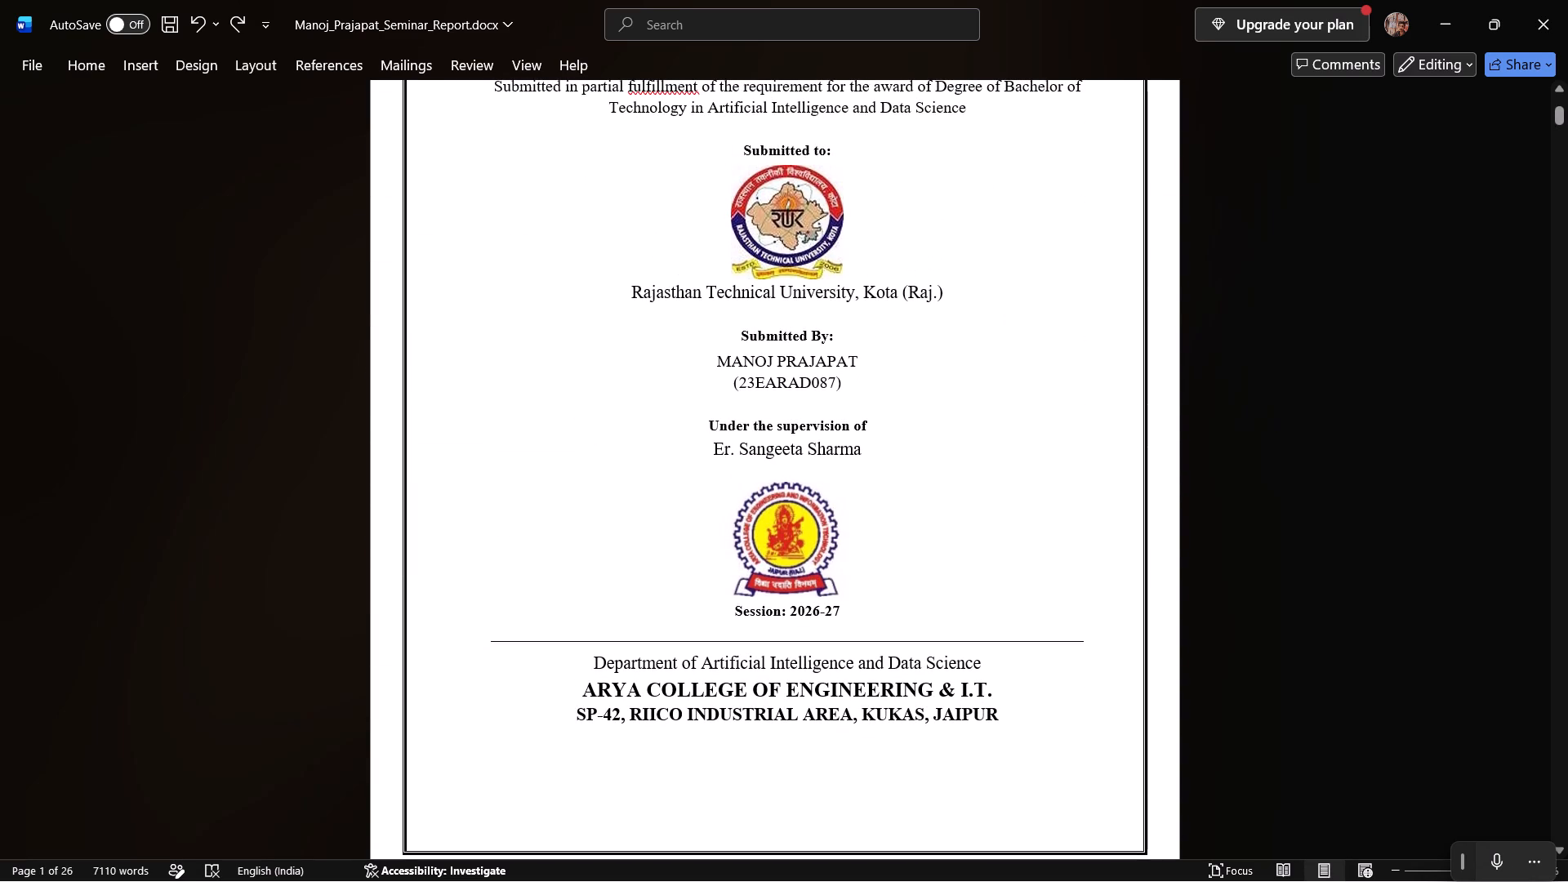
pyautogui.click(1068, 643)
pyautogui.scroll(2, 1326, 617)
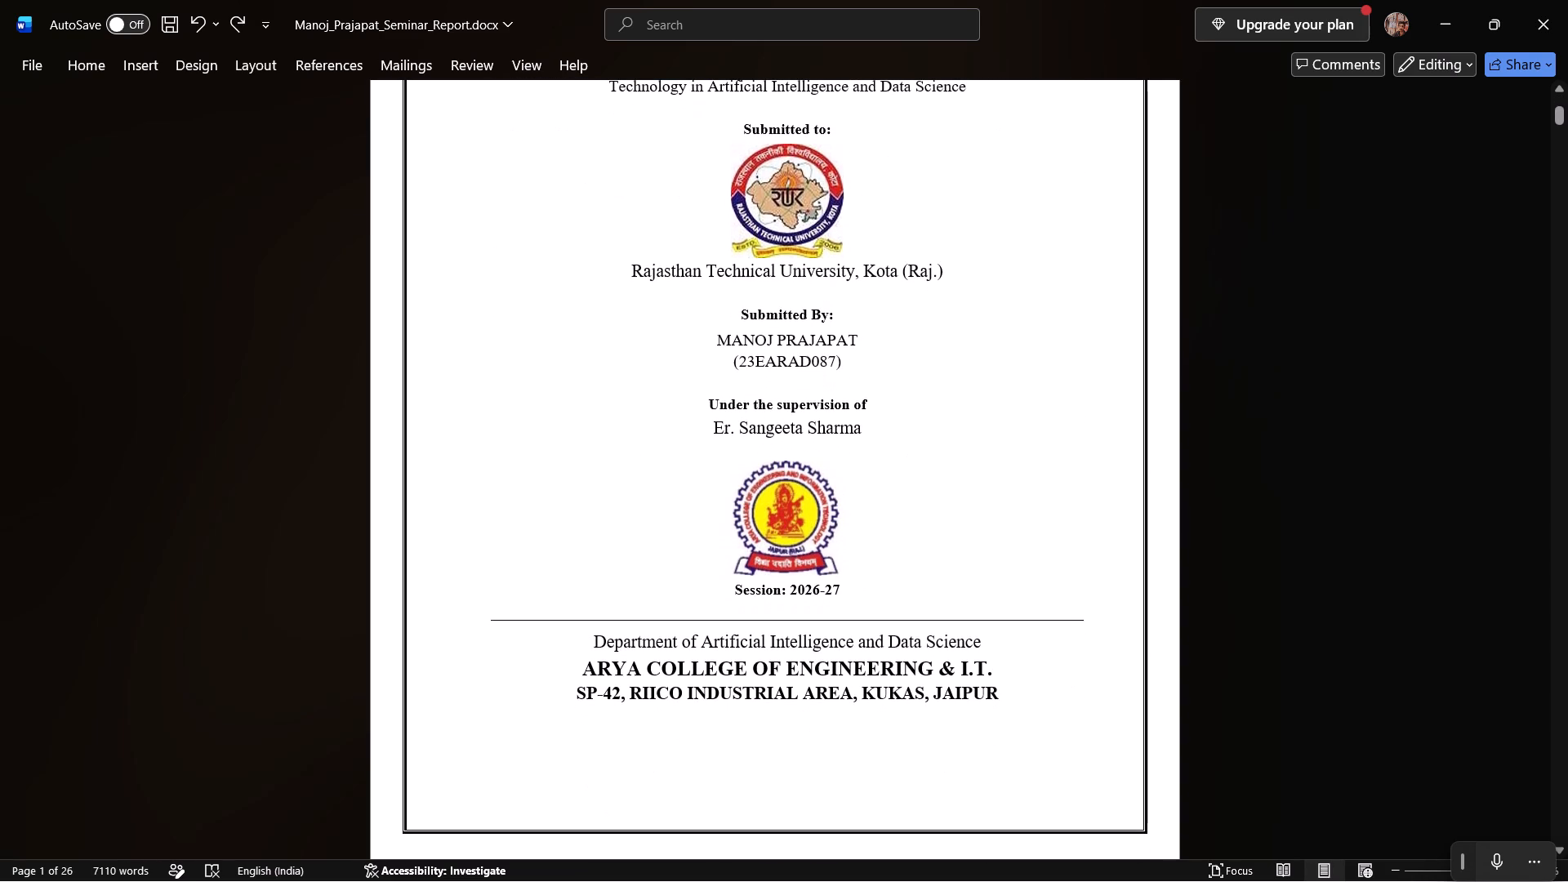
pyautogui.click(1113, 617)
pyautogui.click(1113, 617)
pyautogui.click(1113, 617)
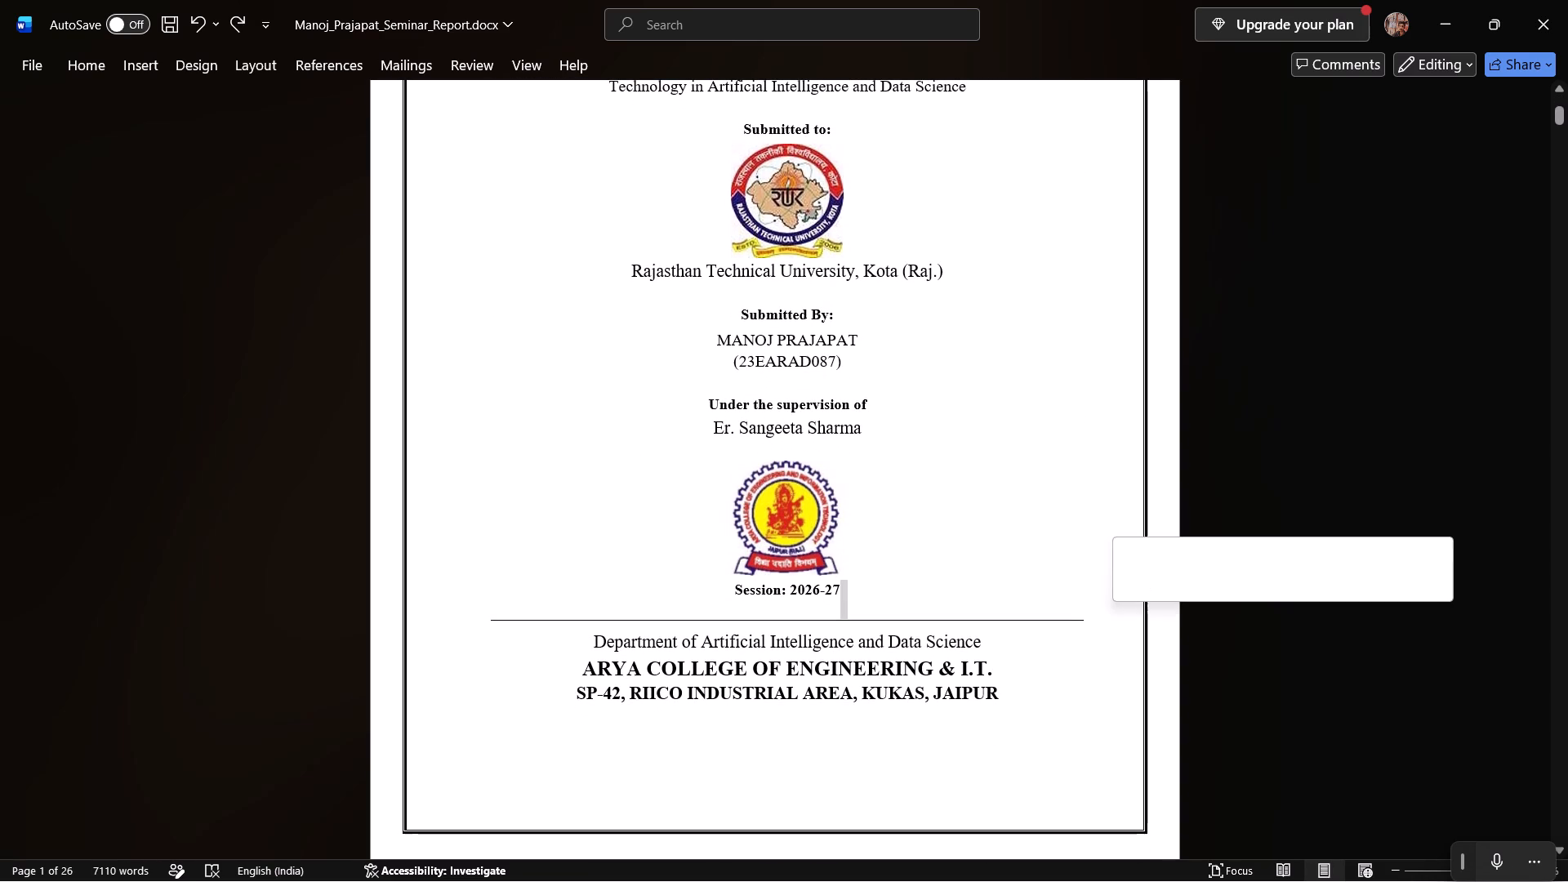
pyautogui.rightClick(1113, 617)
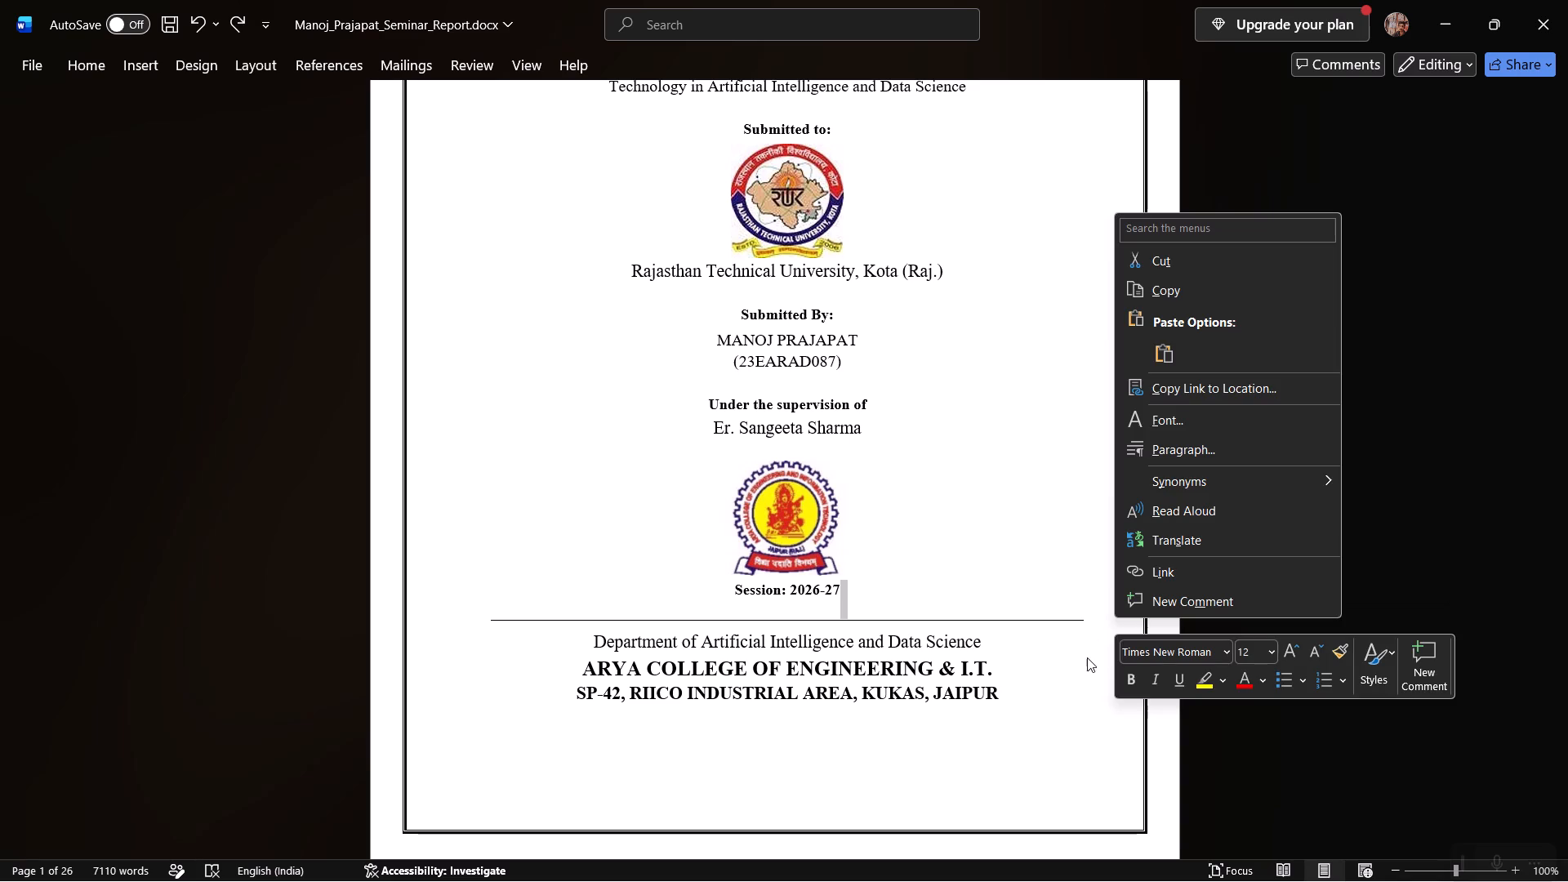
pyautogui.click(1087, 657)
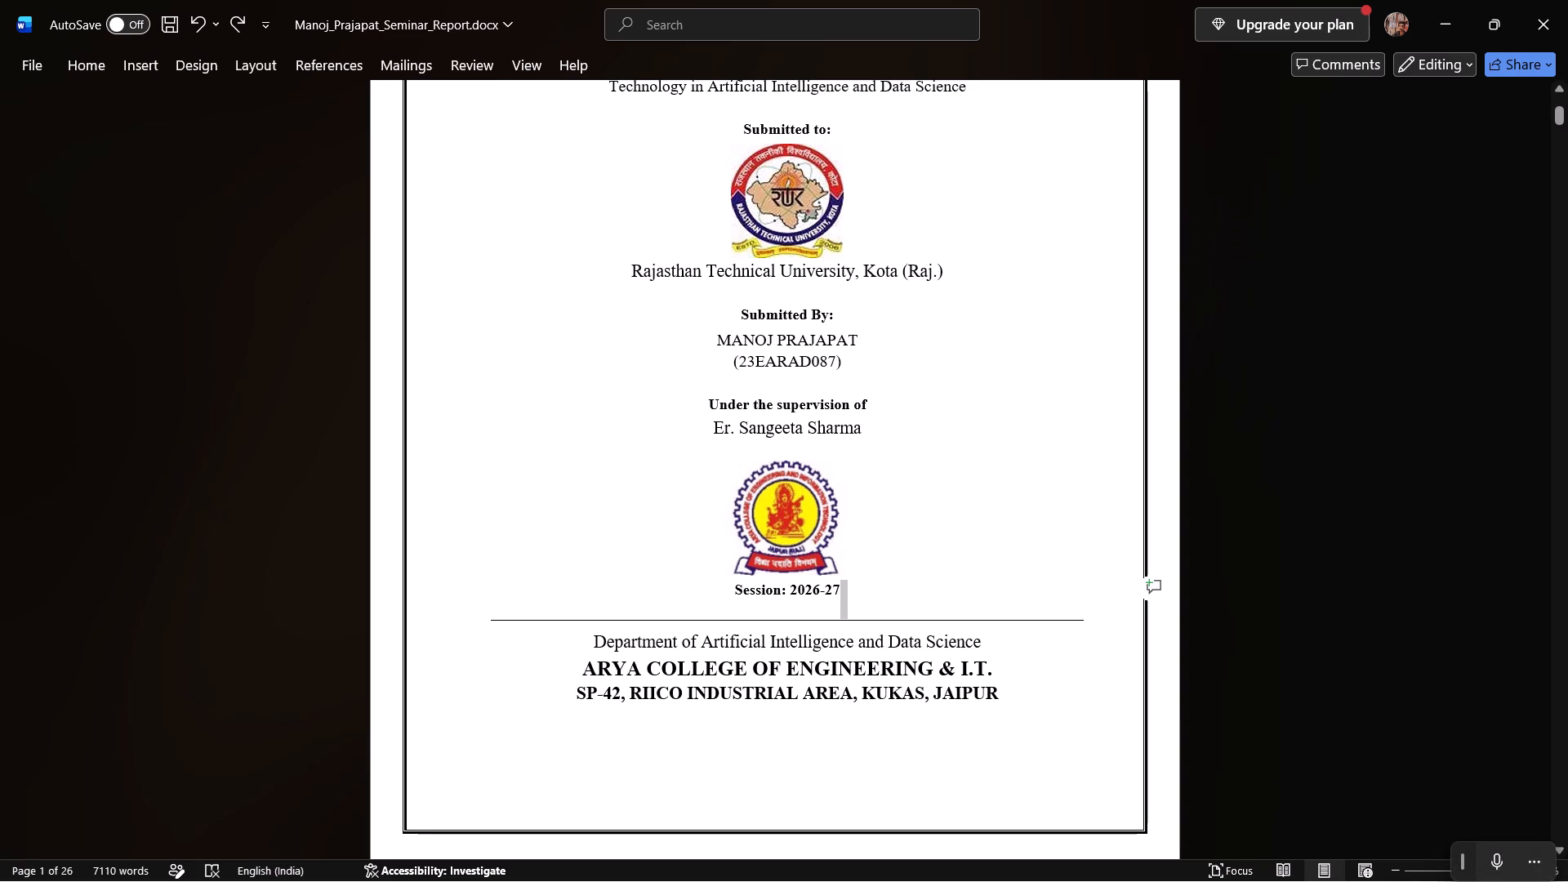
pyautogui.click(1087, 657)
# Examine the layout of the Acknowledgement signature block and the cover page from its title to the college address.
pyautogui.scroll(-3, 1087, 657)
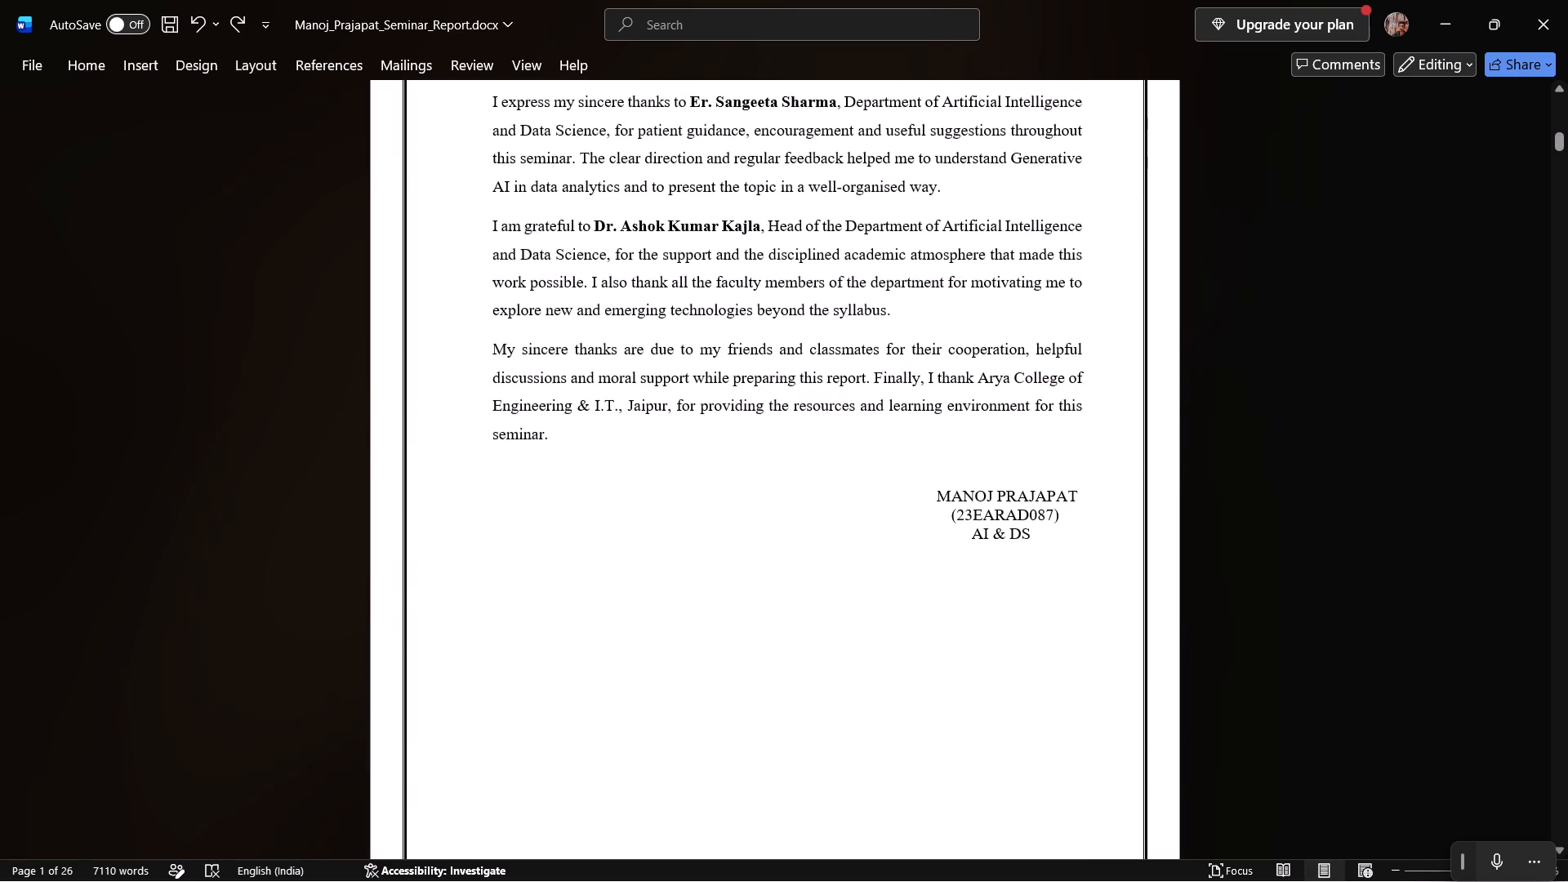
pyautogui.scroll(4, 1087, 657)
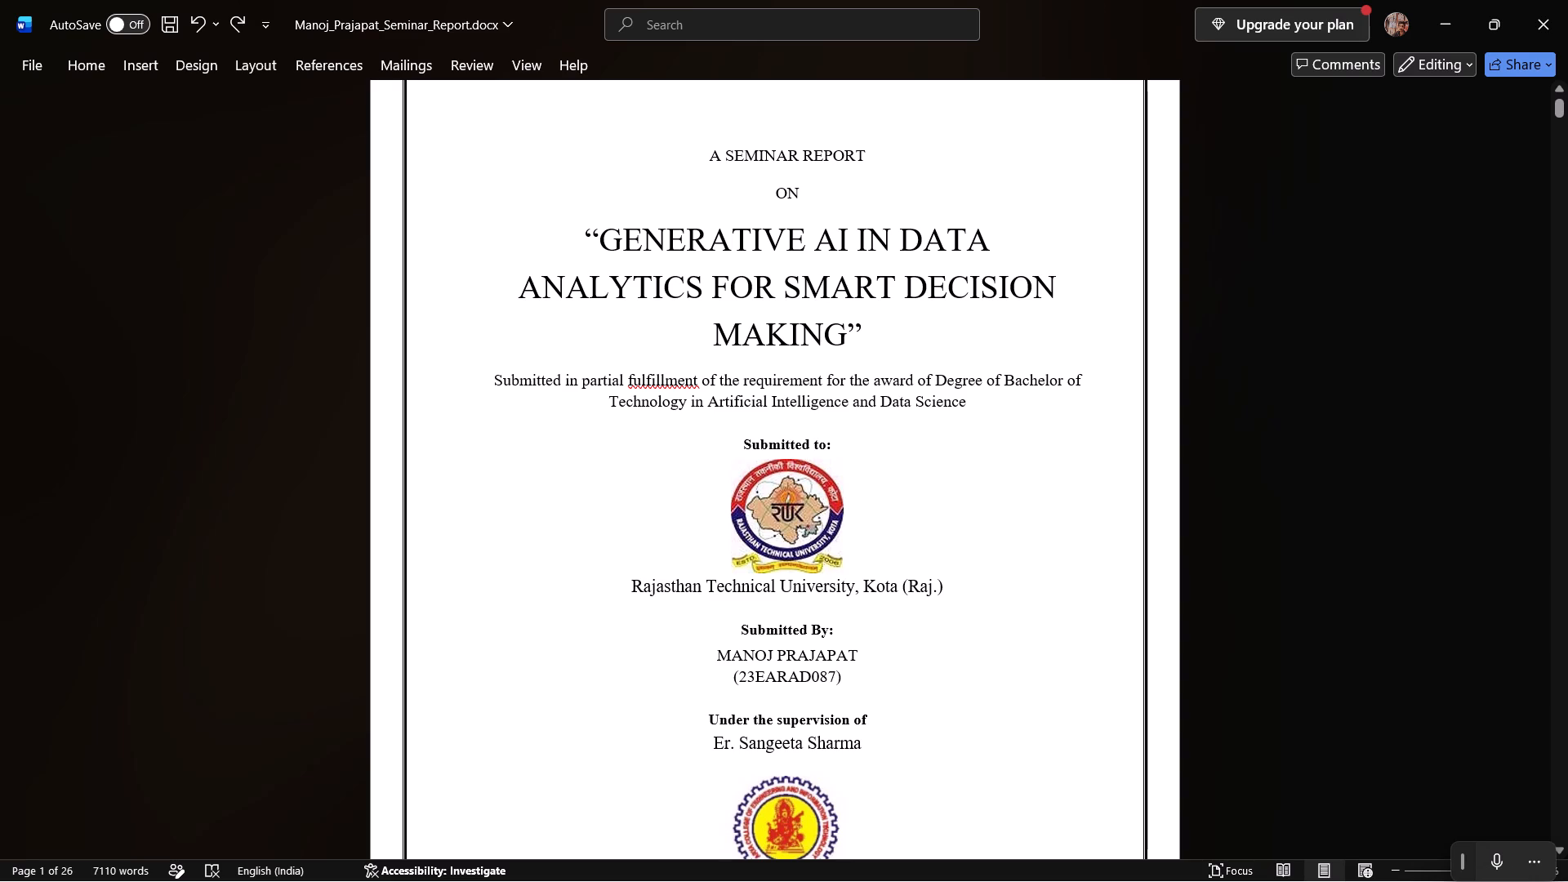
pyautogui.scroll(-1, 993, 629)
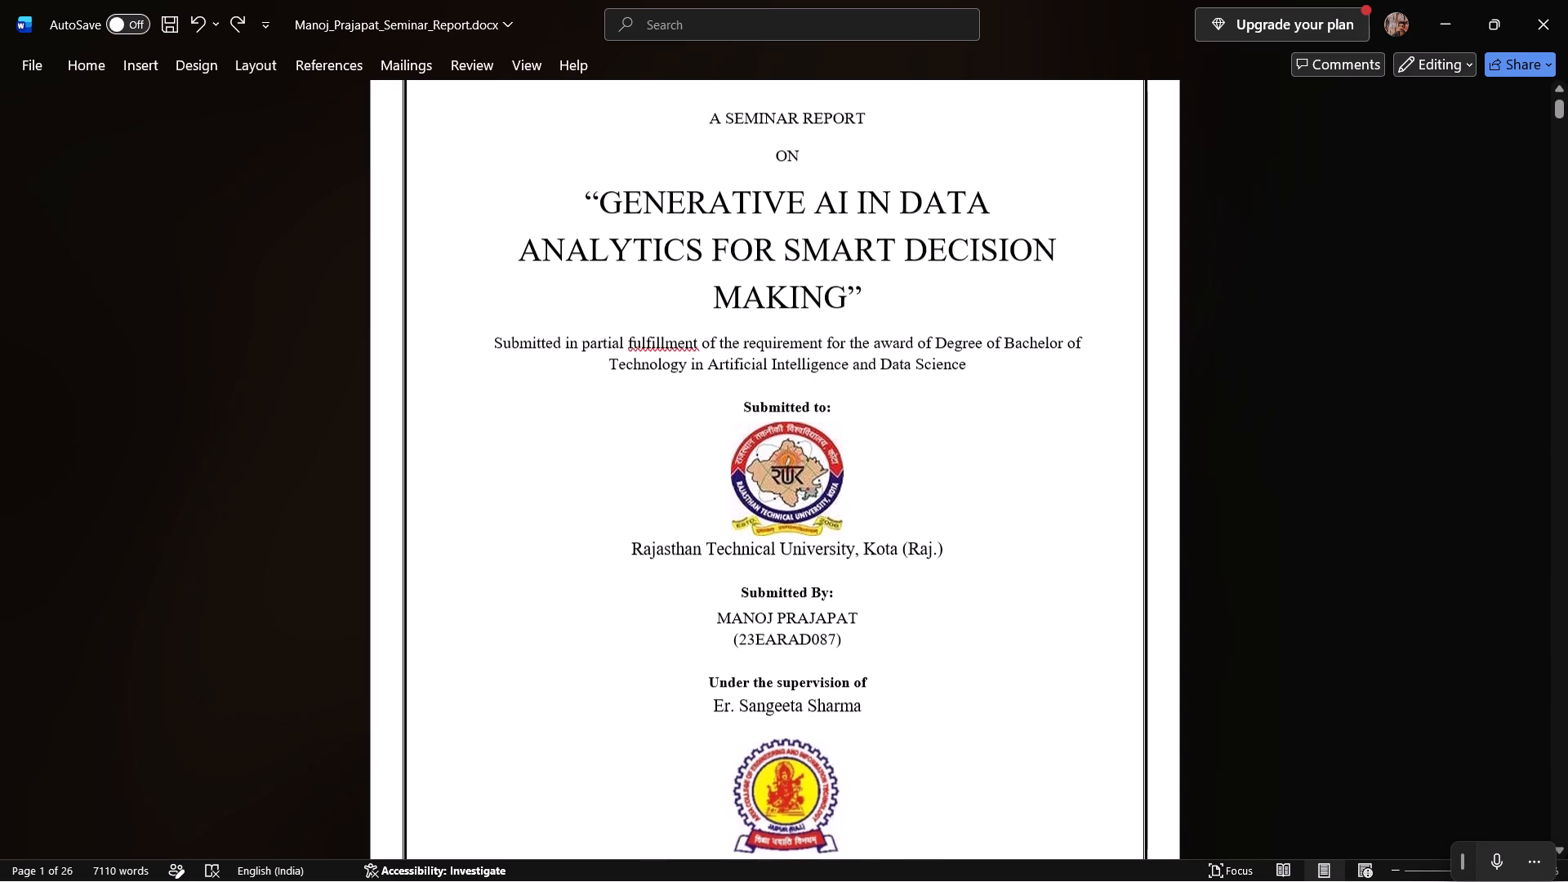
pyautogui.scroll(-1, 993, 629)
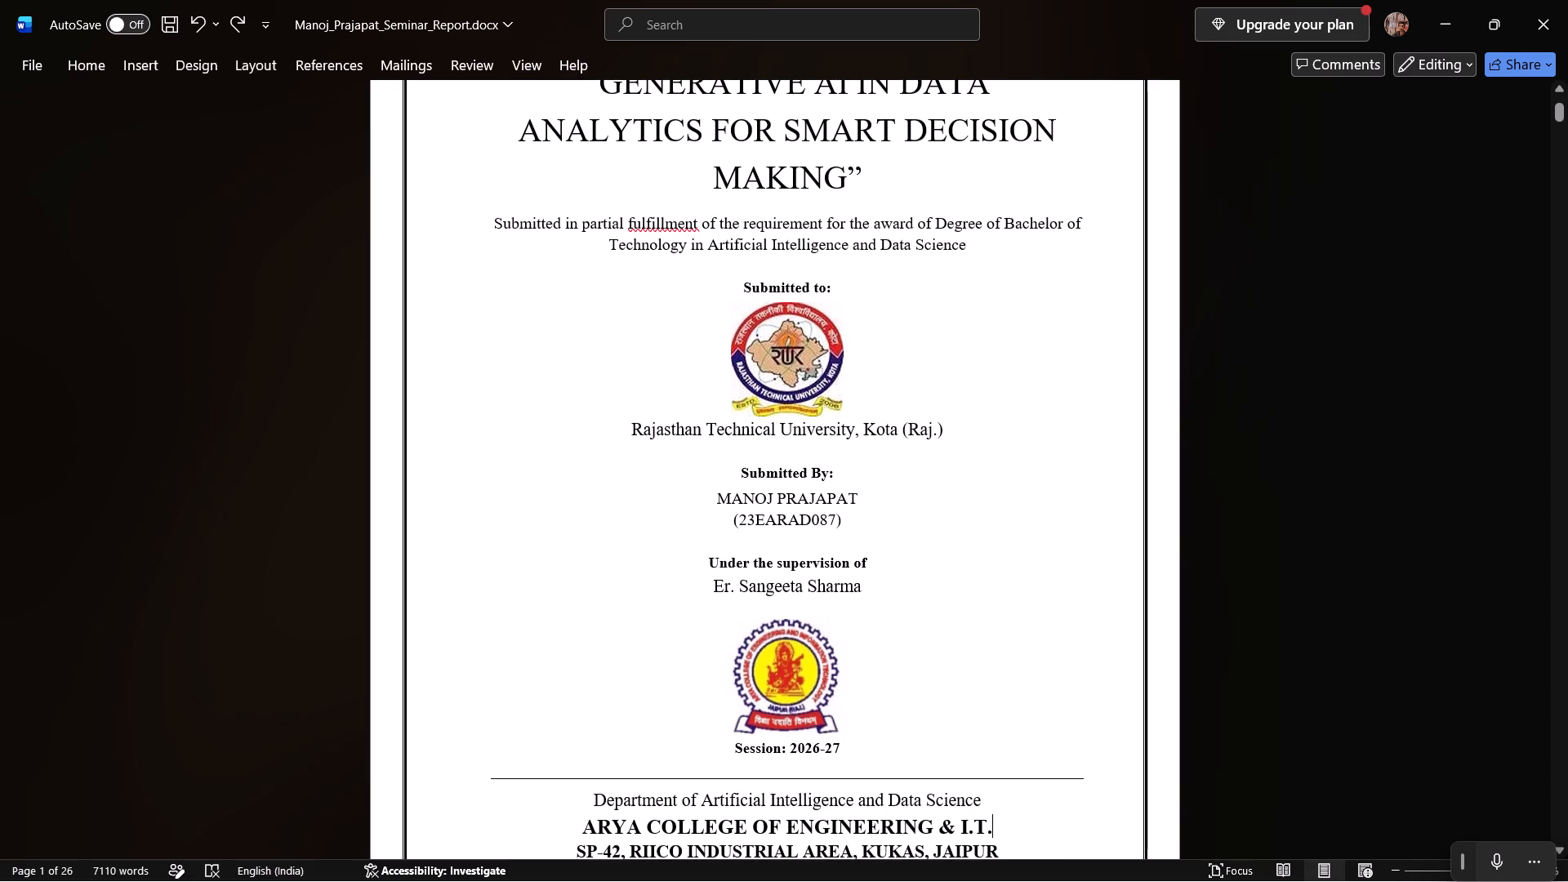
pyautogui.scroll(-2, 993, 629)
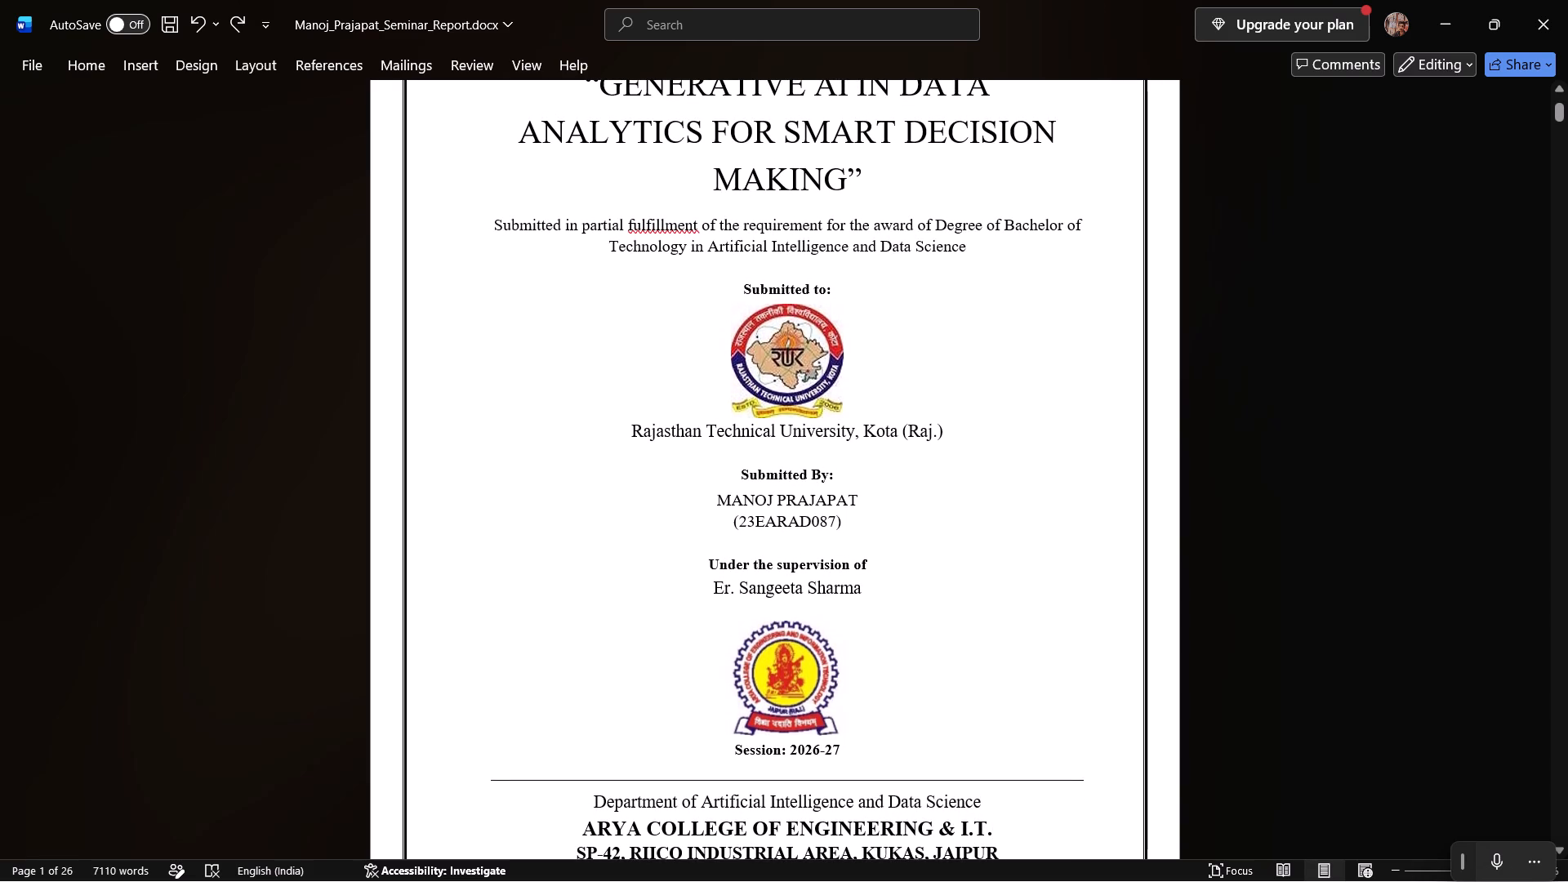
pyautogui.scroll(-4, 993, 629)
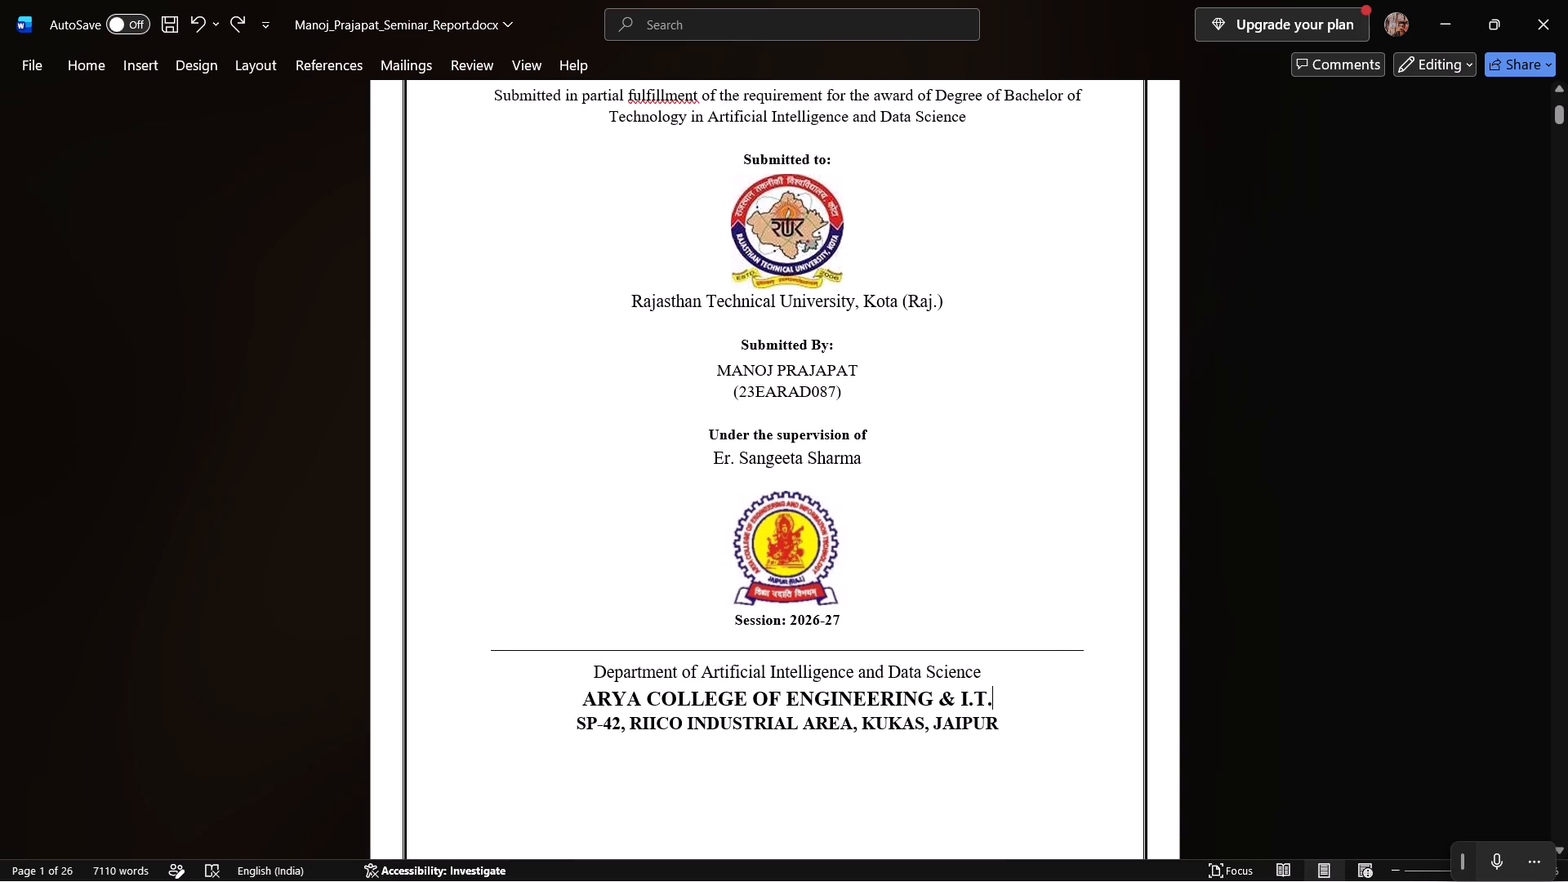
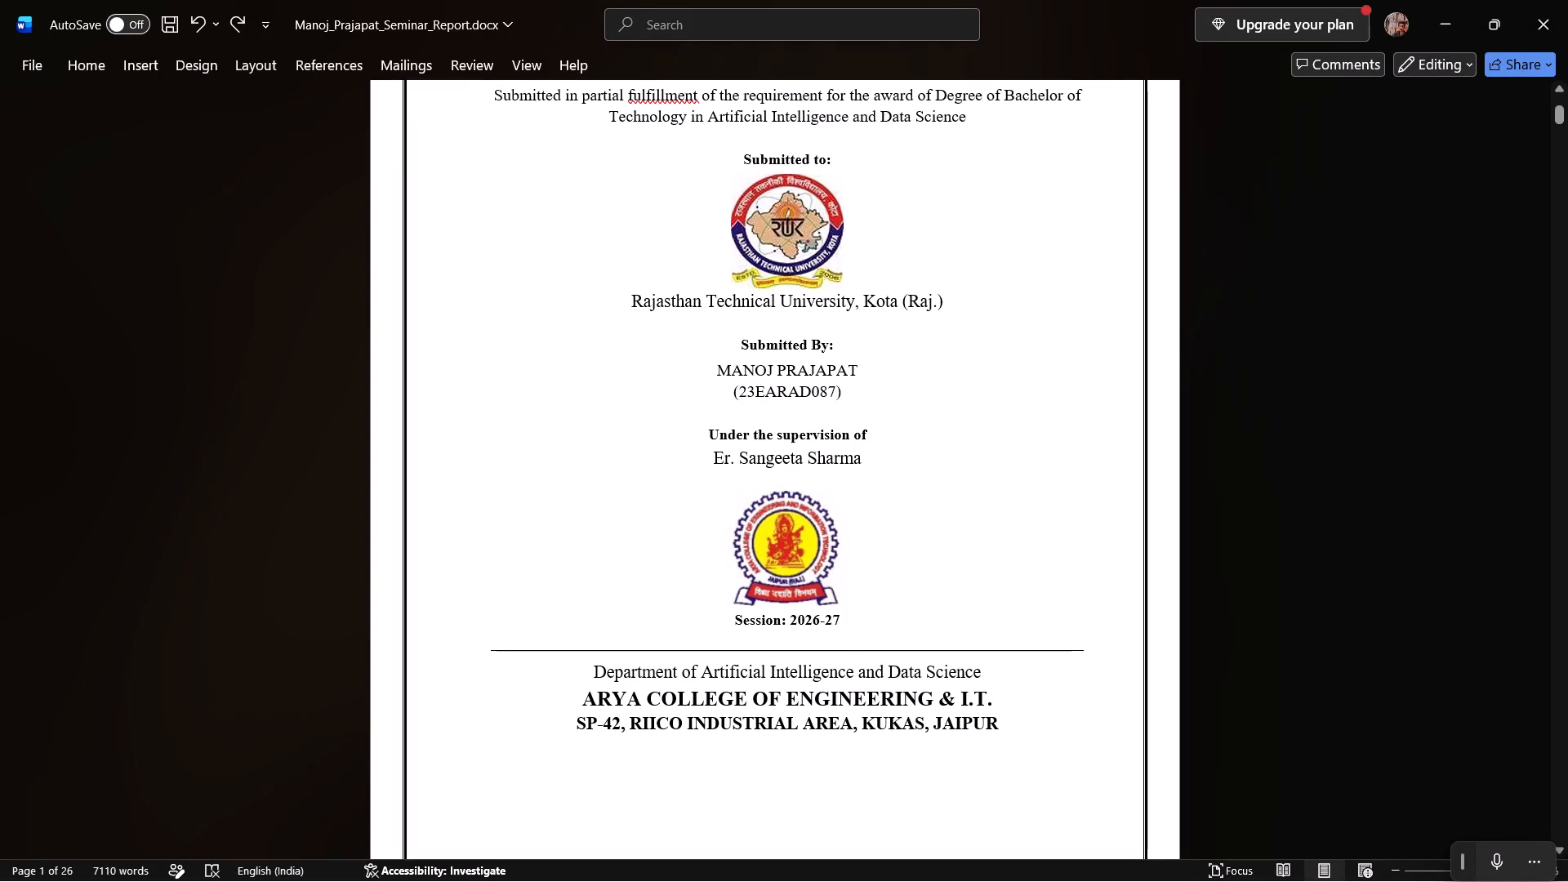
# Replace the supervisor's name on the cover page with the new supervisor's name, keeping the Er. title.
pyautogui.click(860, 463)
pyautogui.press('BackSpace')
pyautogui.press('BackSpace')
pyautogui.press('BackSpace')
pyautogui.press('BackSpace')
pyautogui.press('BackSpace')
pyautogui.press('BackSpace')
pyautogui.press('BackSpace')
pyautogui.press('BackSpace')
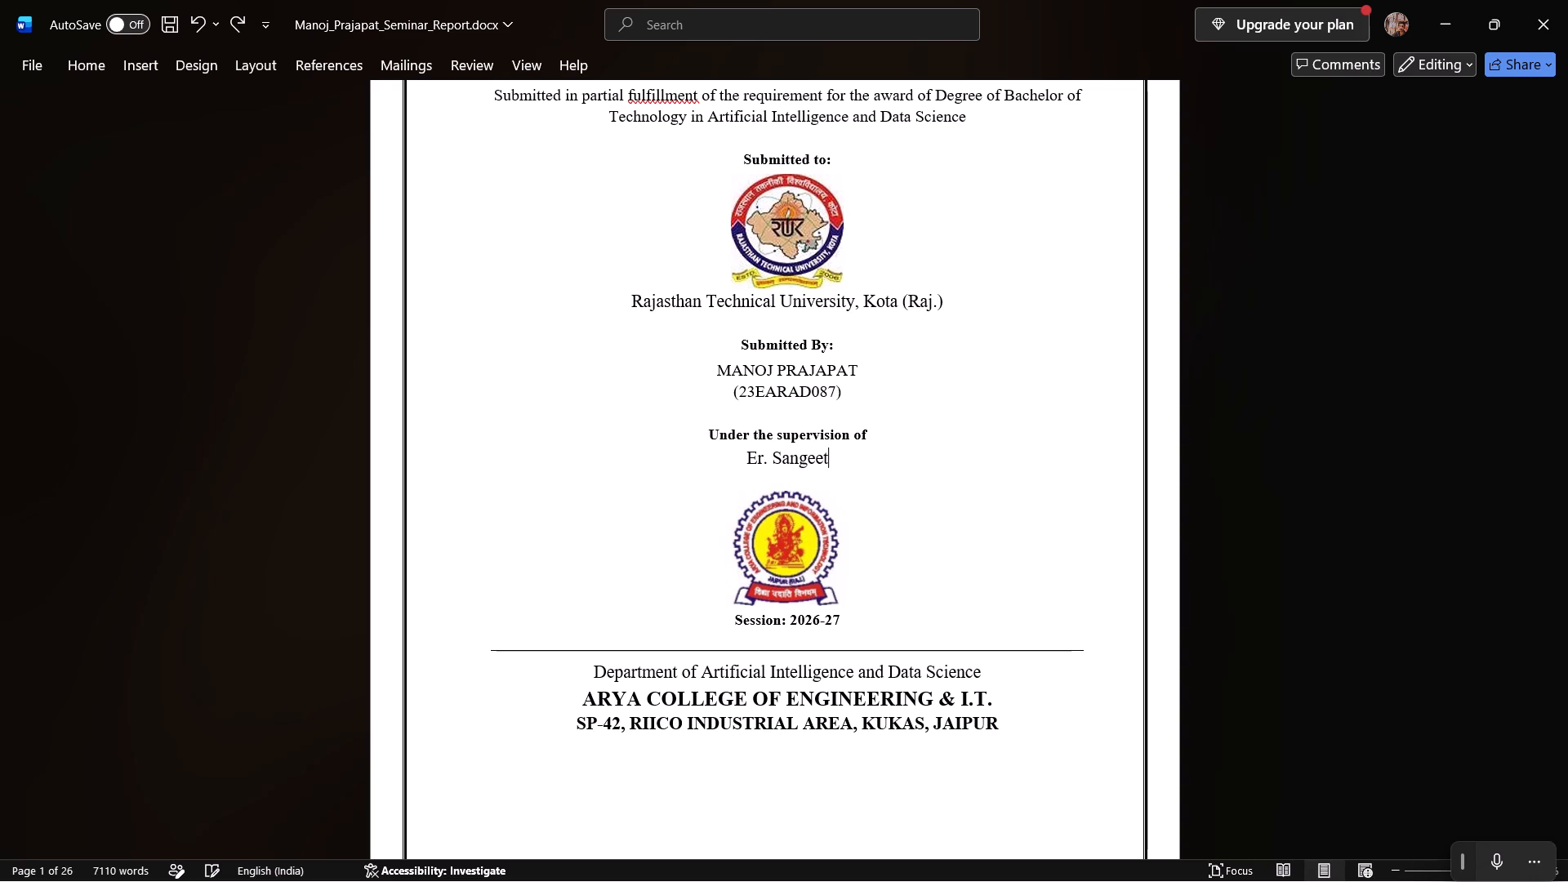
pyautogui.press('BackSpace')
pyautogui.press('BackSpace')
pyautogui.press('BackSpace')
pyautogui.press('BackSpace')
pyautogui.press('BackSpace')
pyautogui.press('BackSpace')
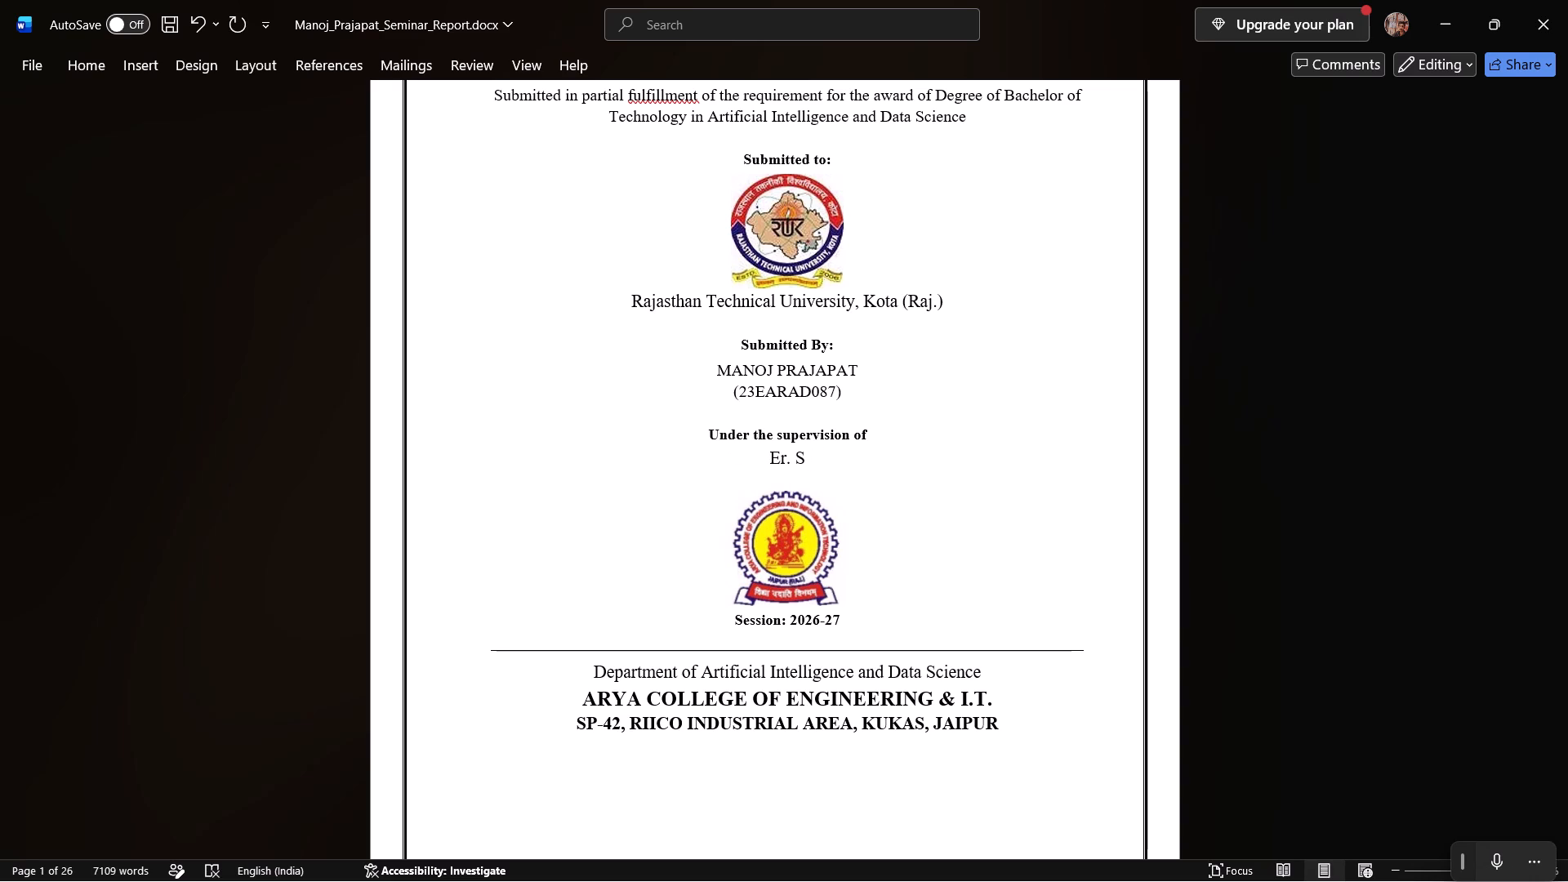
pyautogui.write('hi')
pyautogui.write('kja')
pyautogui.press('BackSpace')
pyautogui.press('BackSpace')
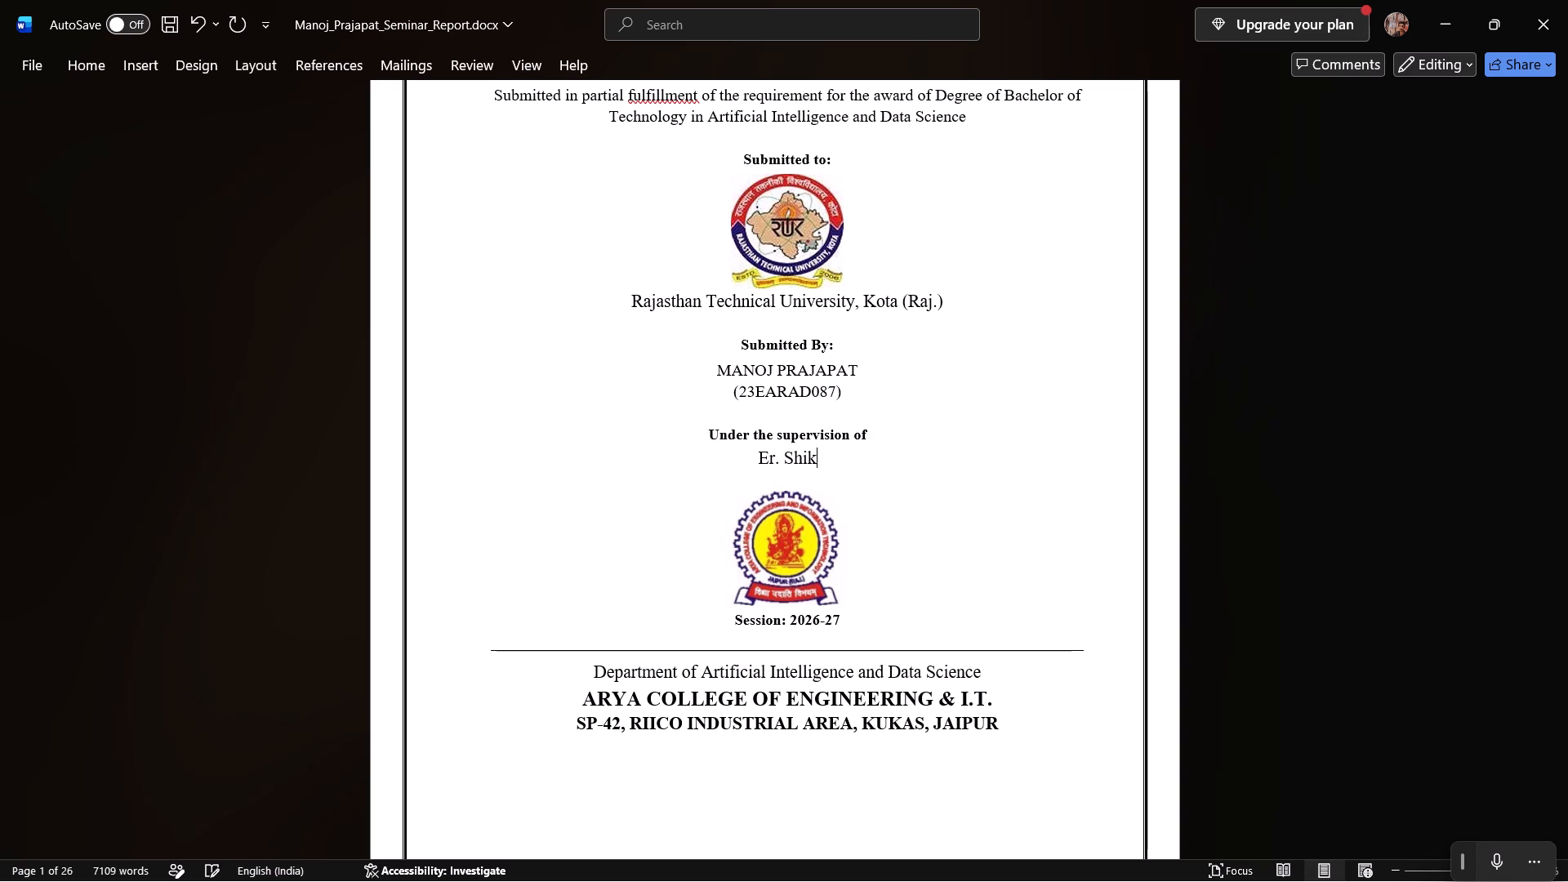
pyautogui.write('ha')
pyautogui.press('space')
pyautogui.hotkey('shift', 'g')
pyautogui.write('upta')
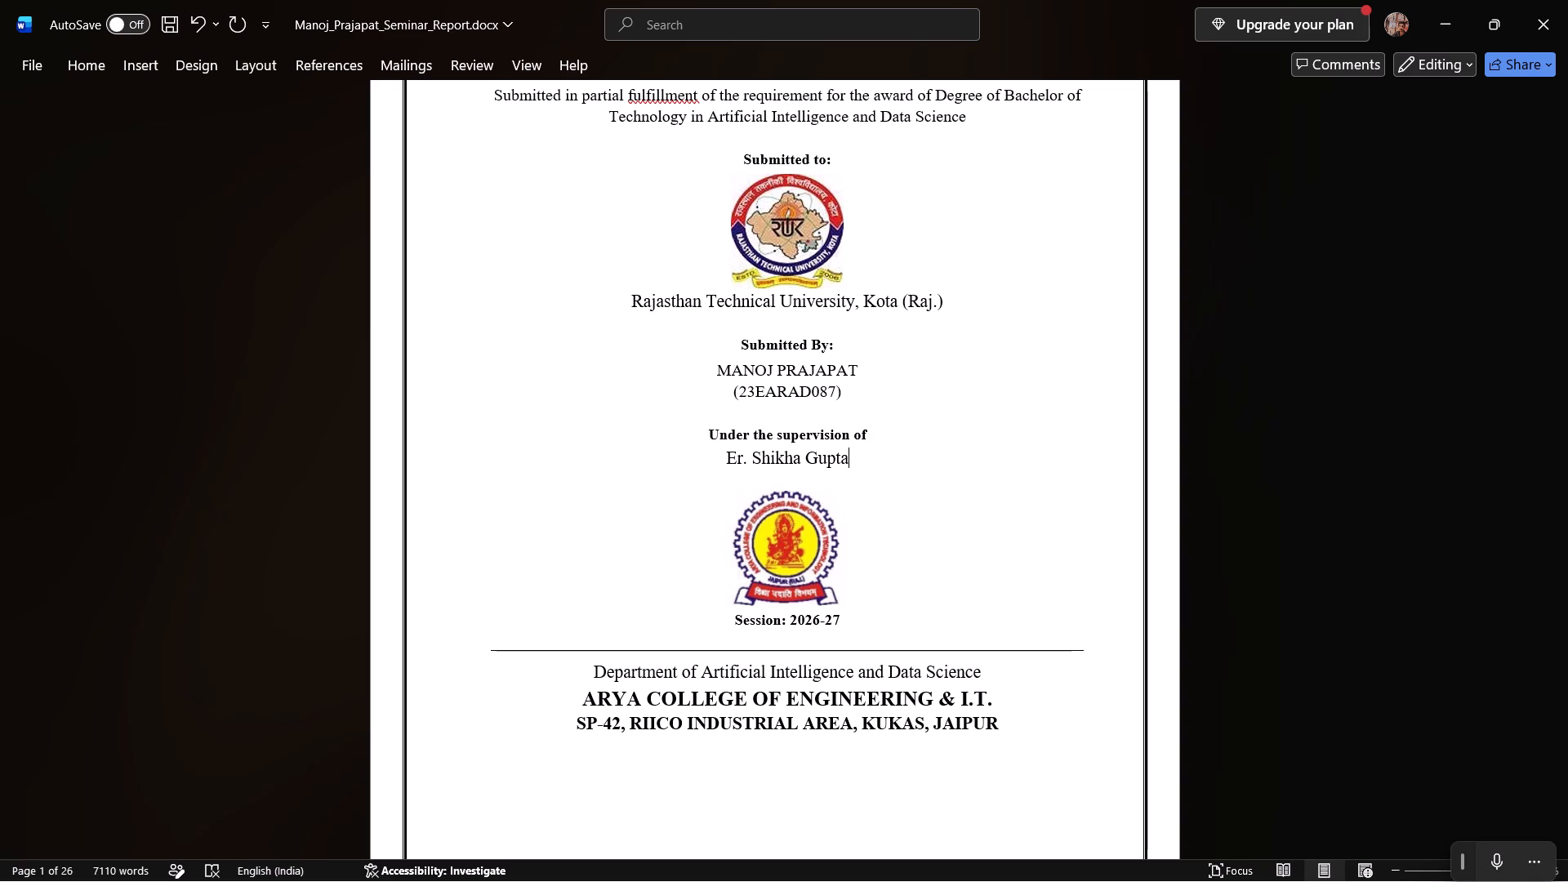
# Add the designation Professor on a new line beneath the supervisor's name on the cover page.
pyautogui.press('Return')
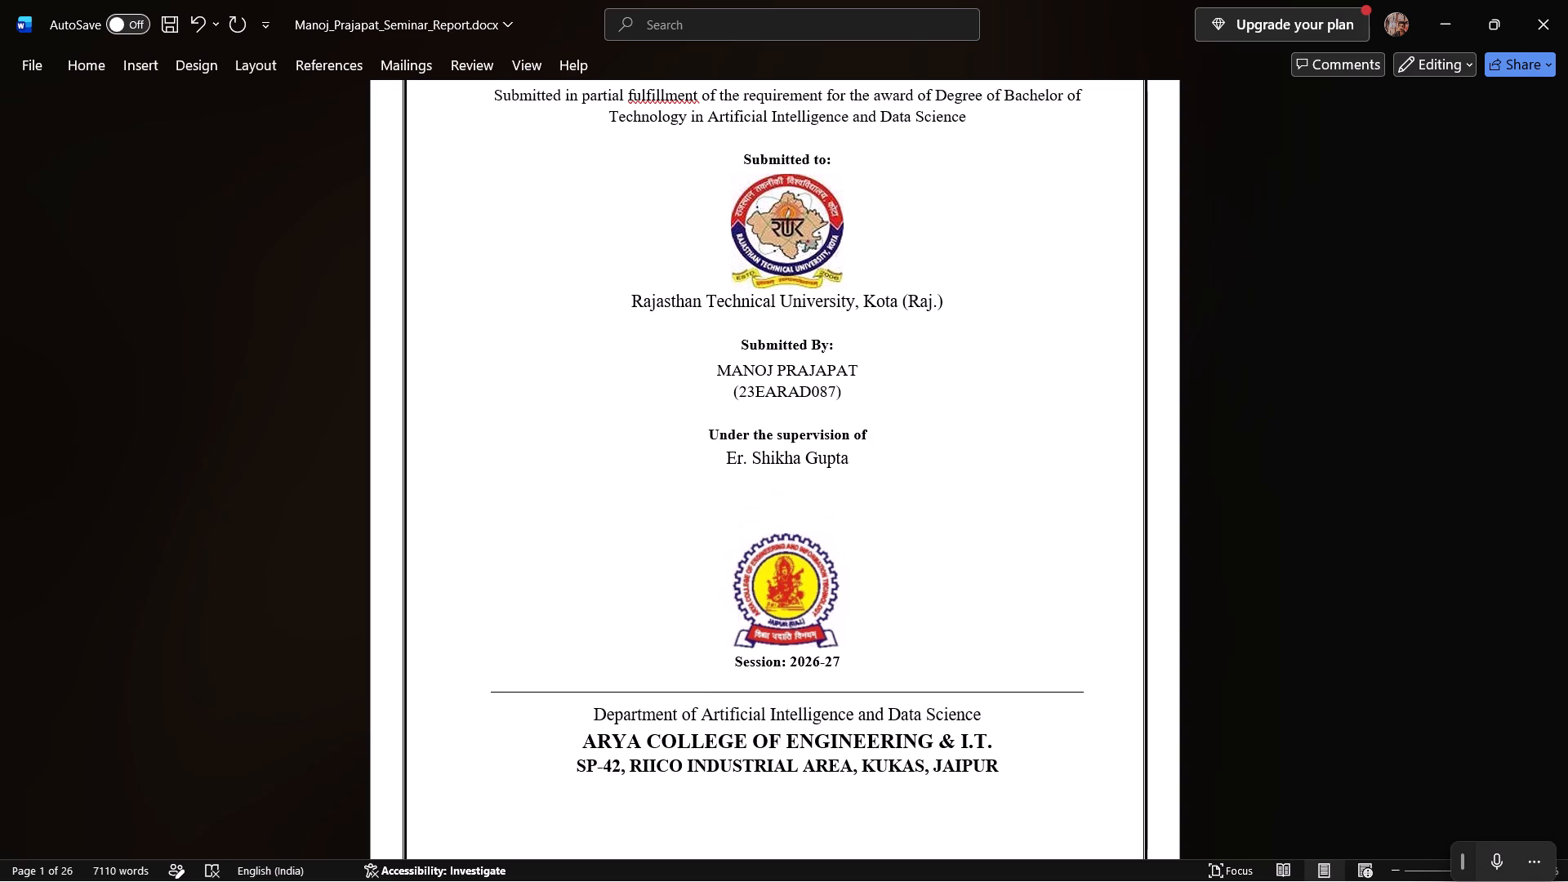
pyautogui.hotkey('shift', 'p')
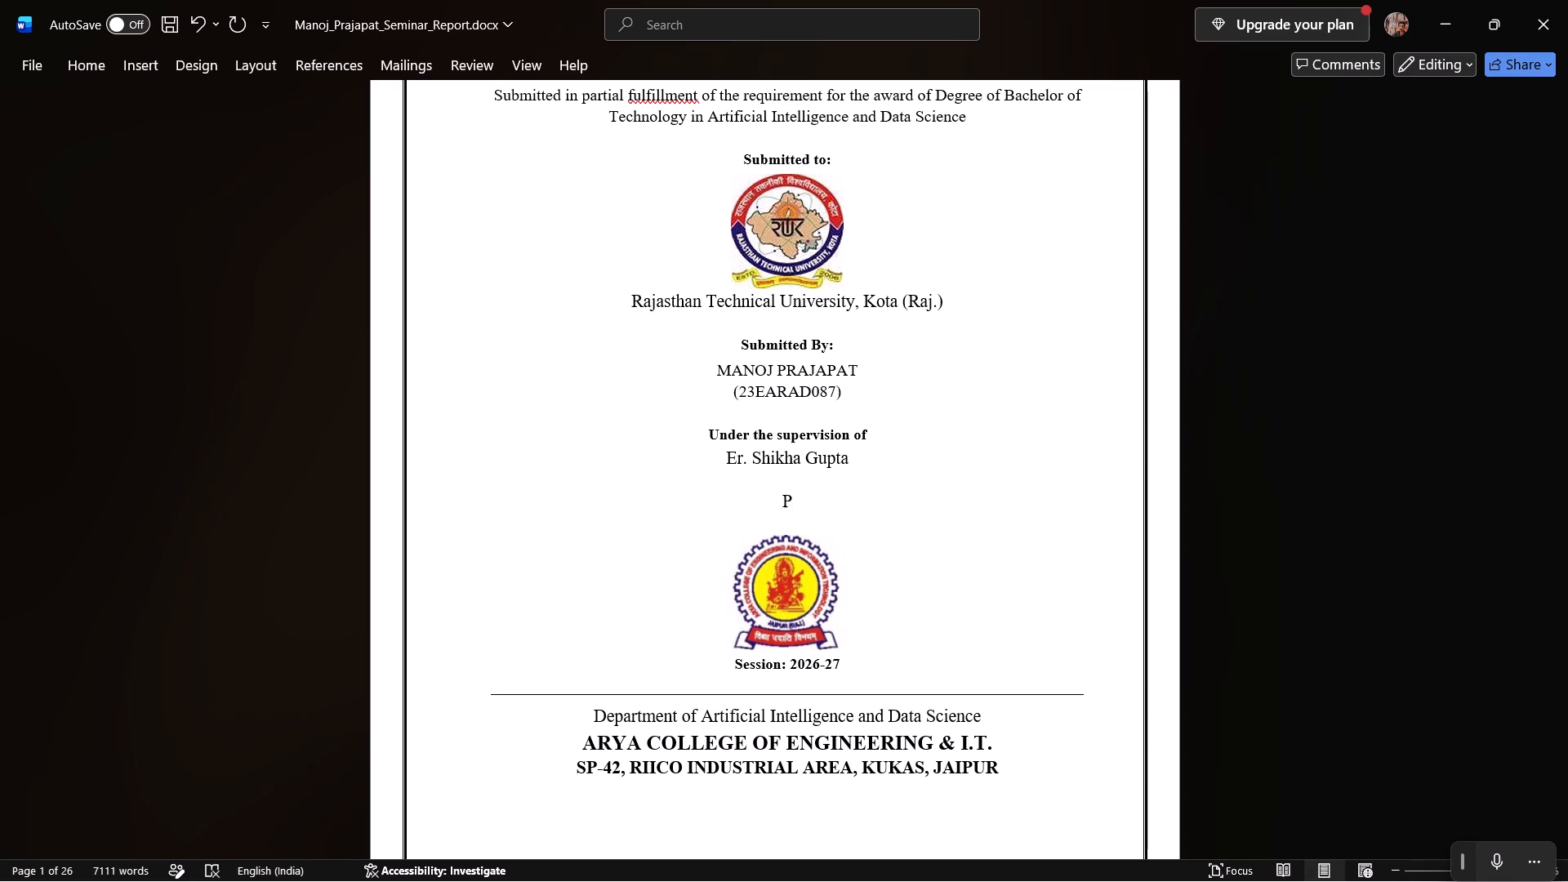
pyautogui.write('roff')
# Complete the line beneath the supervisor's name on the cover page so it reads "Professor".
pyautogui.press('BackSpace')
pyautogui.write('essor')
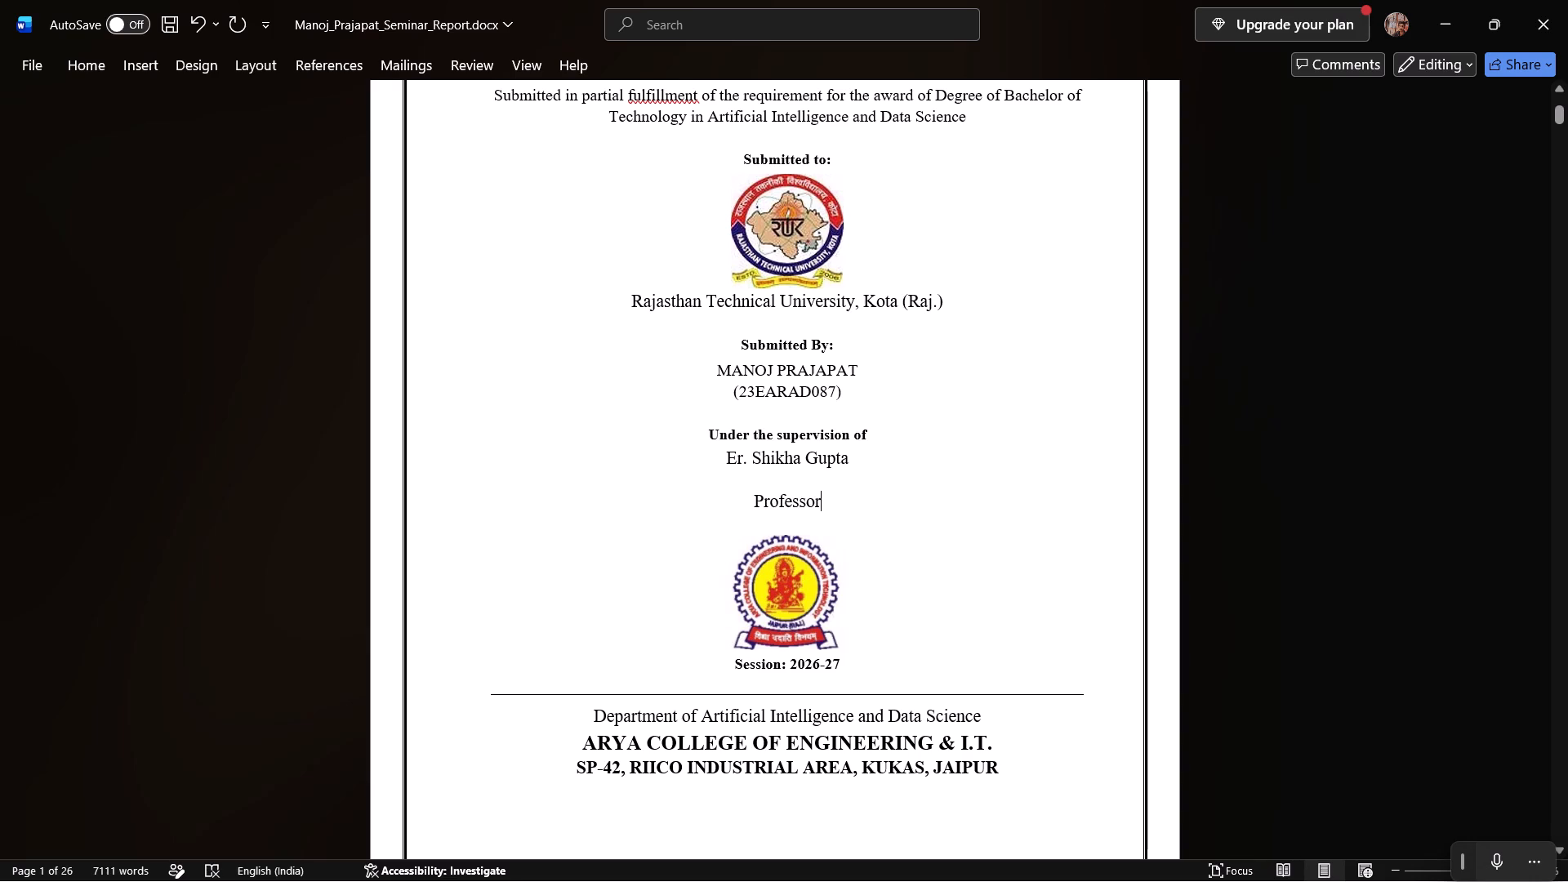
# Make the word "Professor" on the cover page bold.
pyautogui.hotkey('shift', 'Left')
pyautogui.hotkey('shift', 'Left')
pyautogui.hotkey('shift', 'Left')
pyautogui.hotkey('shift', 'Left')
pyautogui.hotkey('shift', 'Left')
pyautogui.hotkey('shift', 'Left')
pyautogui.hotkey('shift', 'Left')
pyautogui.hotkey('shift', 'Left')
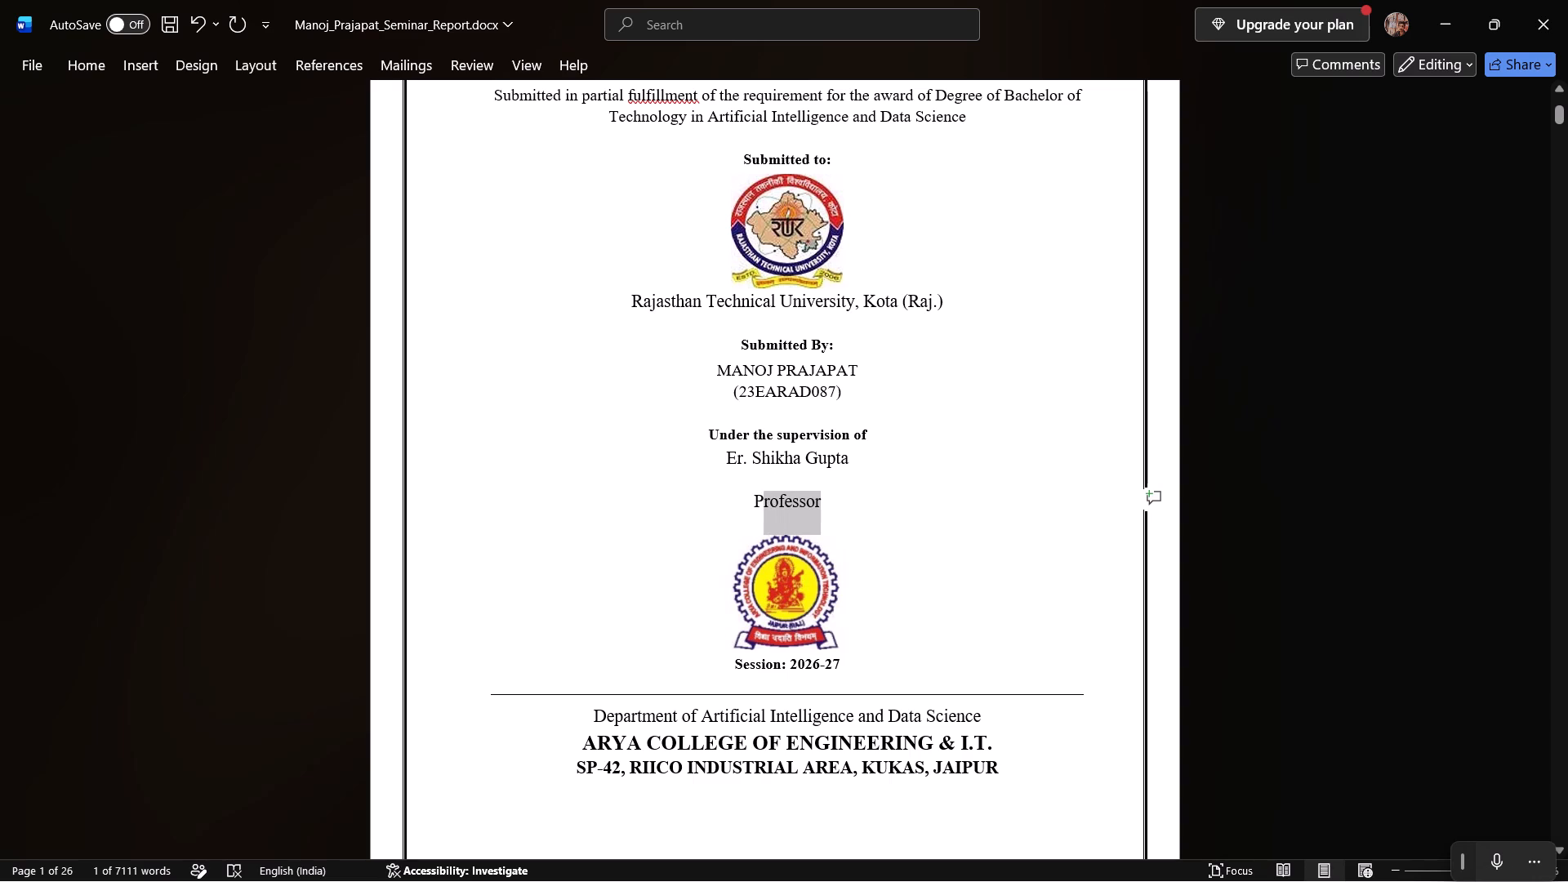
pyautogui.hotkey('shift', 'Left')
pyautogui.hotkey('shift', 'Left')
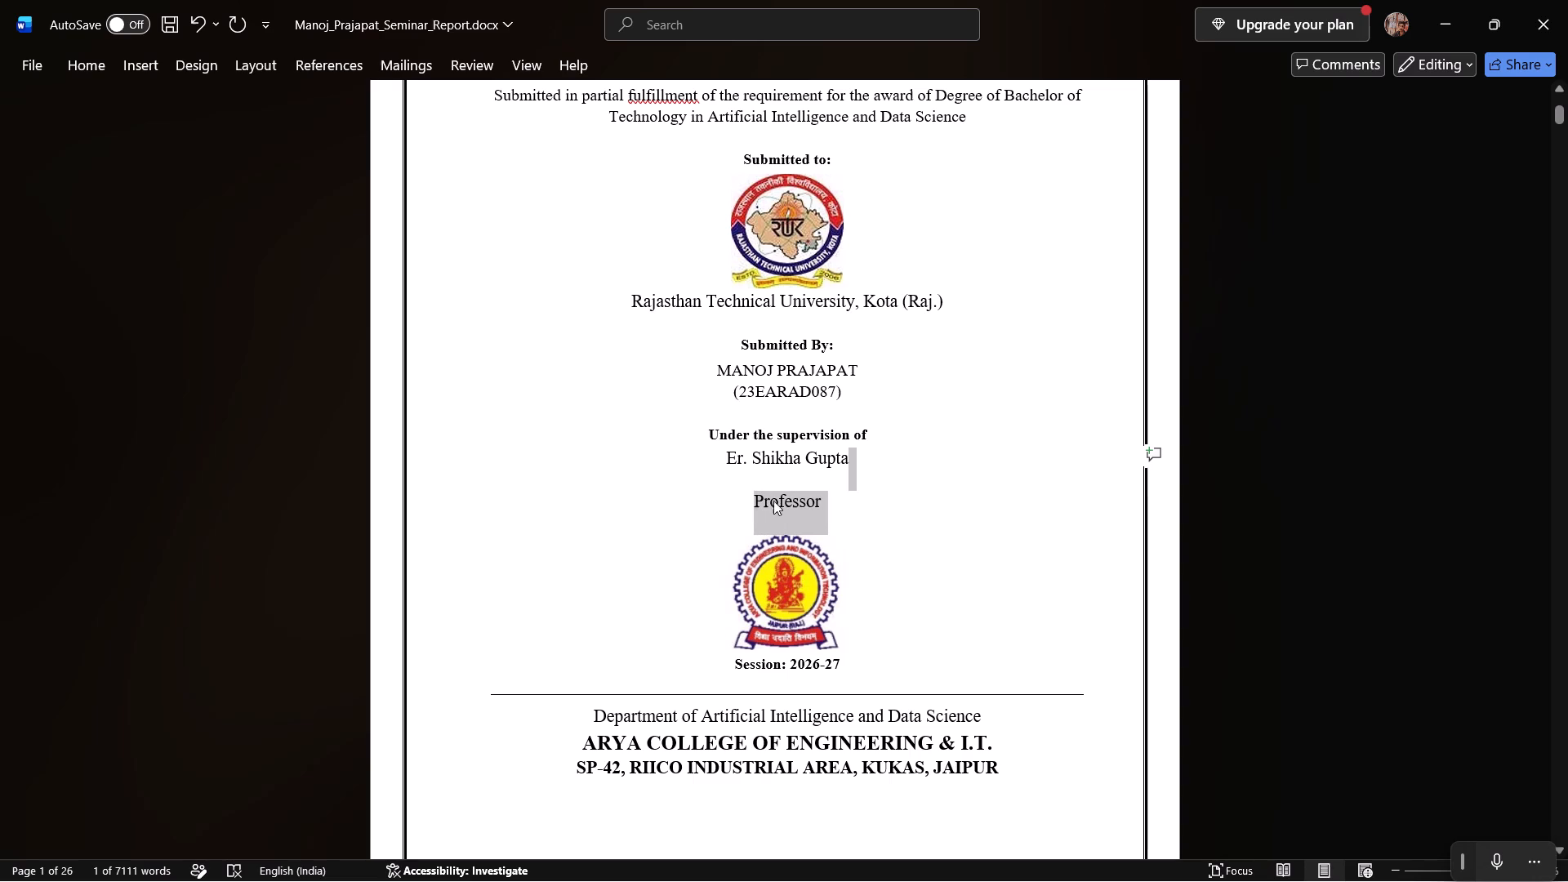
pyautogui.click(763, 500)
pyautogui.press('Left')
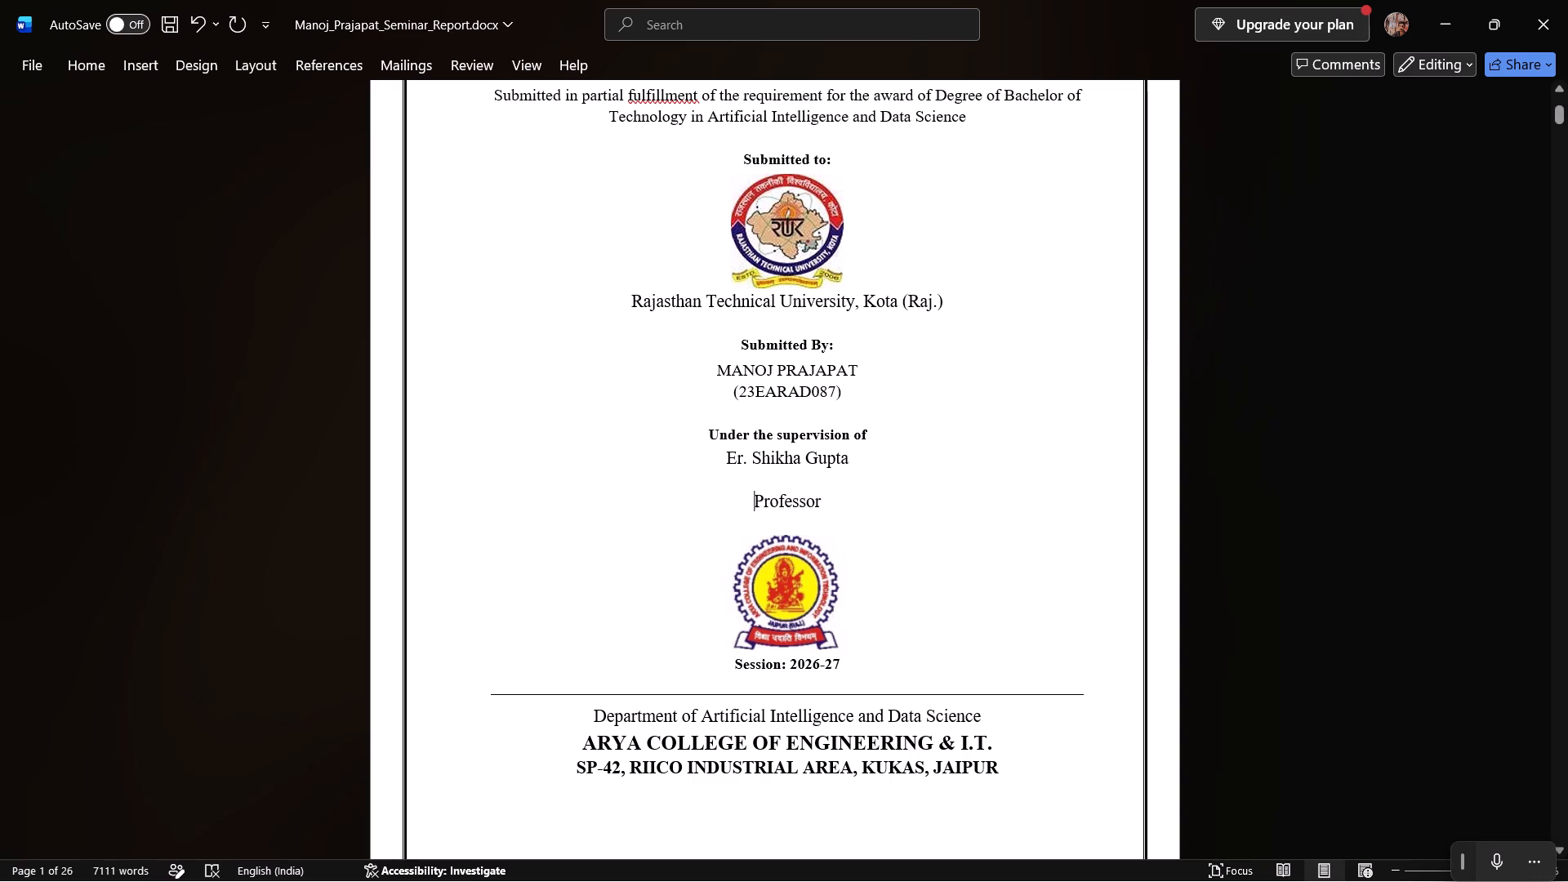
pyautogui.hotkey('shift', 'Right')
pyautogui.hotkey('shift', 'Right')
pyautogui.hotkey('shift', 'Right')
pyautogui.hotkey('shift', 'Right')
pyautogui.hotkey('shift', 'Right')
pyautogui.hotkey('shift', 'Right')
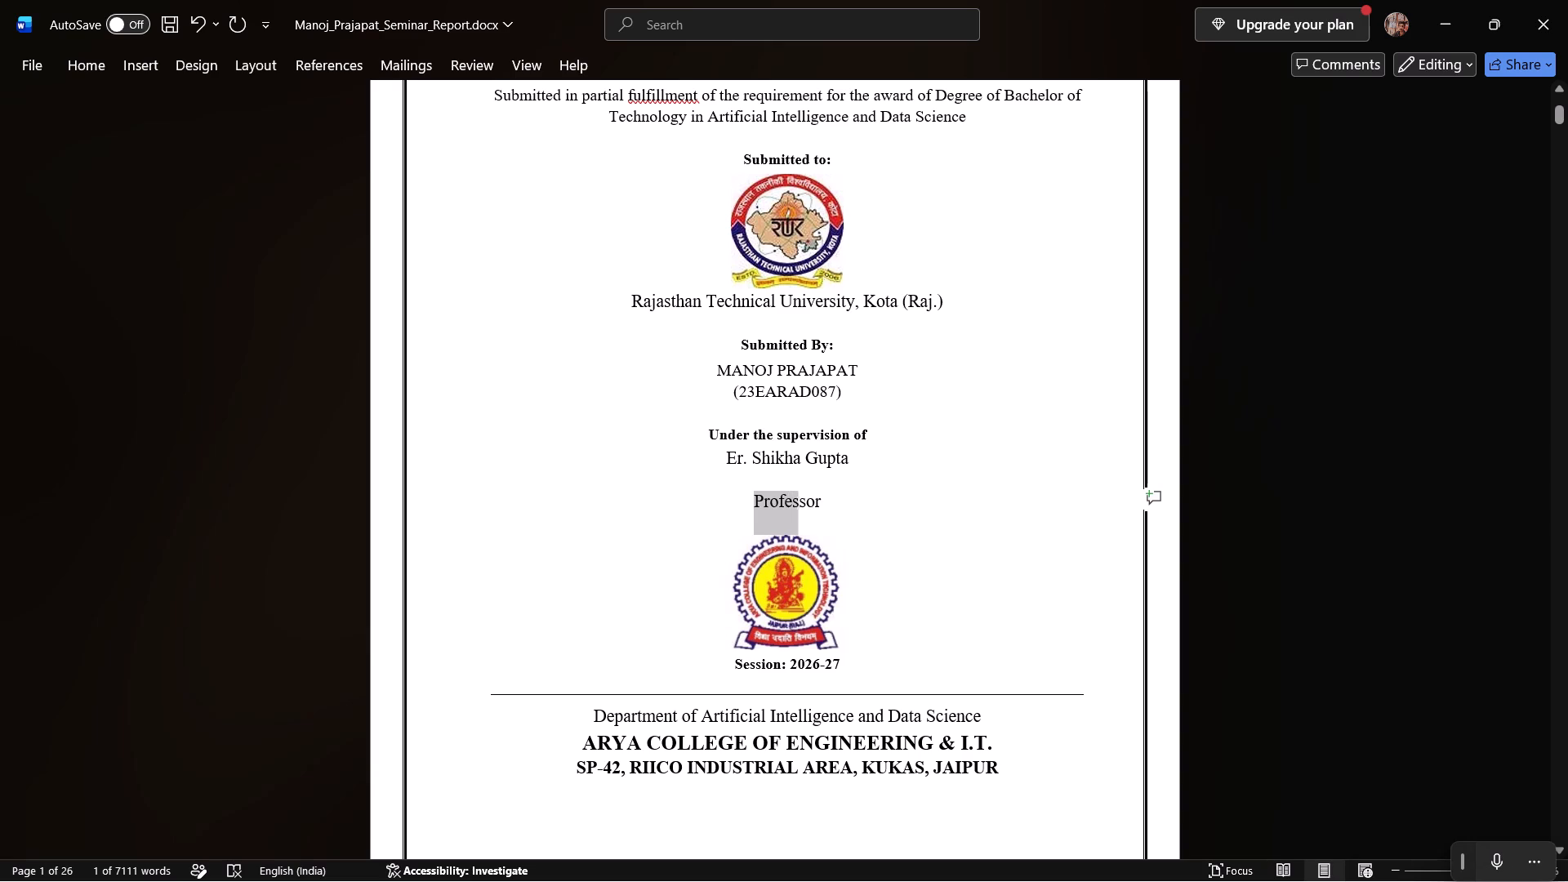
pyautogui.hotkey('shift', 'Right')
pyautogui.hotkey('shift', 'Right')
pyautogui.hotkey('shift', 'Right')
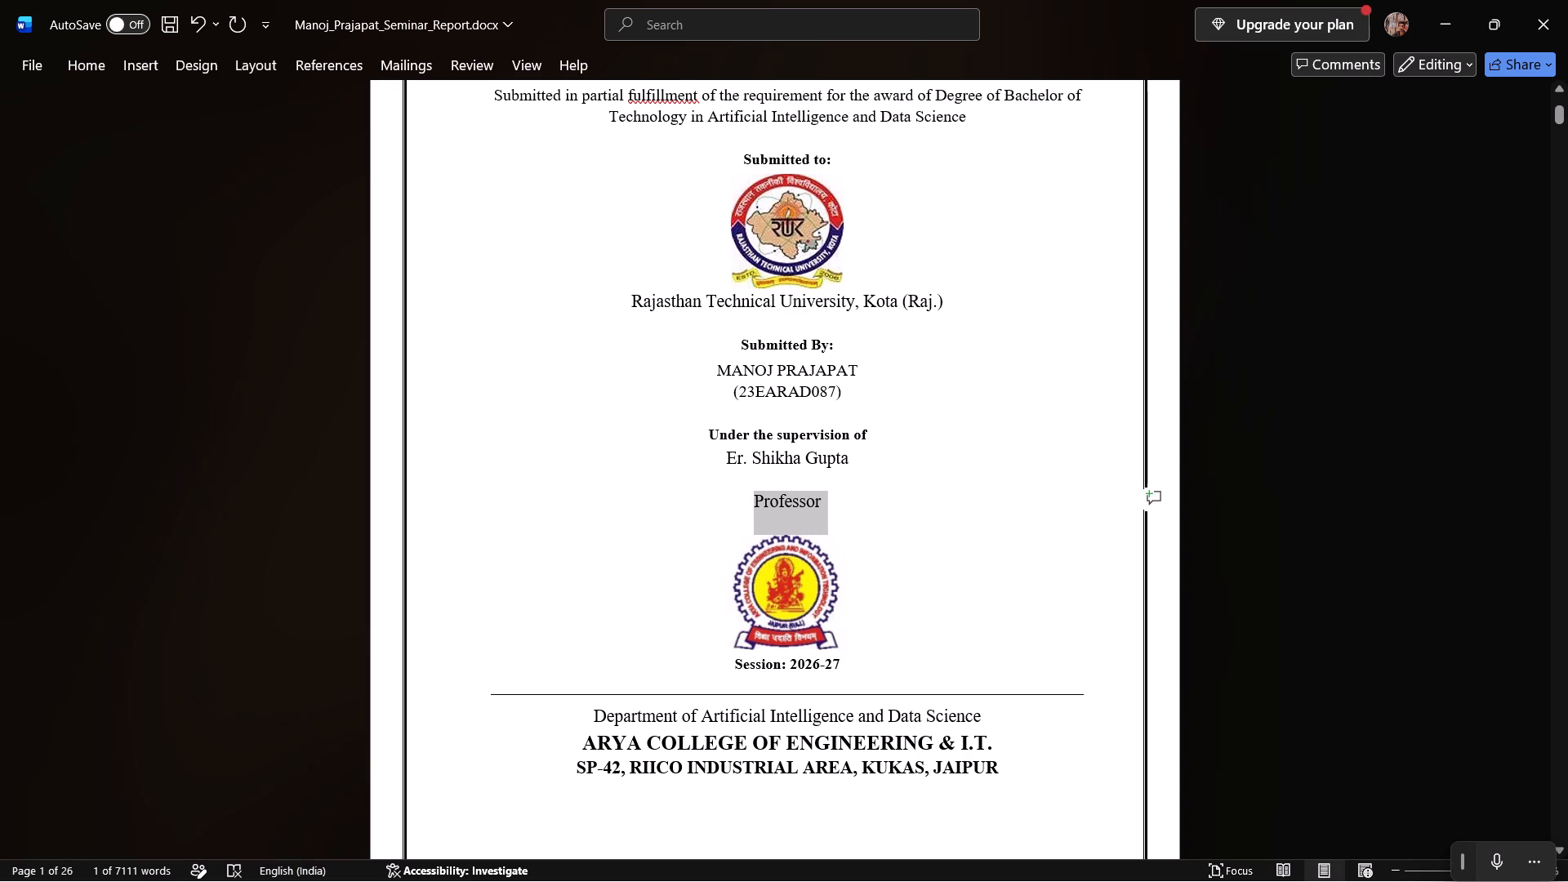
pyautogui.hotkey('shift', 'Left')
pyautogui.click(75, 60)
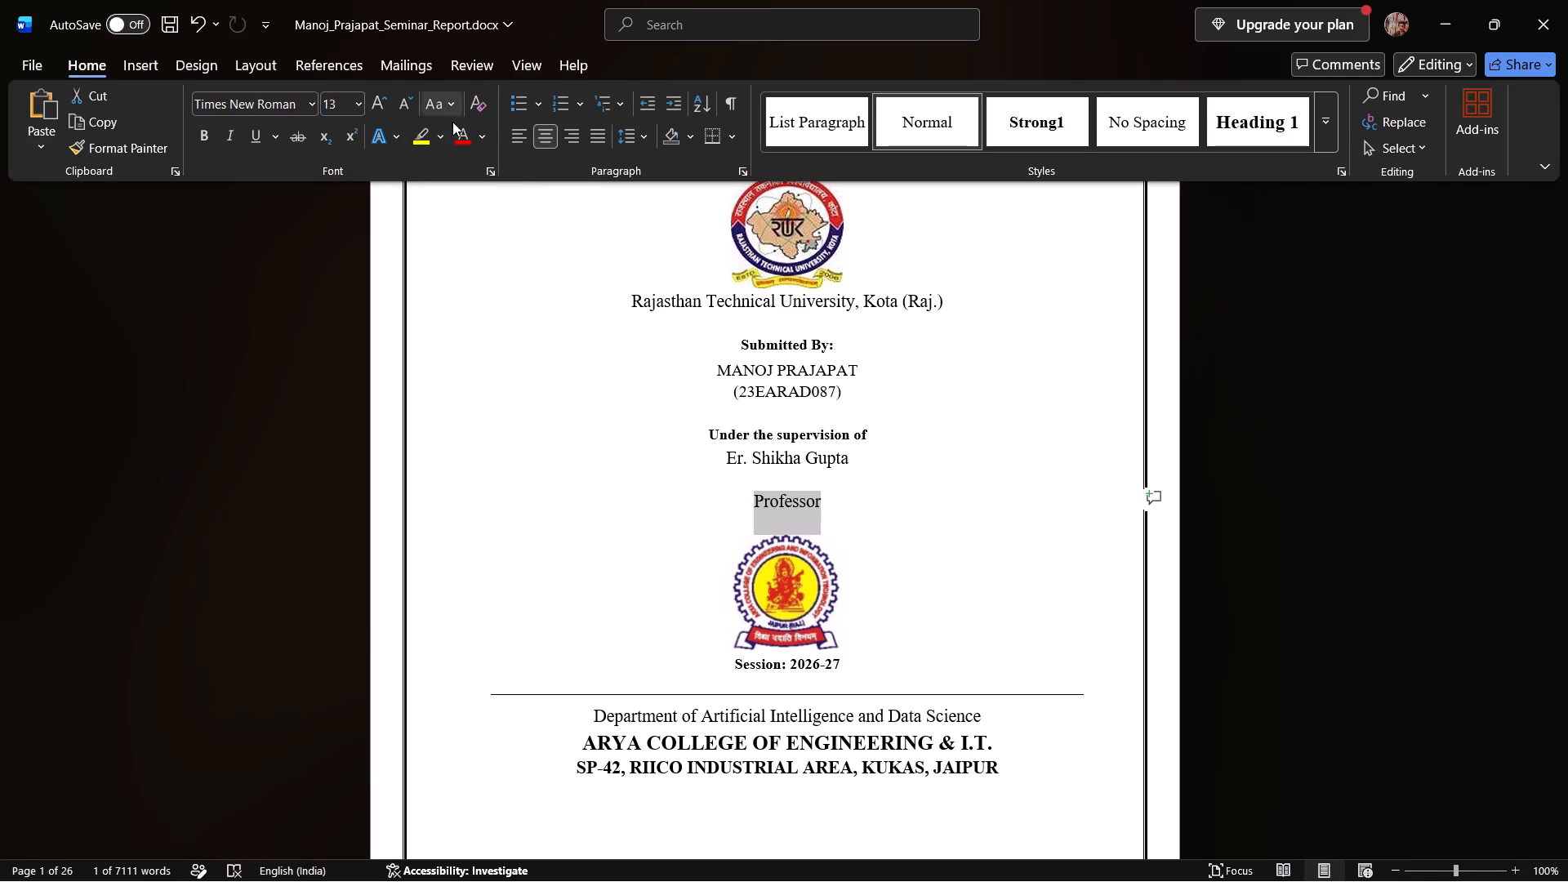
pyautogui.click(203, 138)
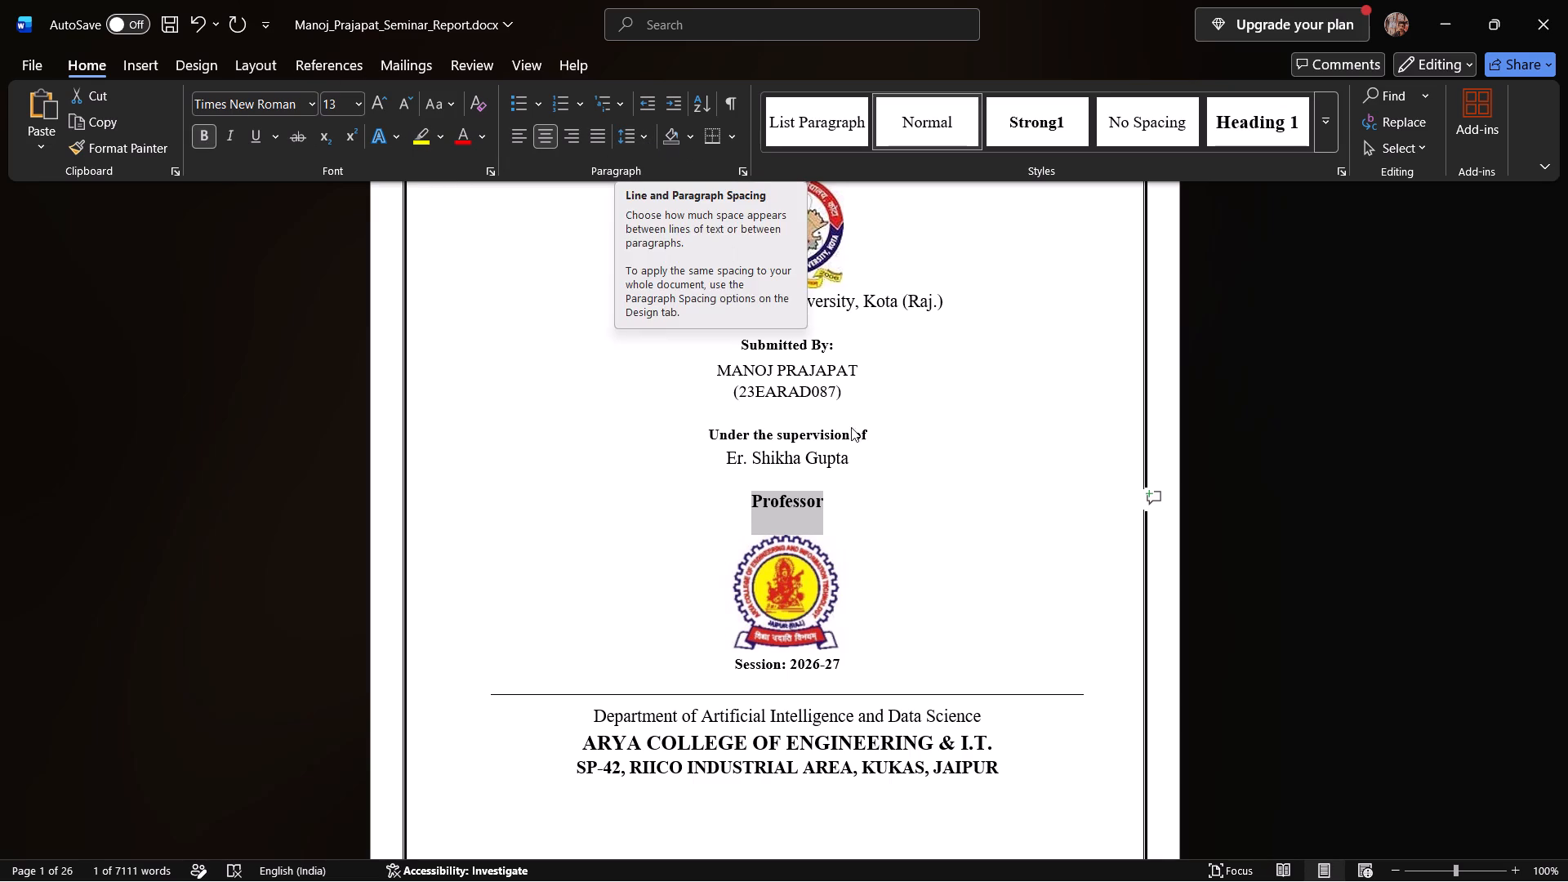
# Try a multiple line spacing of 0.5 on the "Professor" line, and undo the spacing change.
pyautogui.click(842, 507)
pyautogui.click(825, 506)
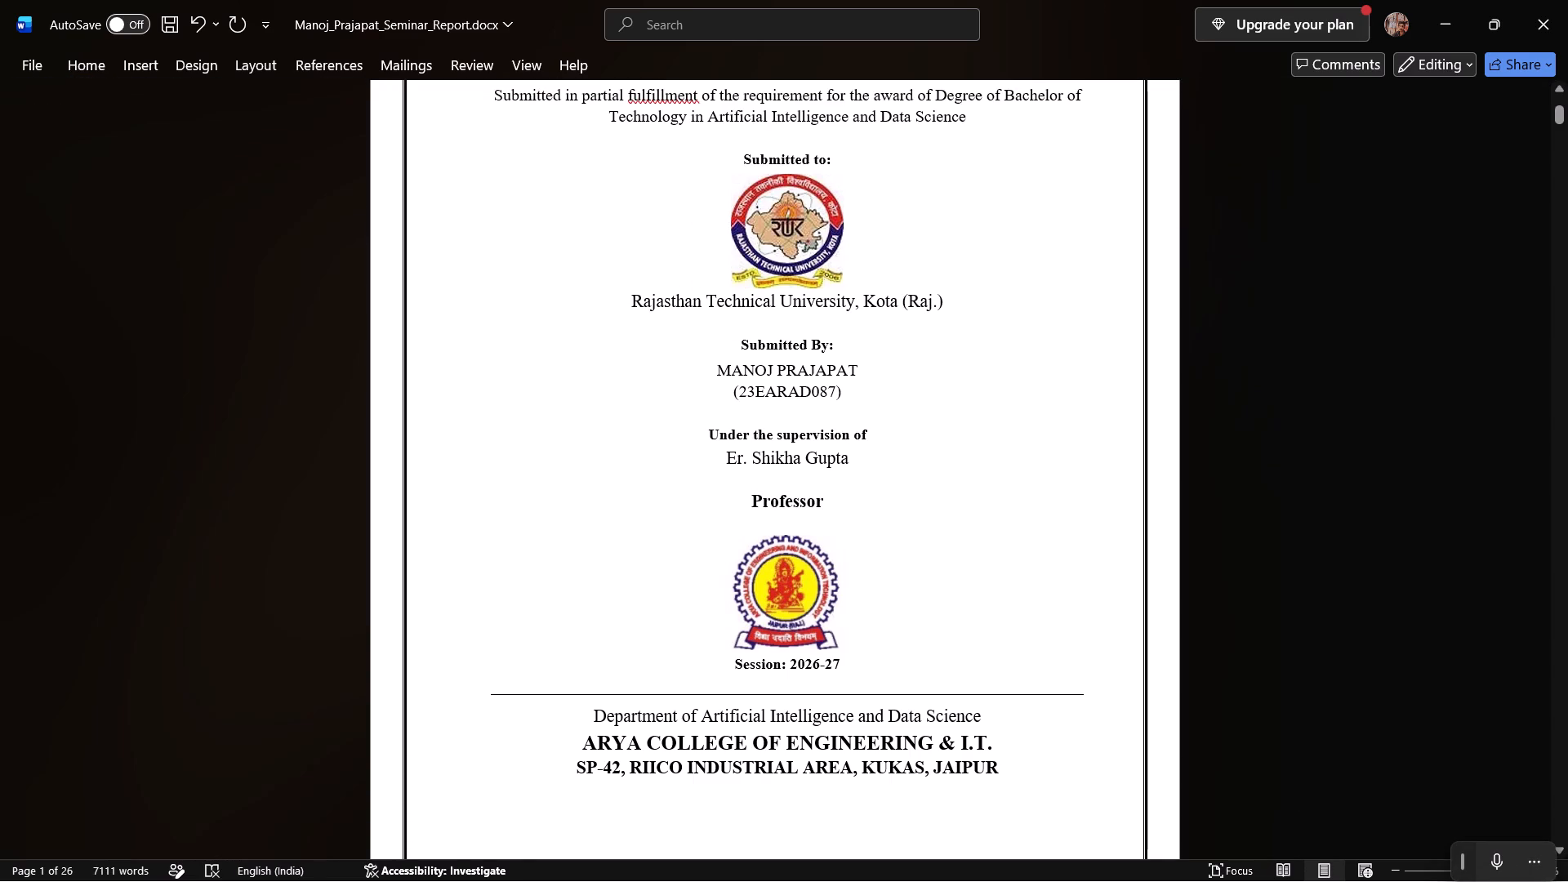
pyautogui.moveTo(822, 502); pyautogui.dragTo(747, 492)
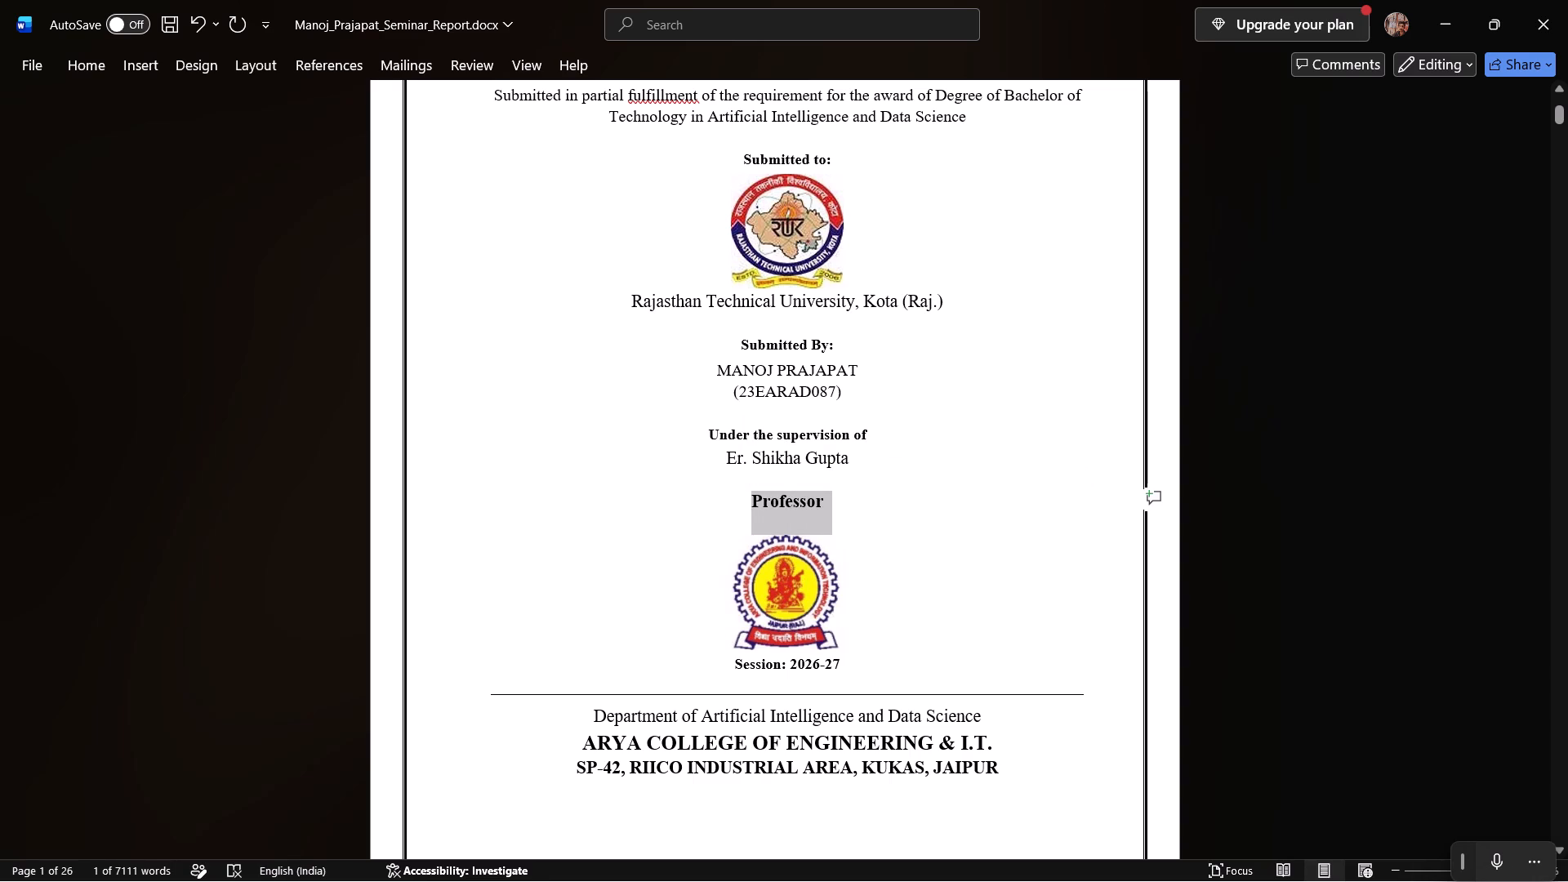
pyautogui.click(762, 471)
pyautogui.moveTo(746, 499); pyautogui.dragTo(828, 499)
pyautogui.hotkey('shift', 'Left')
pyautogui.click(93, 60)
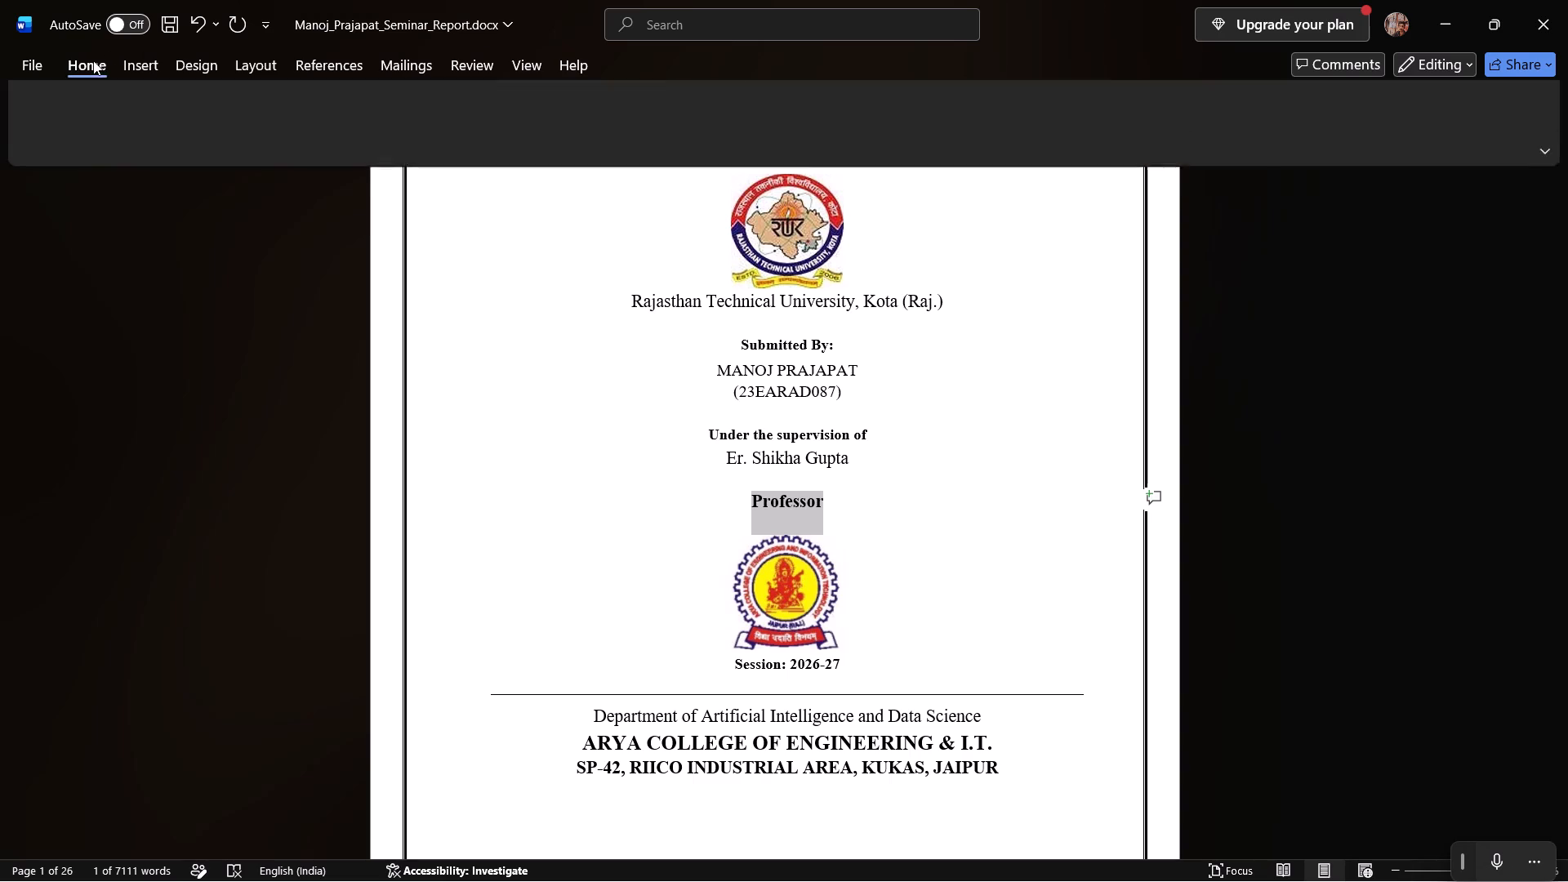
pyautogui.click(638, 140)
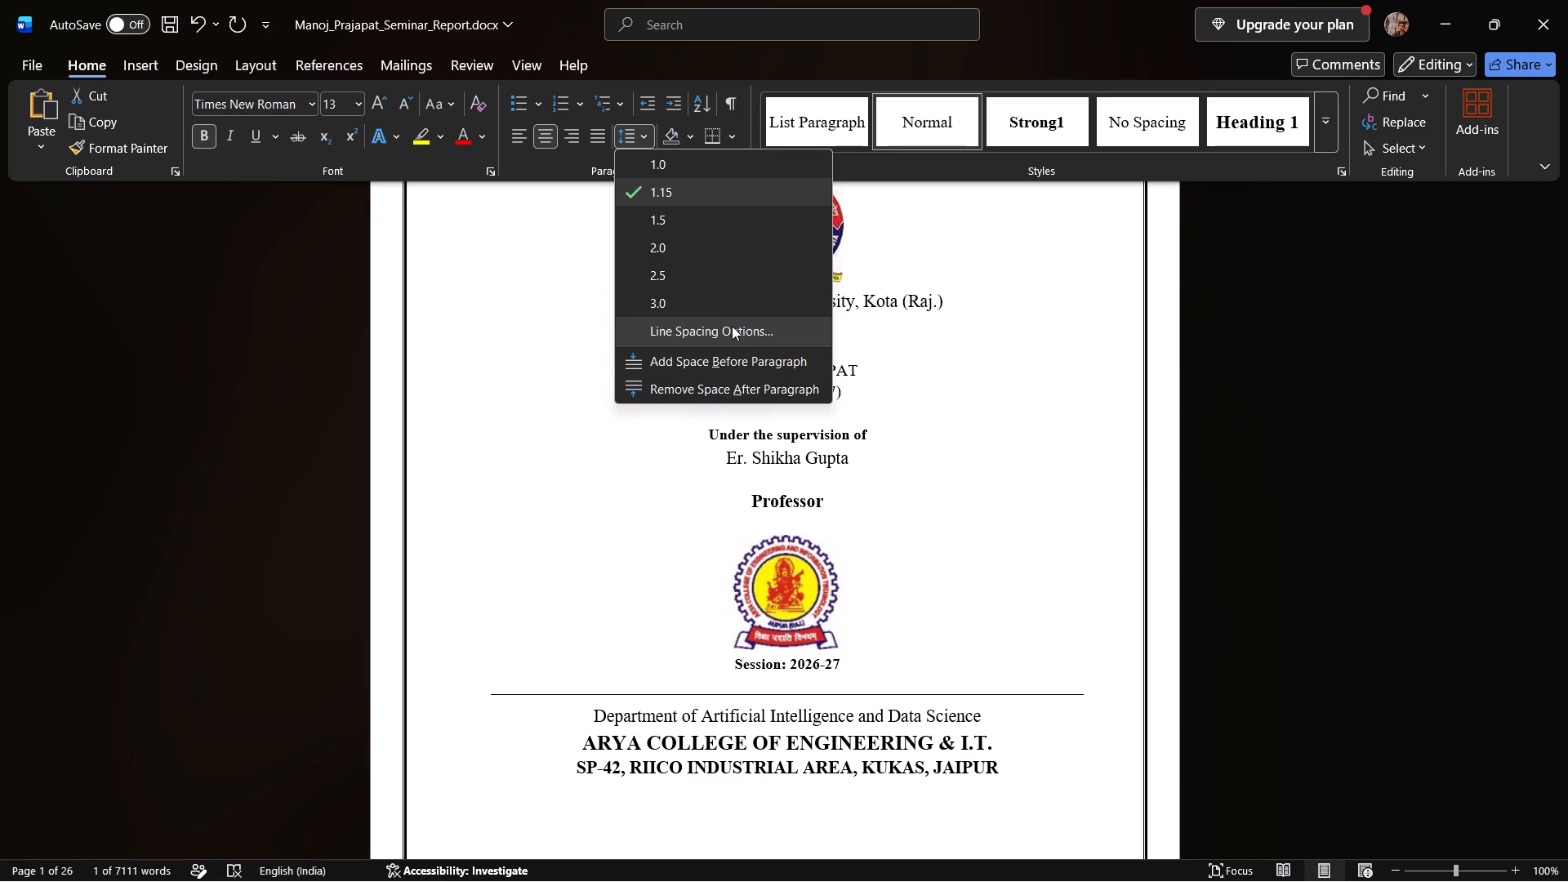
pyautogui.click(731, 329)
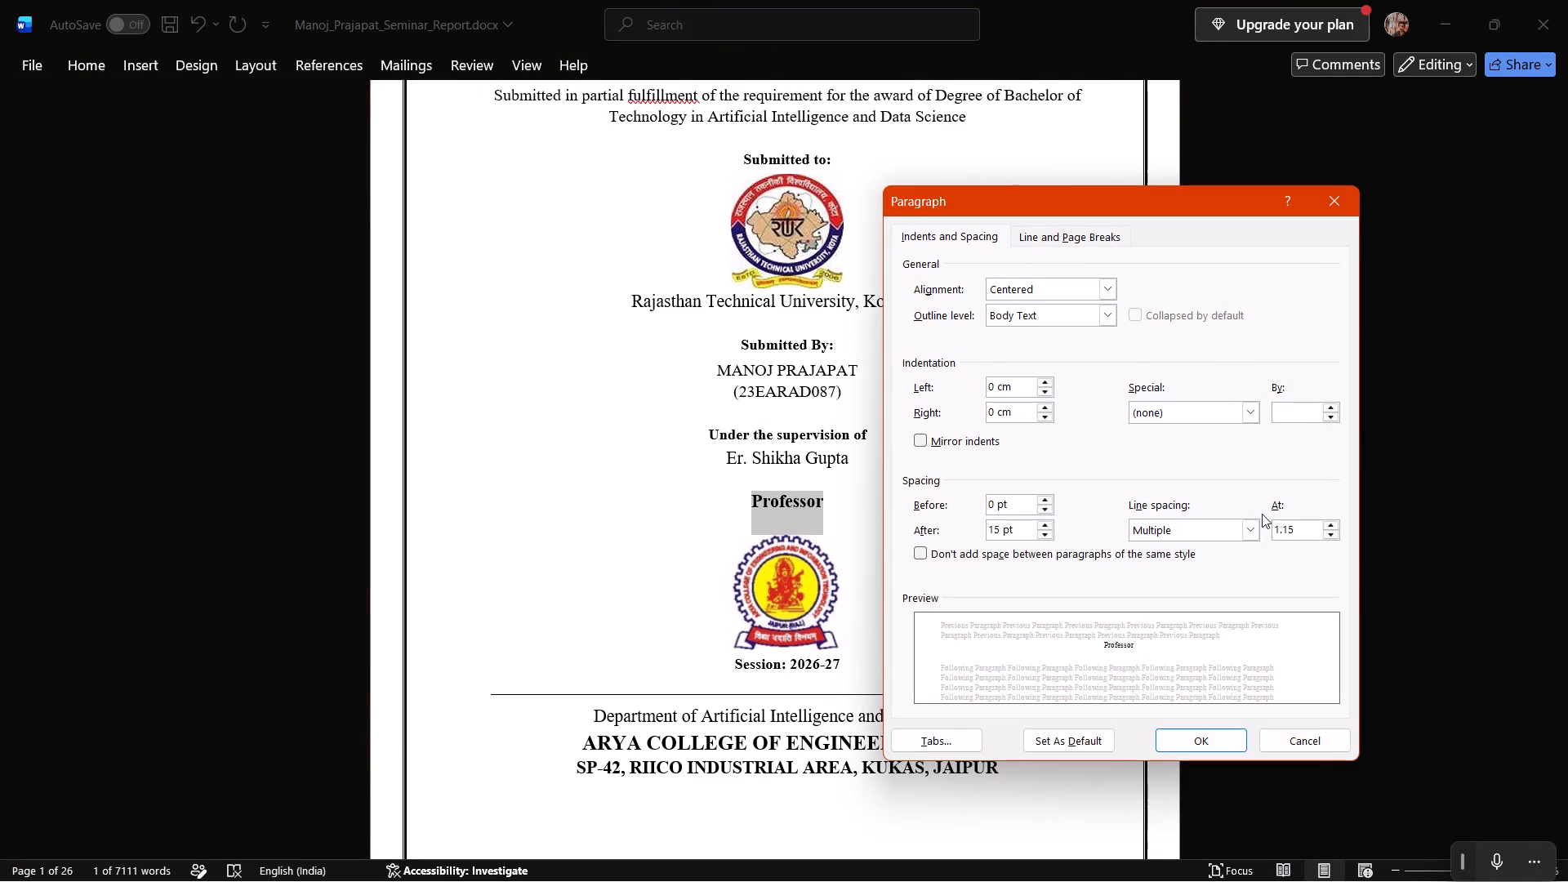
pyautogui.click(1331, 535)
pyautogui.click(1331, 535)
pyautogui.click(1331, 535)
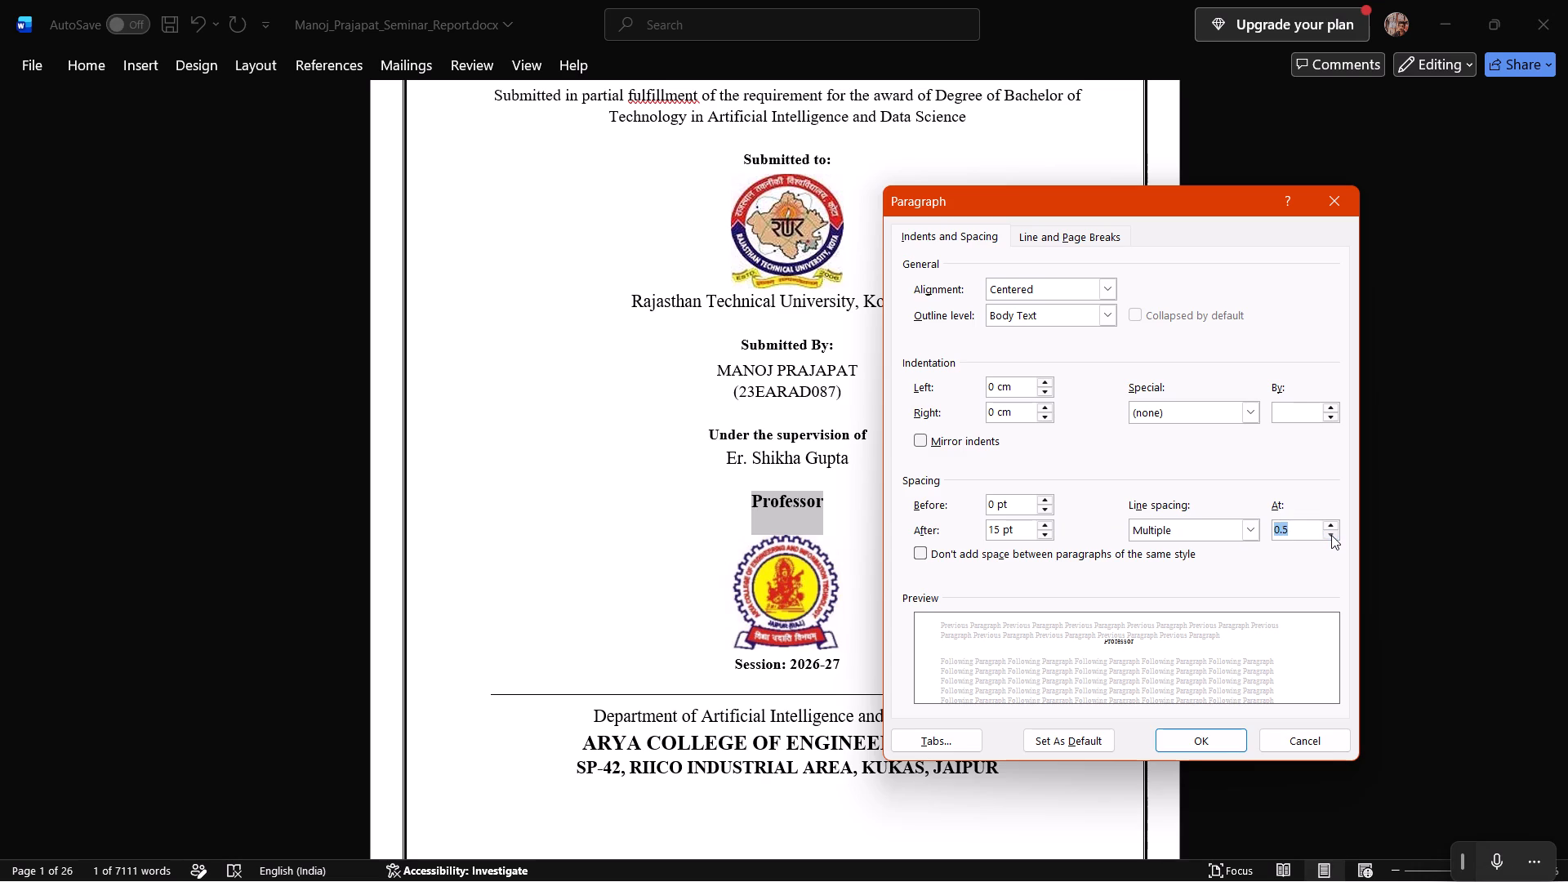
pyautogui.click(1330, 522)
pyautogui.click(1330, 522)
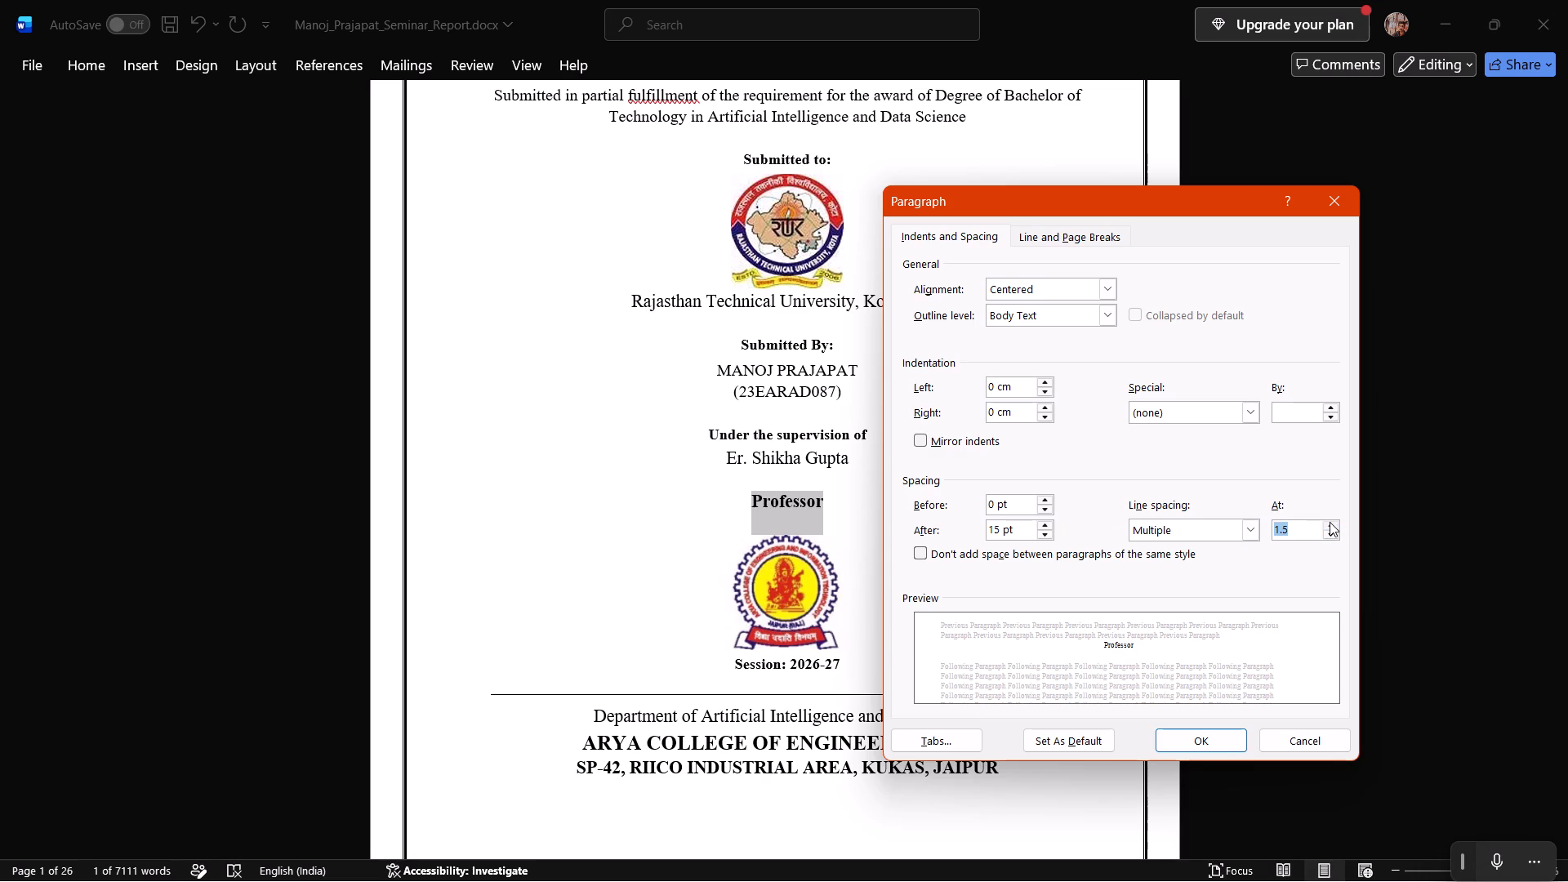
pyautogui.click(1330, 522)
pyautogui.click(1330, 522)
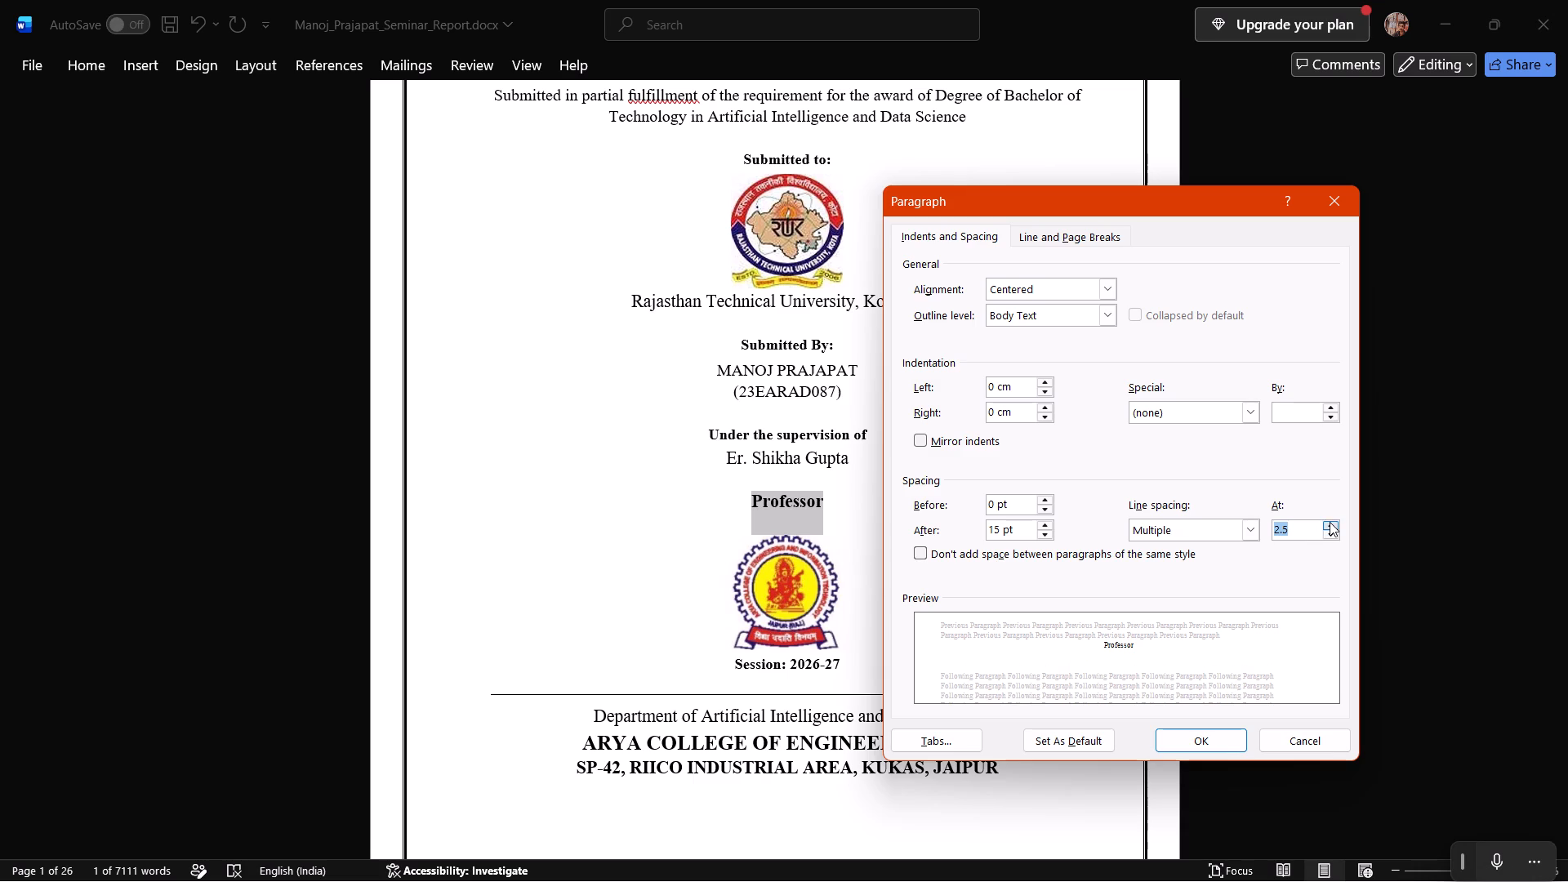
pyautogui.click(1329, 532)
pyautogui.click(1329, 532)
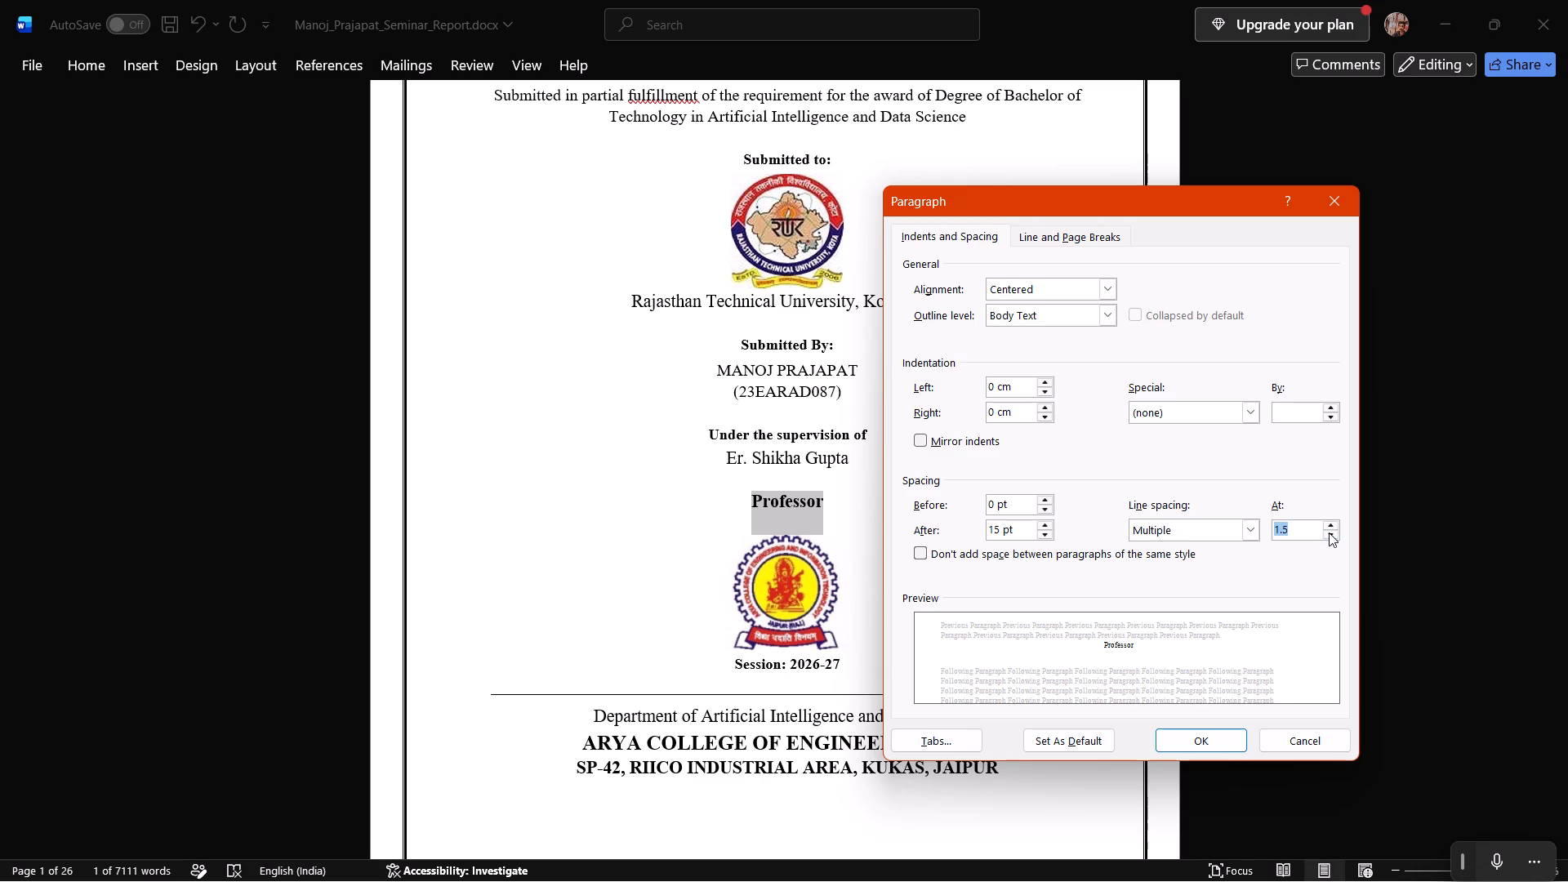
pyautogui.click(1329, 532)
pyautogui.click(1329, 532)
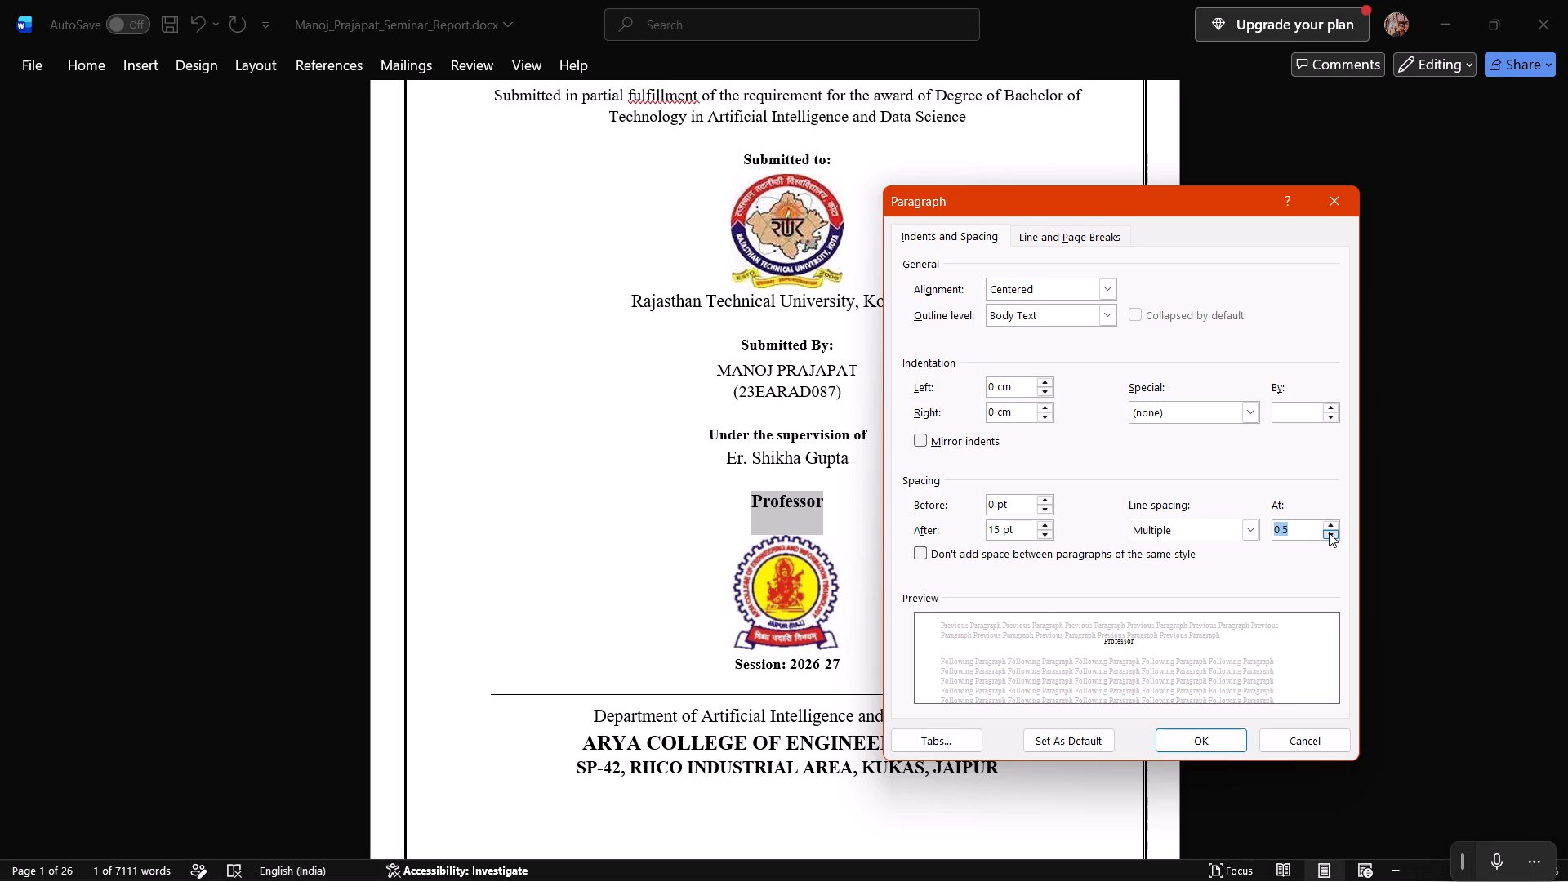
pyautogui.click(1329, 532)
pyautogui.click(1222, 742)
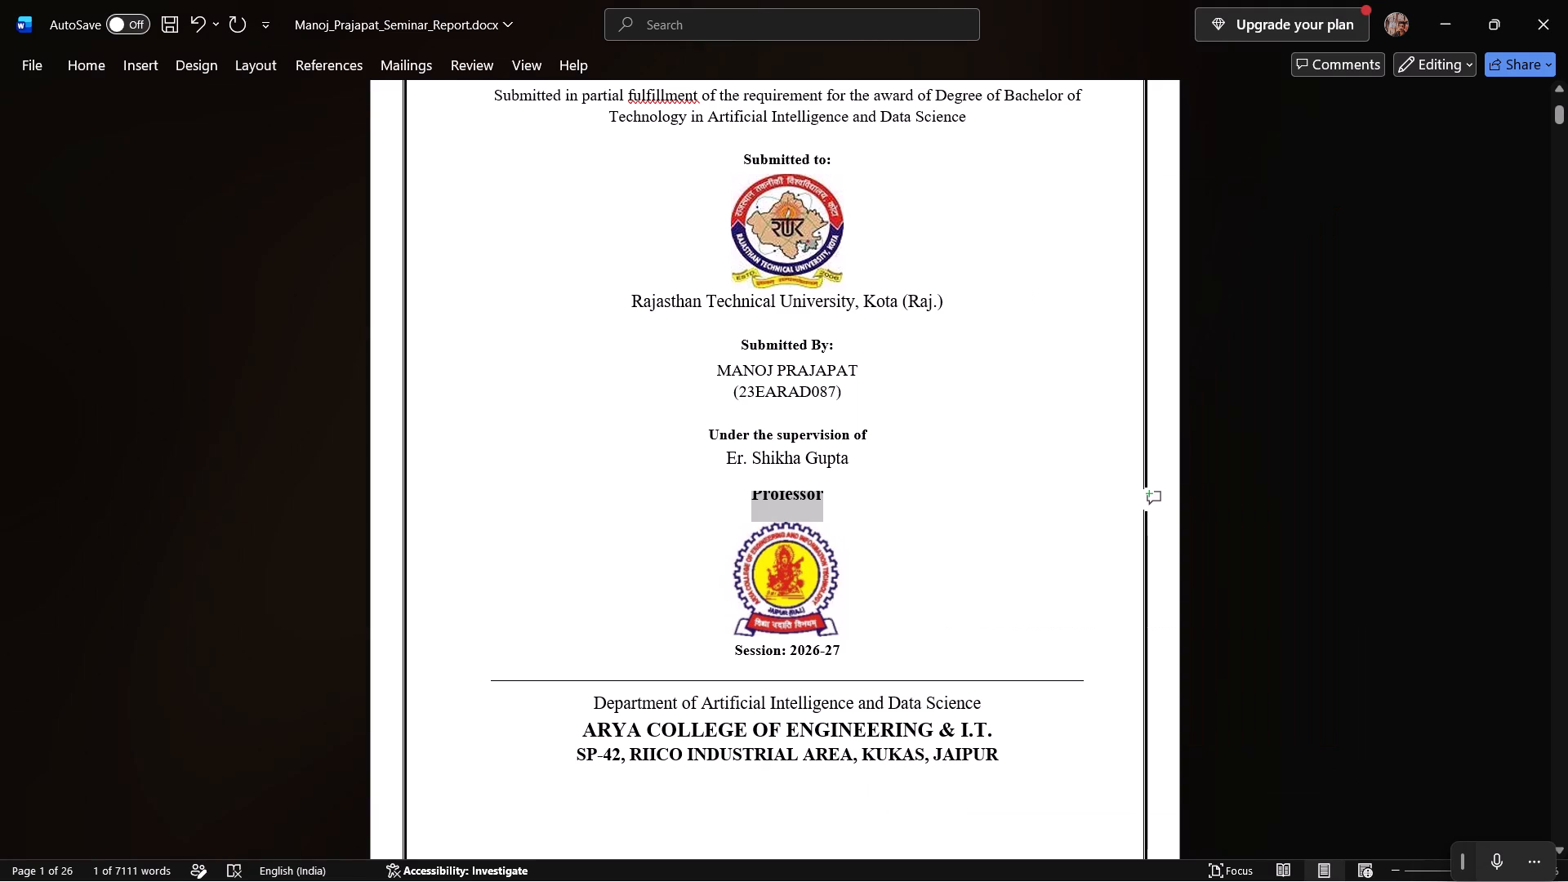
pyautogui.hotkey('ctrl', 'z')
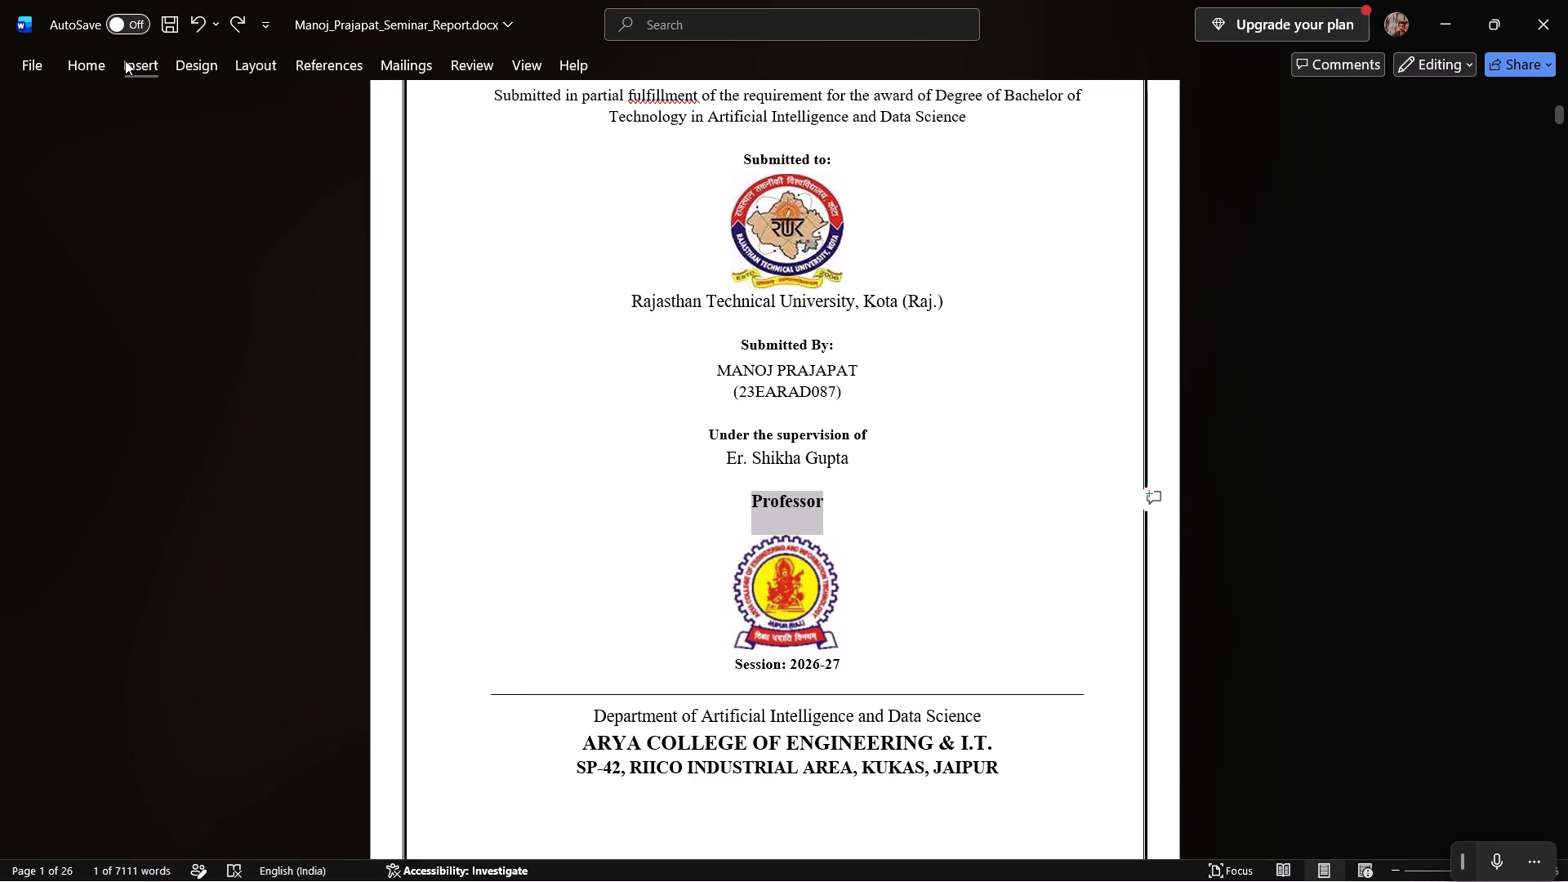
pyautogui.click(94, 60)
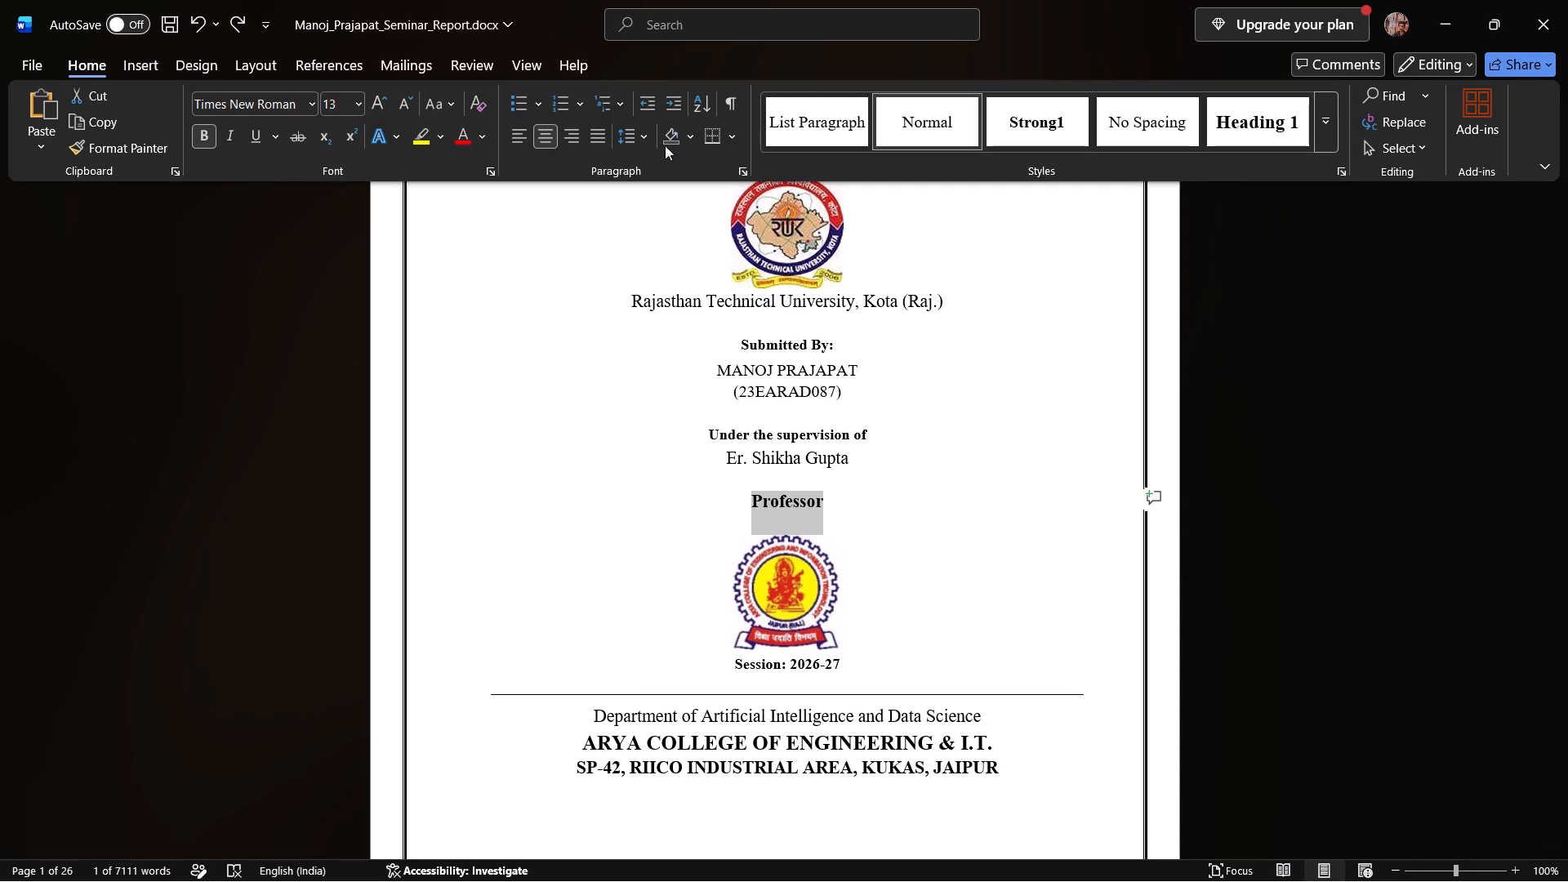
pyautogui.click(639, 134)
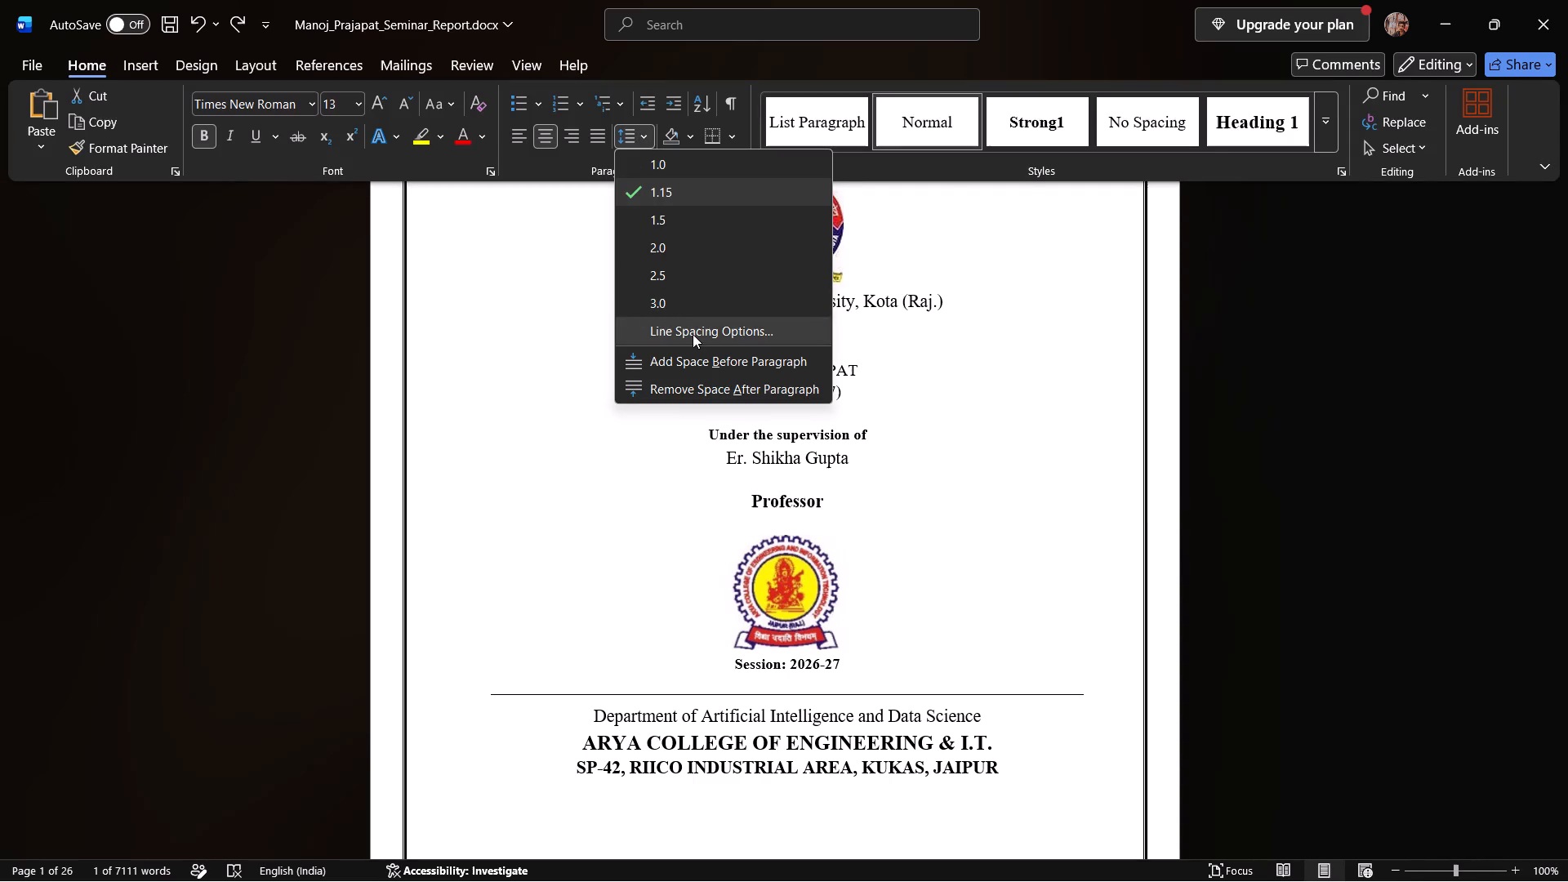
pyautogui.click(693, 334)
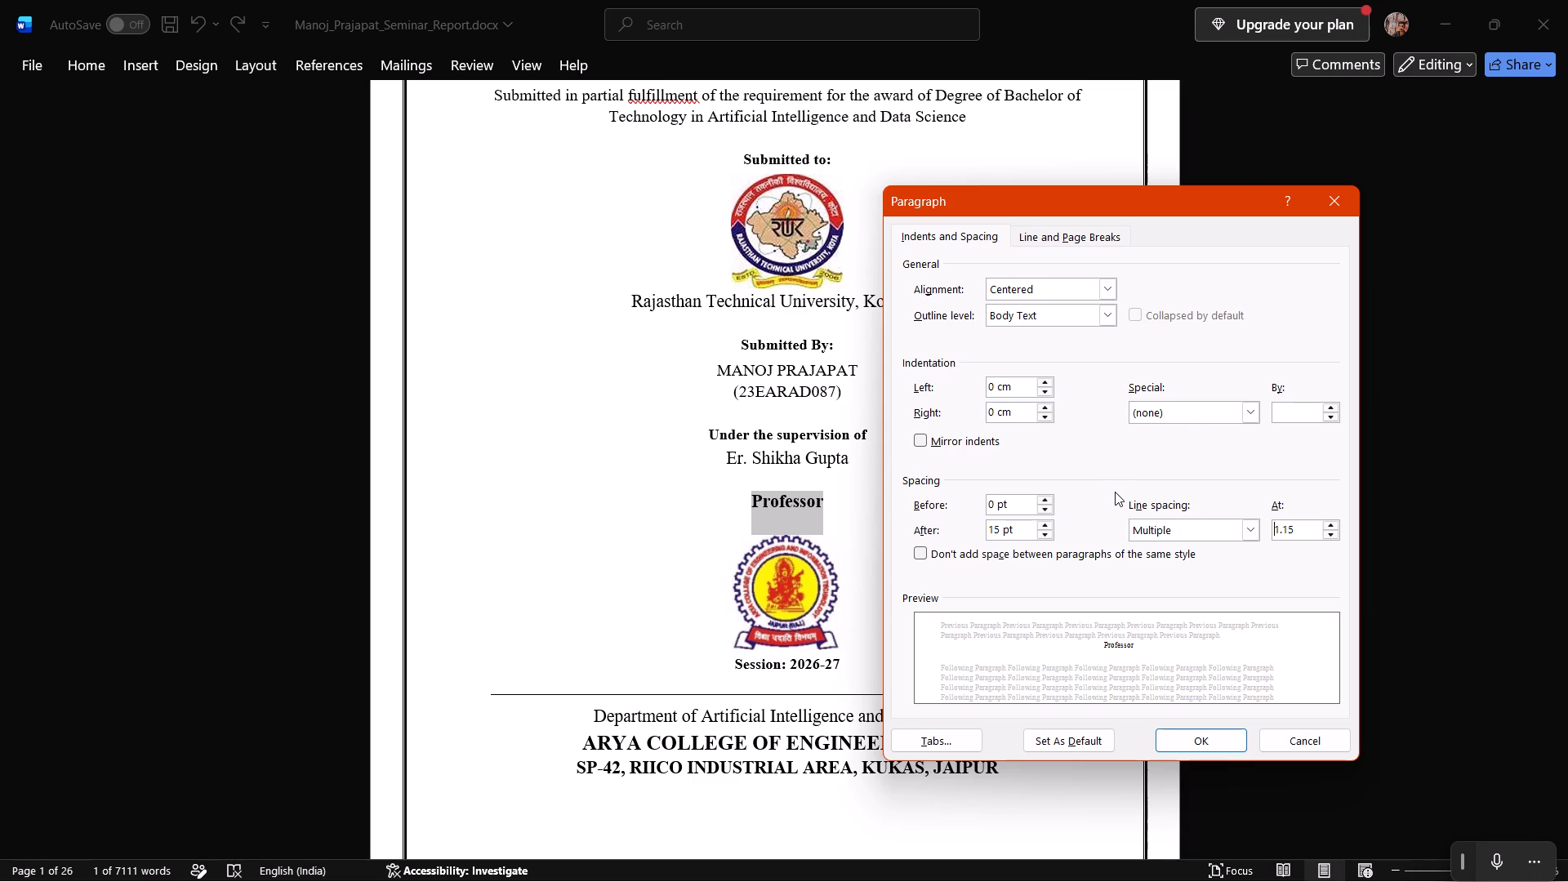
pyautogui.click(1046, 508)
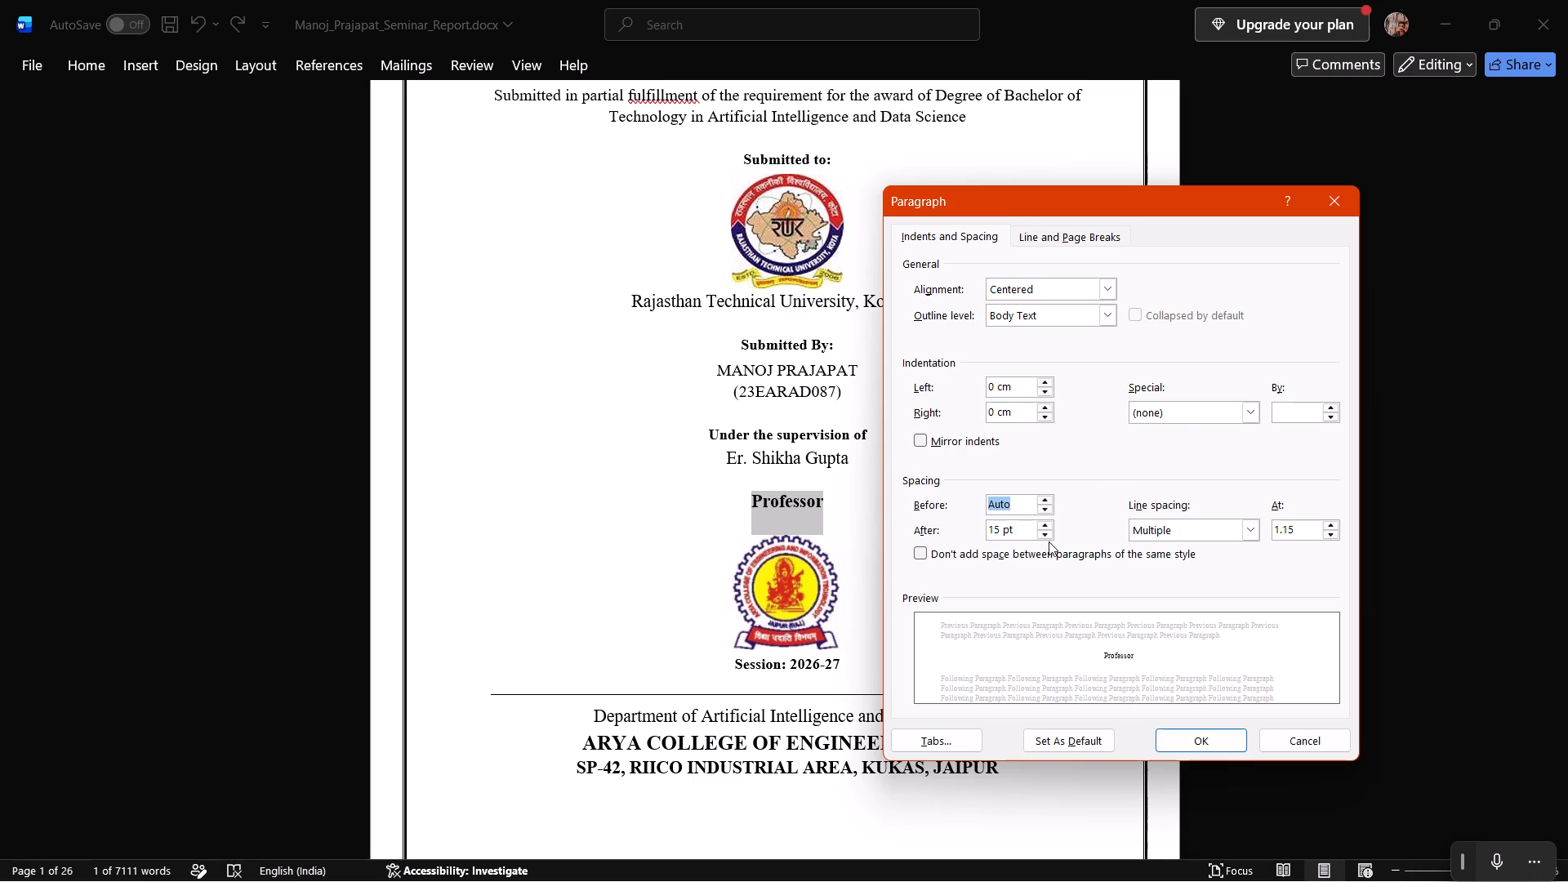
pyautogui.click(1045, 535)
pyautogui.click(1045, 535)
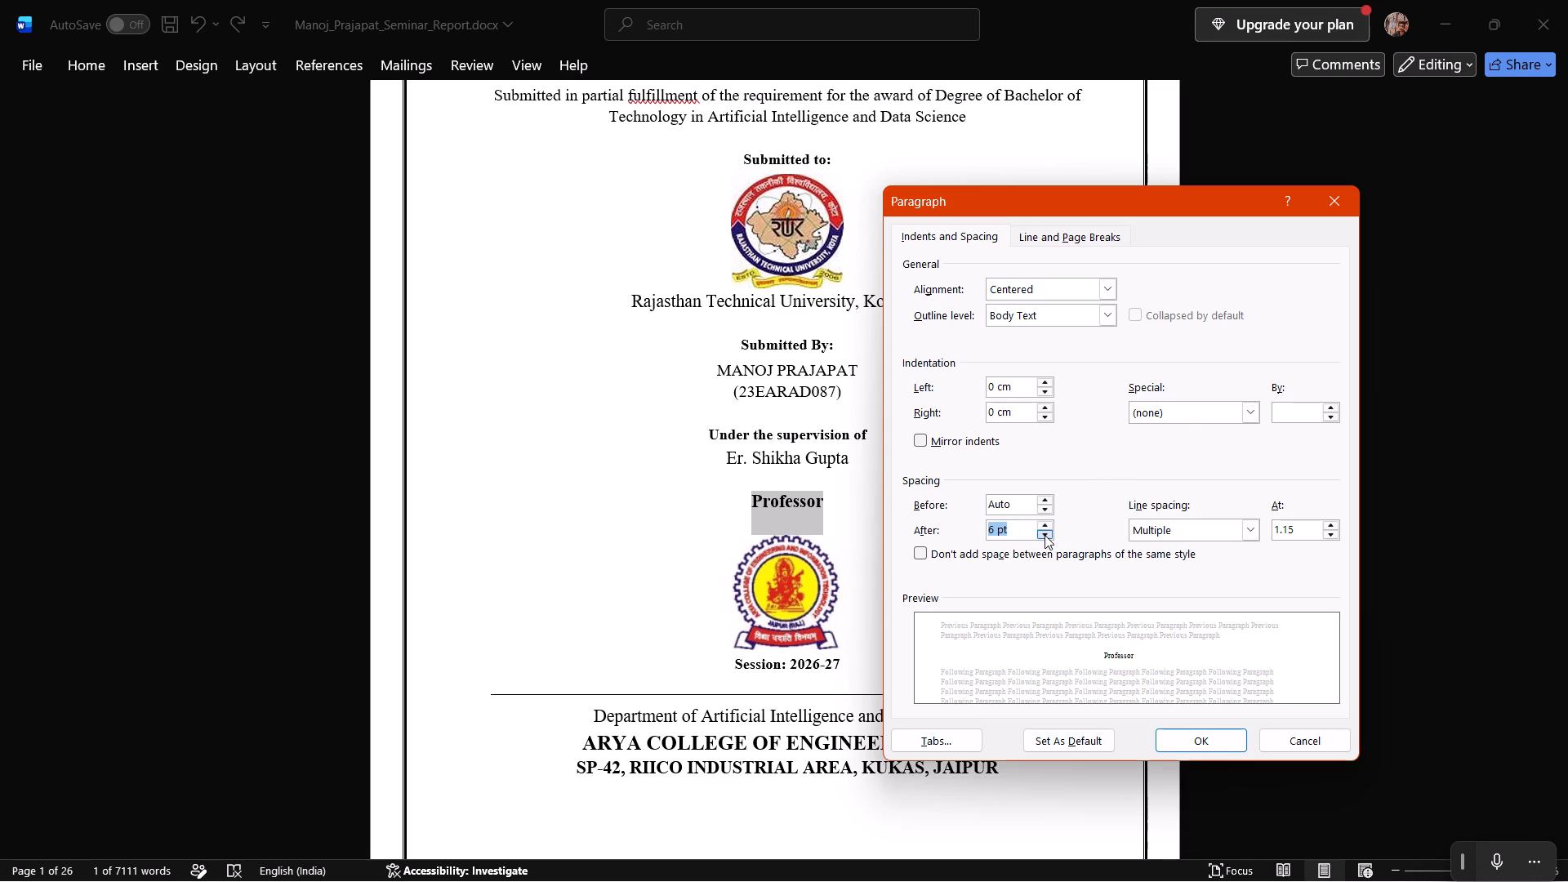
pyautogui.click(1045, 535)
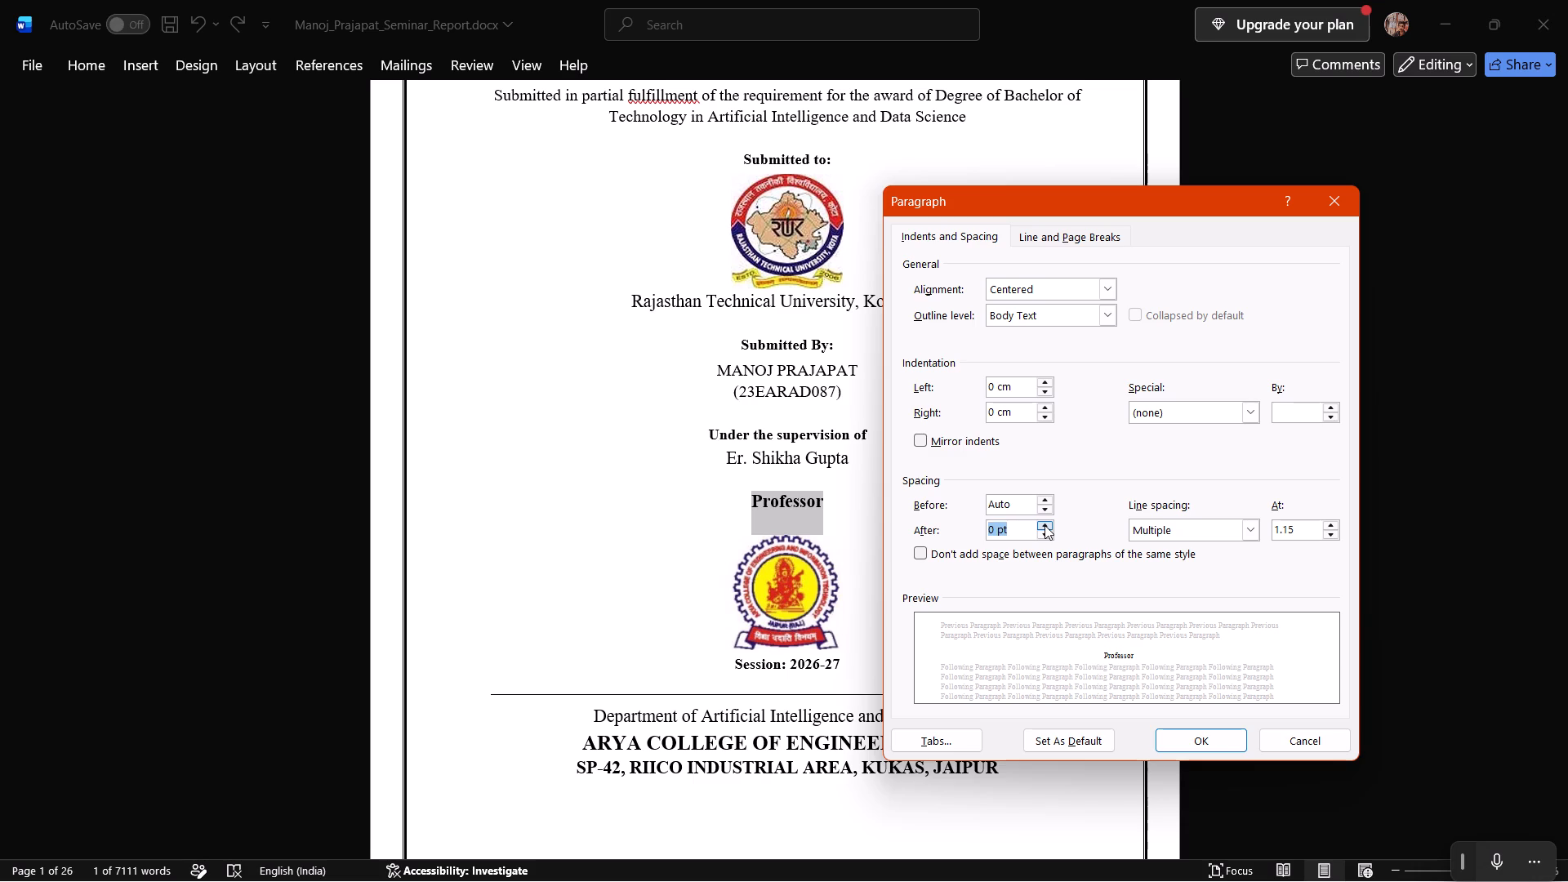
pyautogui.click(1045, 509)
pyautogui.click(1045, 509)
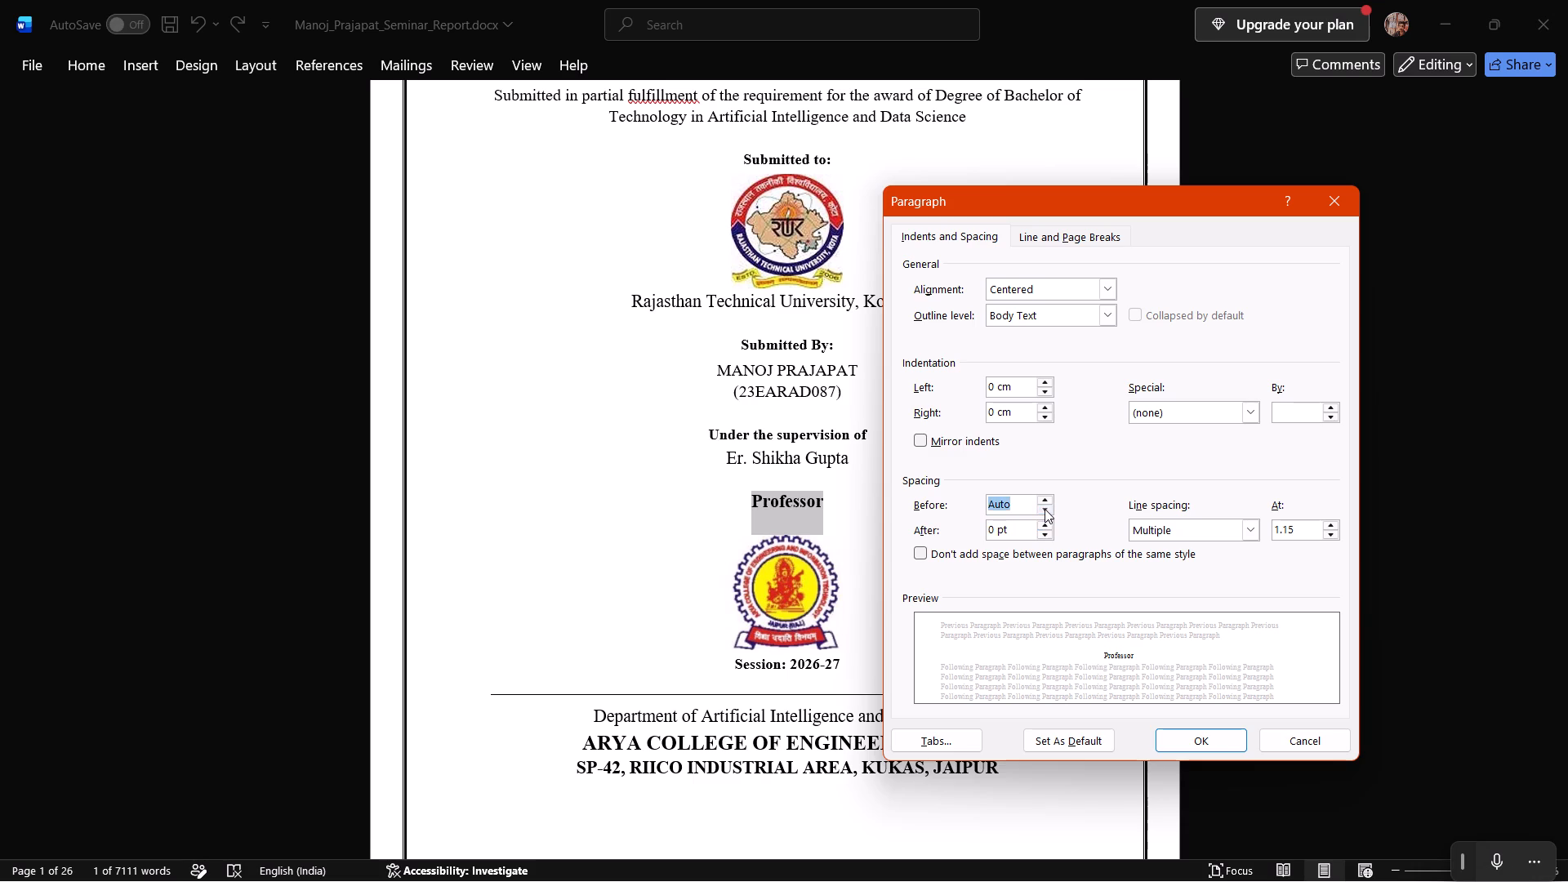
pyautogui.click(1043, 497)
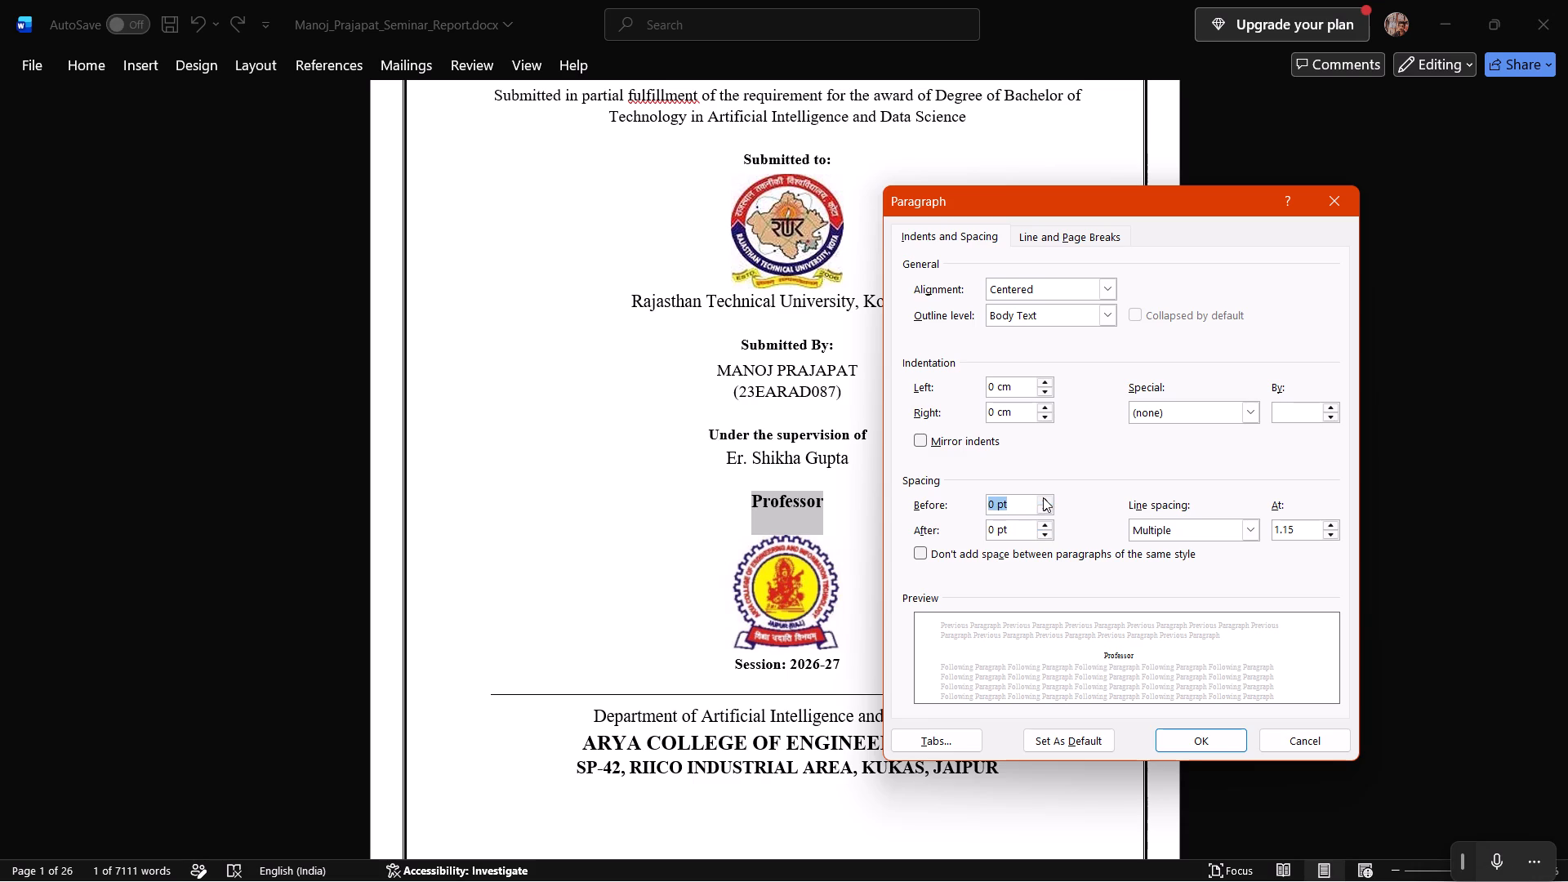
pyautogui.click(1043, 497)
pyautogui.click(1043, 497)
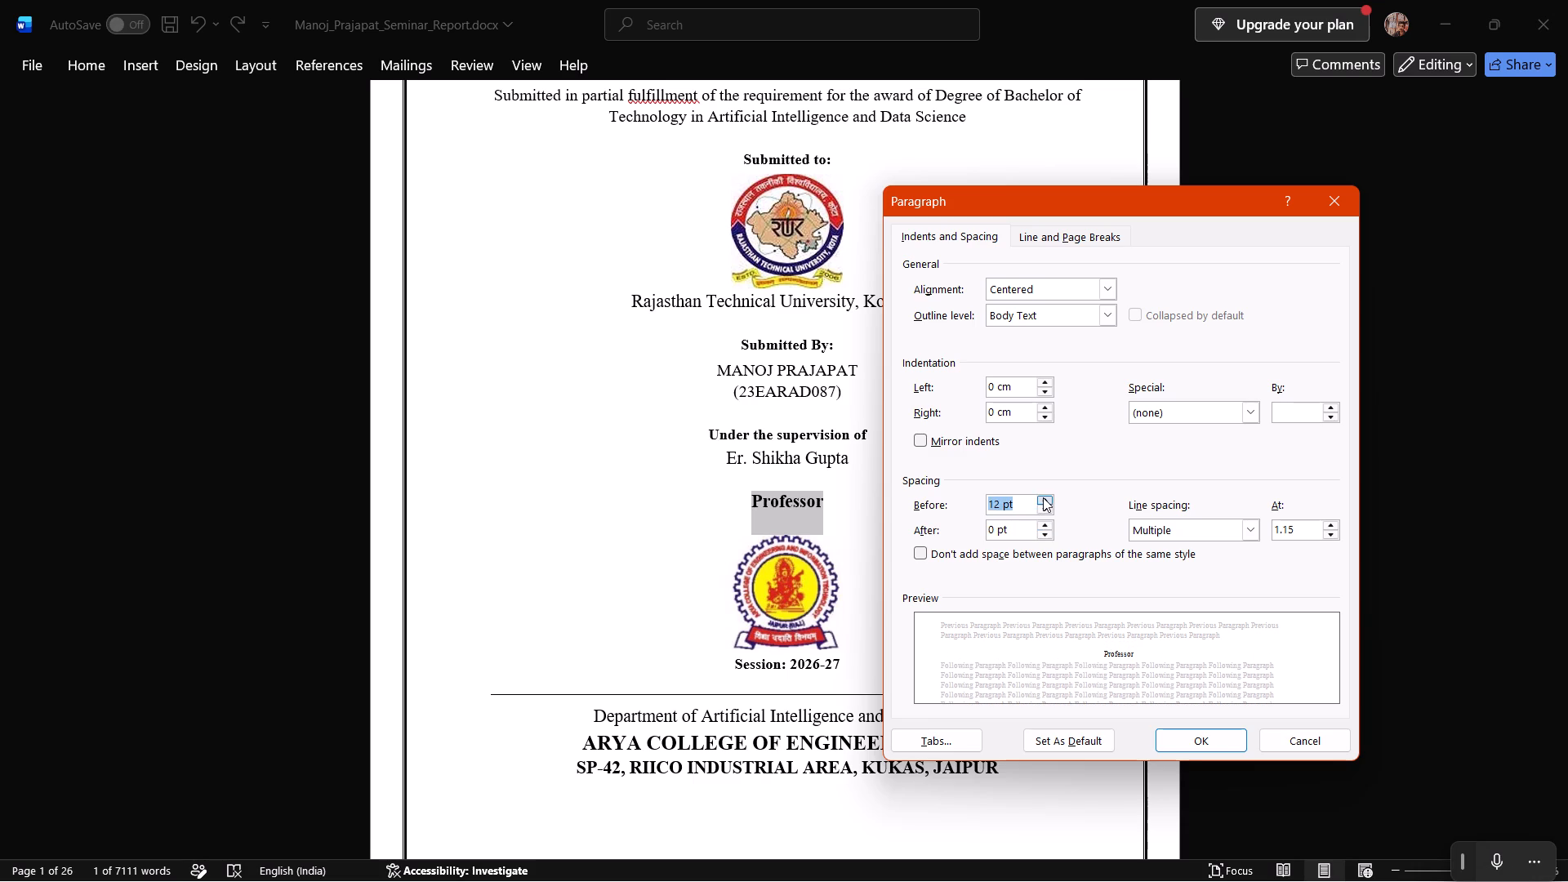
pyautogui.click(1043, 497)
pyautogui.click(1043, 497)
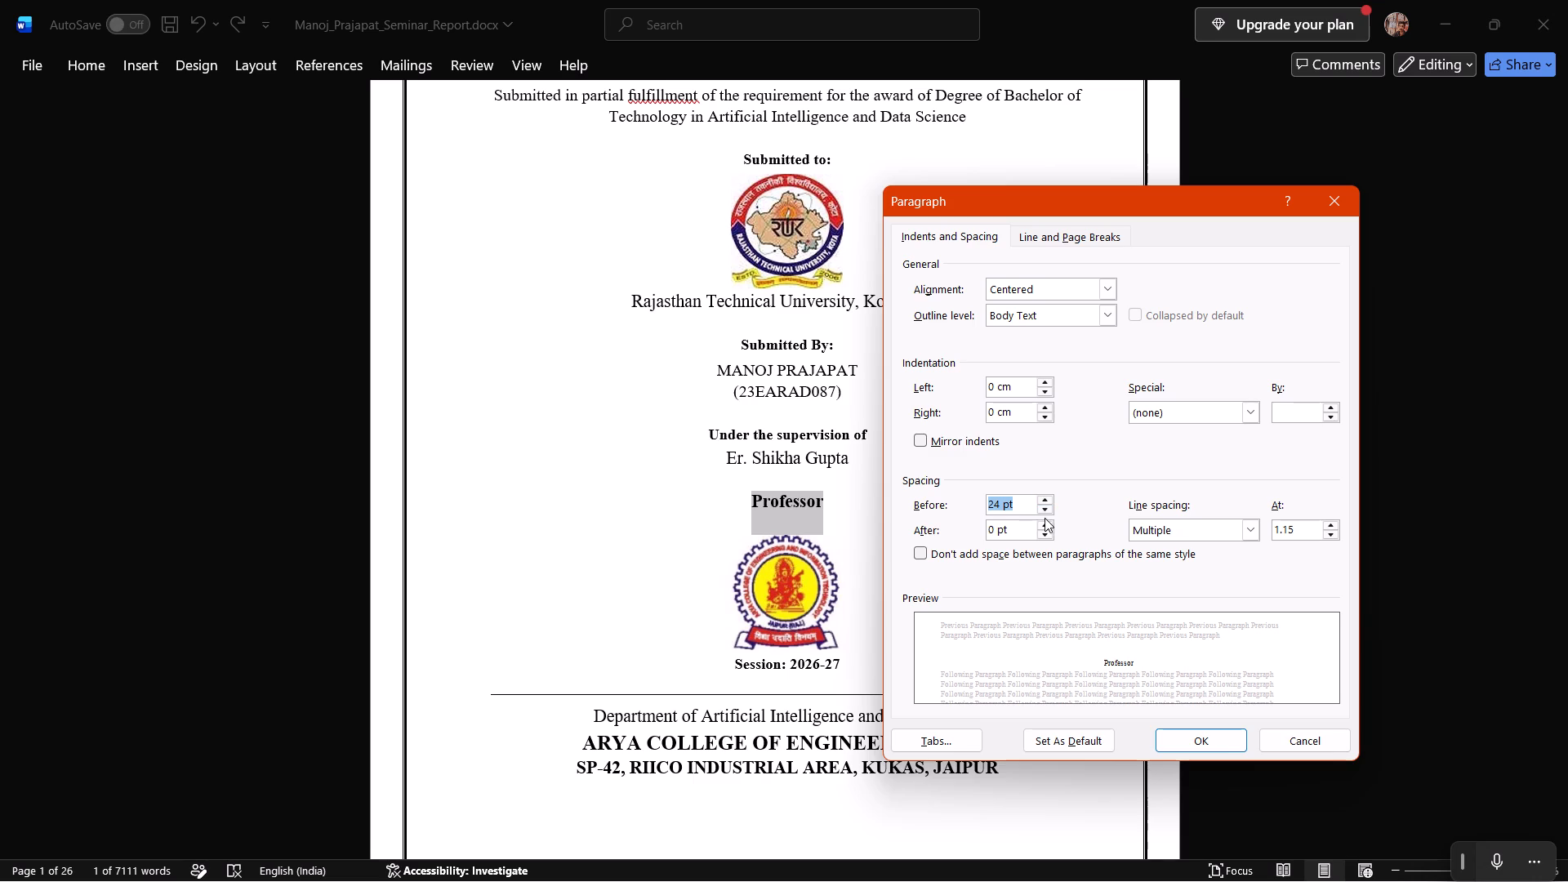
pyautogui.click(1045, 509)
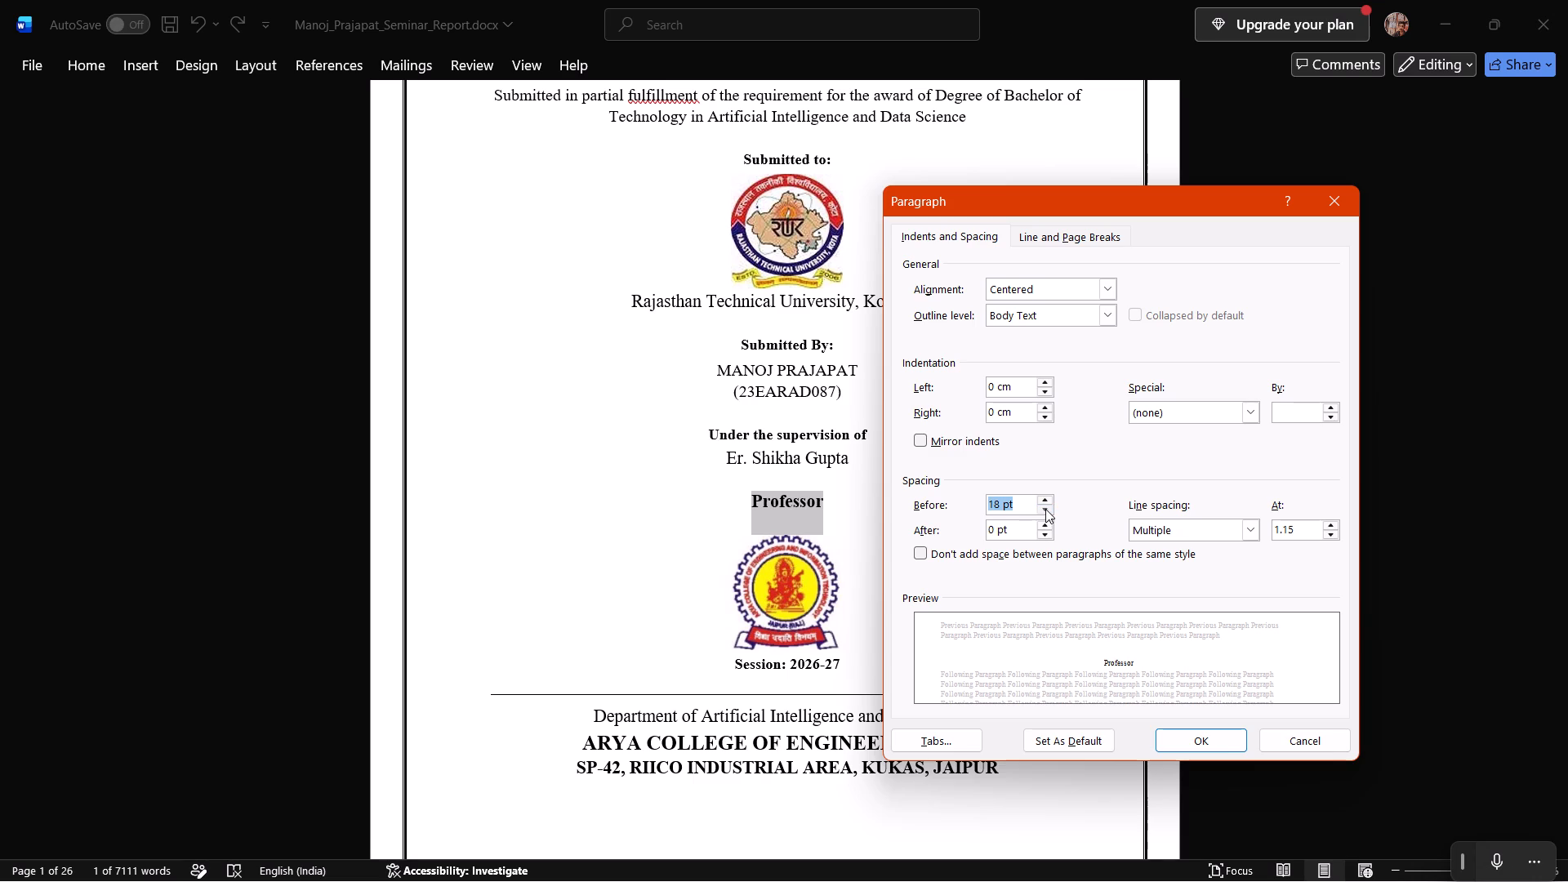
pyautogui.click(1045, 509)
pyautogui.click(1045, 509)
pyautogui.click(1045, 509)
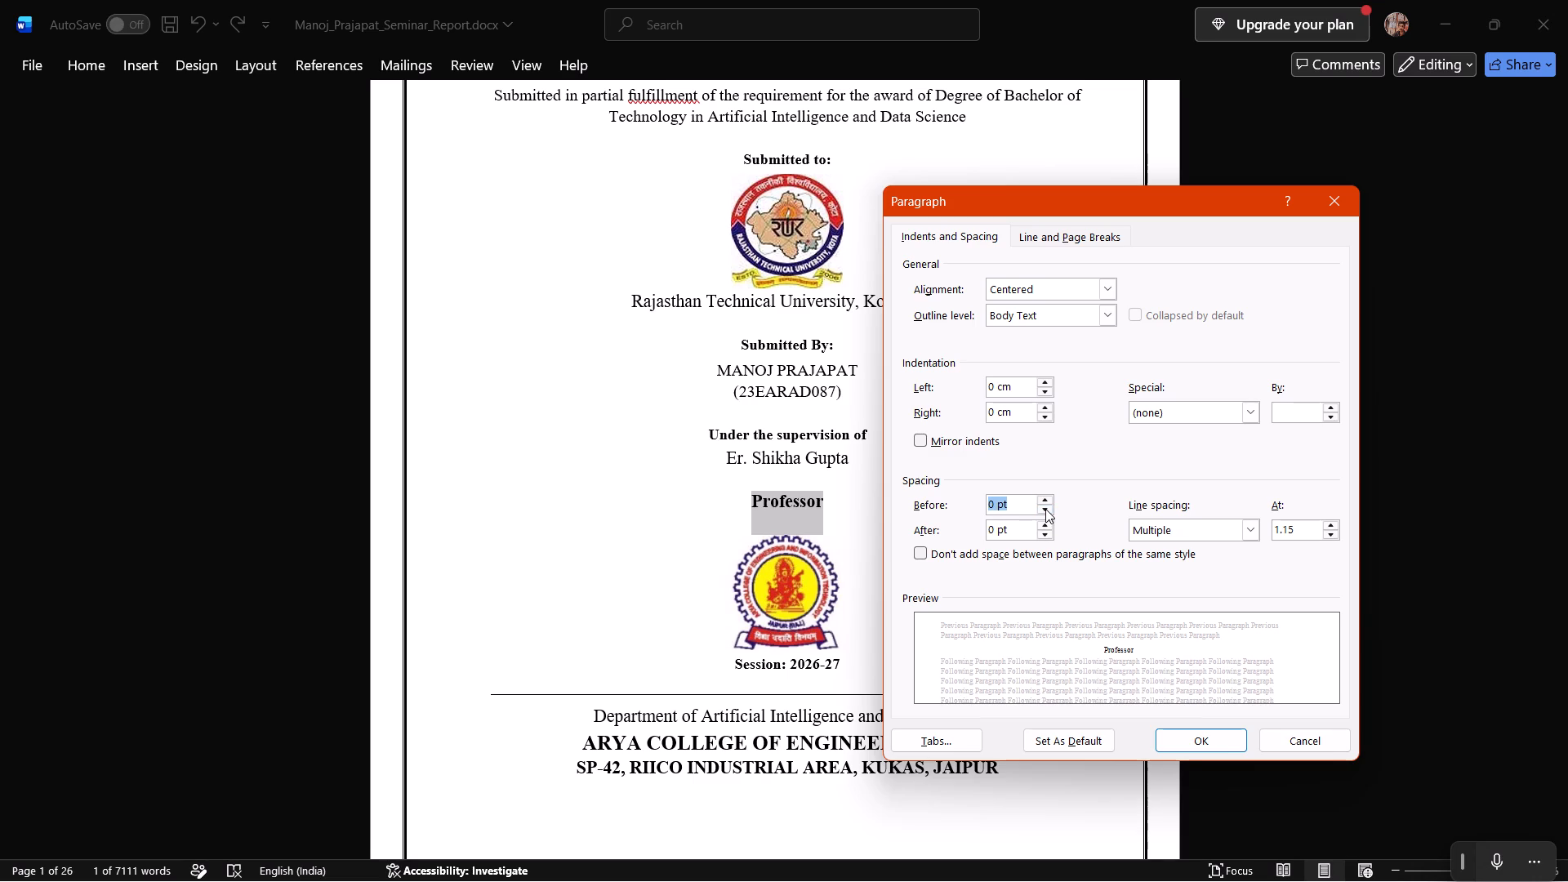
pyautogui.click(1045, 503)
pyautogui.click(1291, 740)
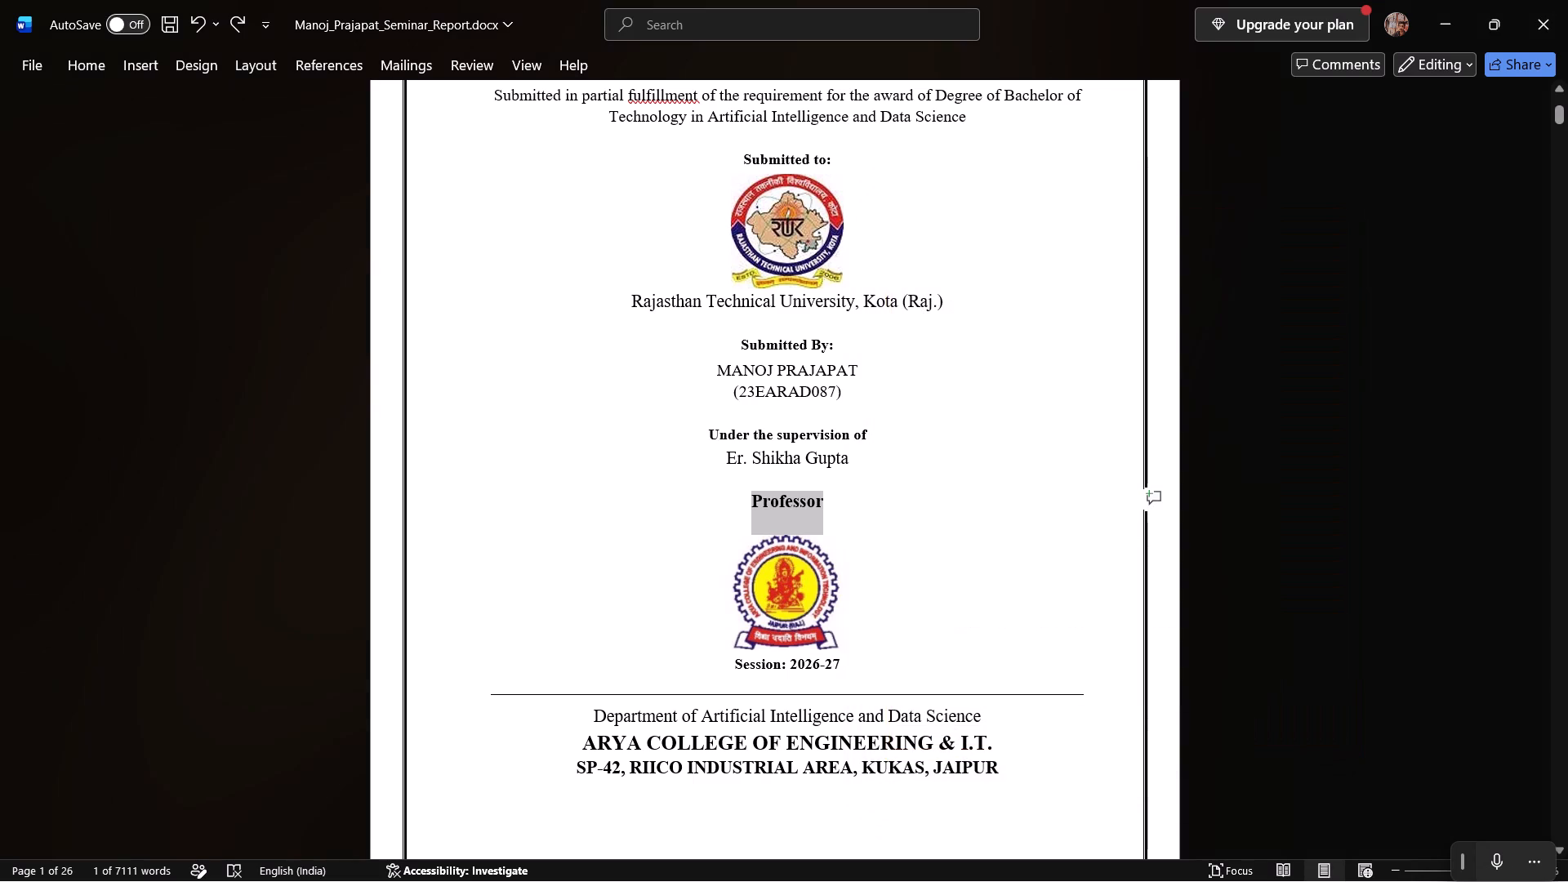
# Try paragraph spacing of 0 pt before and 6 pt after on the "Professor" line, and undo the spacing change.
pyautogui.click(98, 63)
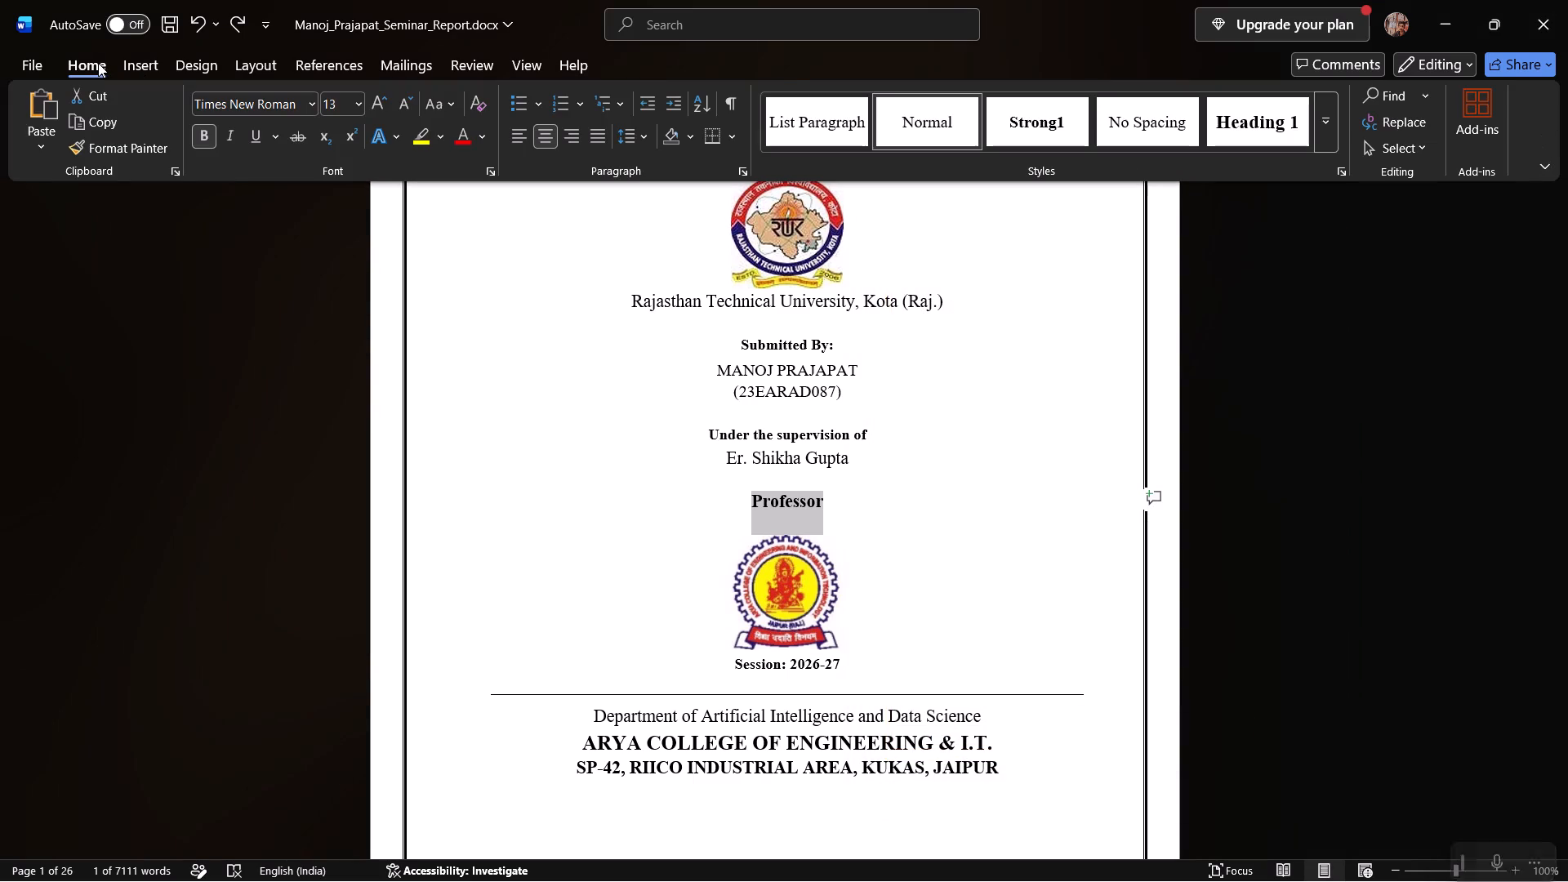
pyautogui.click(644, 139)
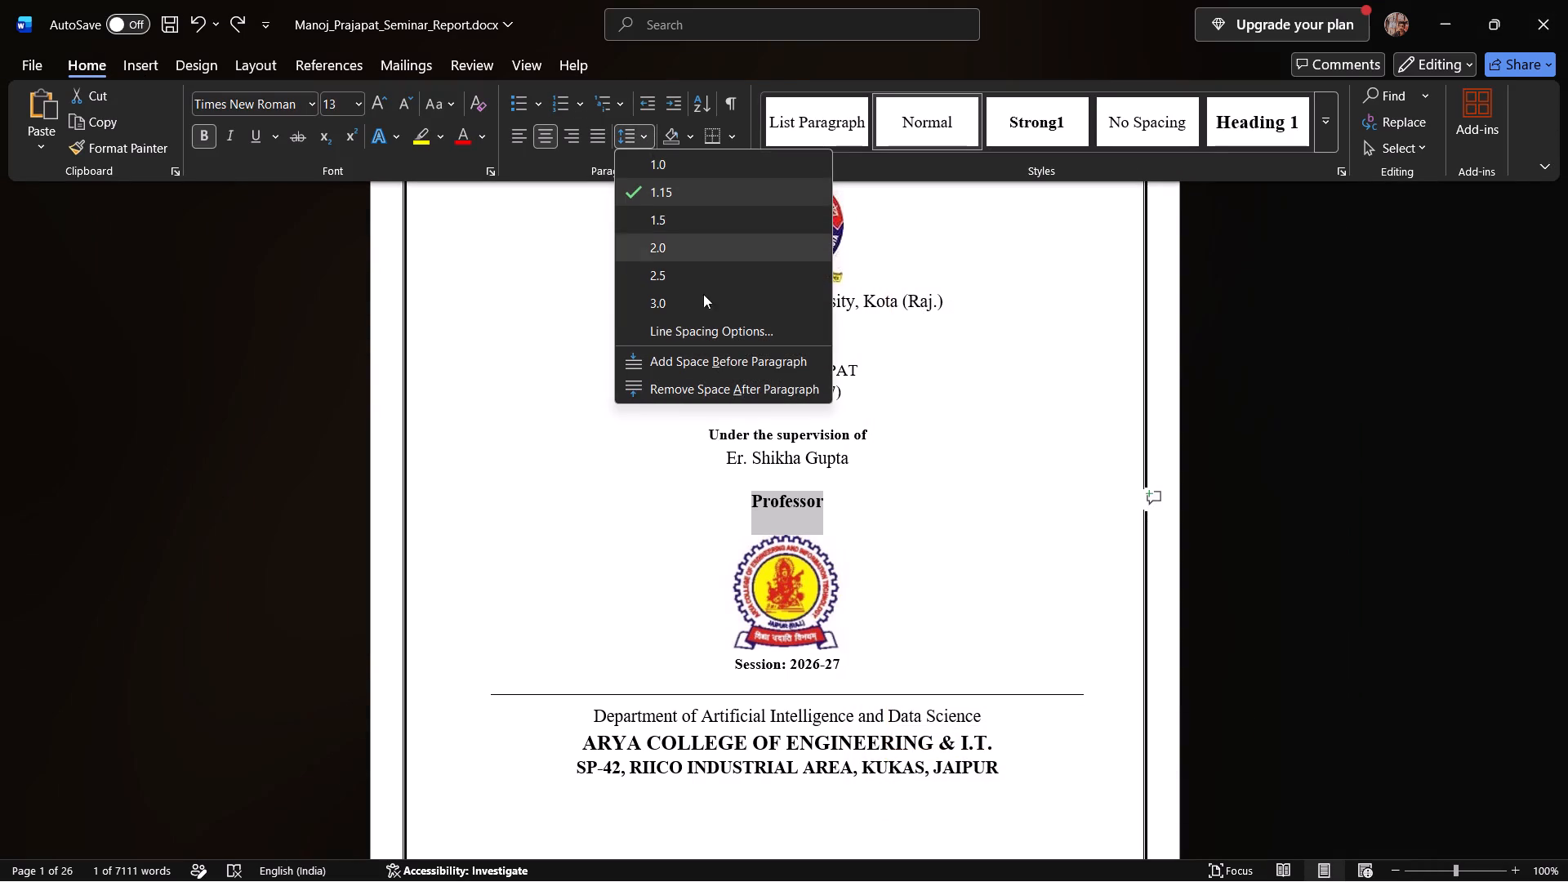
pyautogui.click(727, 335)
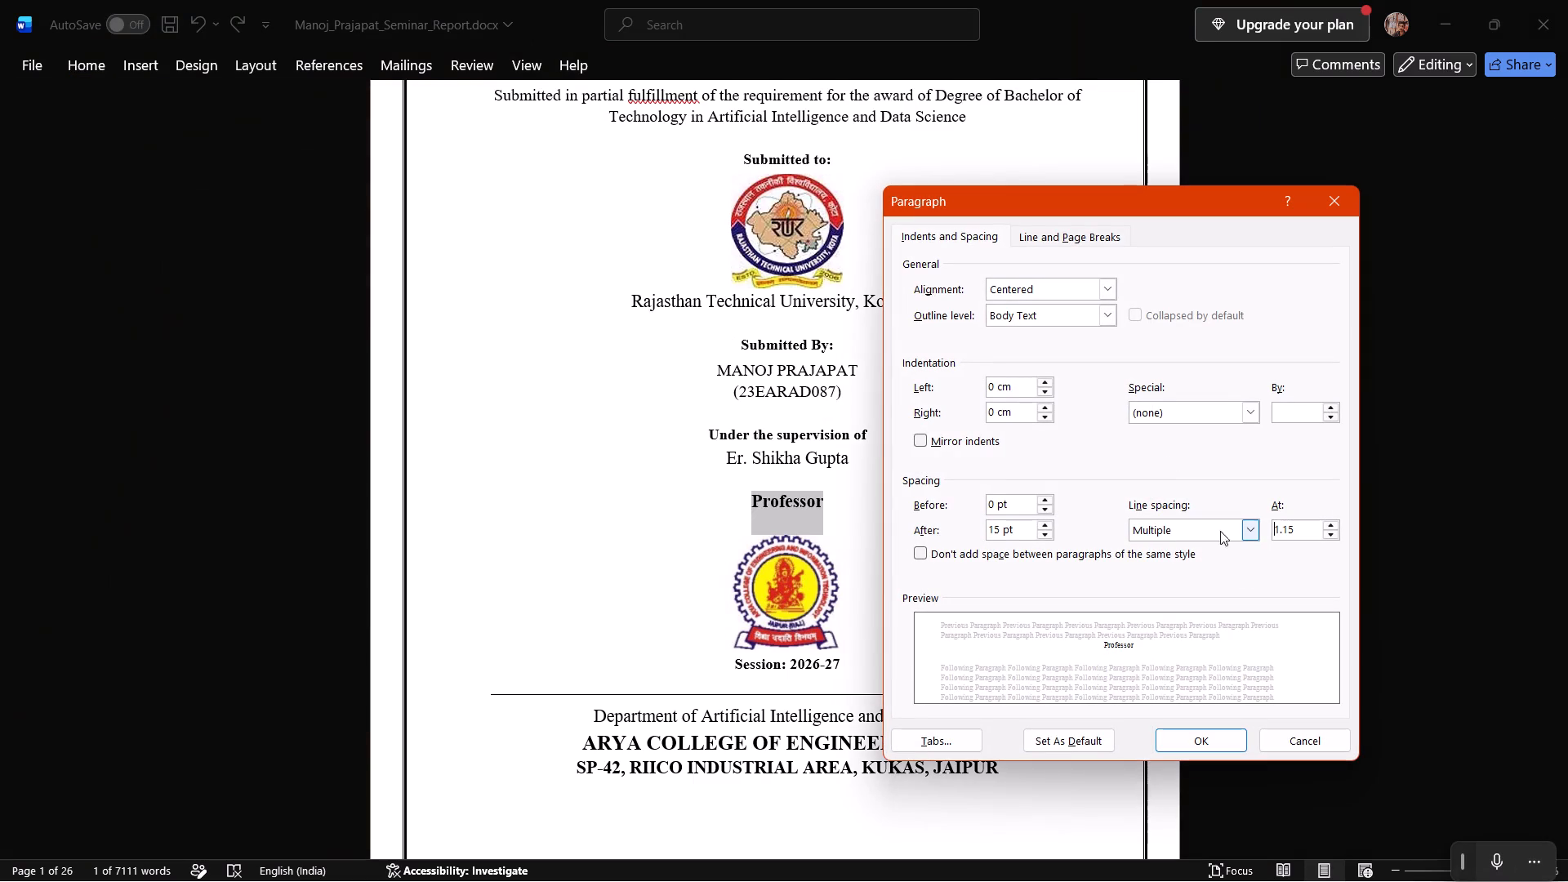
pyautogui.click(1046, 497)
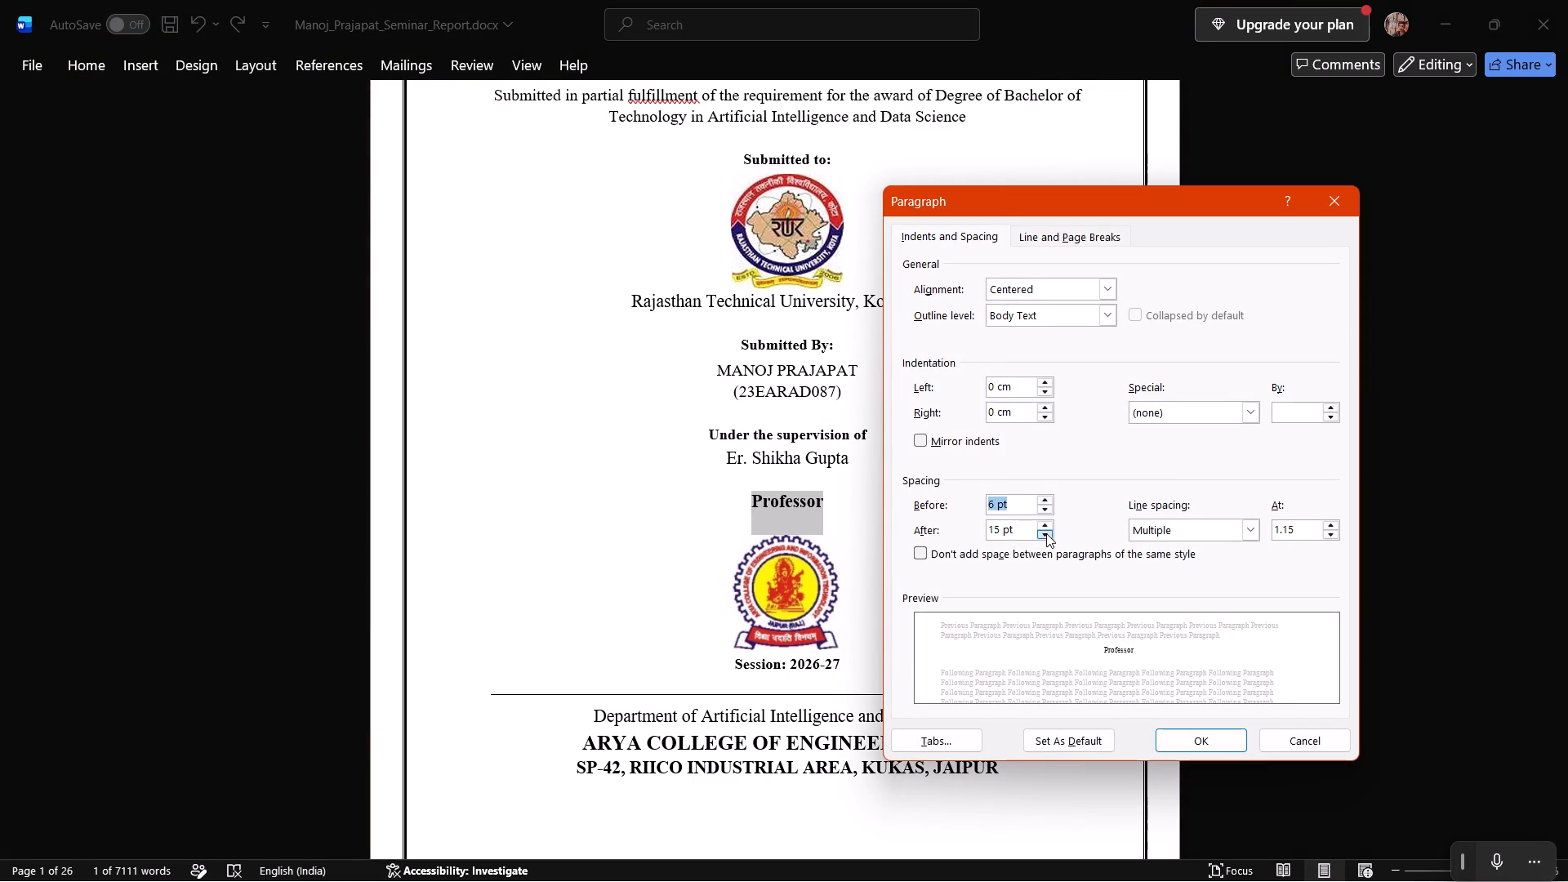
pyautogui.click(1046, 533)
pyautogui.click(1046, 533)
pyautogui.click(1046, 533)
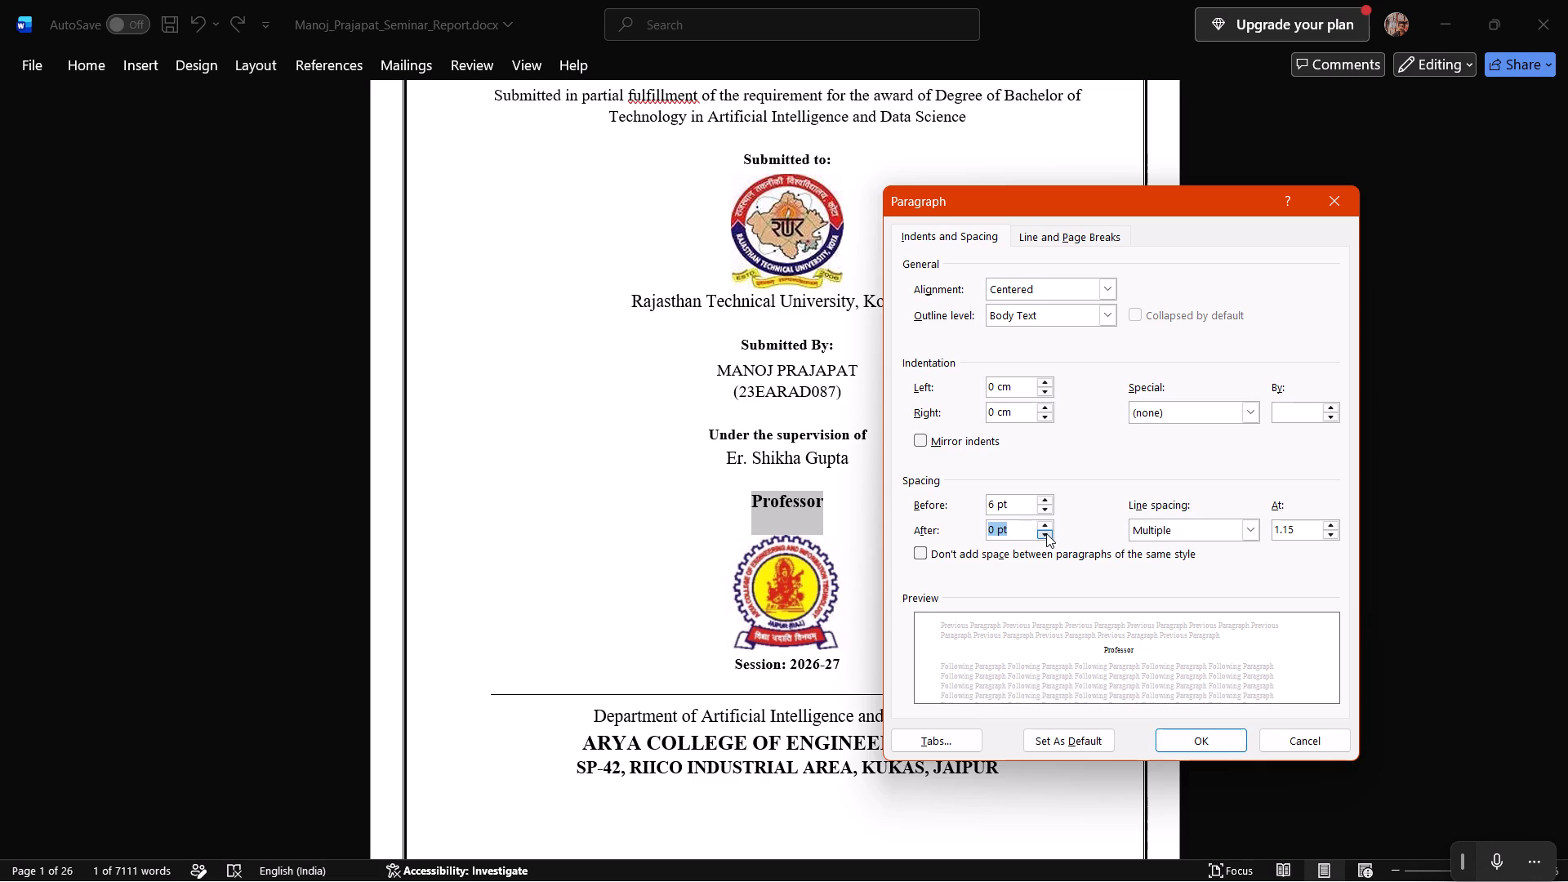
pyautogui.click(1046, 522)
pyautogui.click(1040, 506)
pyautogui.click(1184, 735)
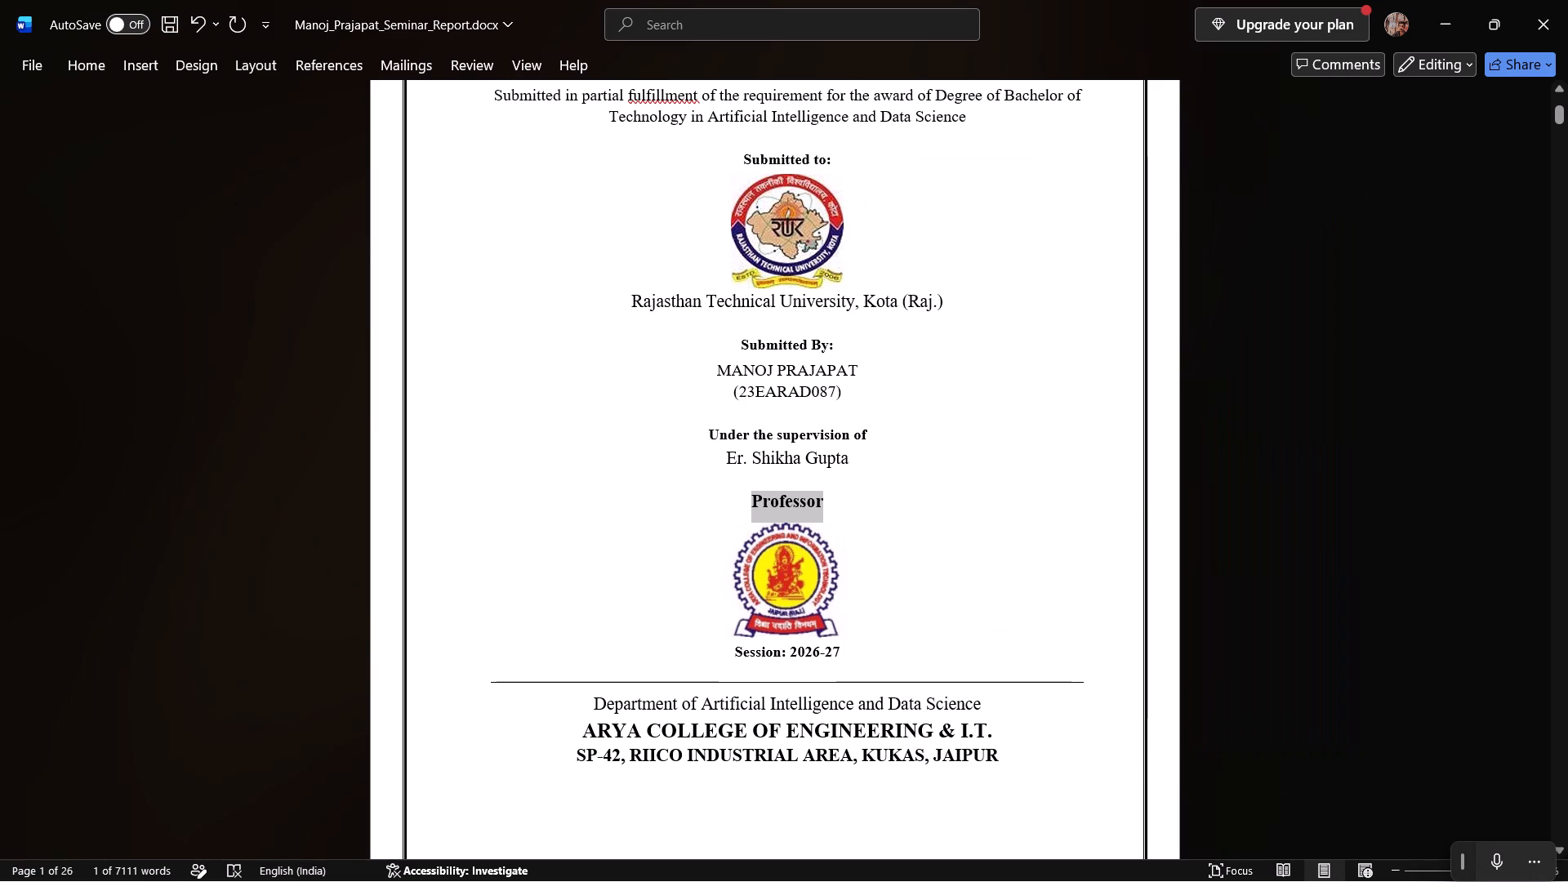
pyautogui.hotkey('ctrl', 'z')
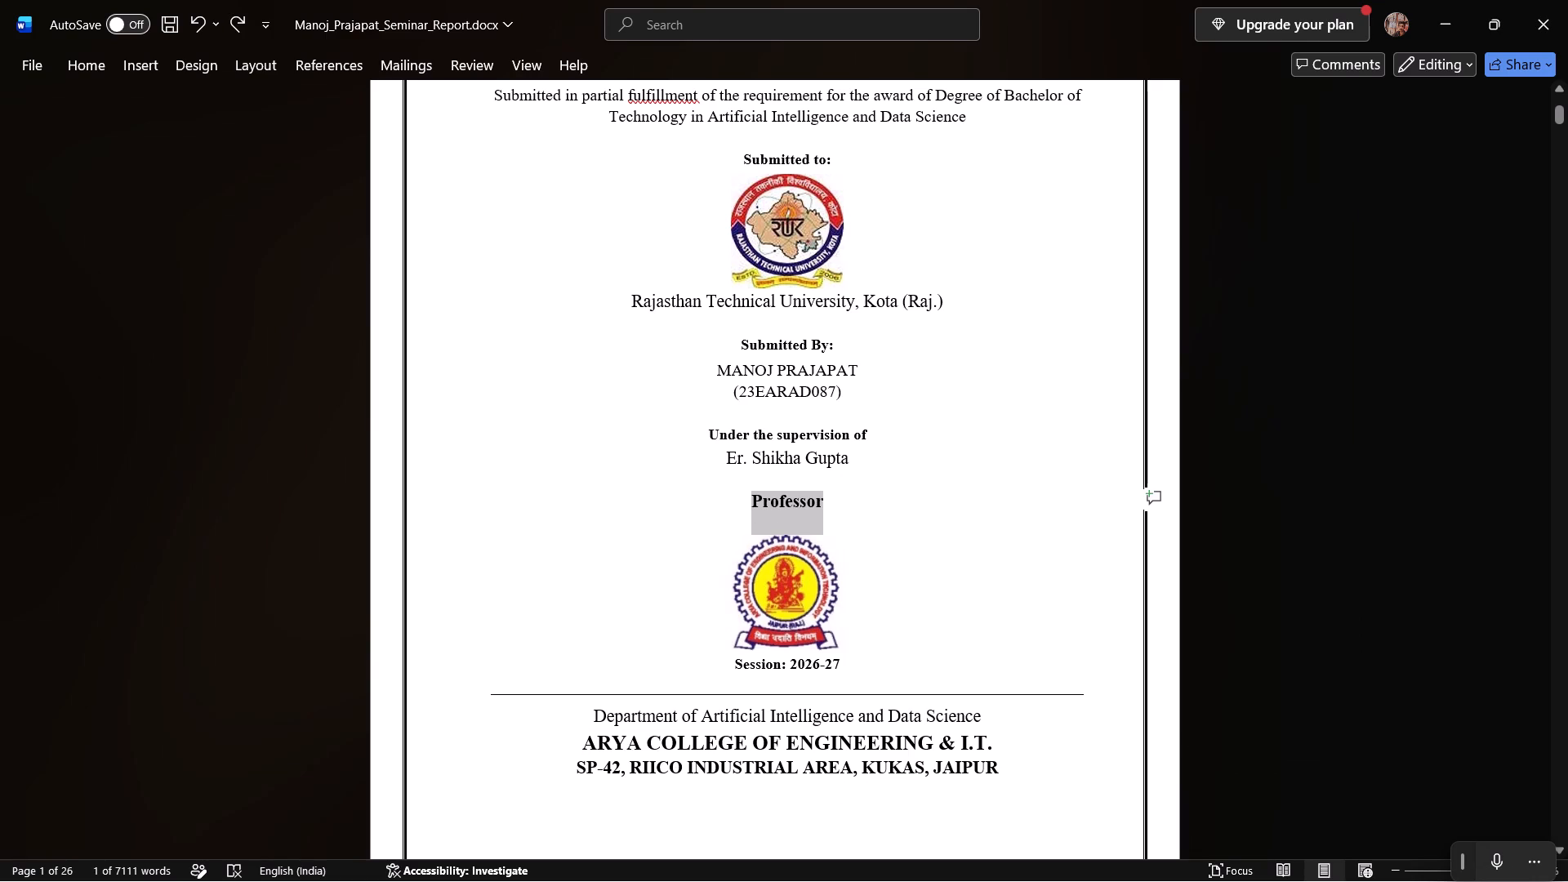
# Set the paragraph spacing of the supervisor's name and "Professor" lines on the cover page to Auto before and 0 pt after.
pyautogui.click(827, 503)
pyautogui.moveTo(827, 503); pyautogui.dragTo(734, 473)
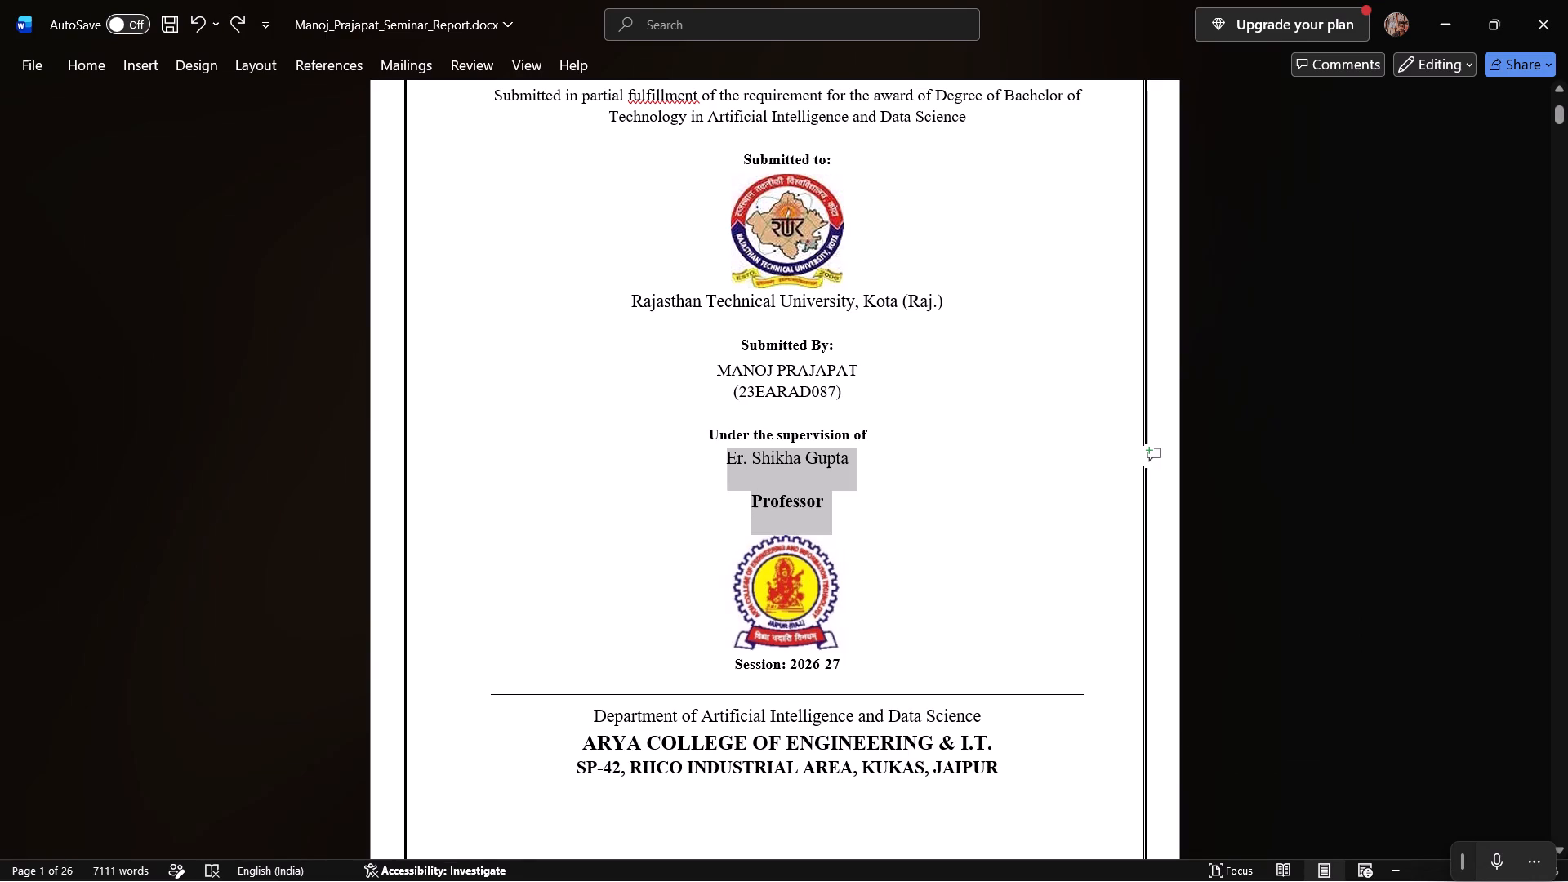
pyautogui.moveTo(734, 473); pyautogui.dragTo(729, 470)
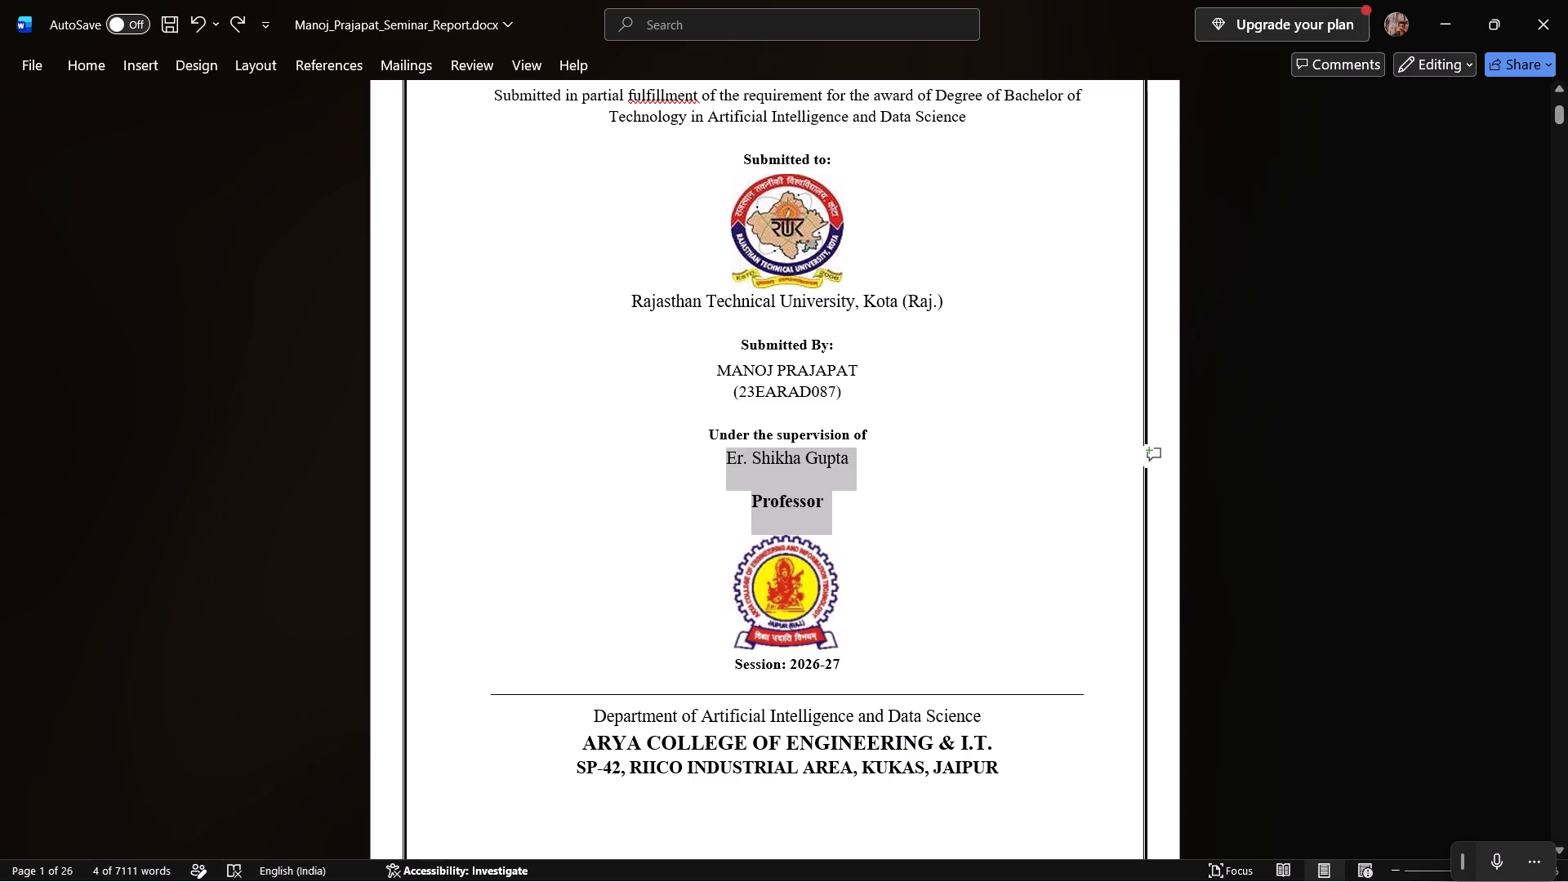
pyautogui.click(91, 70)
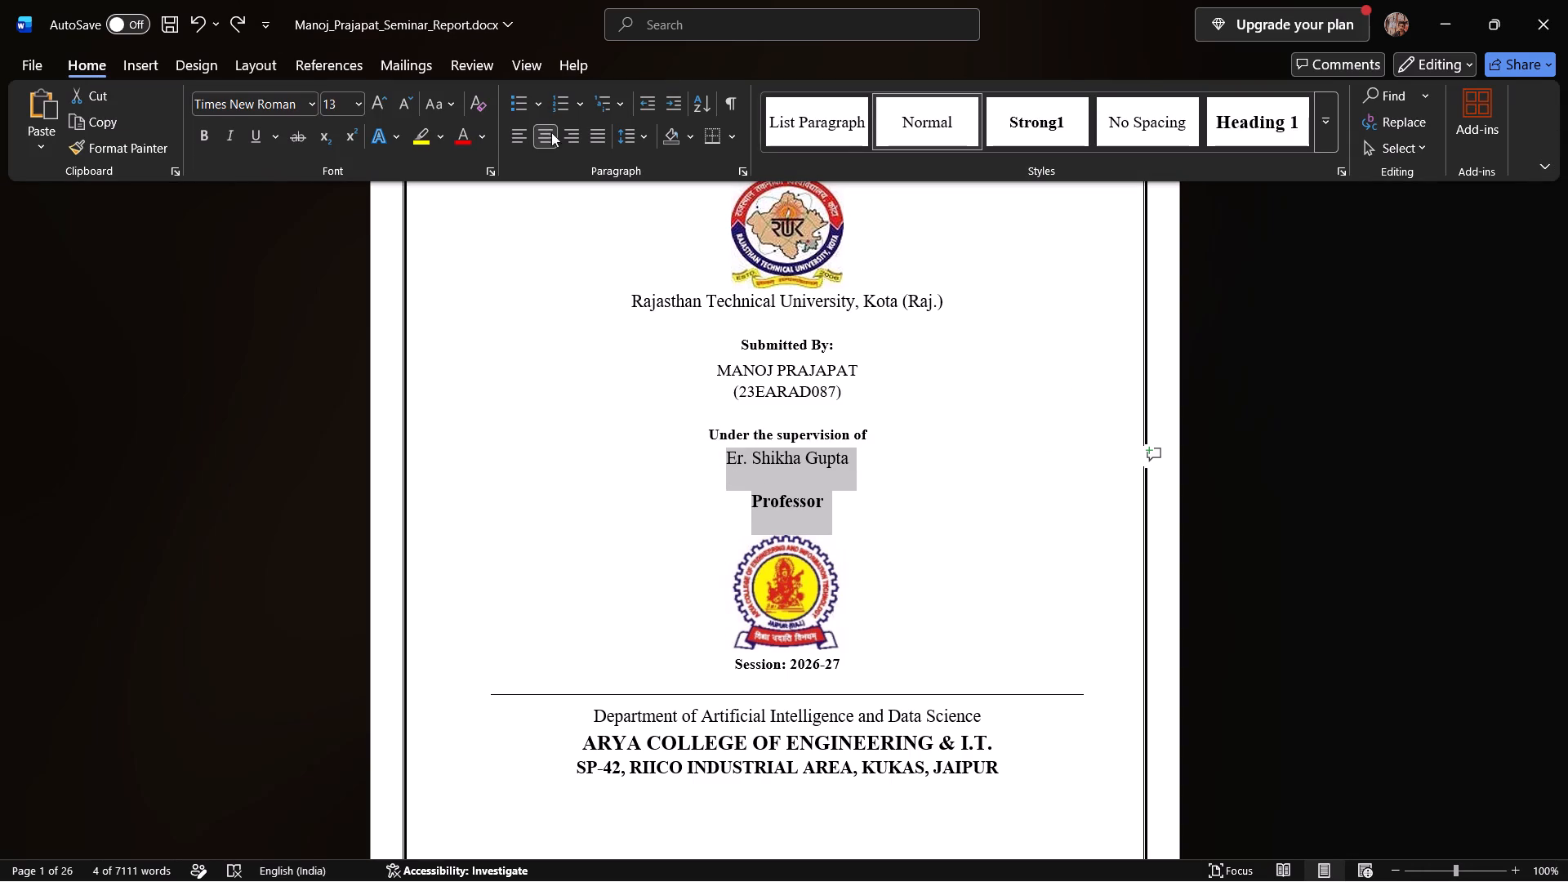
pyautogui.click(644, 138)
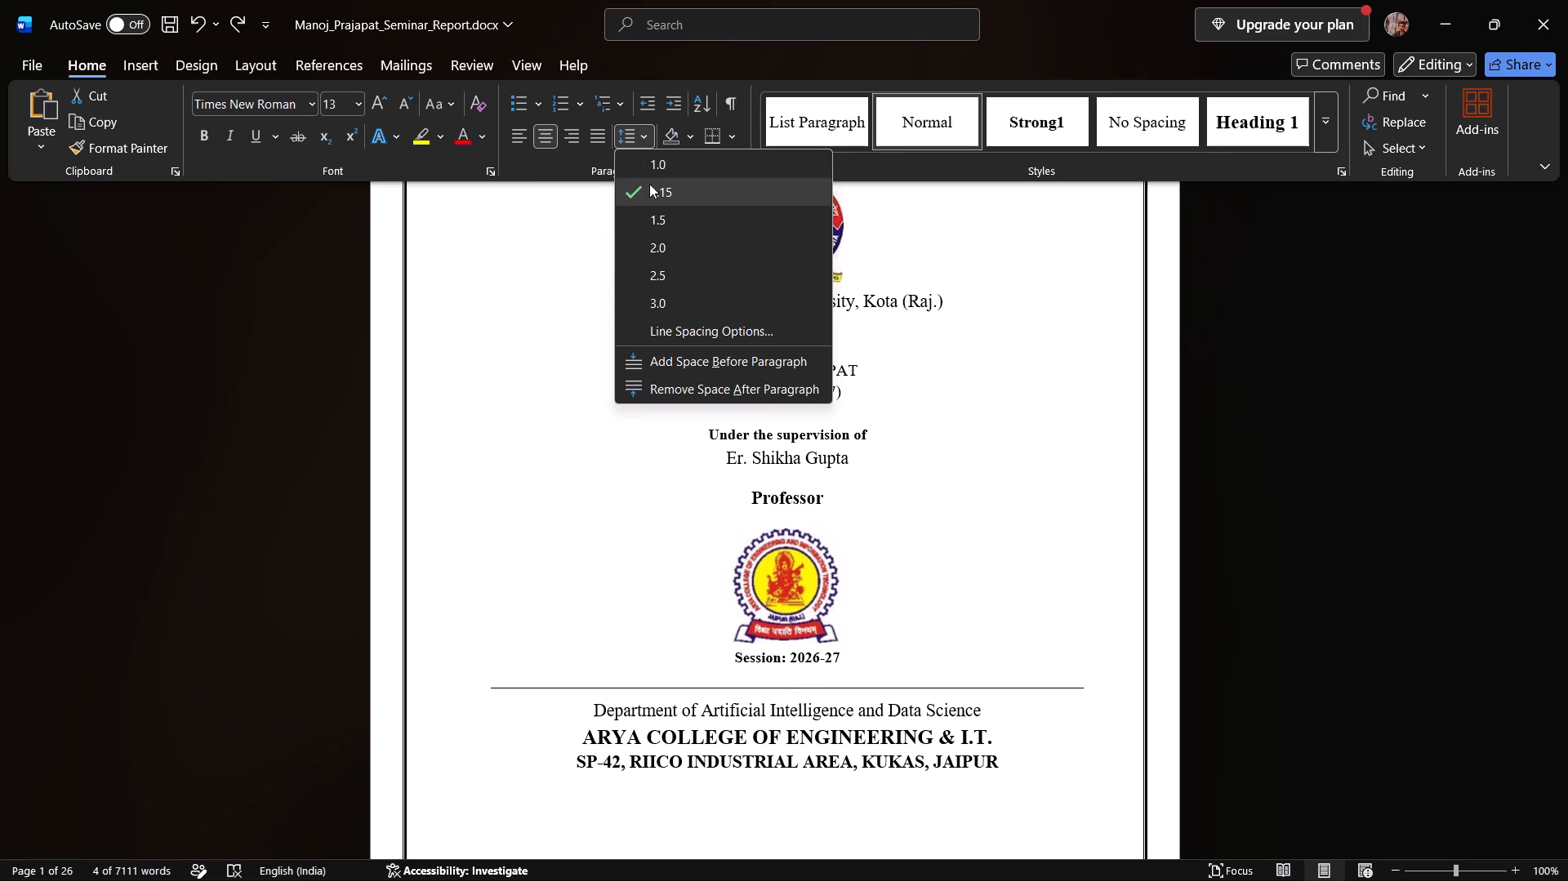
pyautogui.click(697, 326)
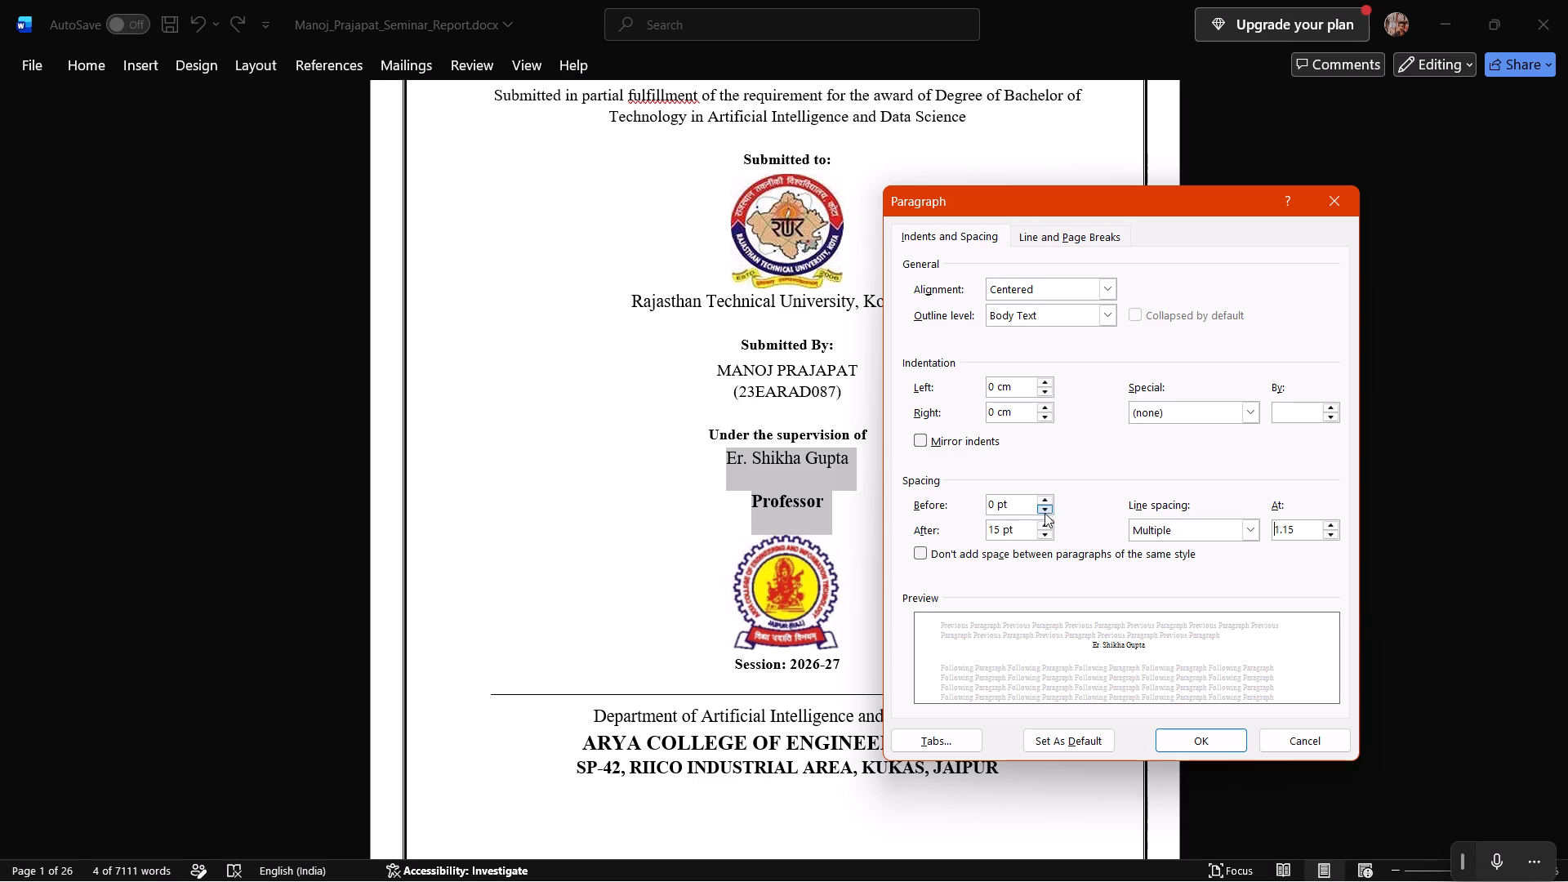
pyautogui.click(1049, 510)
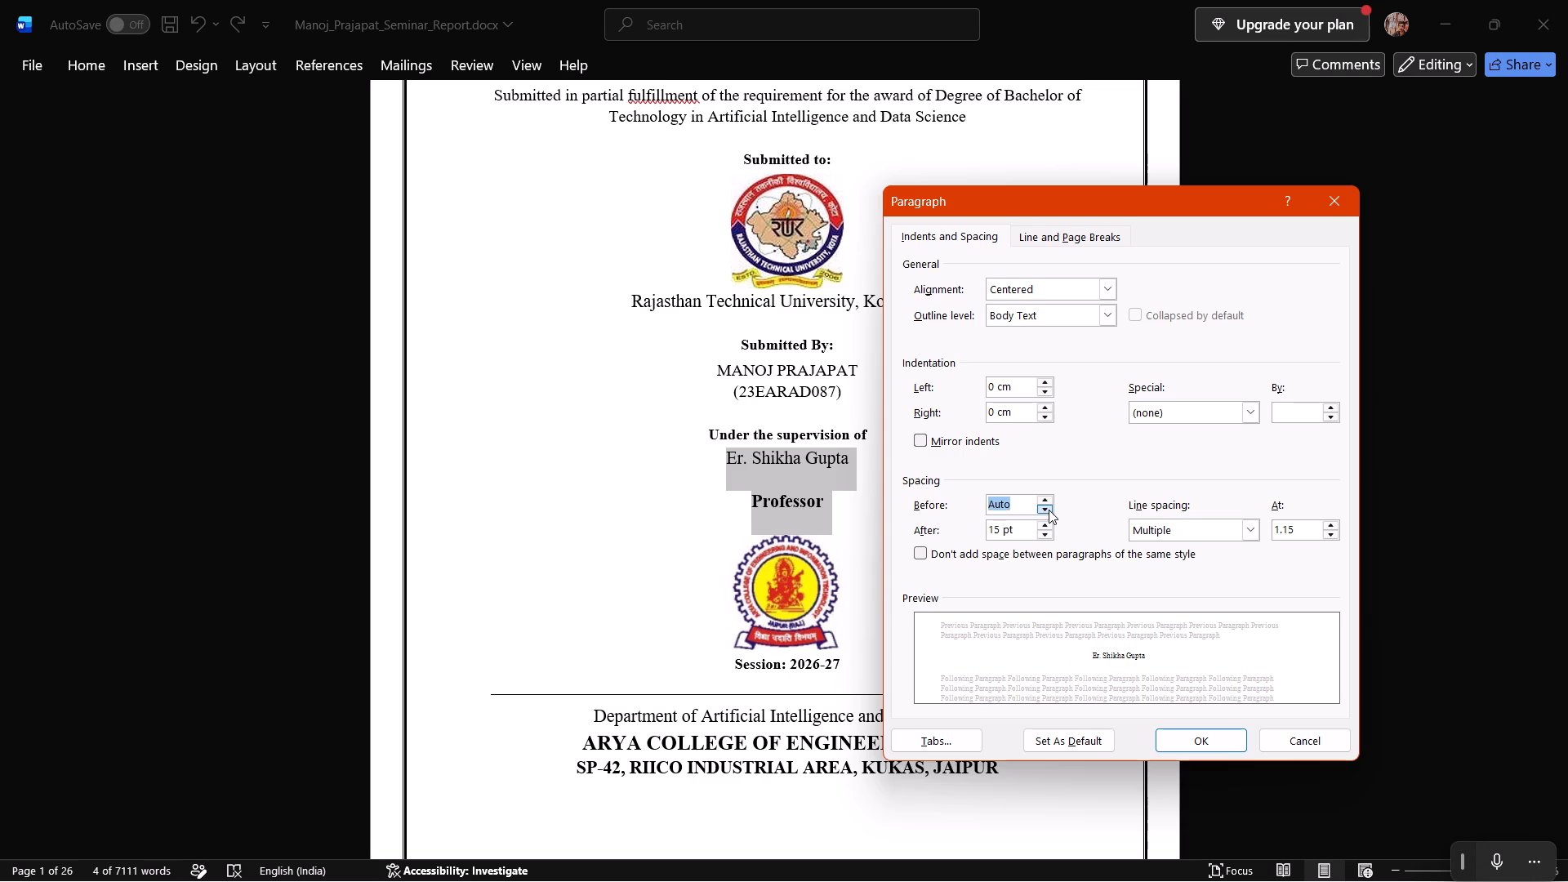
pyautogui.click(1049, 510)
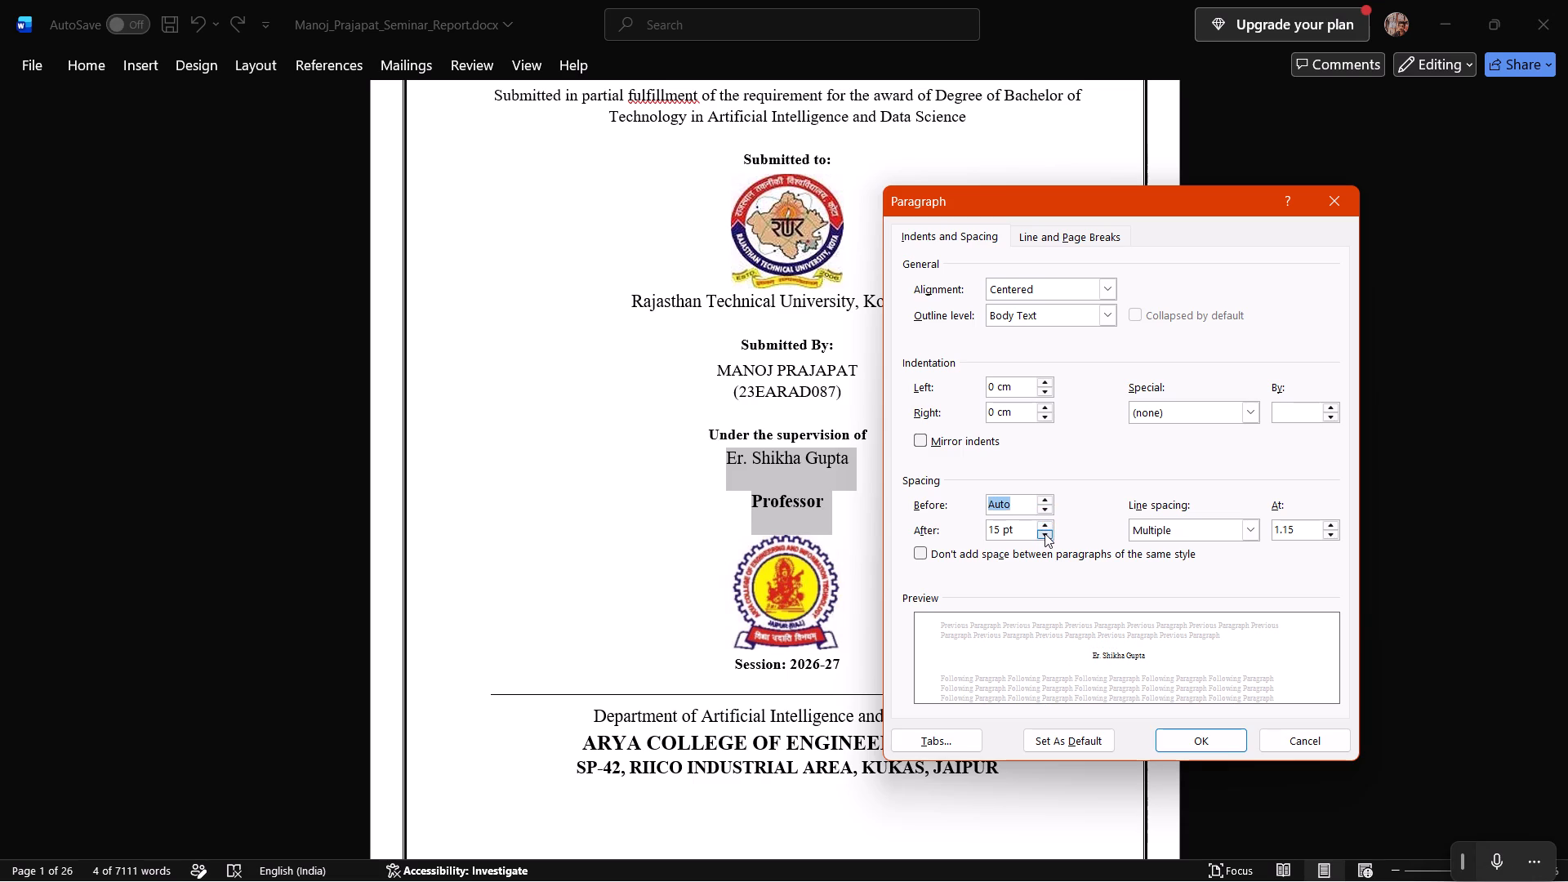
pyautogui.click(1045, 533)
pyautogui.click(1045, 533)
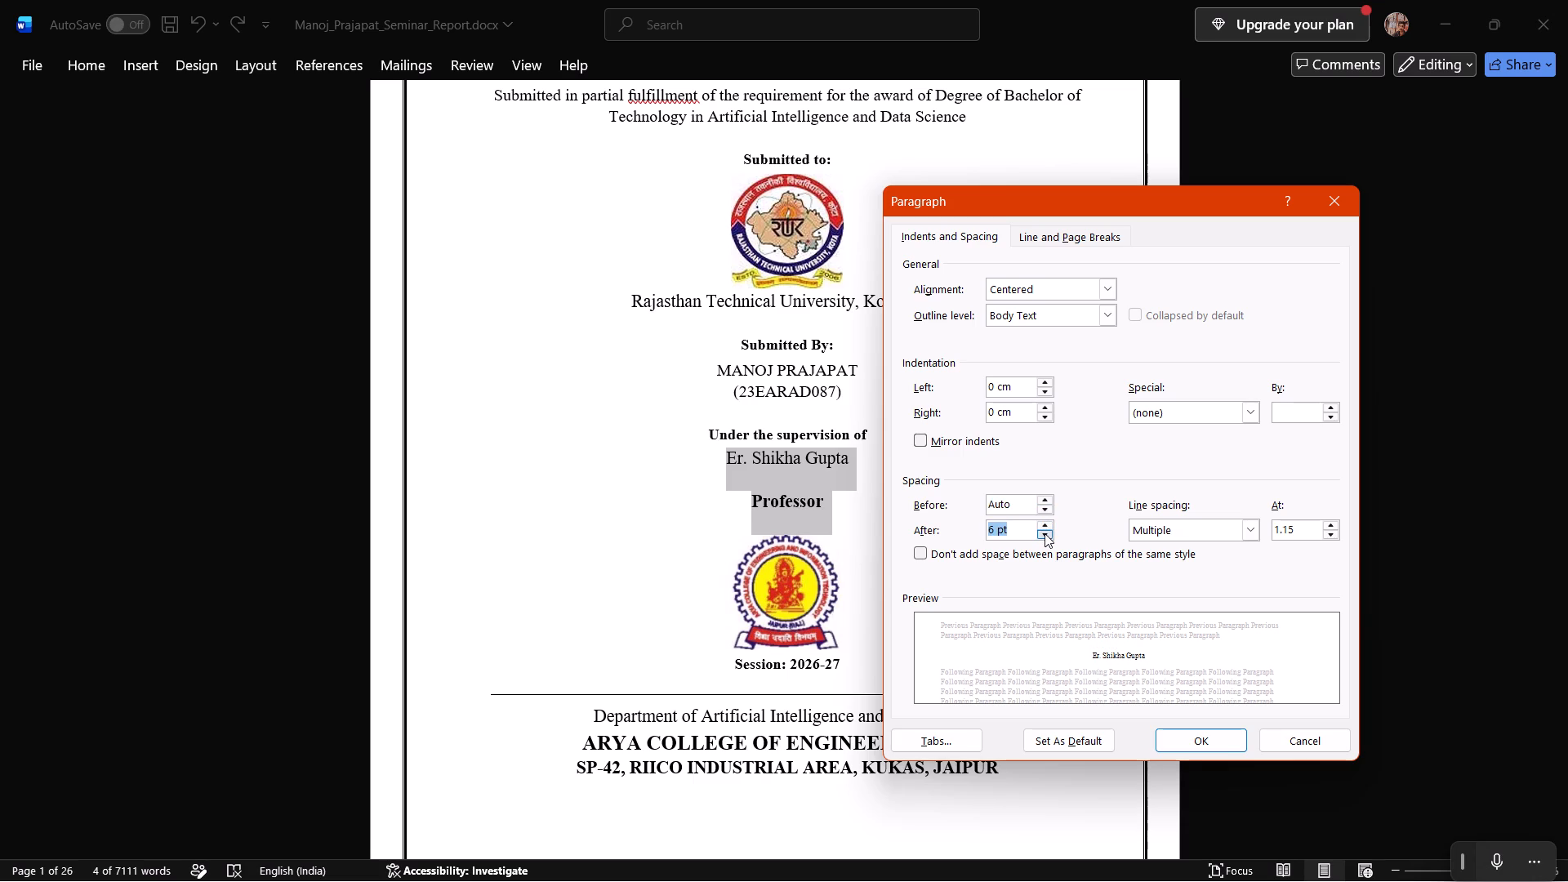
pyautogui.click(1046, 525)
pyautogui.tripleClick(1046, 525)
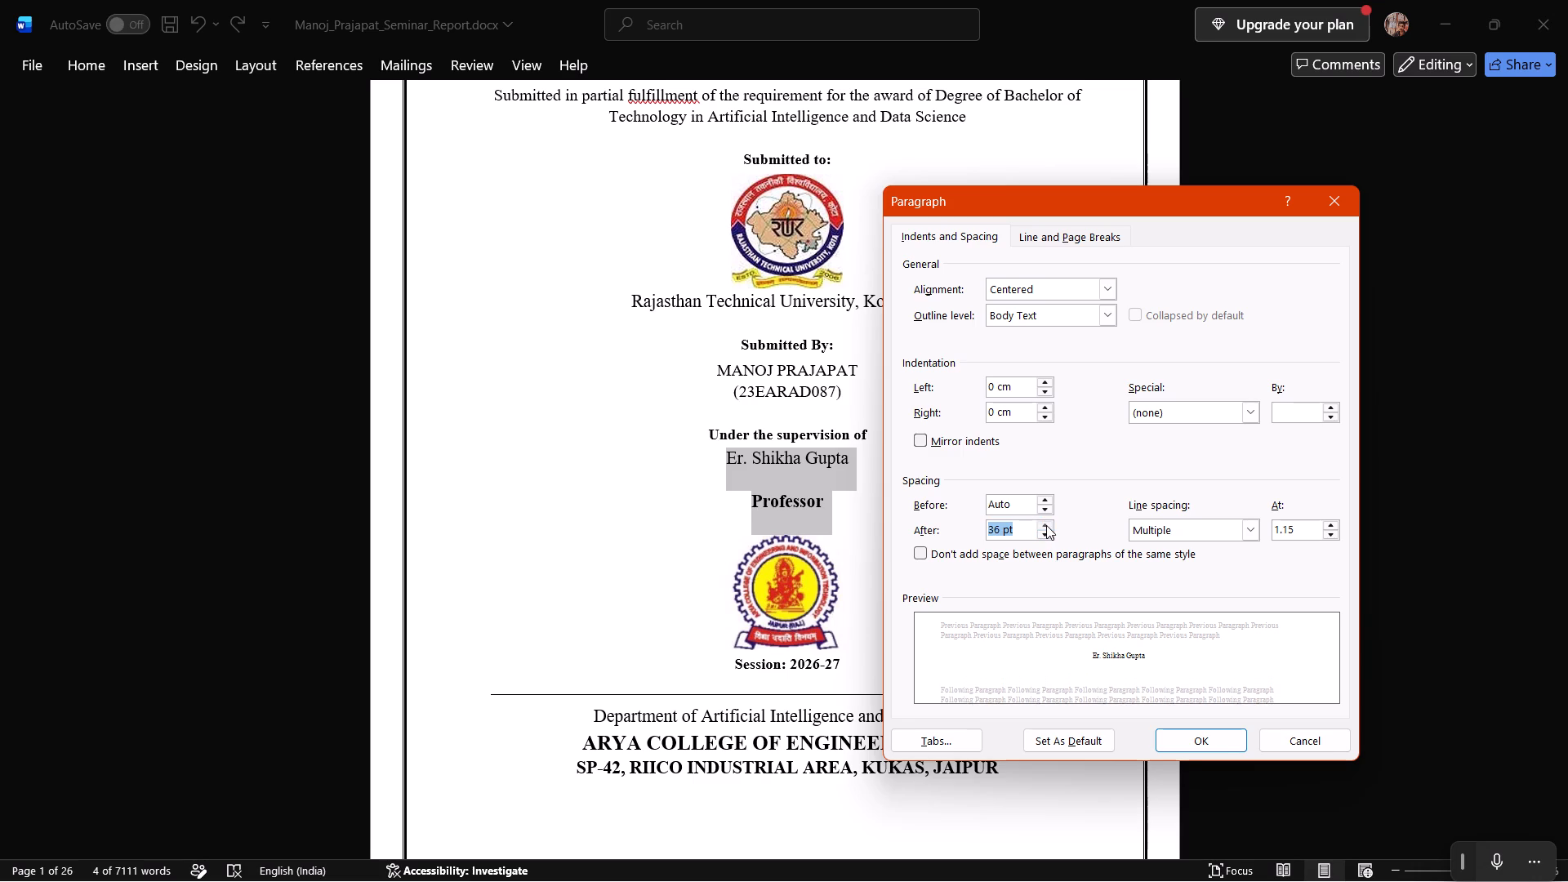
pyautogui.doubleClick(1046, 525)
pyautogui.tripleClick(1046, 533)
pyautogui.tripleClick(1046, 533)
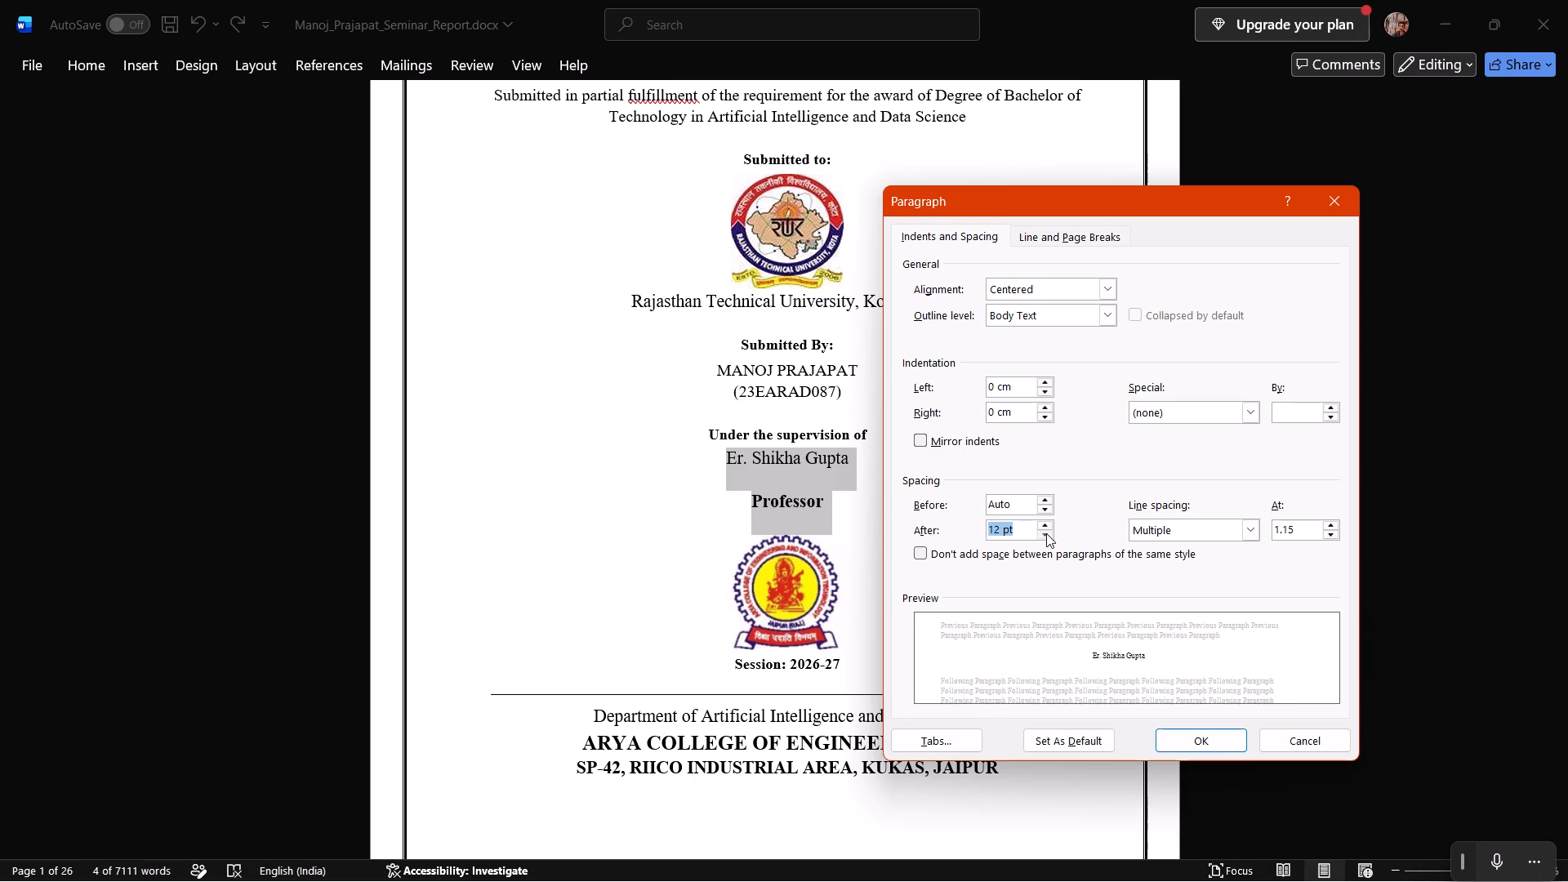
pyautogui.click(1046, 533)
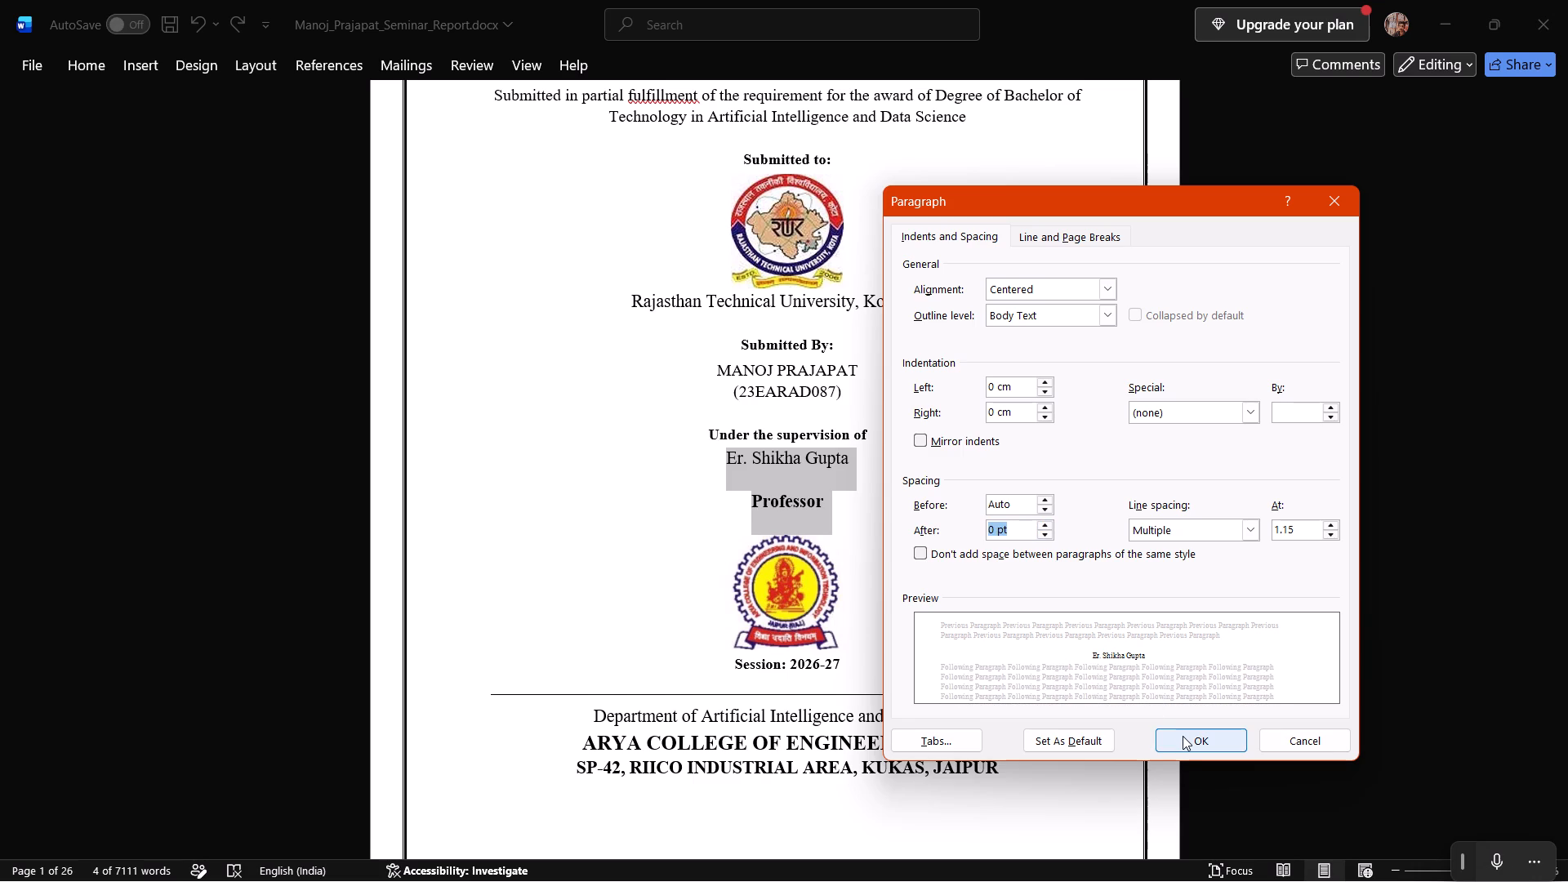
pyautogui.click(1183, 736)
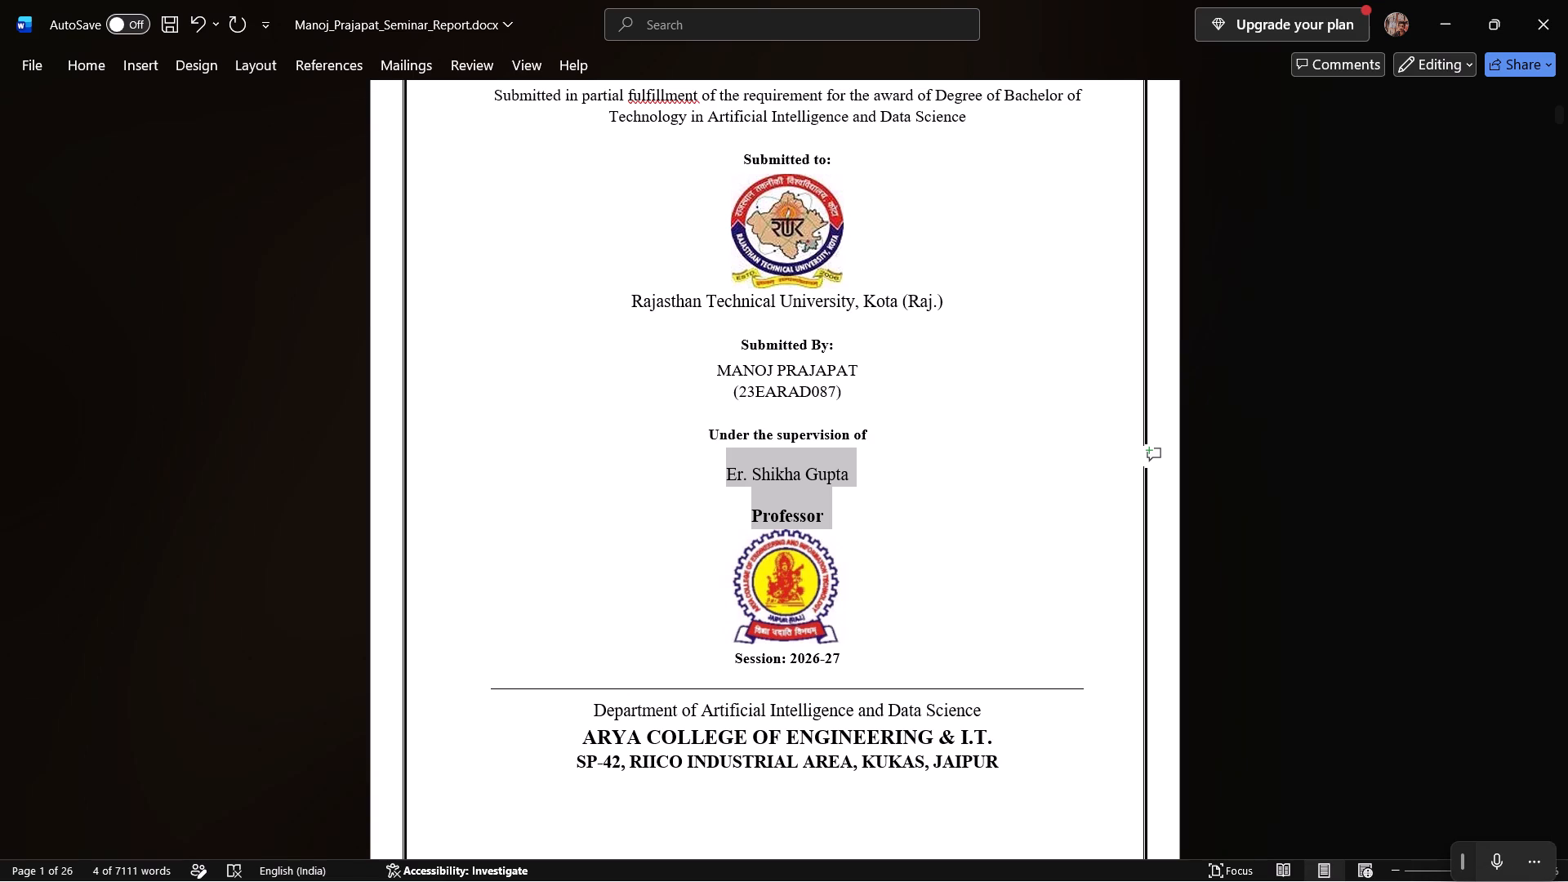
# Undo the last spacing change and remove the space after the supervisor's name and "Professor" paragraphs on the cover page.
pyautogui.hotkey('ctrl', 'z')
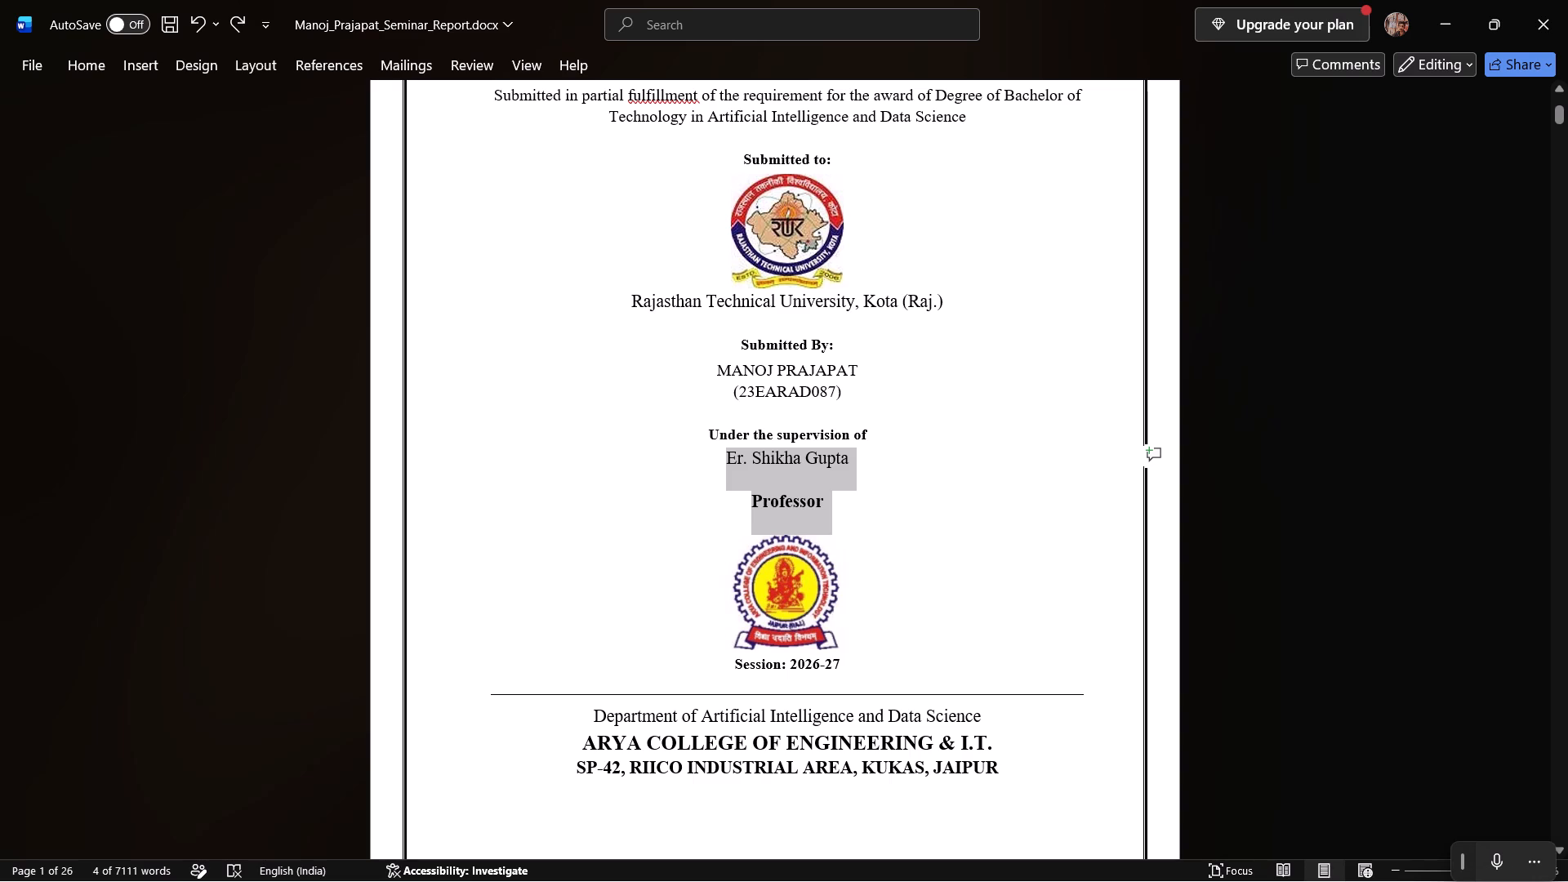
pyautogui.click(91, 65)
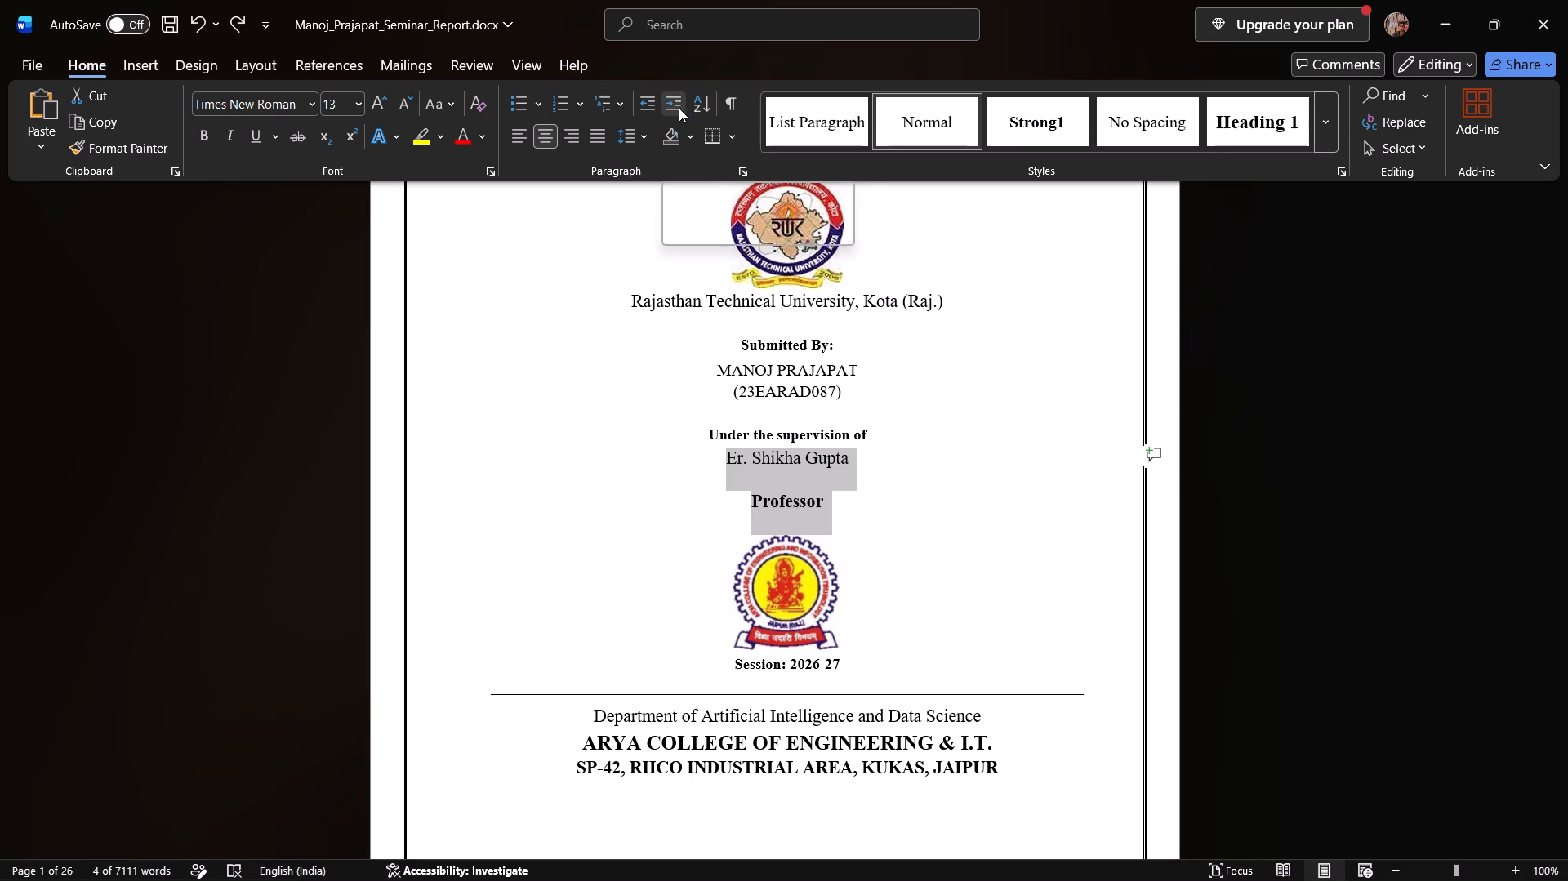
pyautogui.click(647, 147)
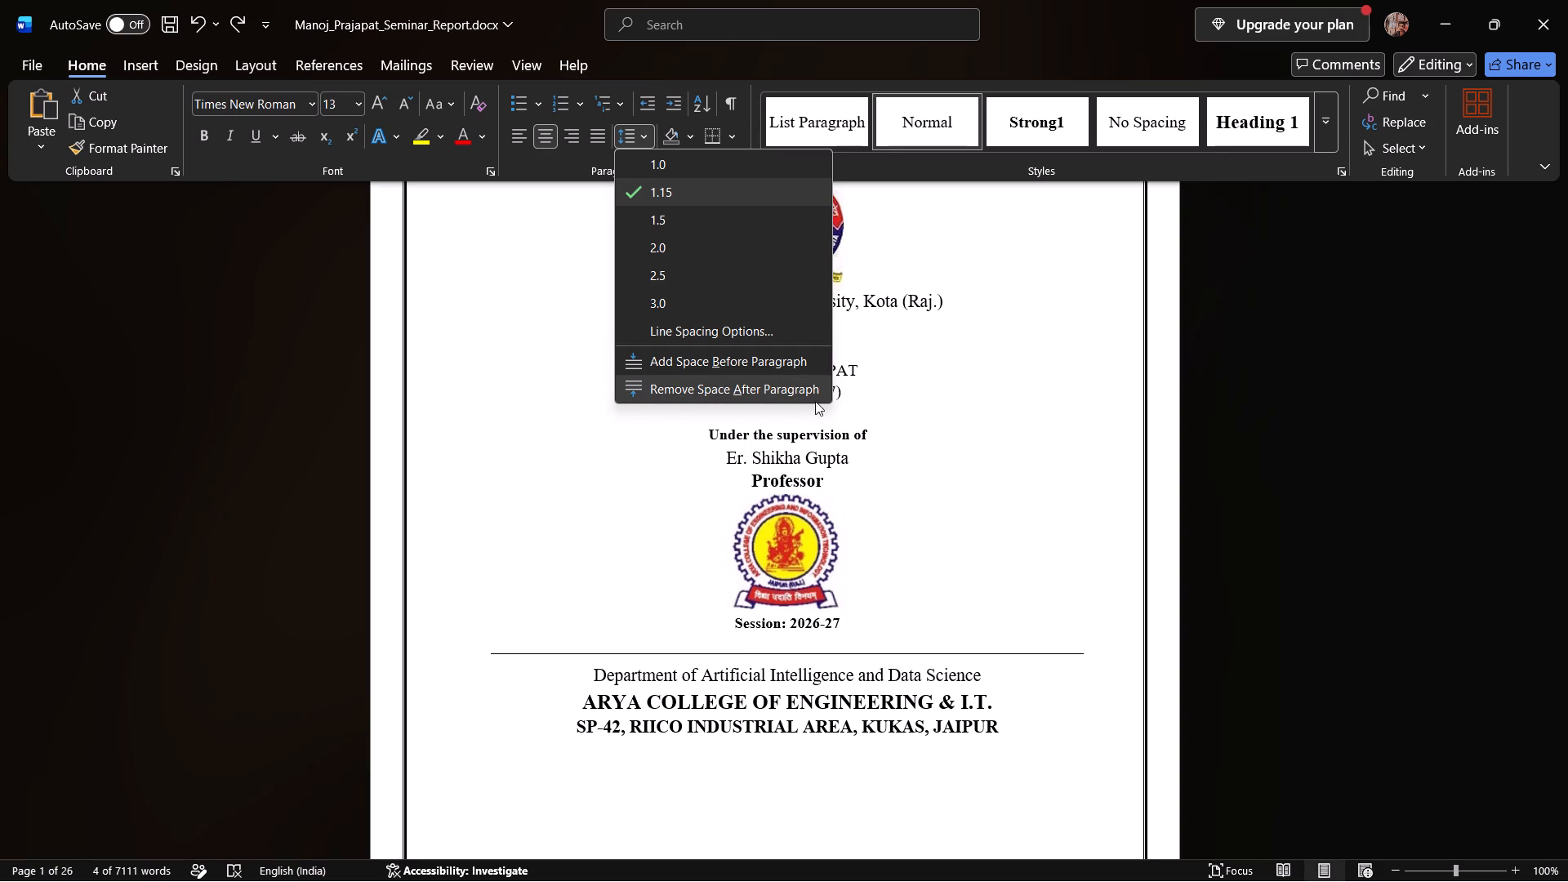
pyautogui.click(776, 386)
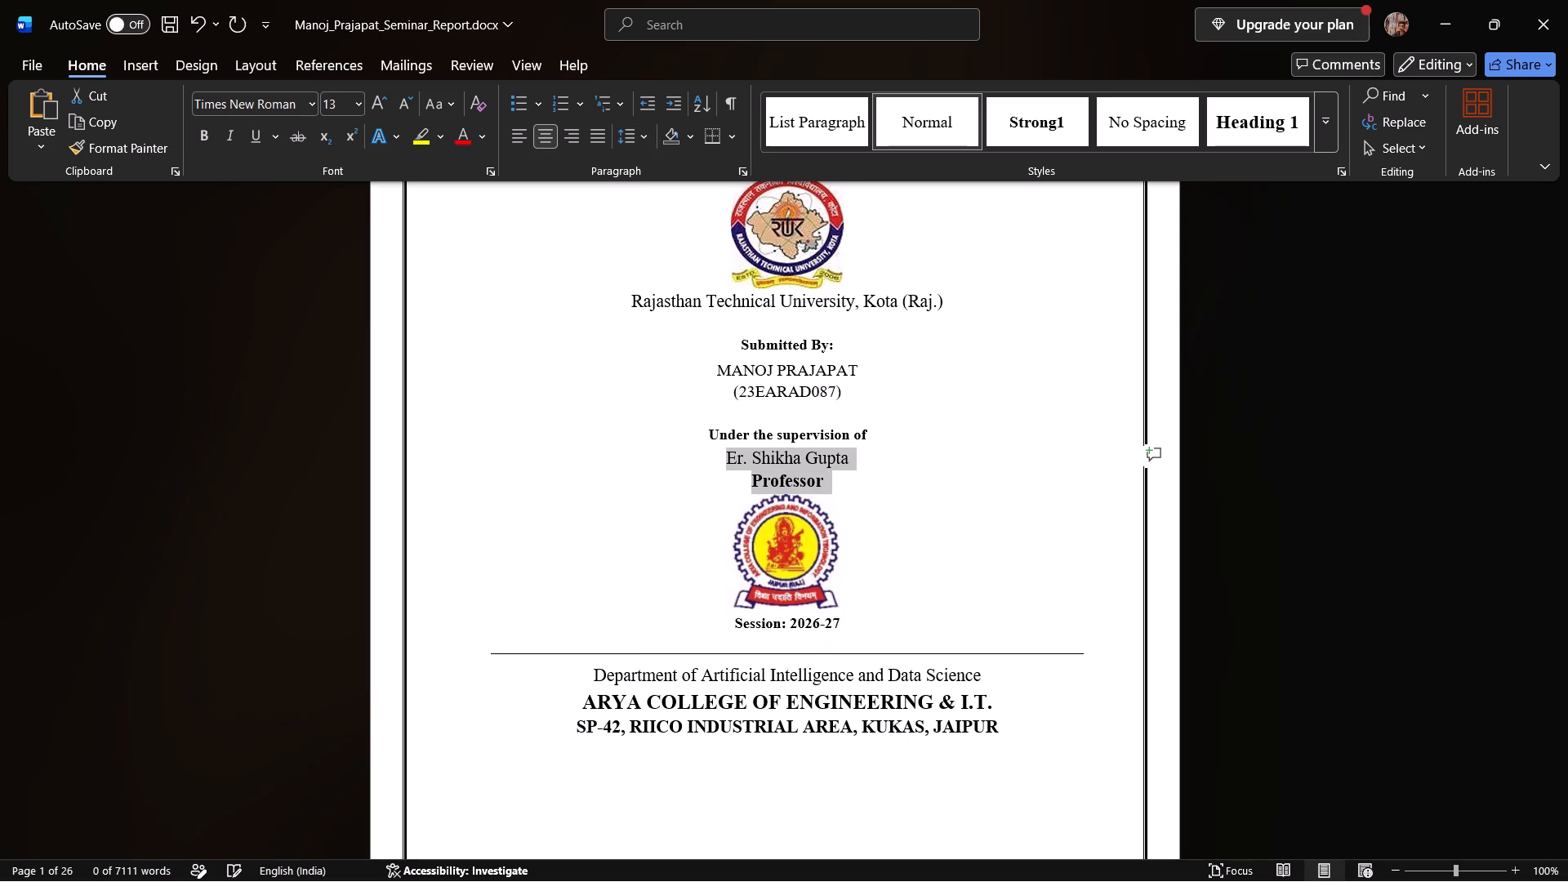
pyautogui.click(1047, 465)
pyautogui.click(1047, 465)
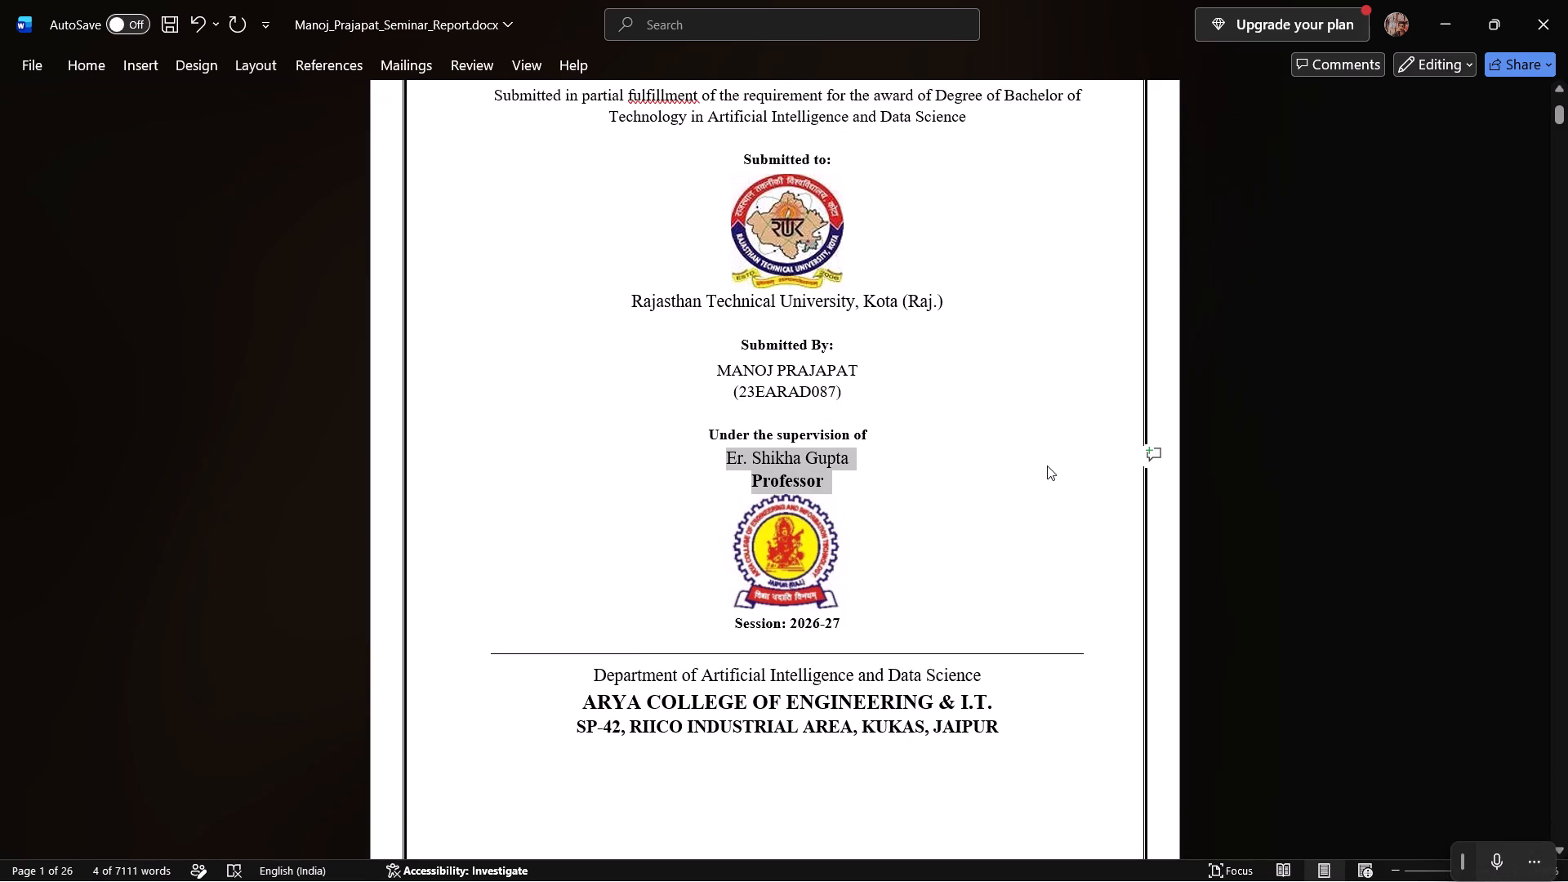
# Add one blank line between "Professor" and the college logo on the cover page.
pyautogui.scroll(-4, 1047, 465)
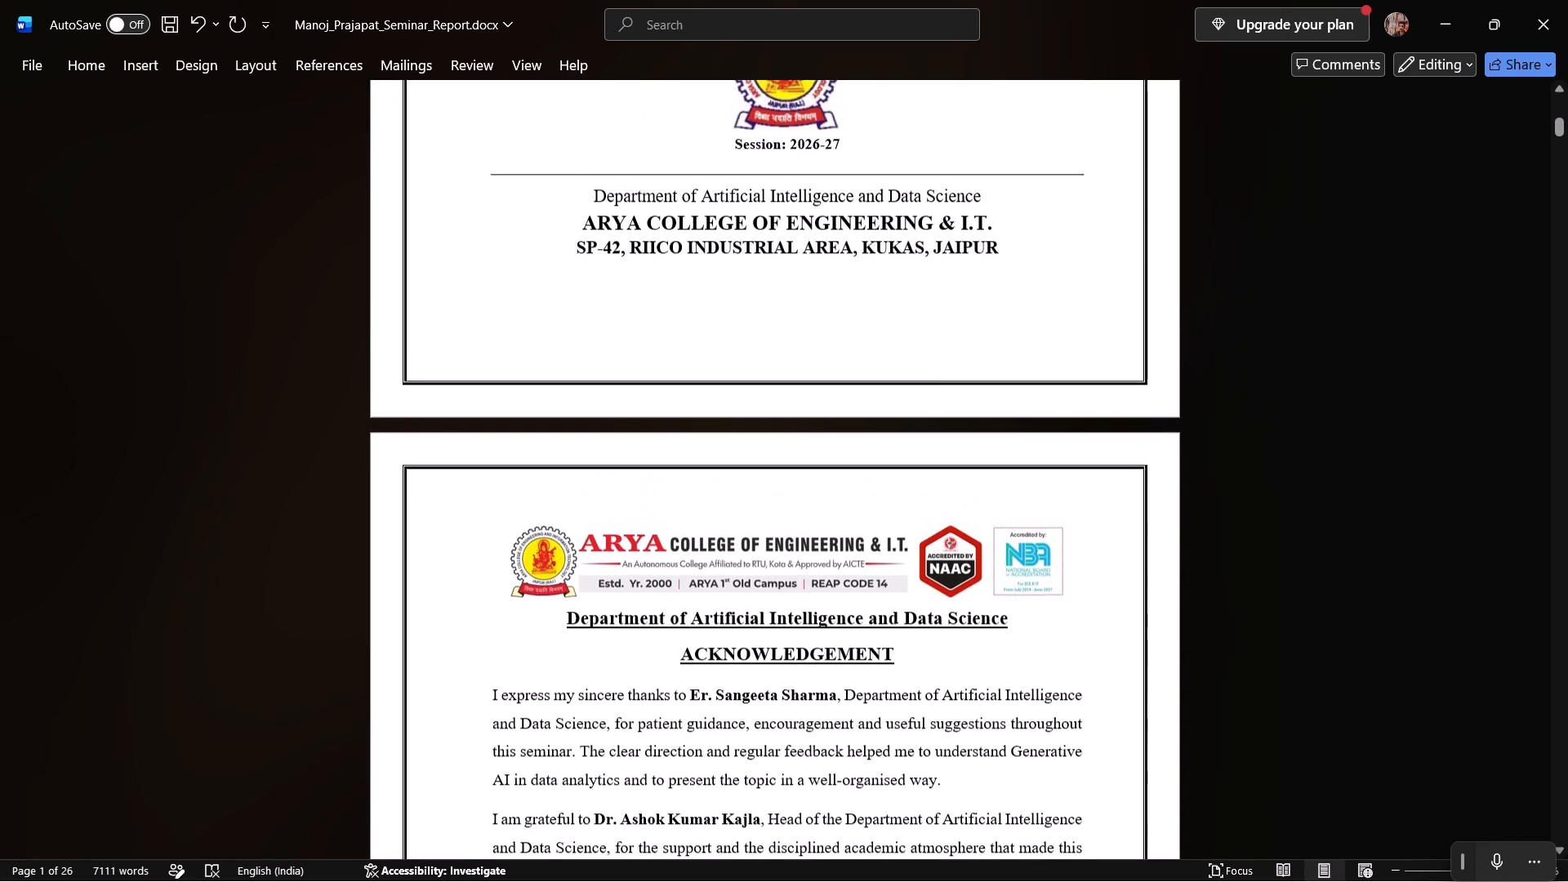
pyautogui.scroll(-1, 1047, 465)
pyautogui.scroll(1, 1047, 465)
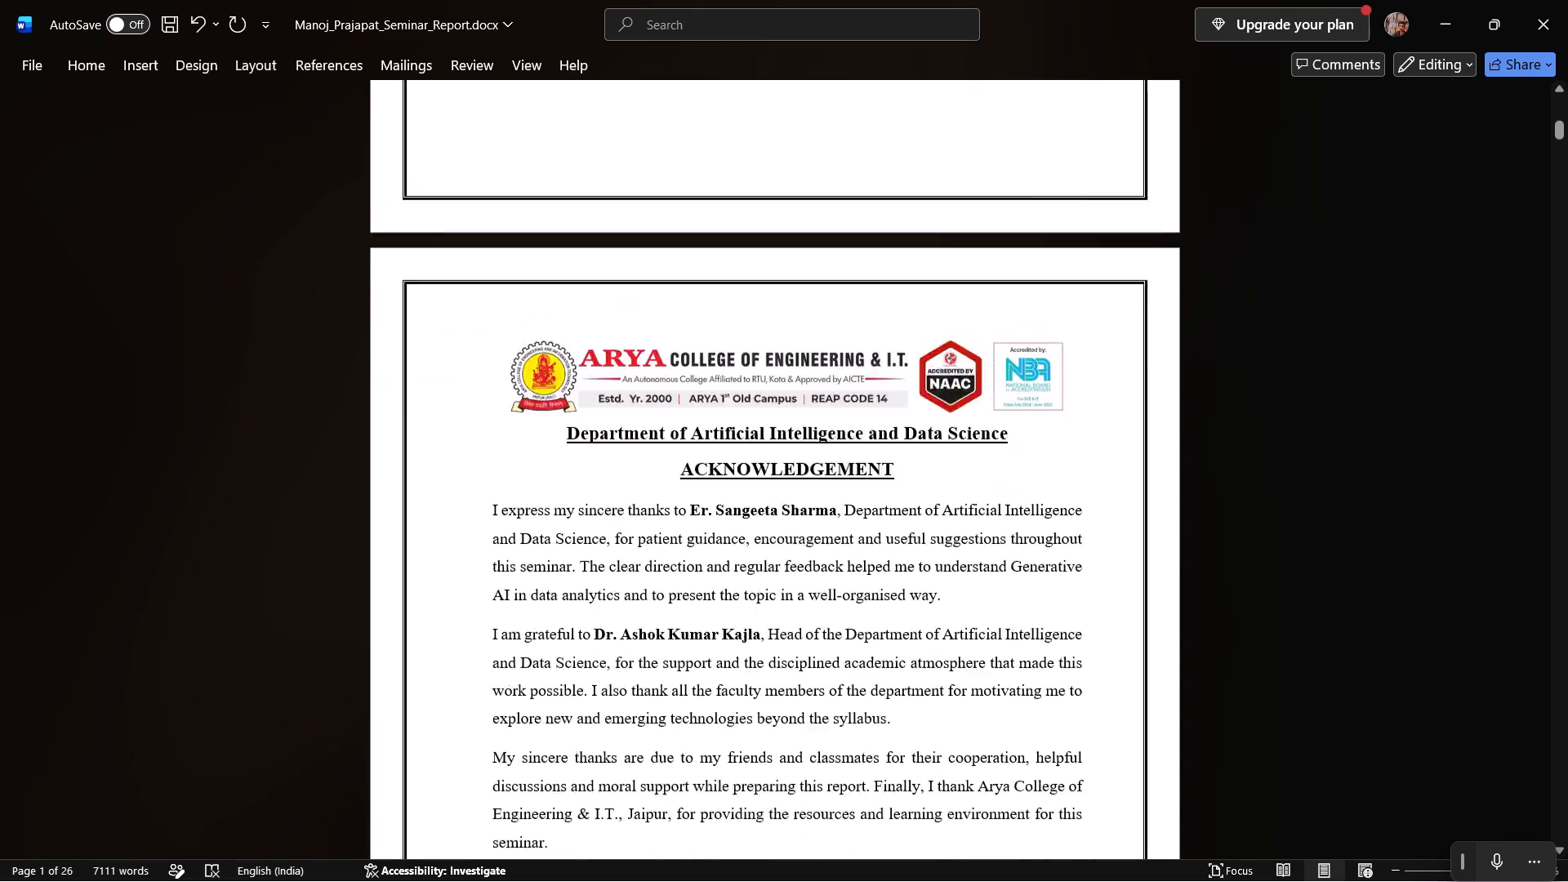
pyautogui.scroll(1, 1047, 465)
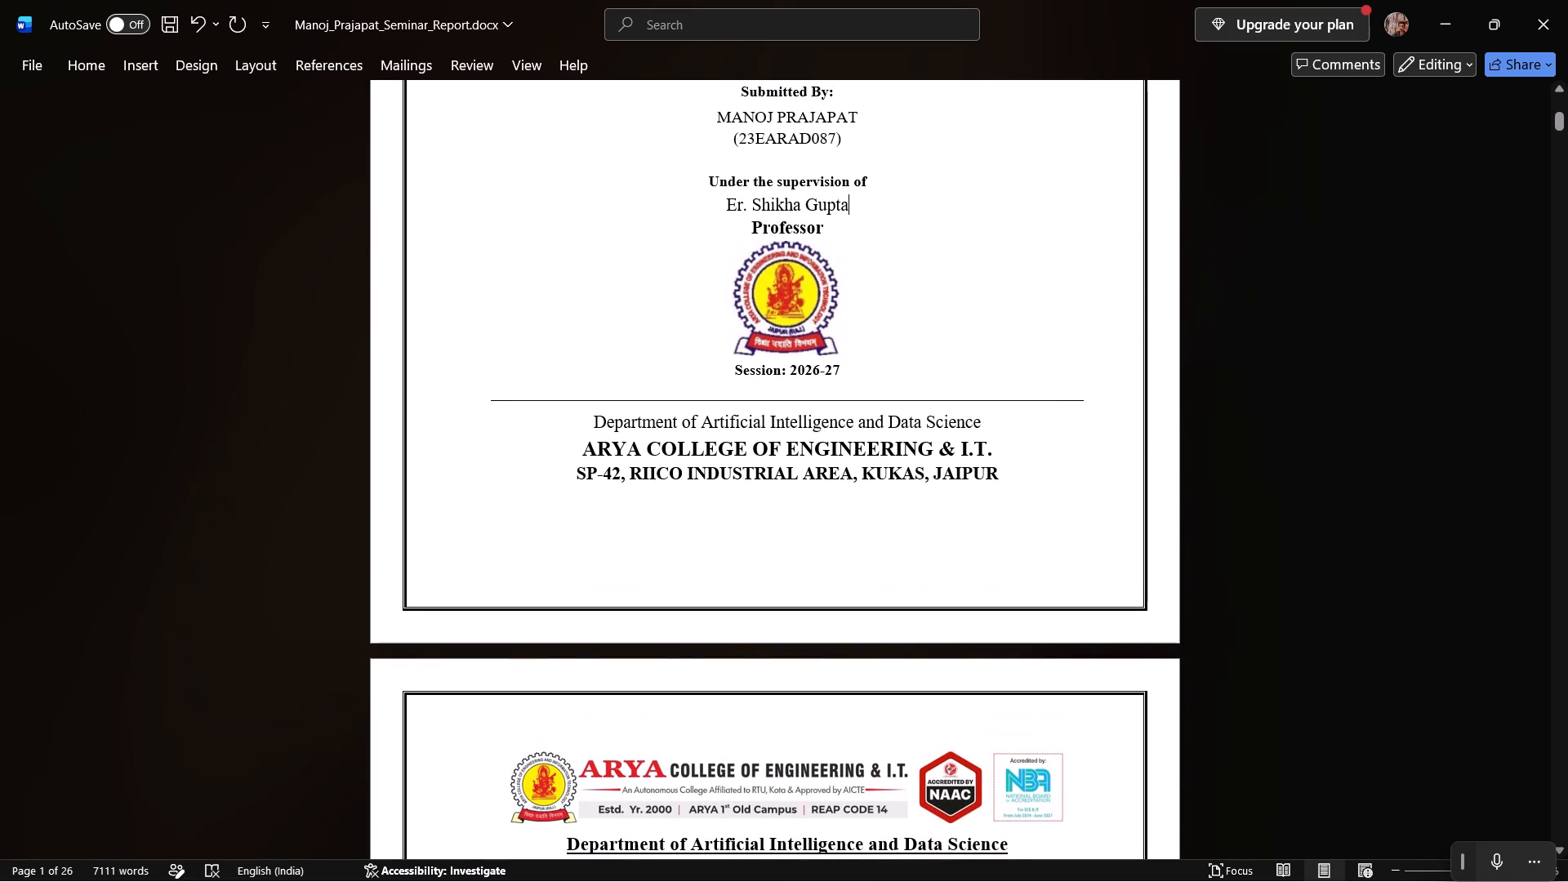
pyautogui.click(862, 371)
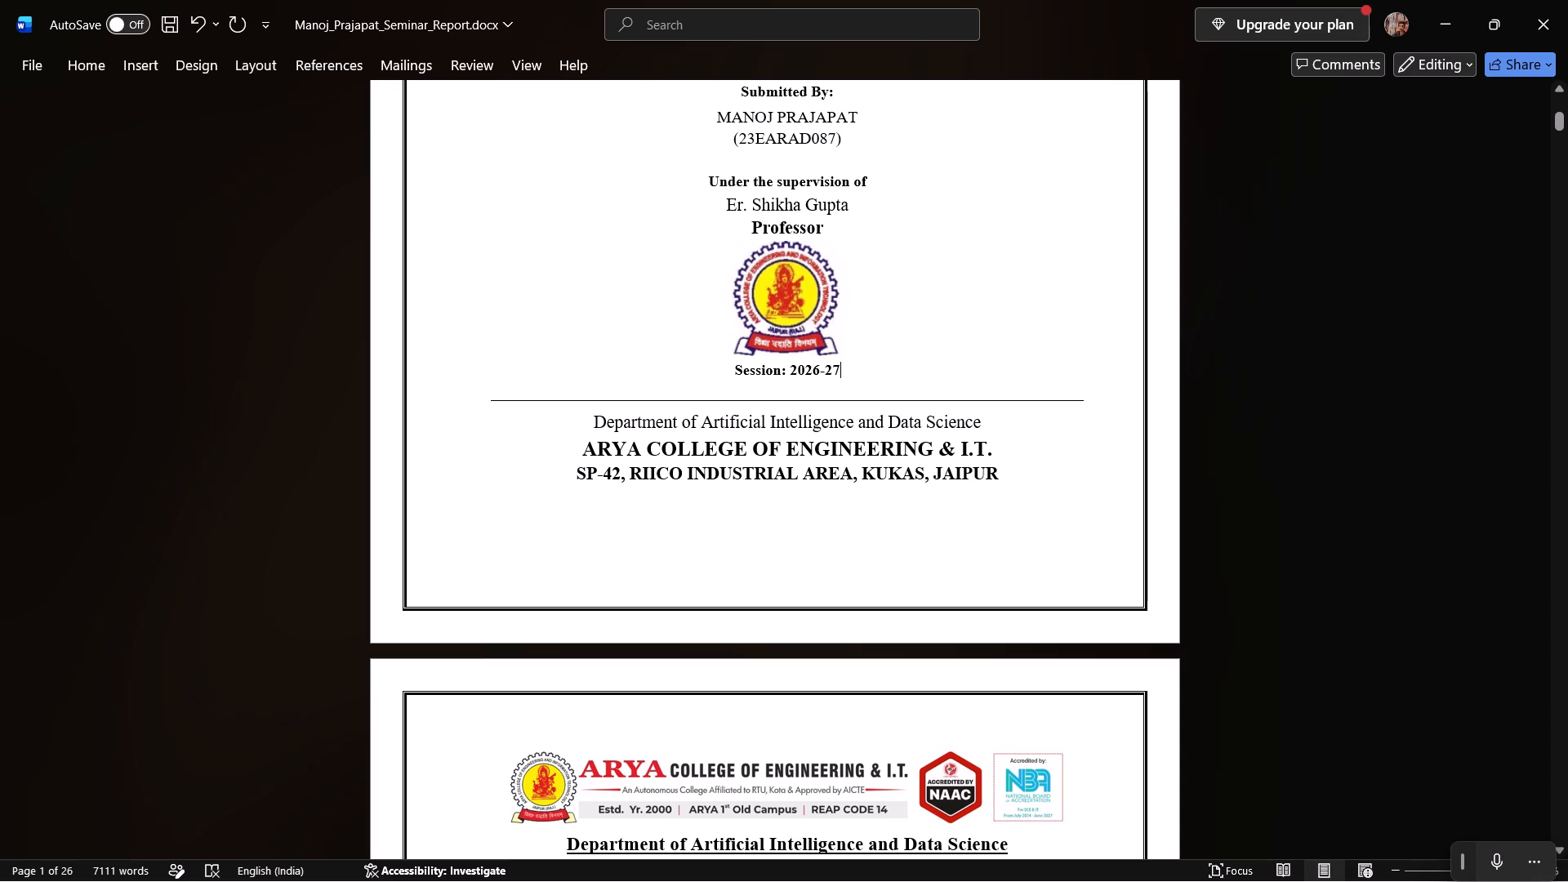
pyautogui.click(844, 225)
pyautogui.press('Return')
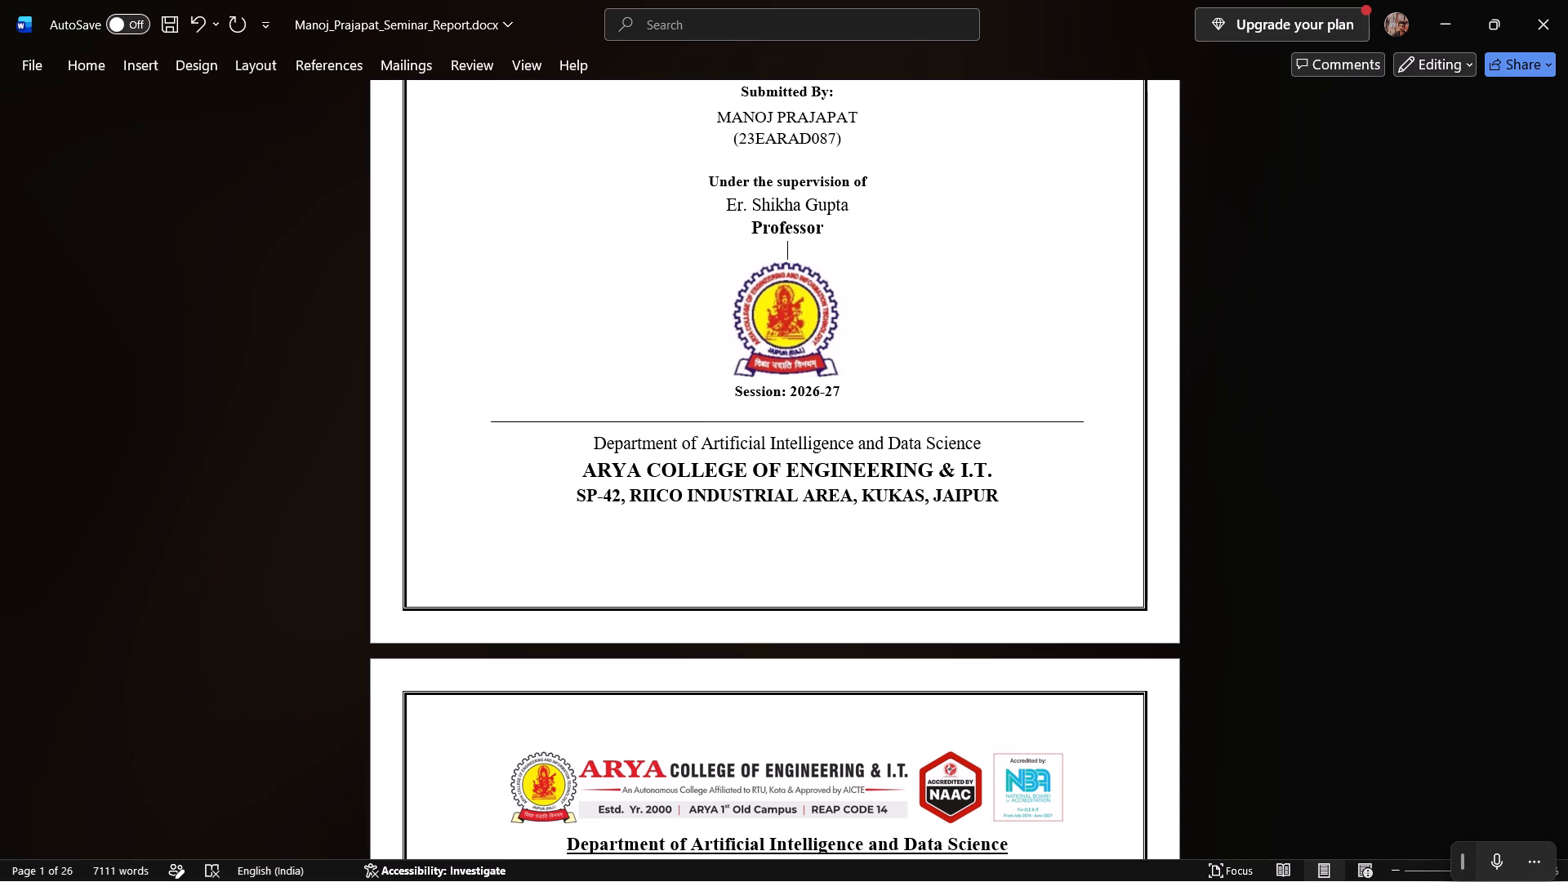
pyautogui.press('Return')
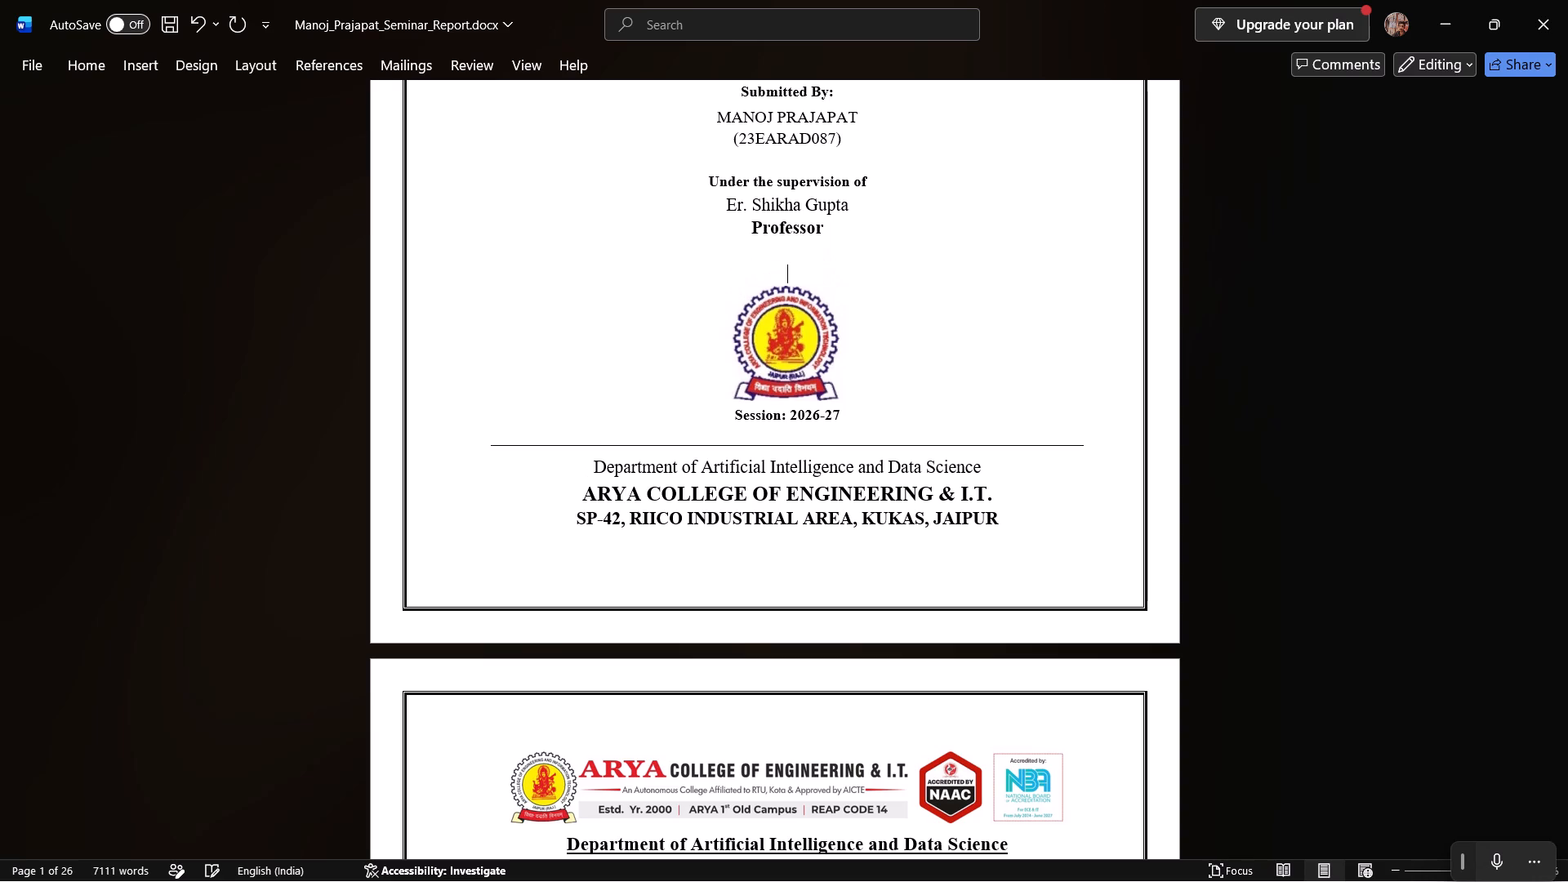
pyautogui.press('Return')
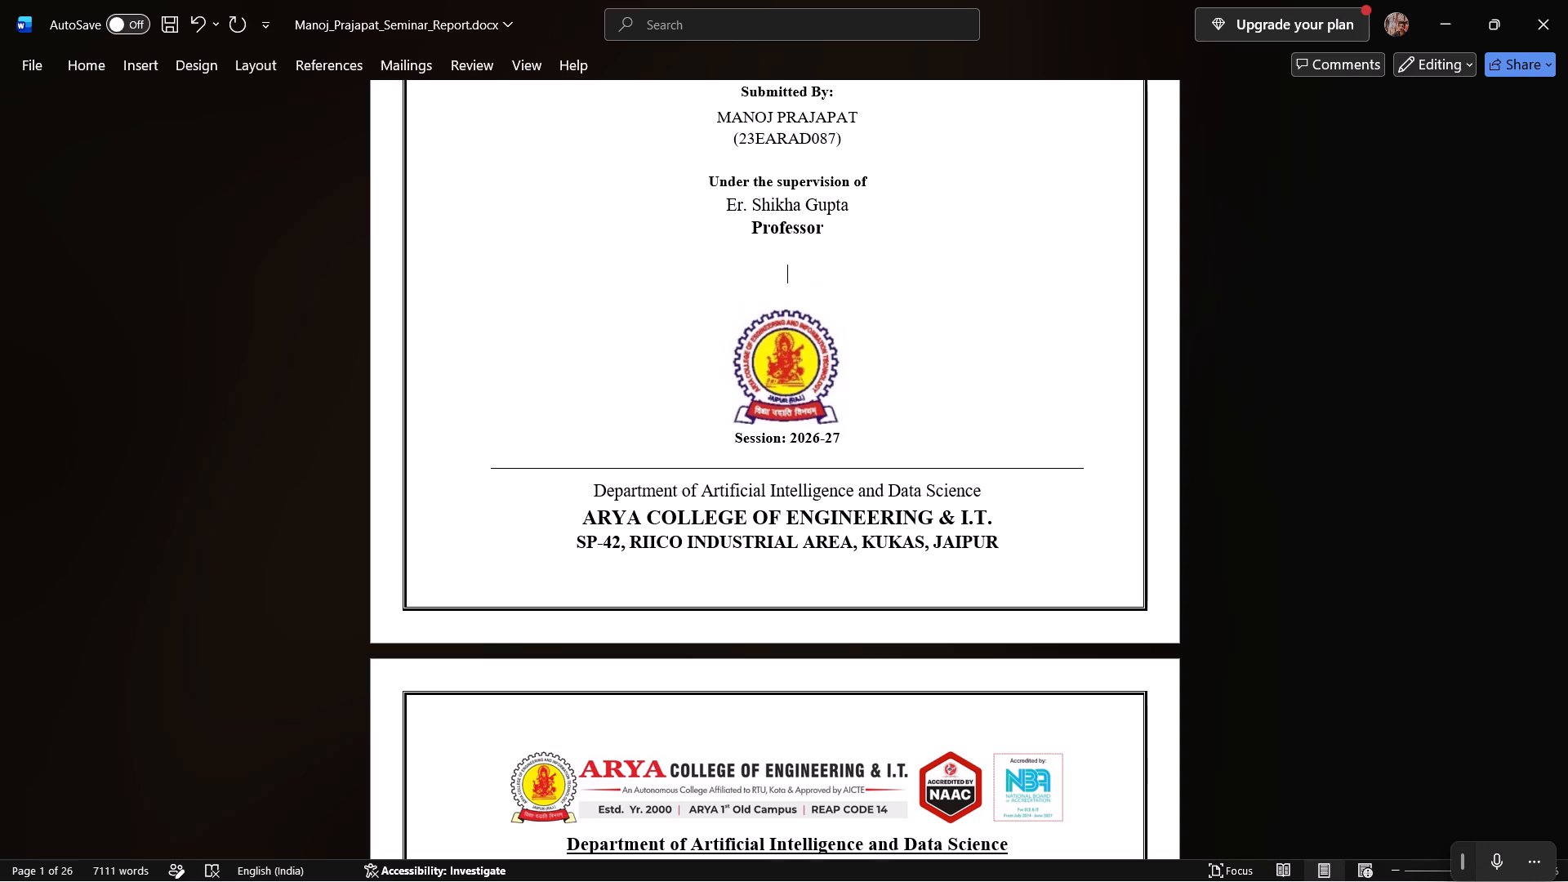
pyautogui.press('BackSpace')
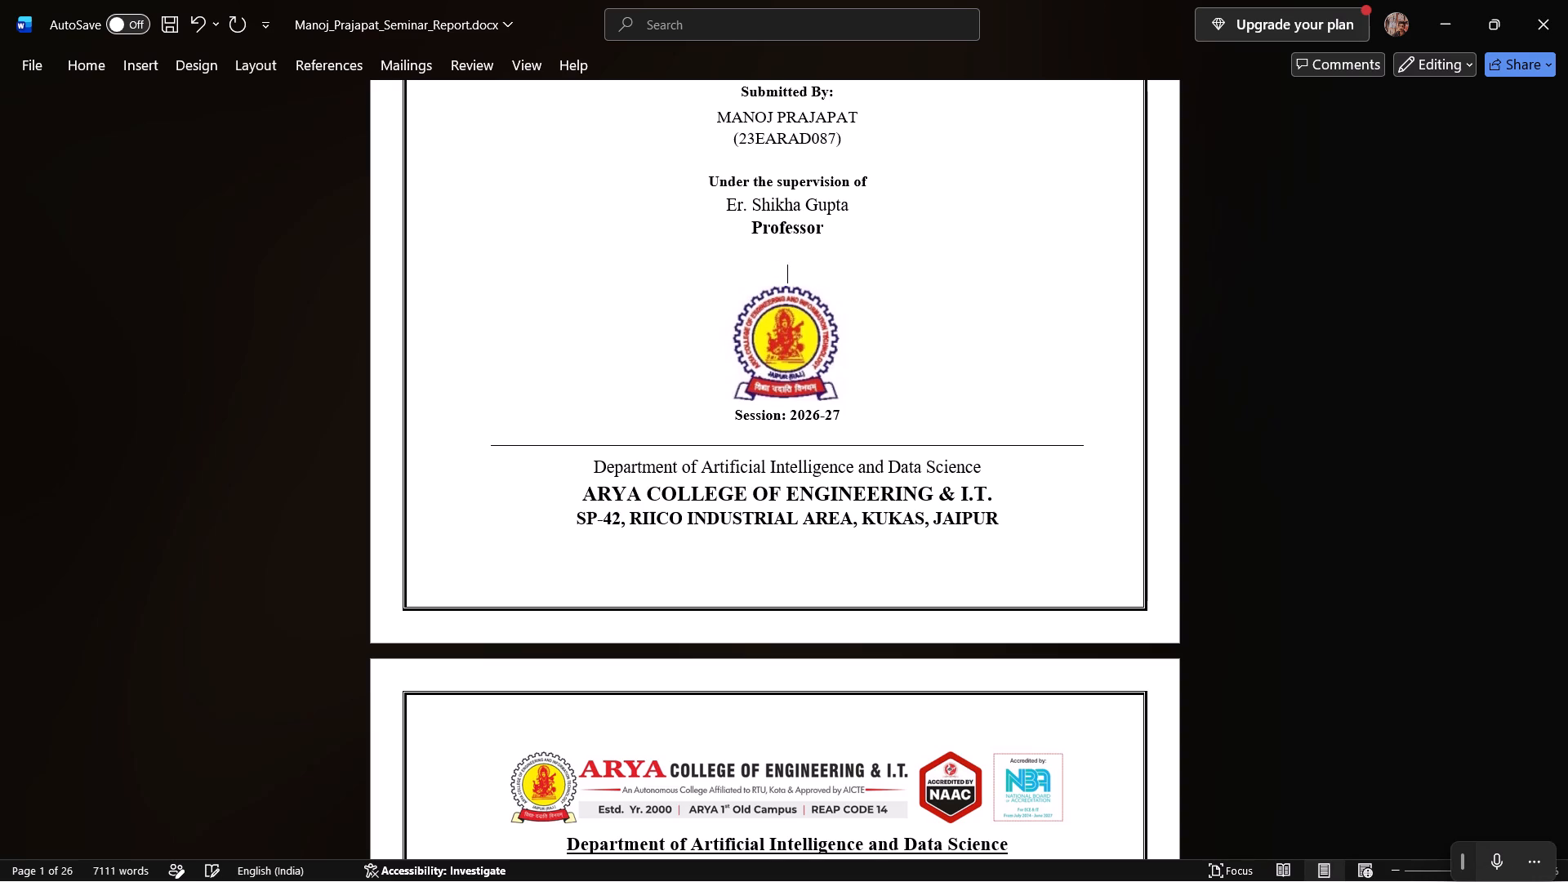
pyautogui.press('BackSpace')
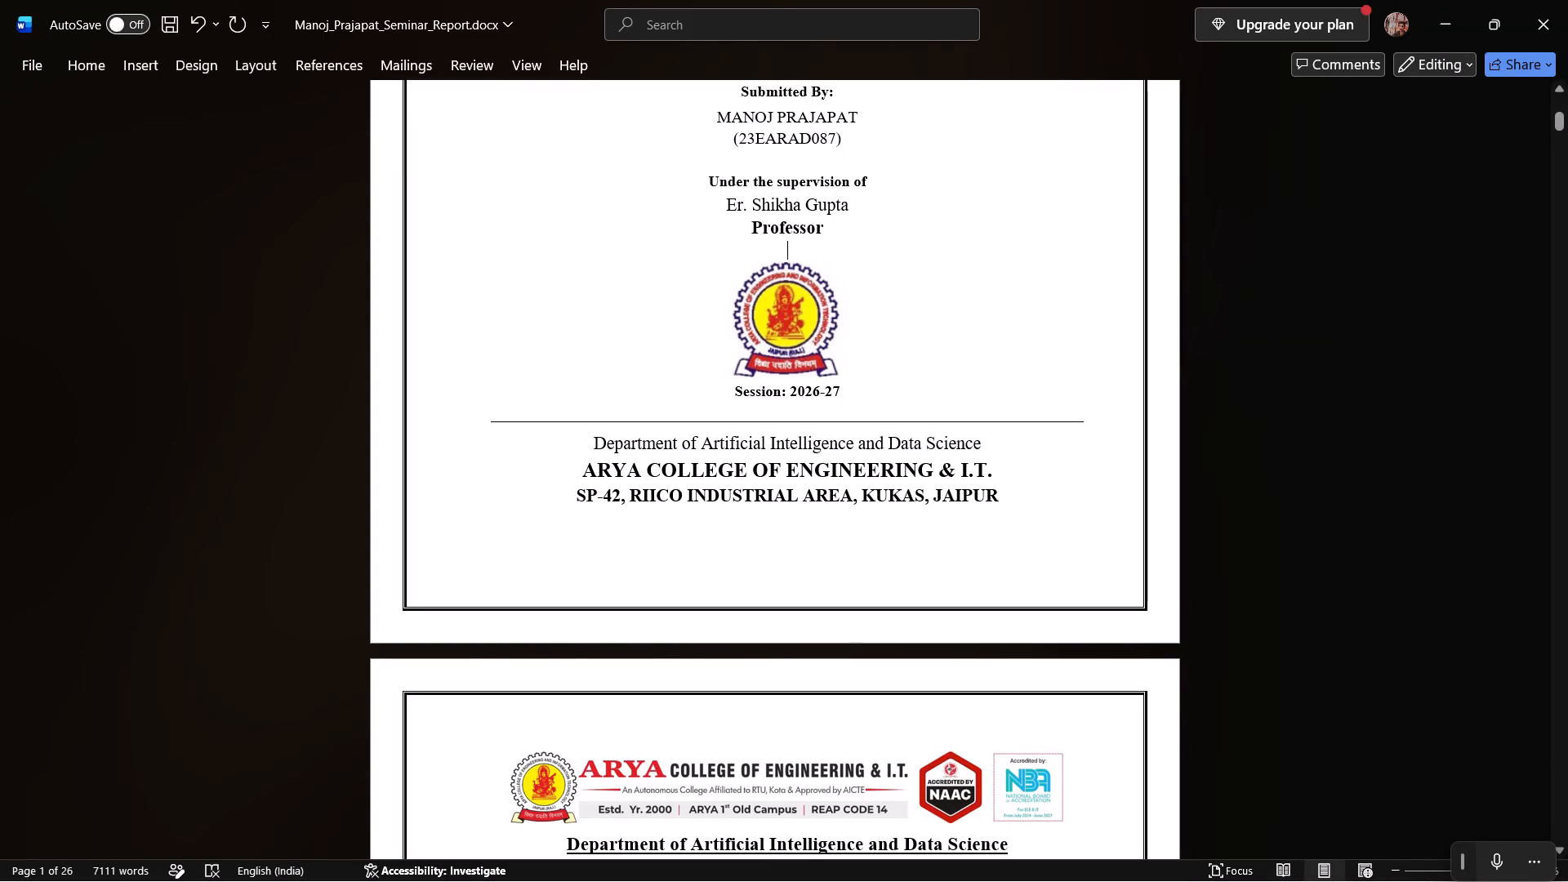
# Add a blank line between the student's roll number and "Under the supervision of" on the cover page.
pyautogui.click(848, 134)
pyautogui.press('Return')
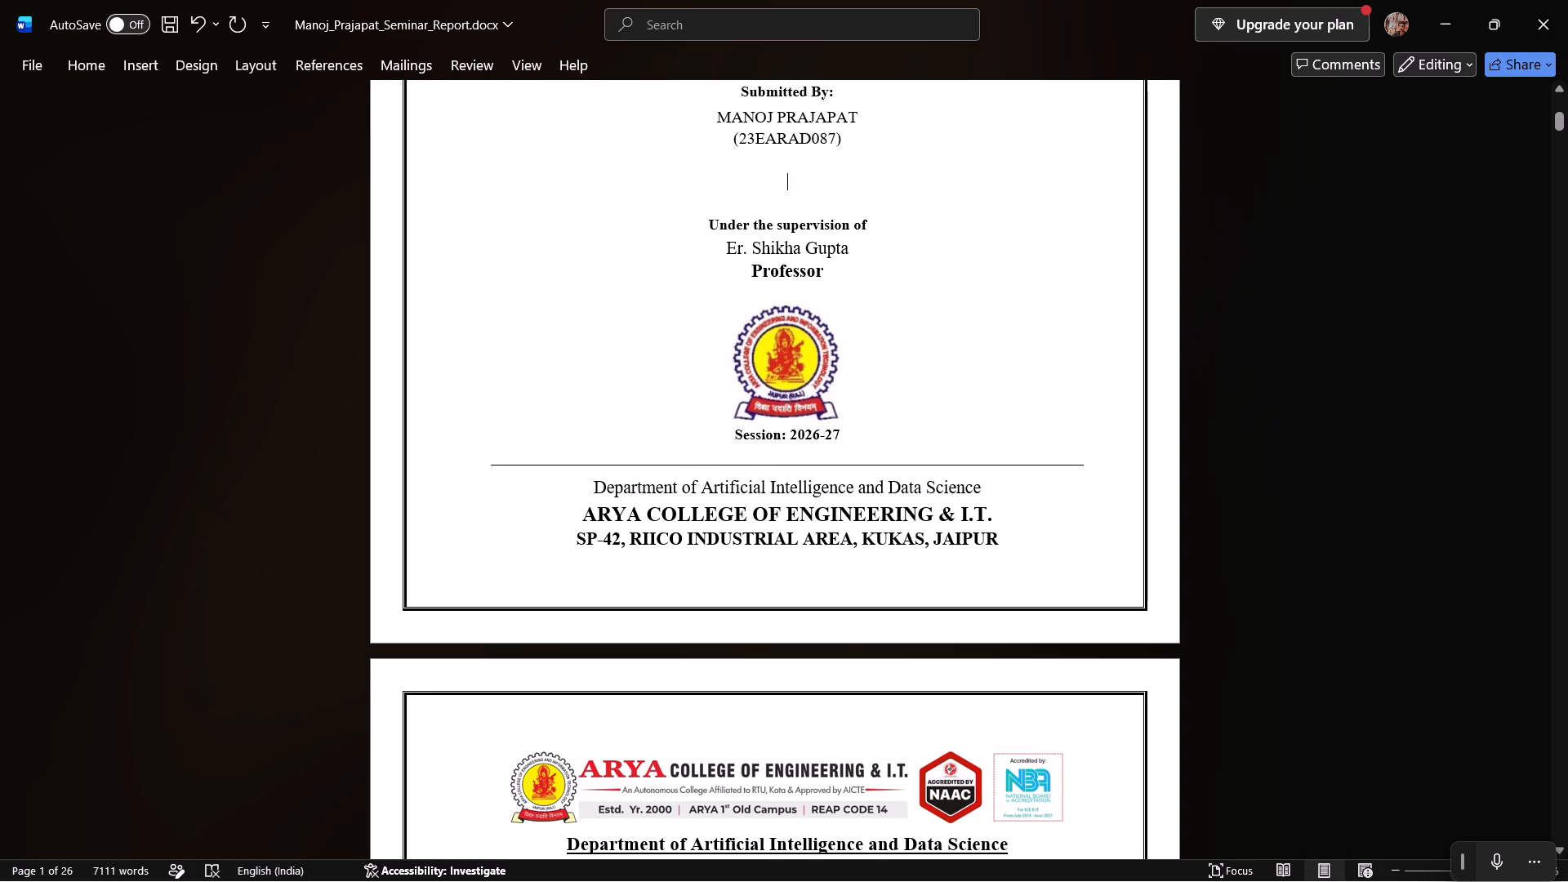
# Examine the cover page's layout and vertical spacing, both close up and alongside the report's other pages.
pyautogui.keyDown('ctrl'); pyautogui.scroll(-4, 1013, 229); pyautogui.keyUp('ctrl')
pyautogui.scroll(1, 1013, 229)
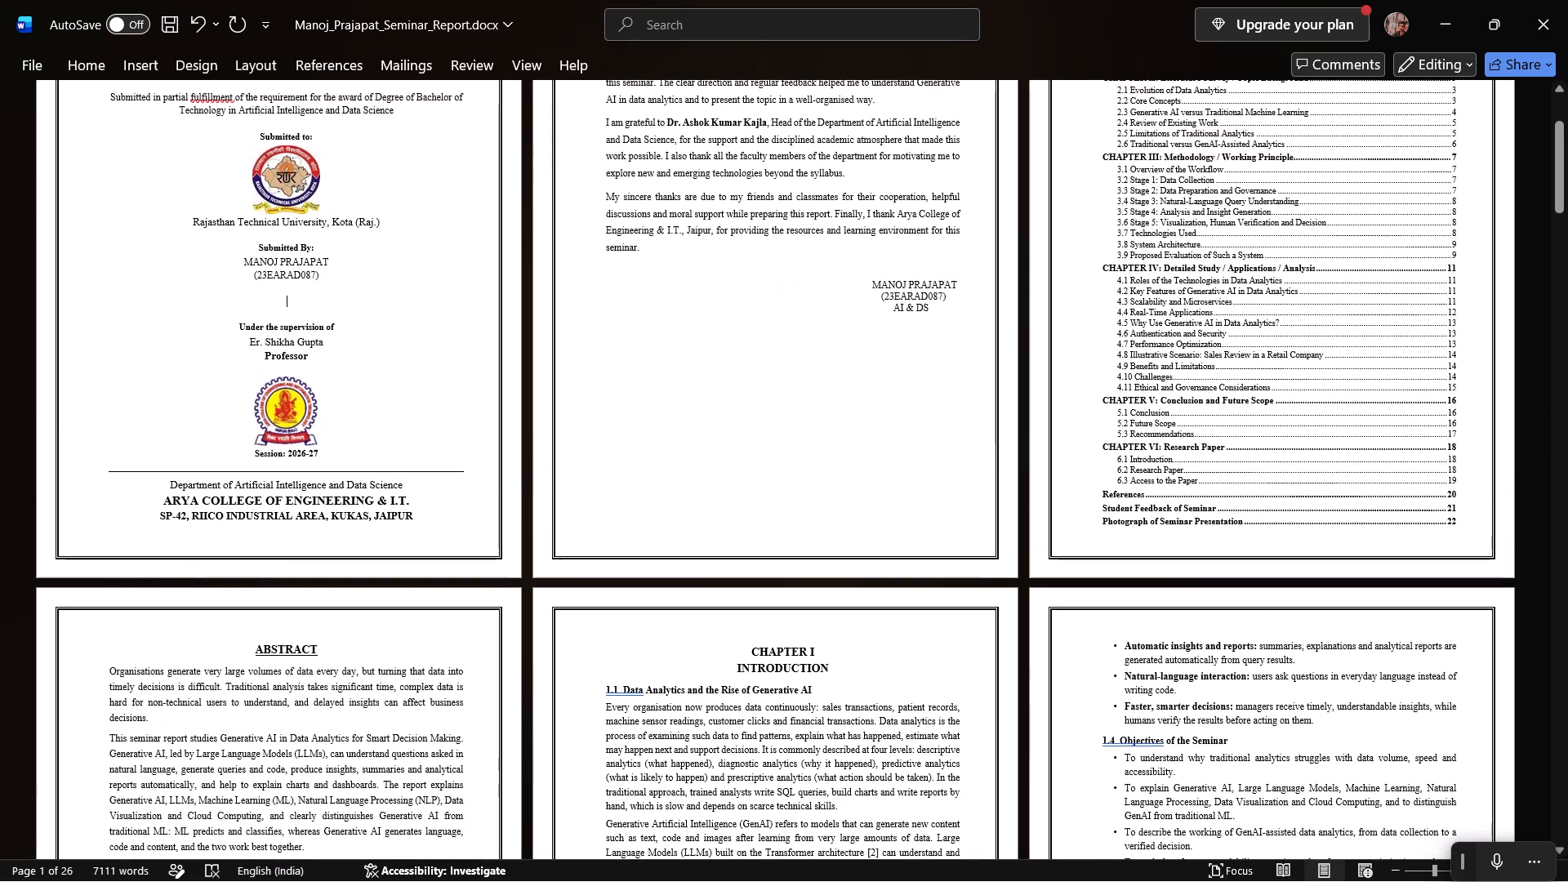
pyautogui.keyDown('ctrl'); pyautogui.scroll(3, 1013, 229); pyautogui.keyUp('ctrl')
pyautogui.keyDown('ctrl'); pyautogui.scroll(-3, 1013, 229); pyautogui.keyUp('ctrl')
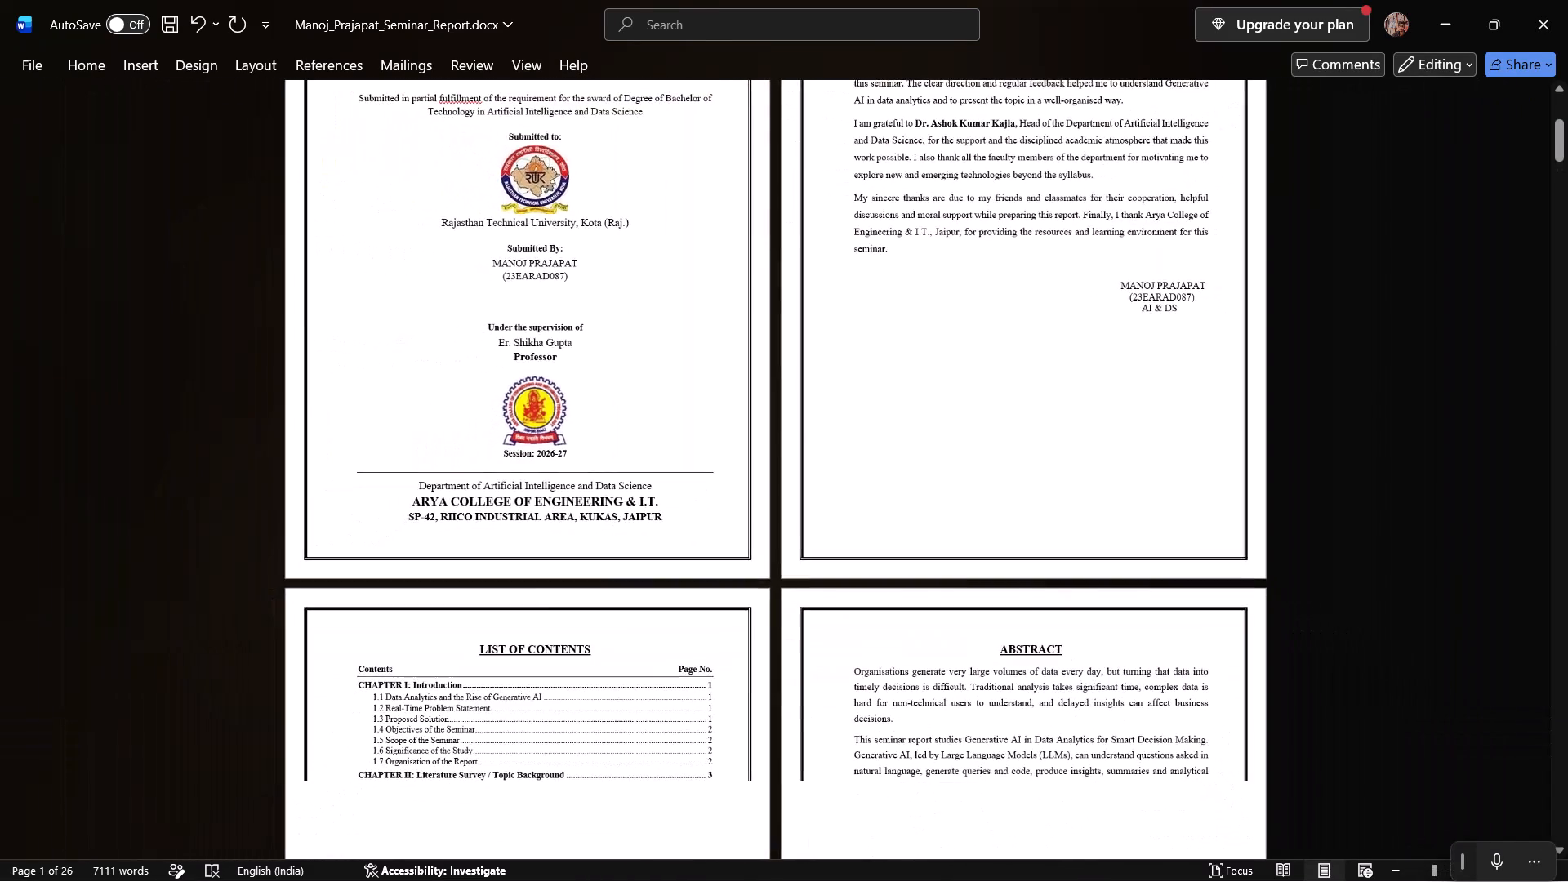
pyautogui.keyDown('ctrl'); pyautogui.scroll(-5, 1013, 229); pyautogui.keyUp('ctrl')
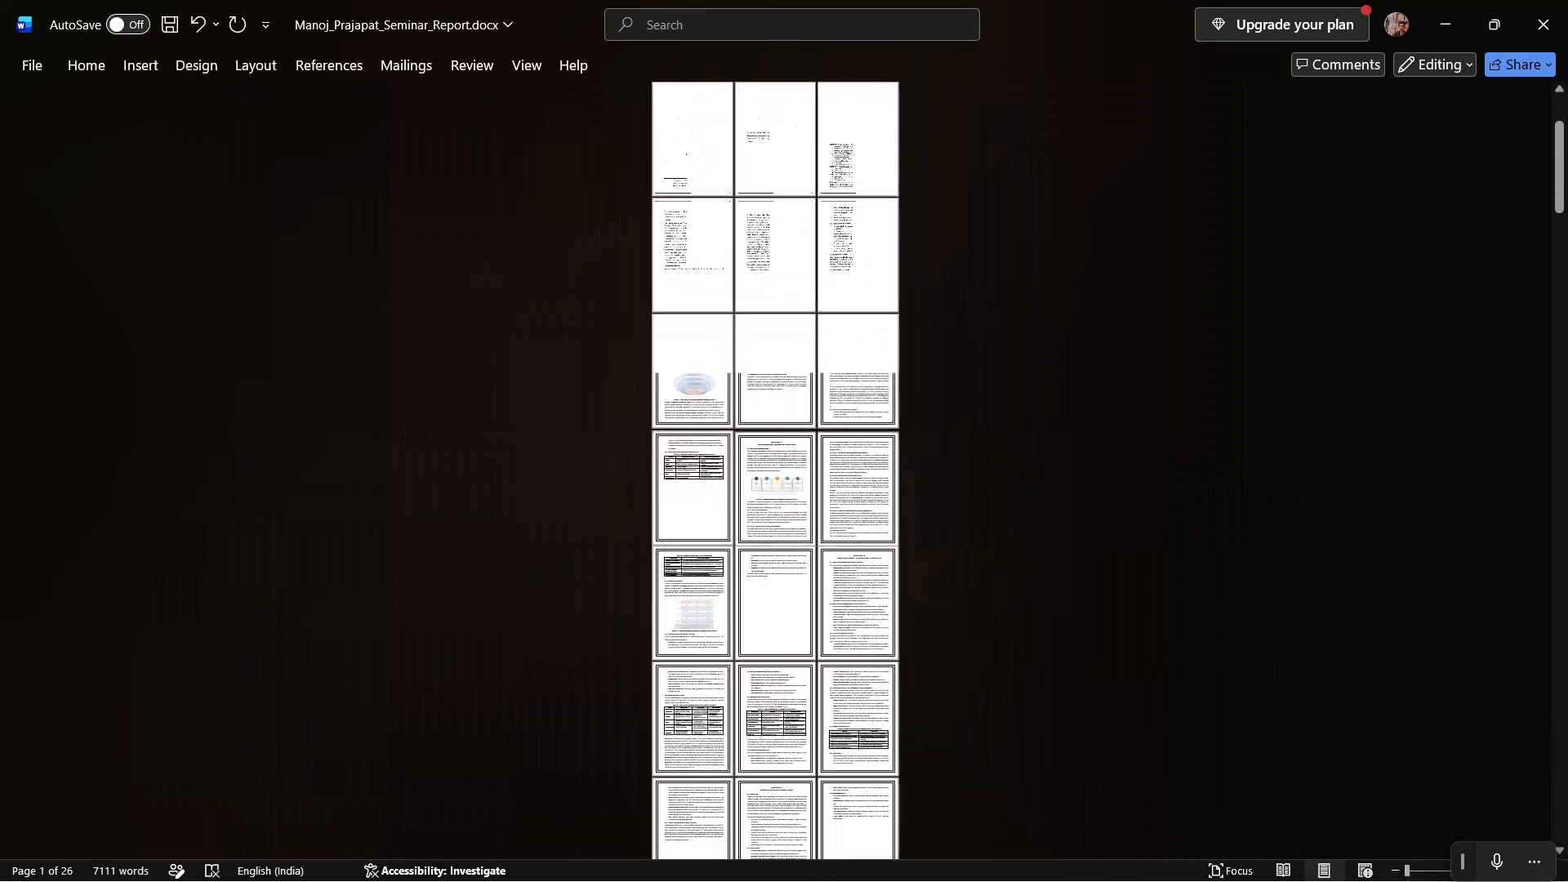
pyautogui.scroll(1, 1013, 229)
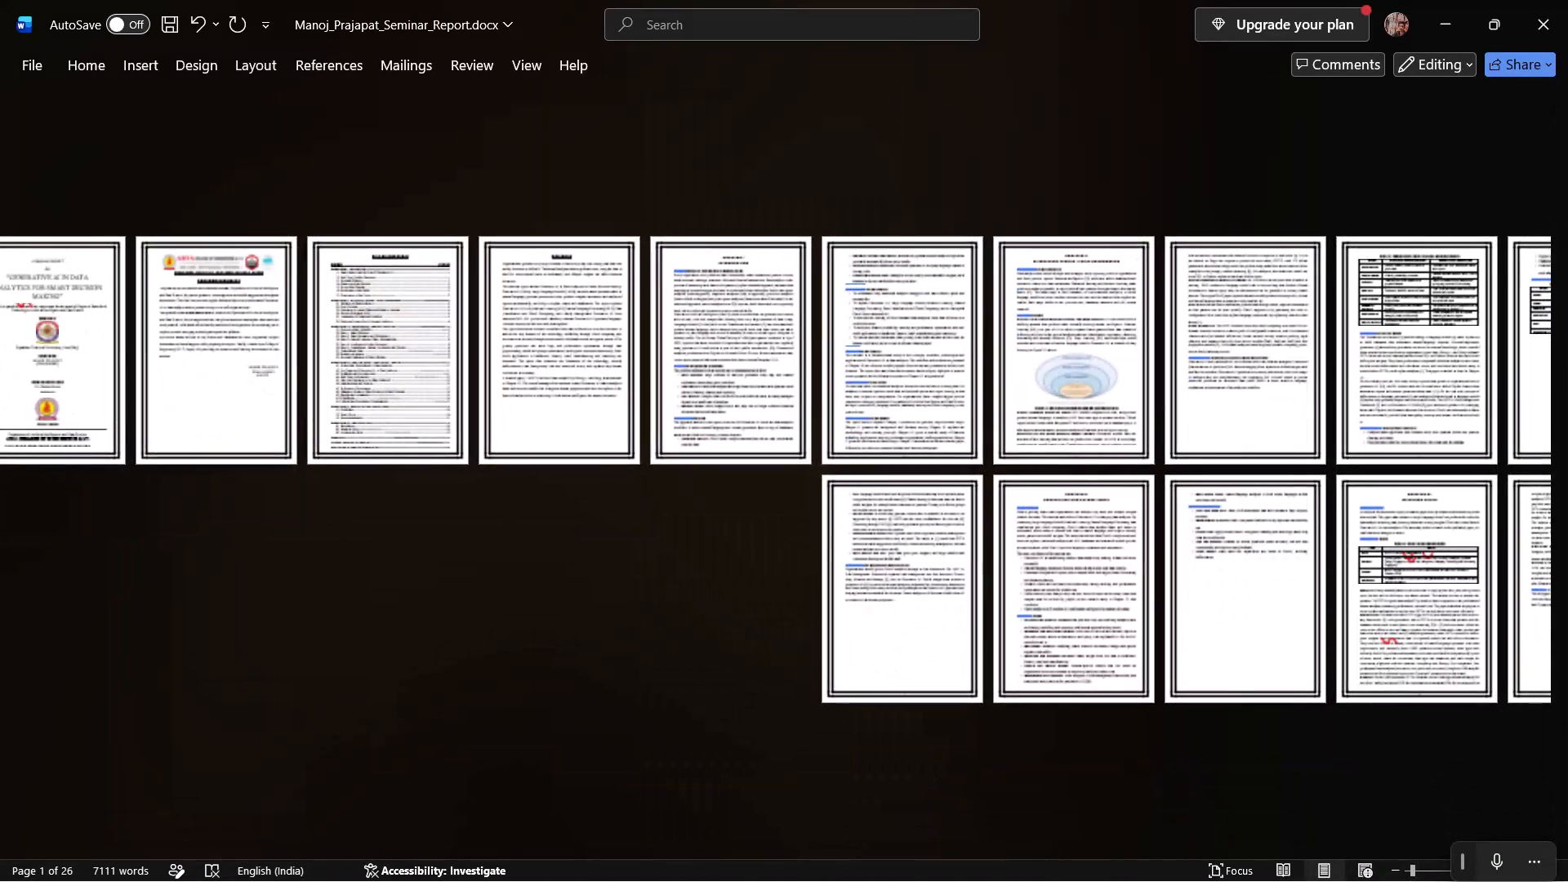
pyautogui.keyDown('ctrl'); pyautogui.scroll(10, 1011, 336); pyautogui.keyUp('ctrl')
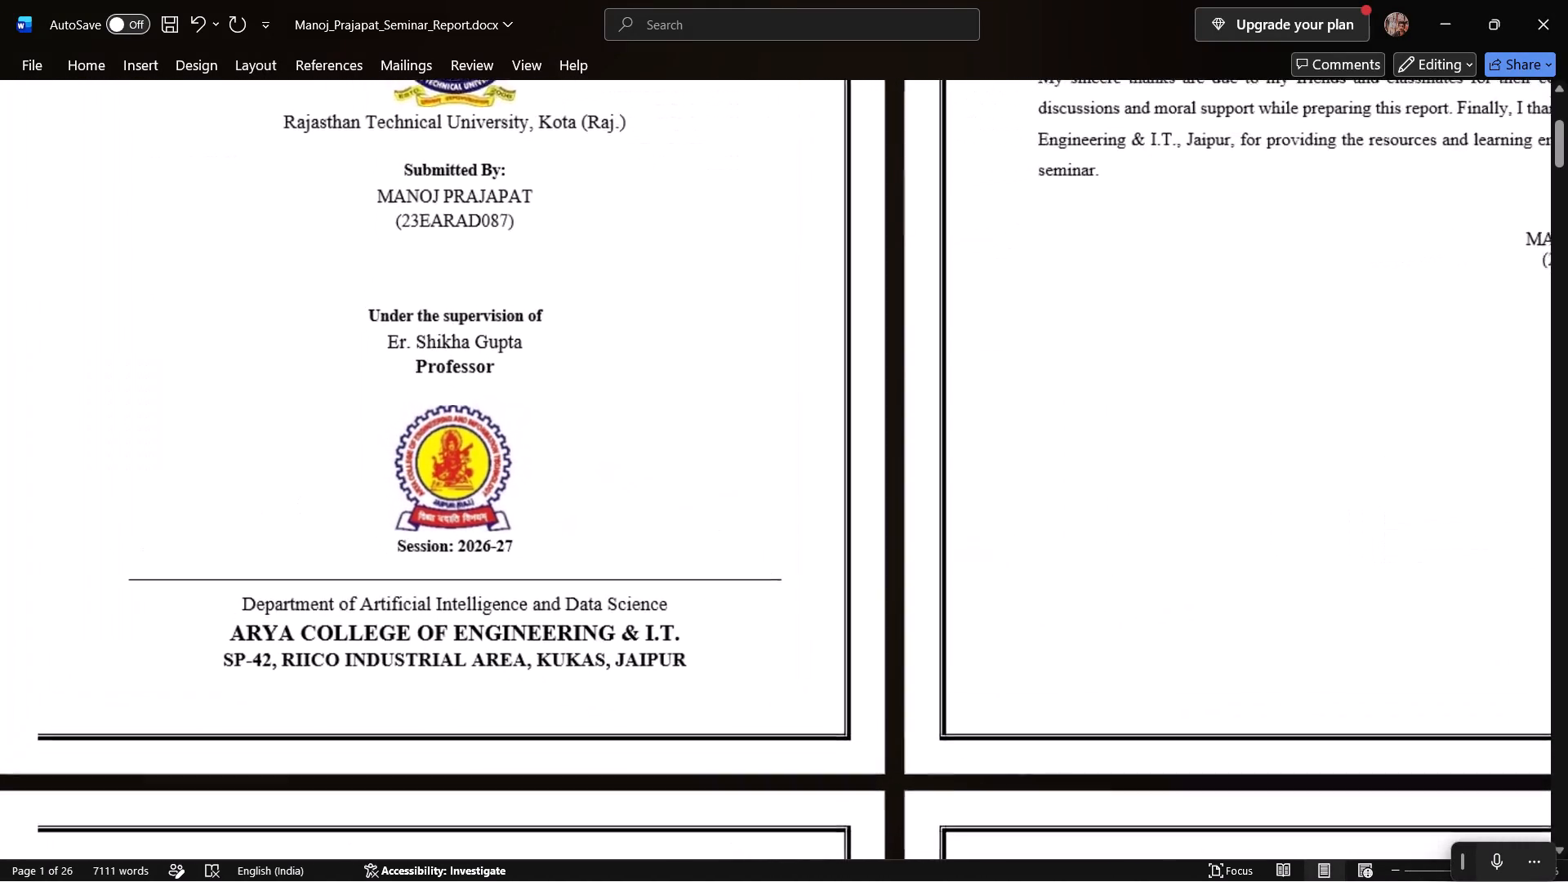
pyautogui.keyDown('ctrl'); pyautogui.scroll(2, 1011, 336); pyautogui.keyUp('ctrl')
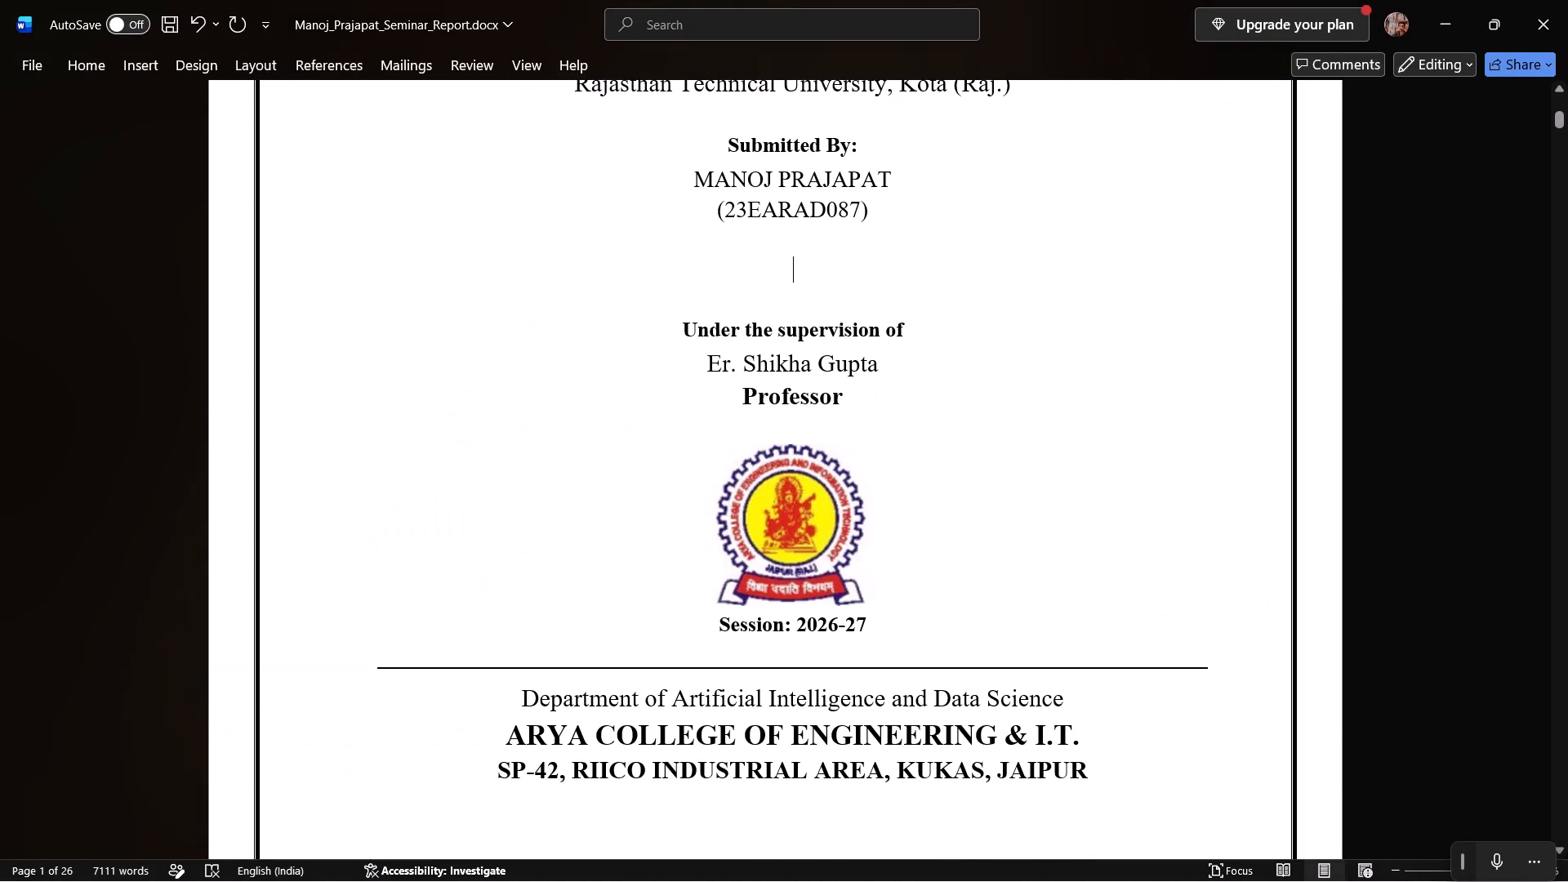
pyautogui.keyDown('ctrl'); pyautogui.scroll(-2, 1011, 336); pyautogui.keyUp('ctrl')
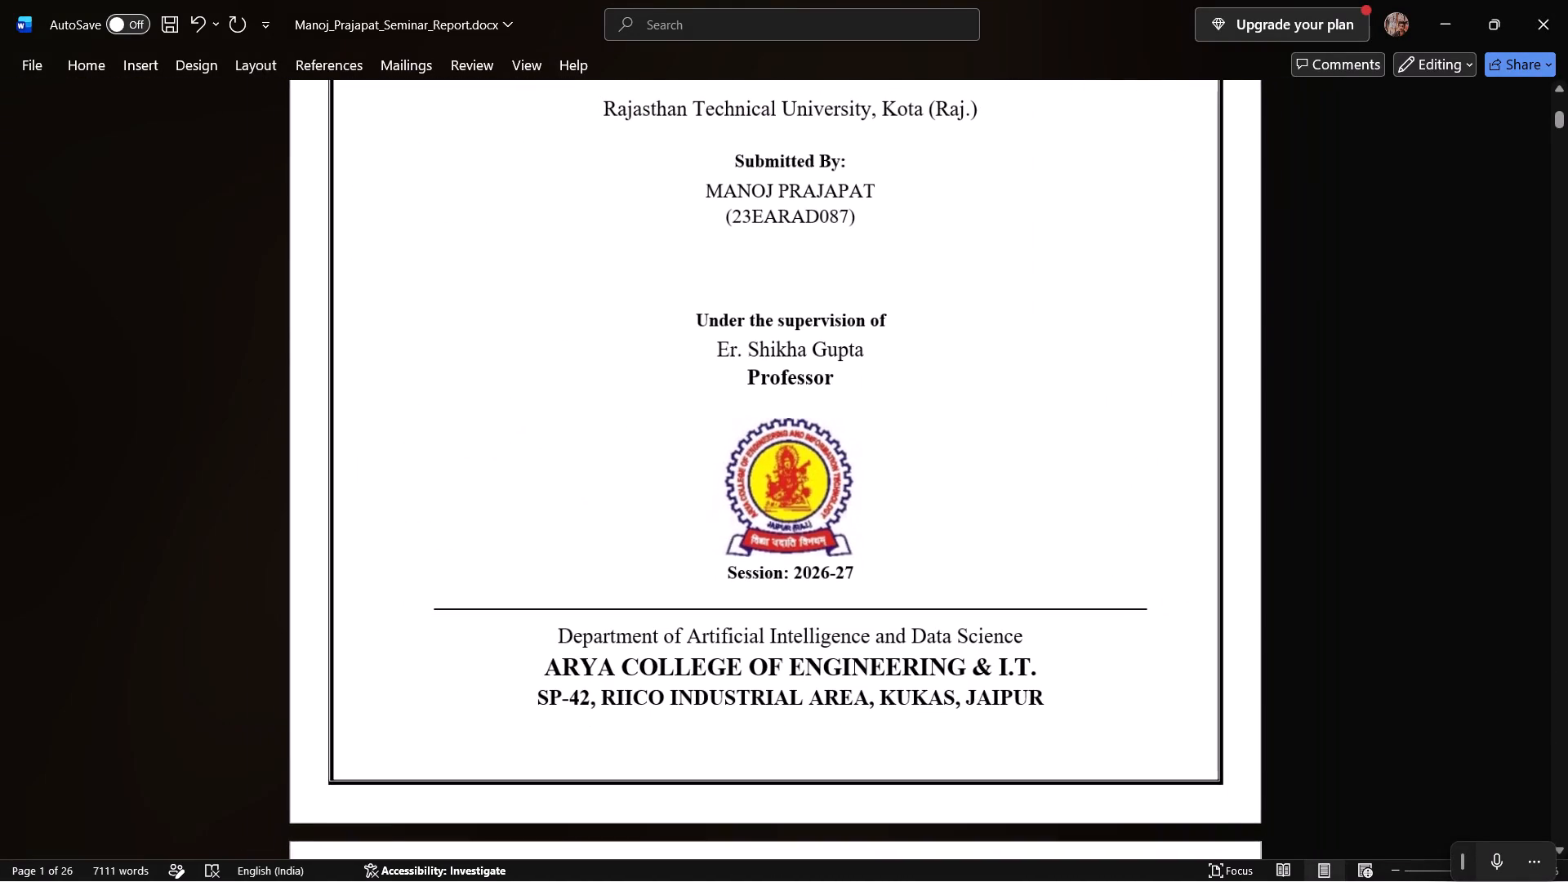
pyautogui.keyDown('ctrl'); pyautogui.scroll(-1, 1011, 336); pyautogui.keyUp('ctrl')
pyautogui.scroll(2, 1011, 336)
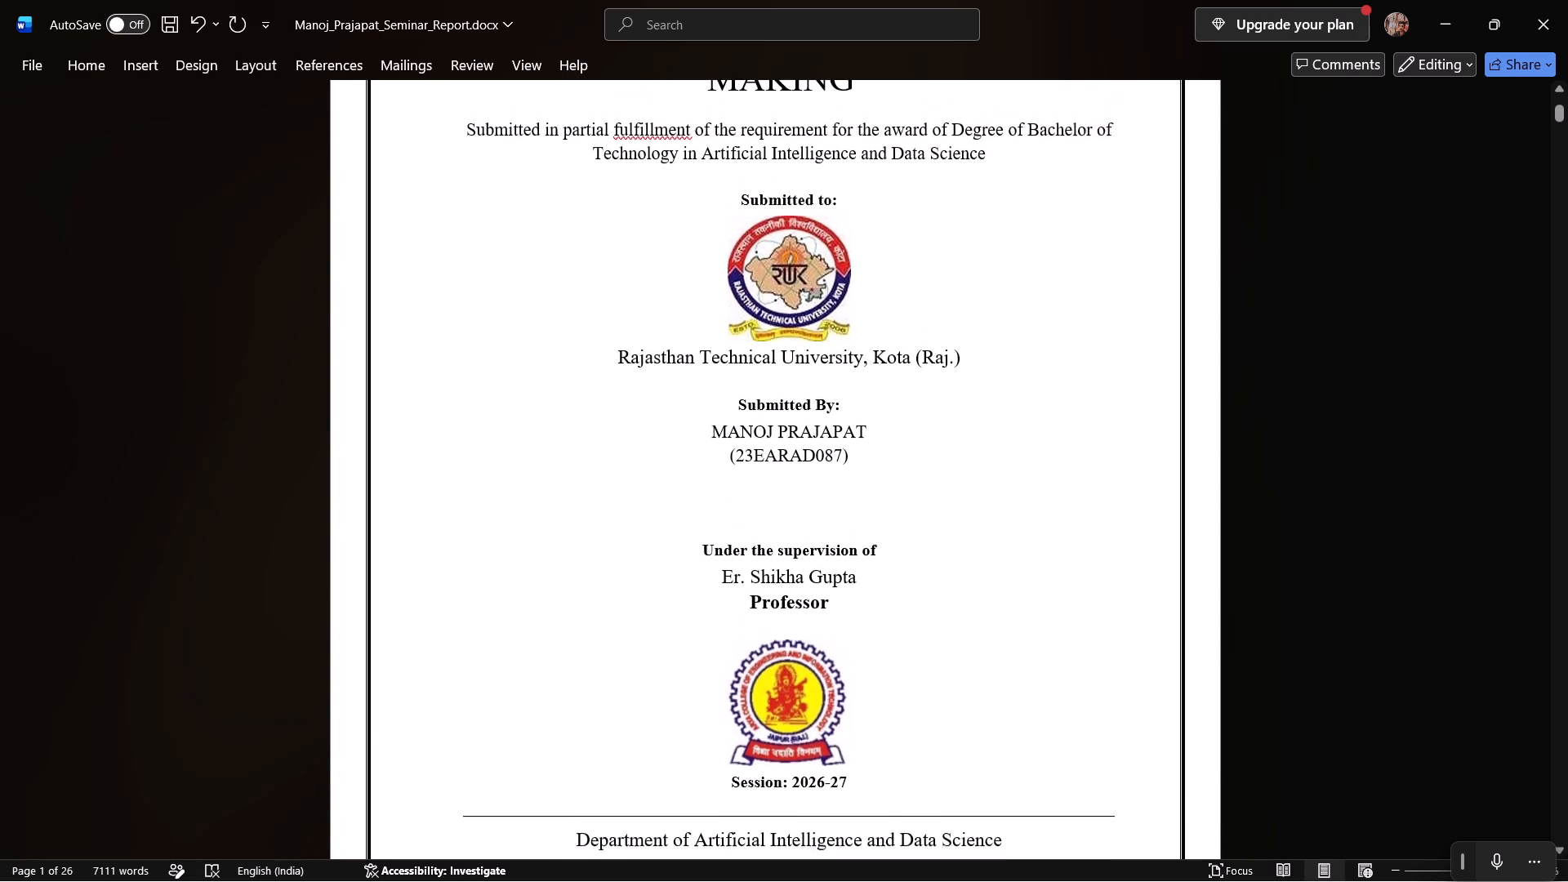
pyautogui.scroll(1, 1011, 336)
pyautogui.scroll(-1, 1011, 336)
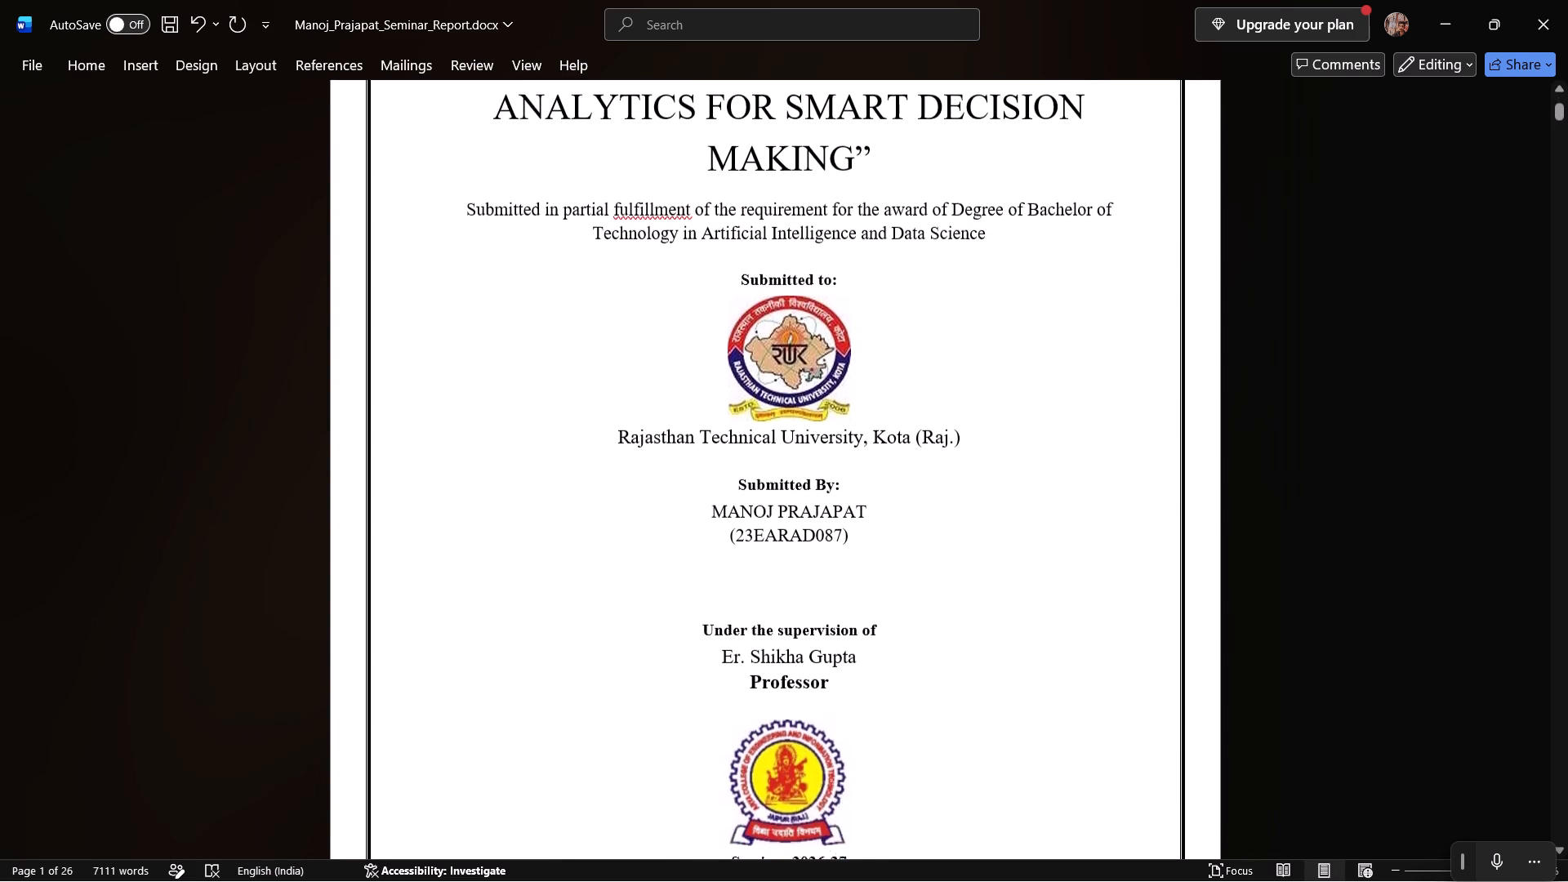
pyautogui.scroll(-2, 1011, 336)
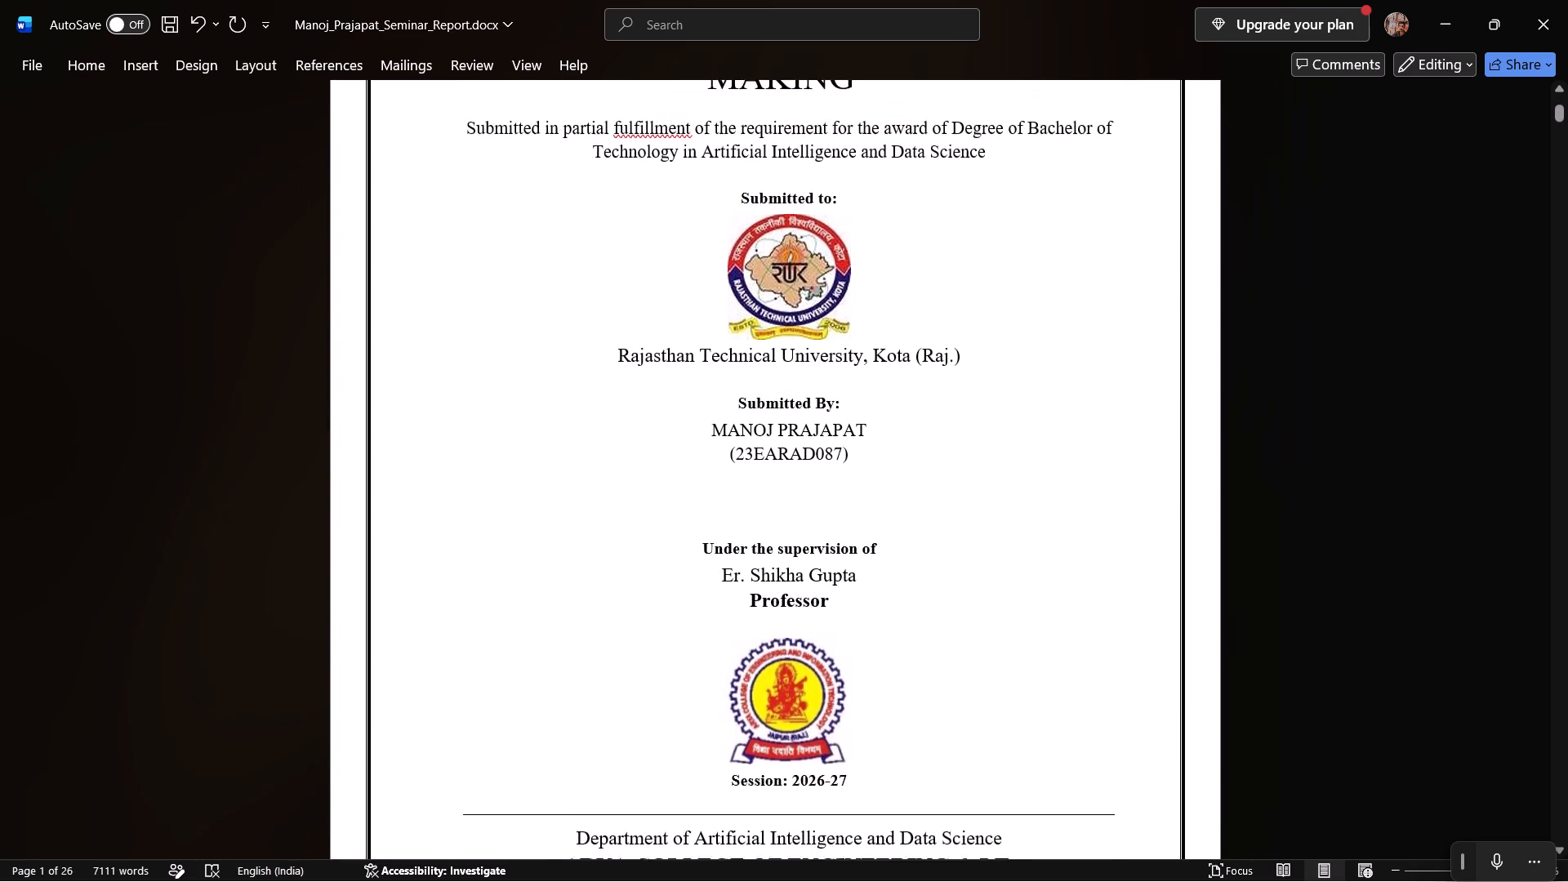
pyautogui.scroll(-2, 1011, 336)
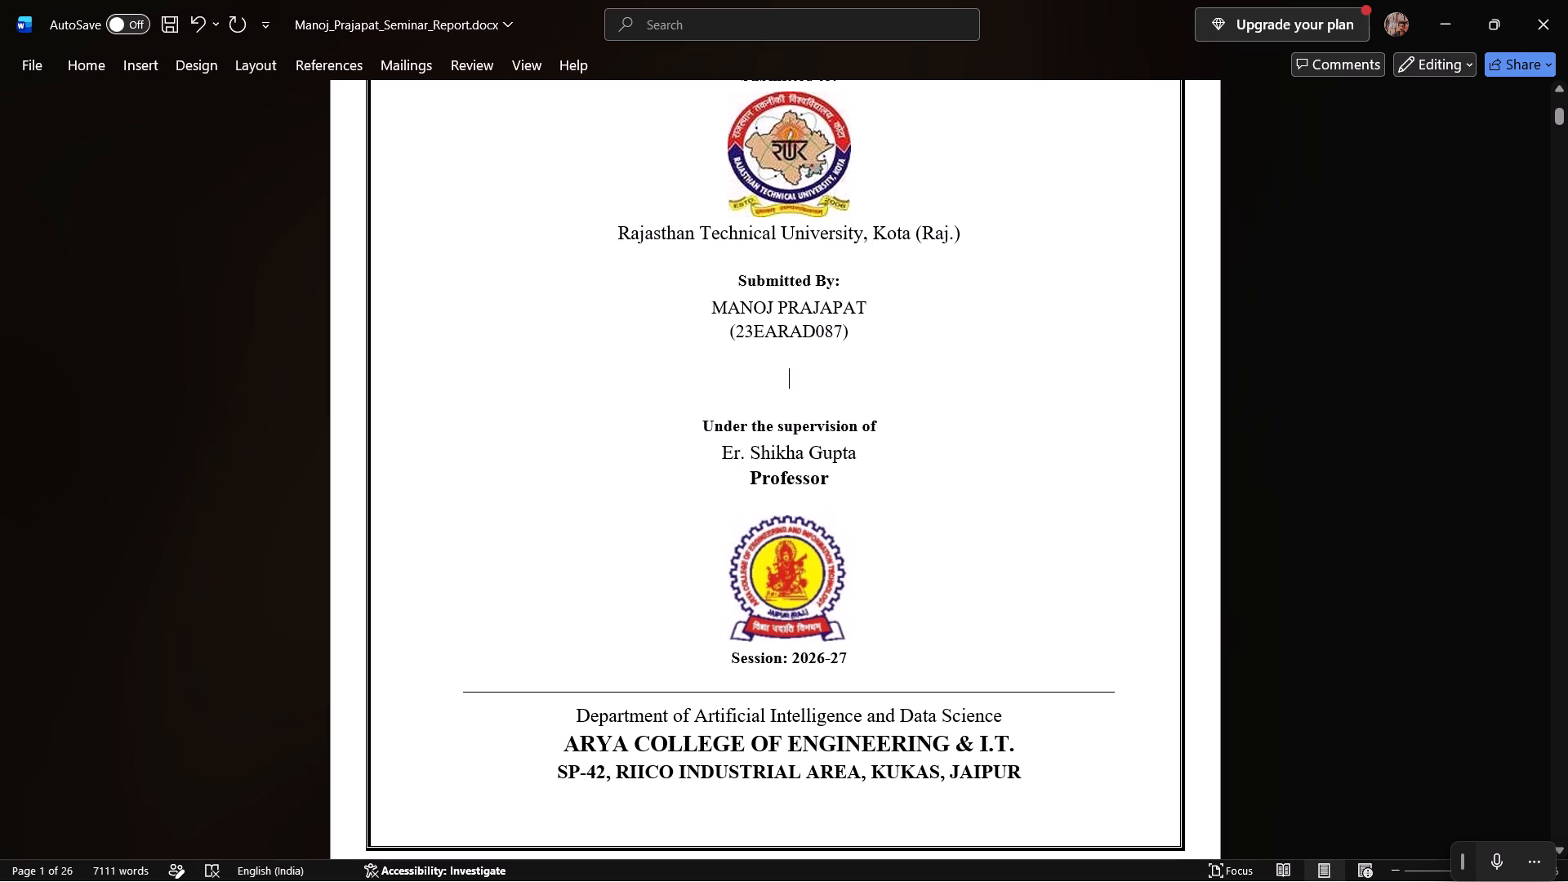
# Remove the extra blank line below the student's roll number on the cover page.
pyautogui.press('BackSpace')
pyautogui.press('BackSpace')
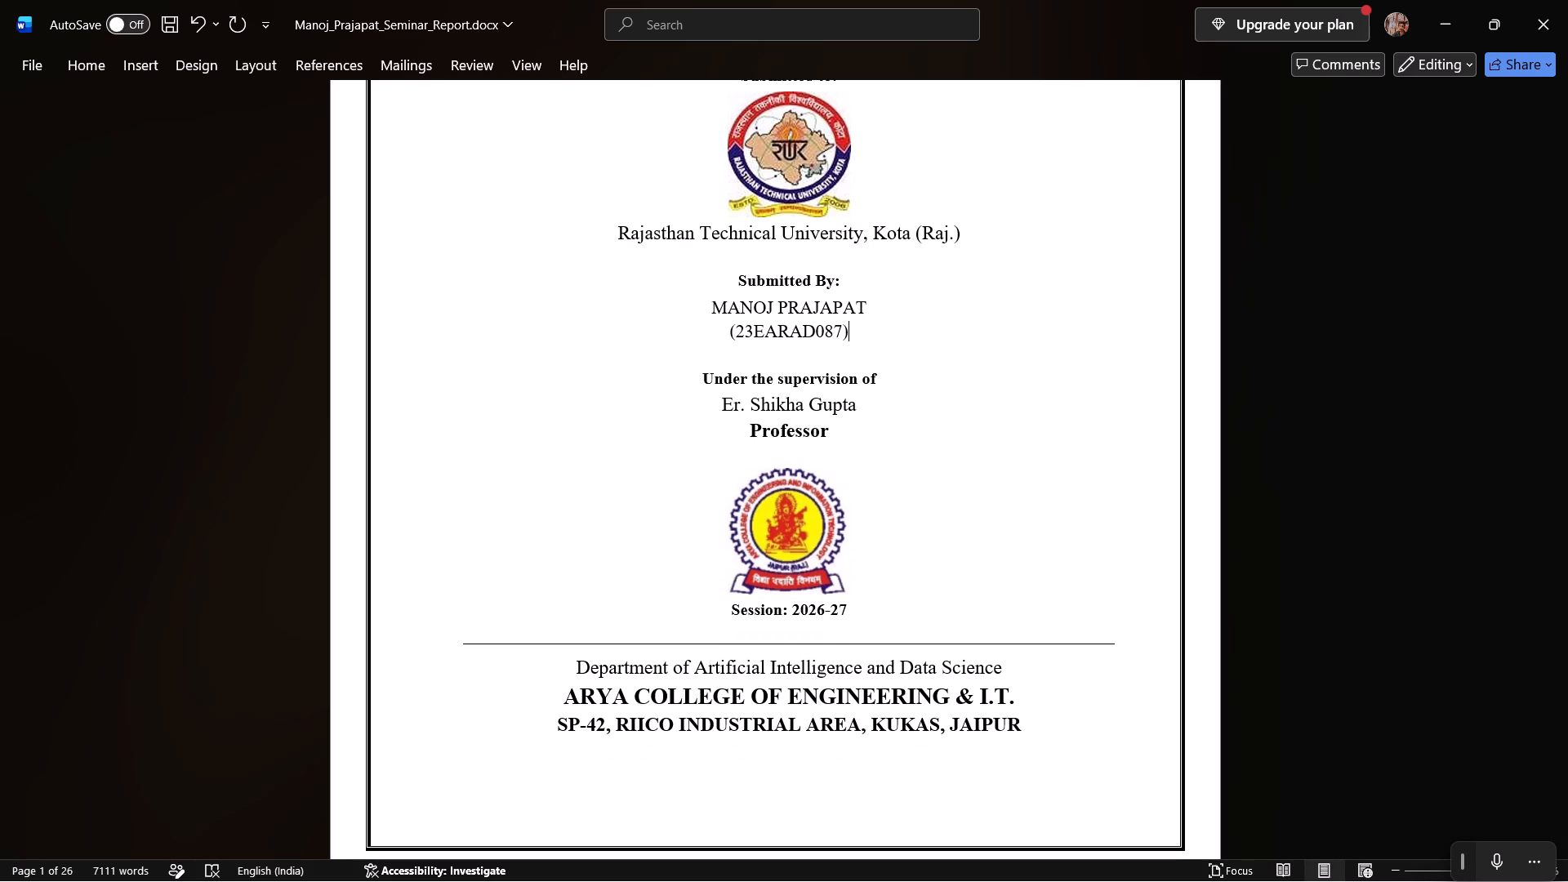
# Review the spacing of the cover page and continue to the Acknowledgement page to read its text.
pyautogui.scroll(-3, 1074, 483)
pyautogui.scroll(2, 1074, 483)
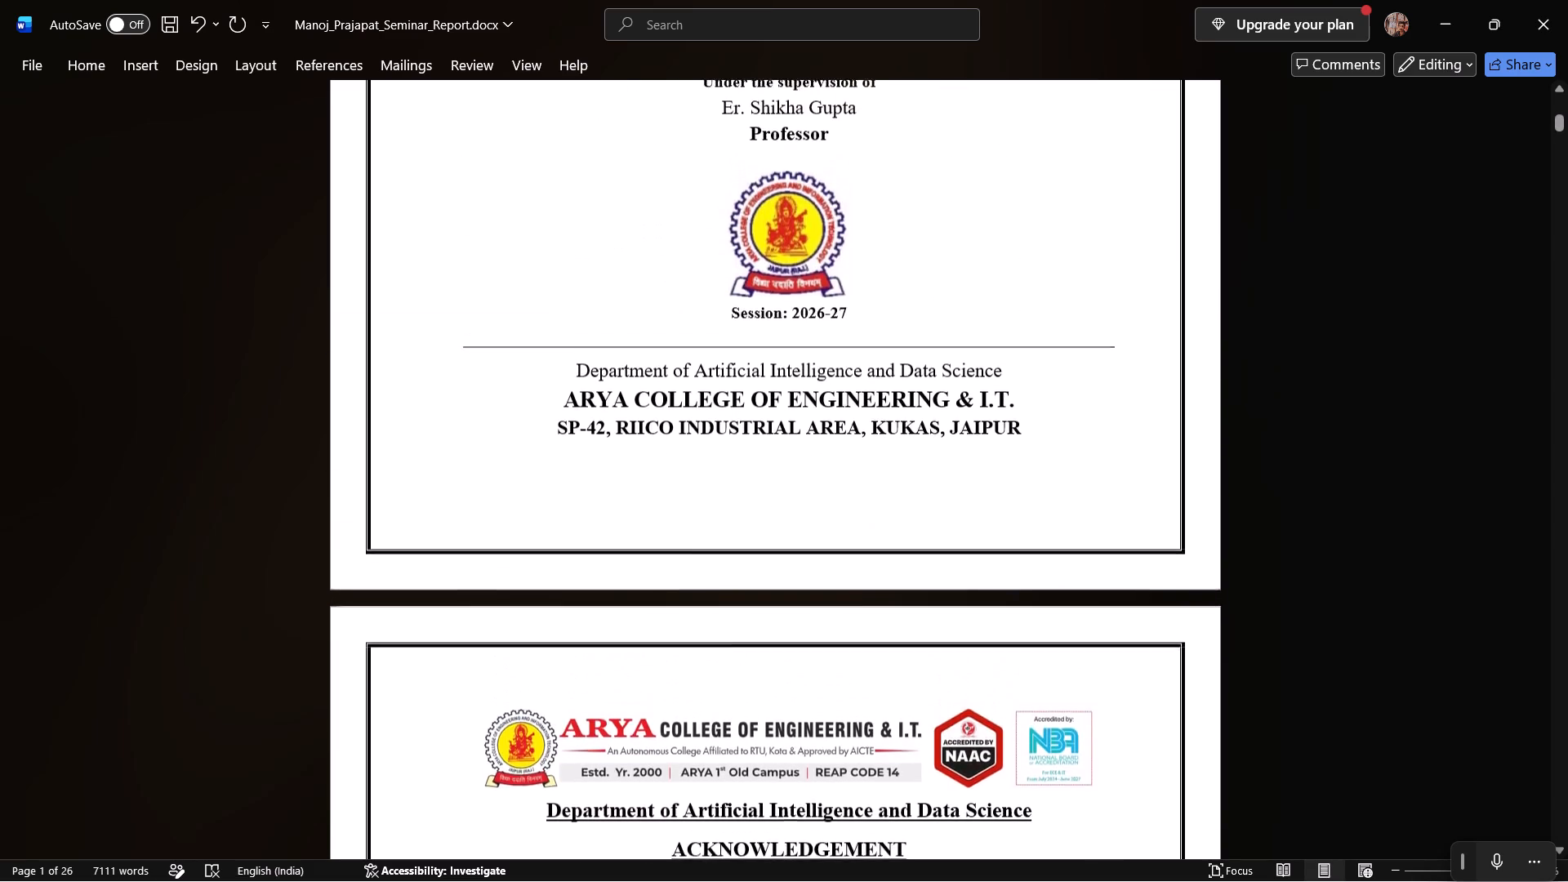
pyautogui.scroll(2, 1074, 483)
pyautogui.scroll(-2, 1074, 483)
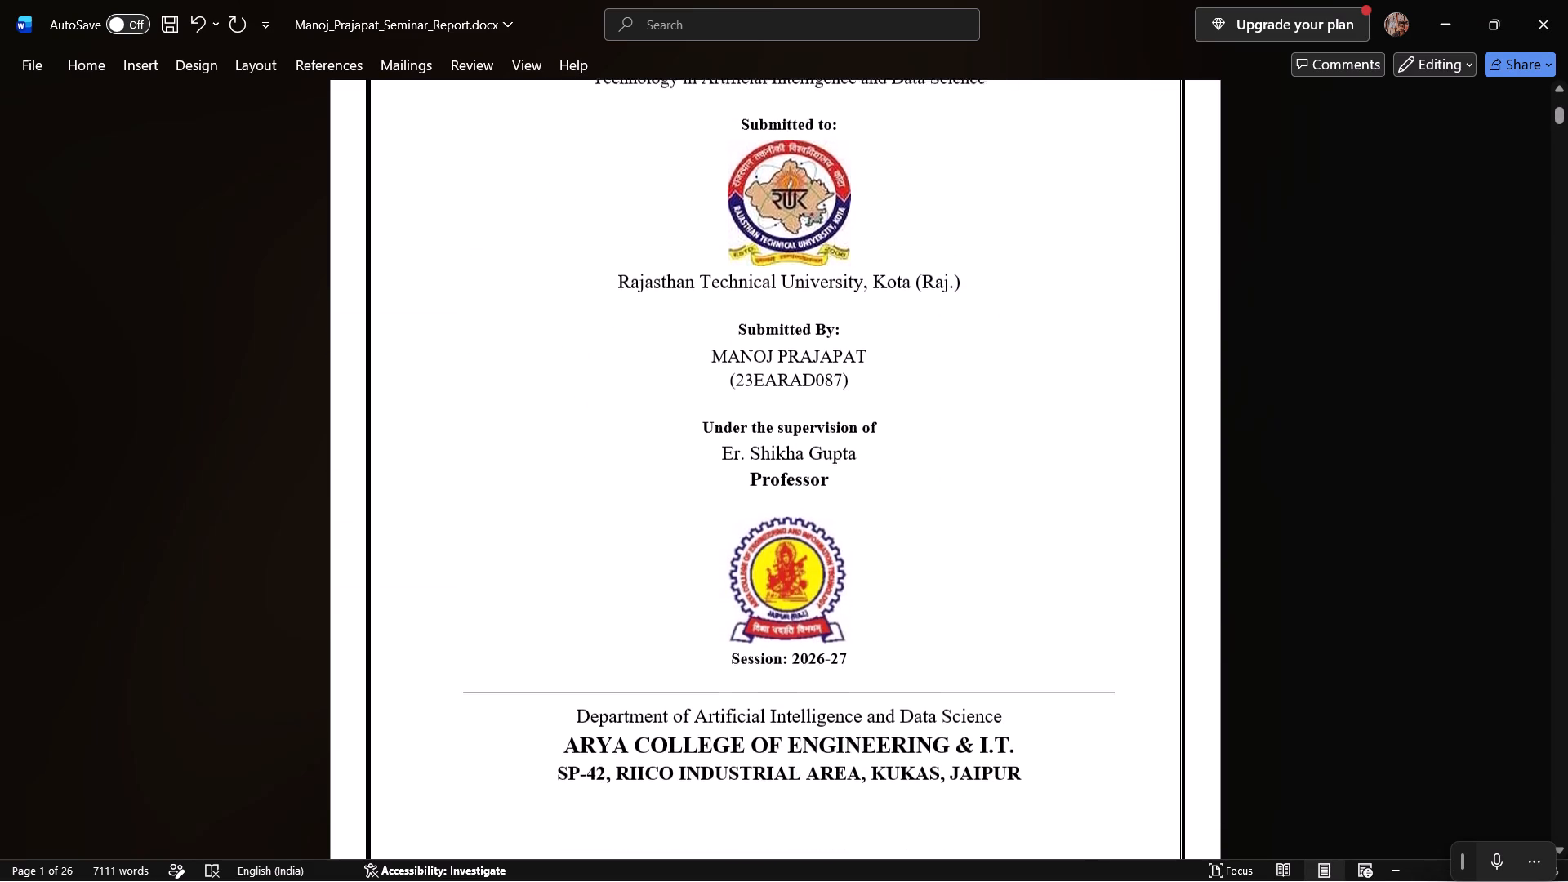
pyautogui.scroll(-2, 1074, 483)
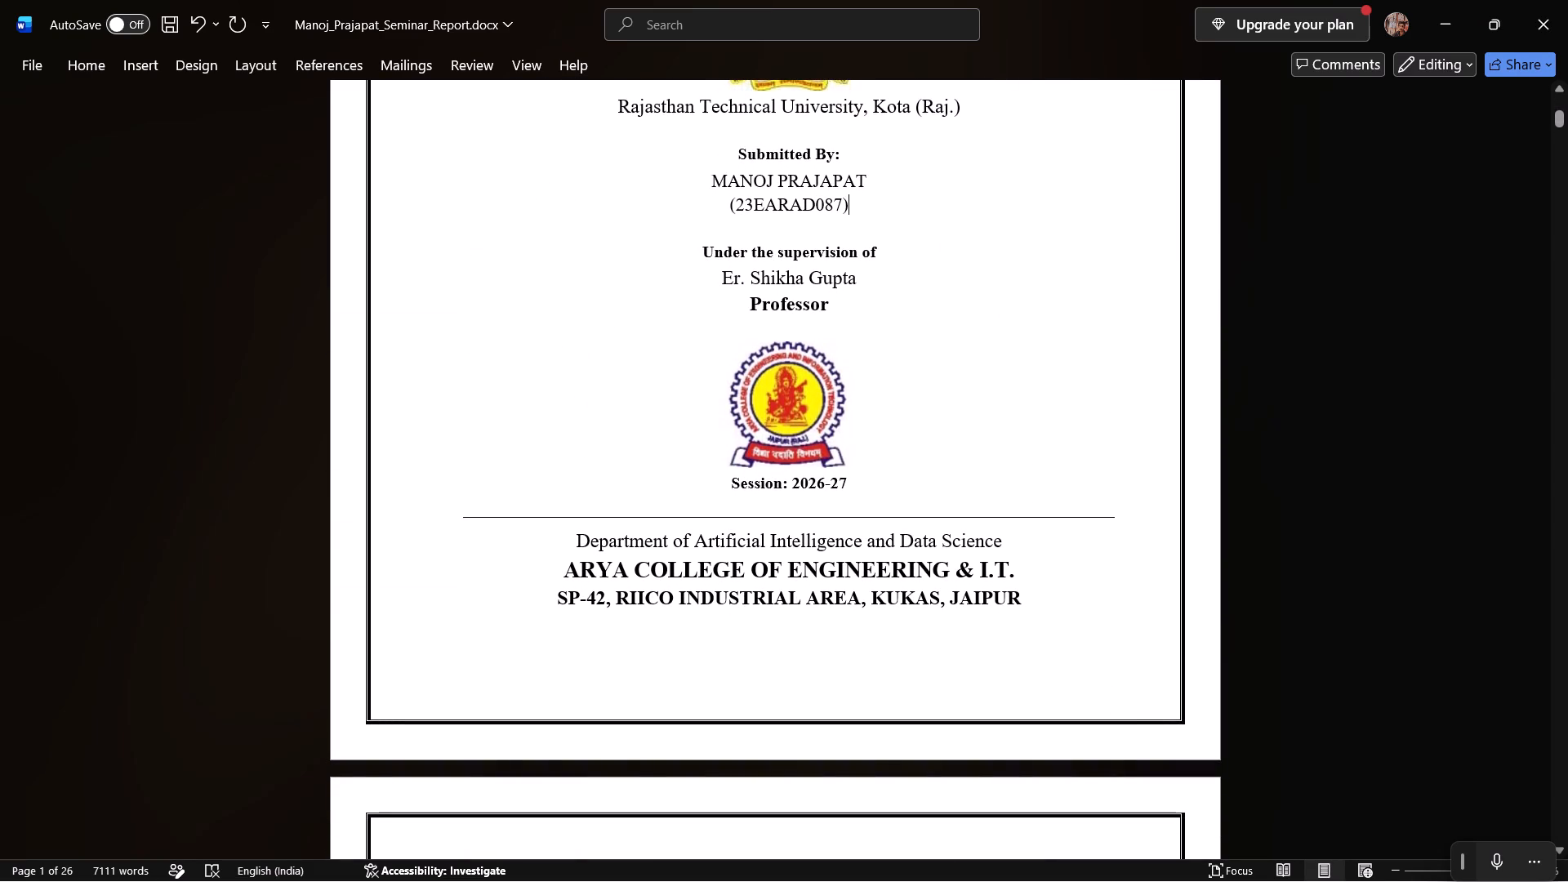
pyautogui.scroll(-2, 1074, 483)
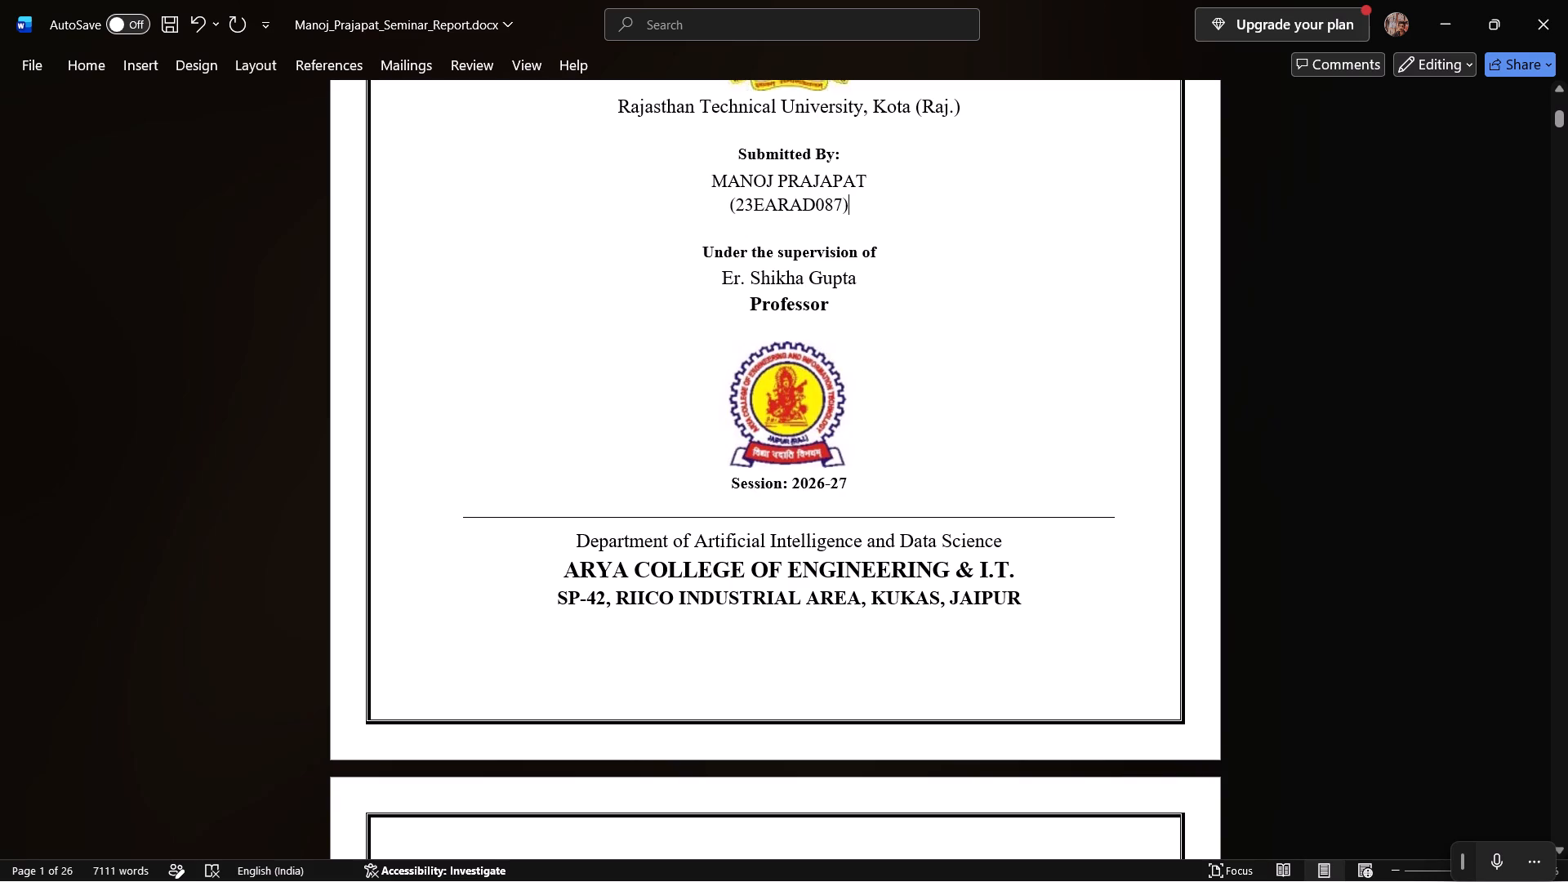
pyautogui.scroll(-1, 1004, 449)
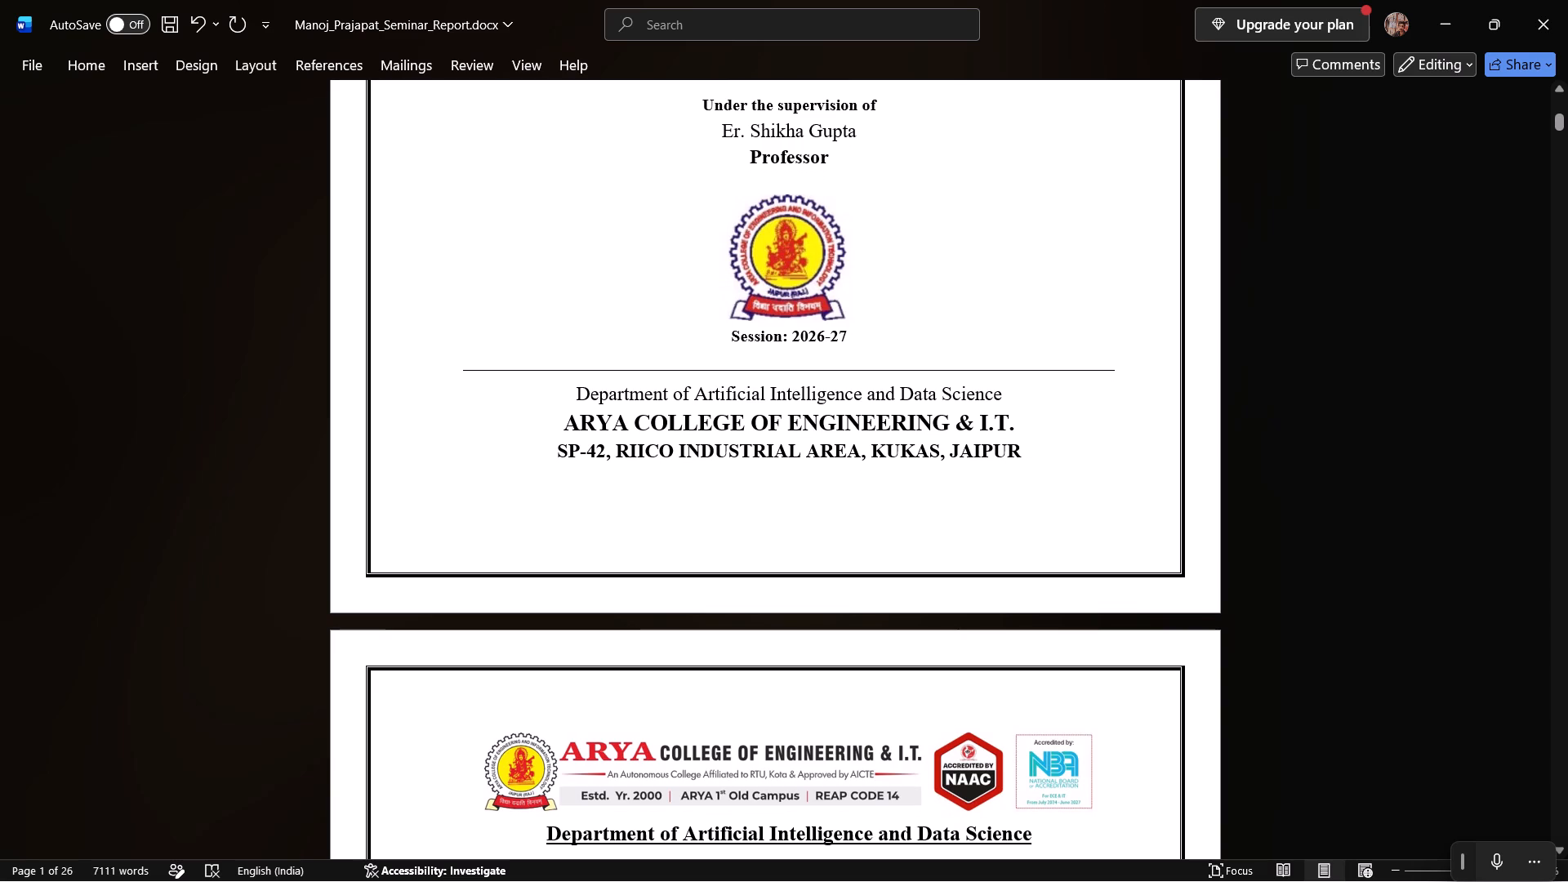
pyautogui.scroll(-3, 1004, 449)
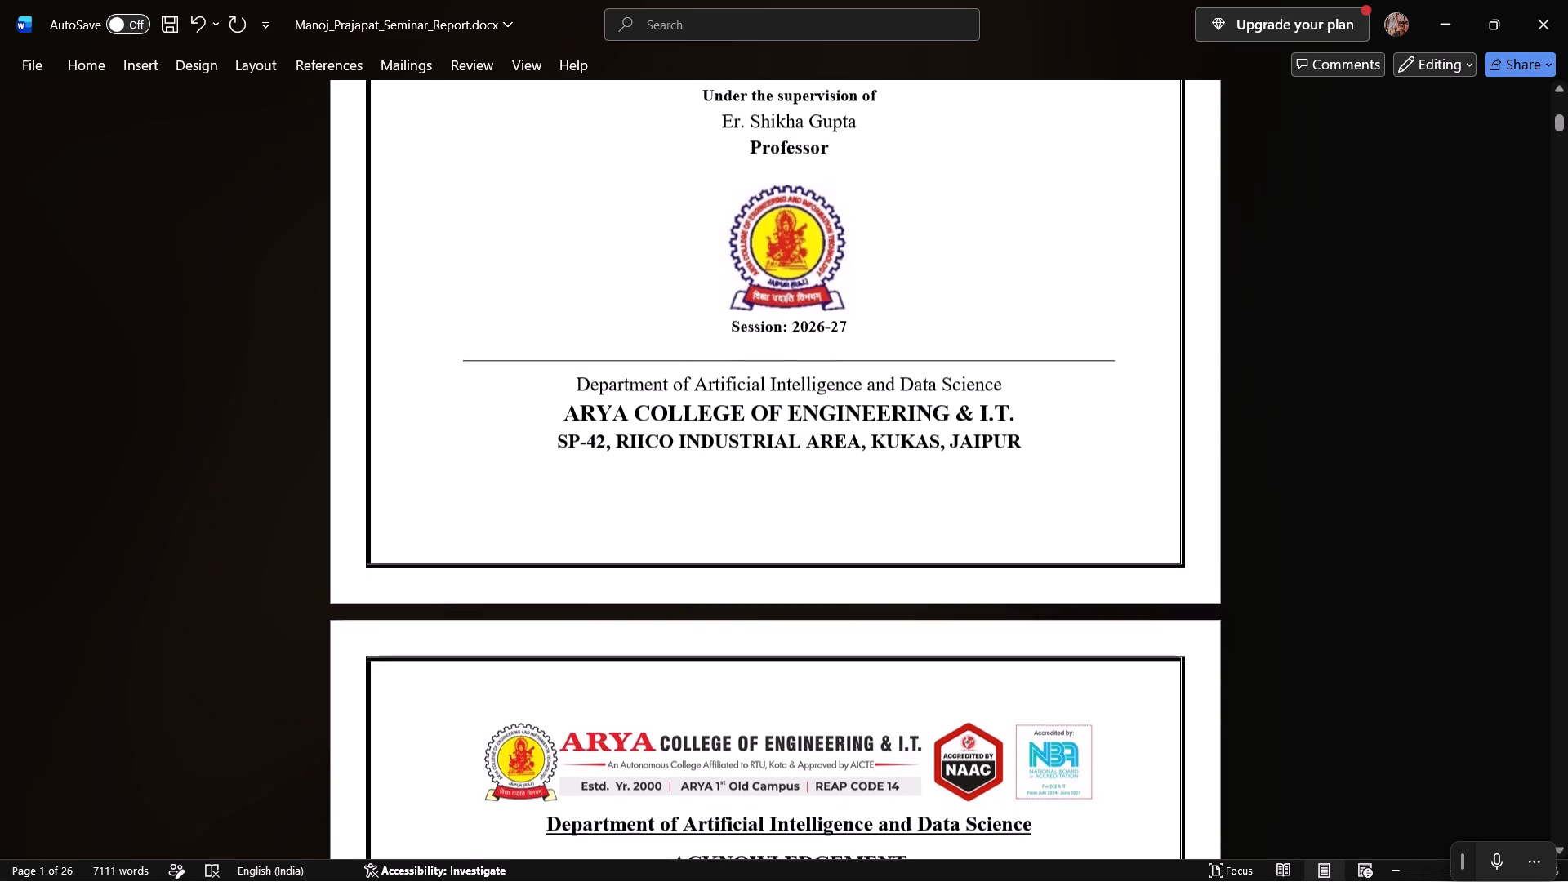
pyautogui.scroll(-2, 1004, 449)
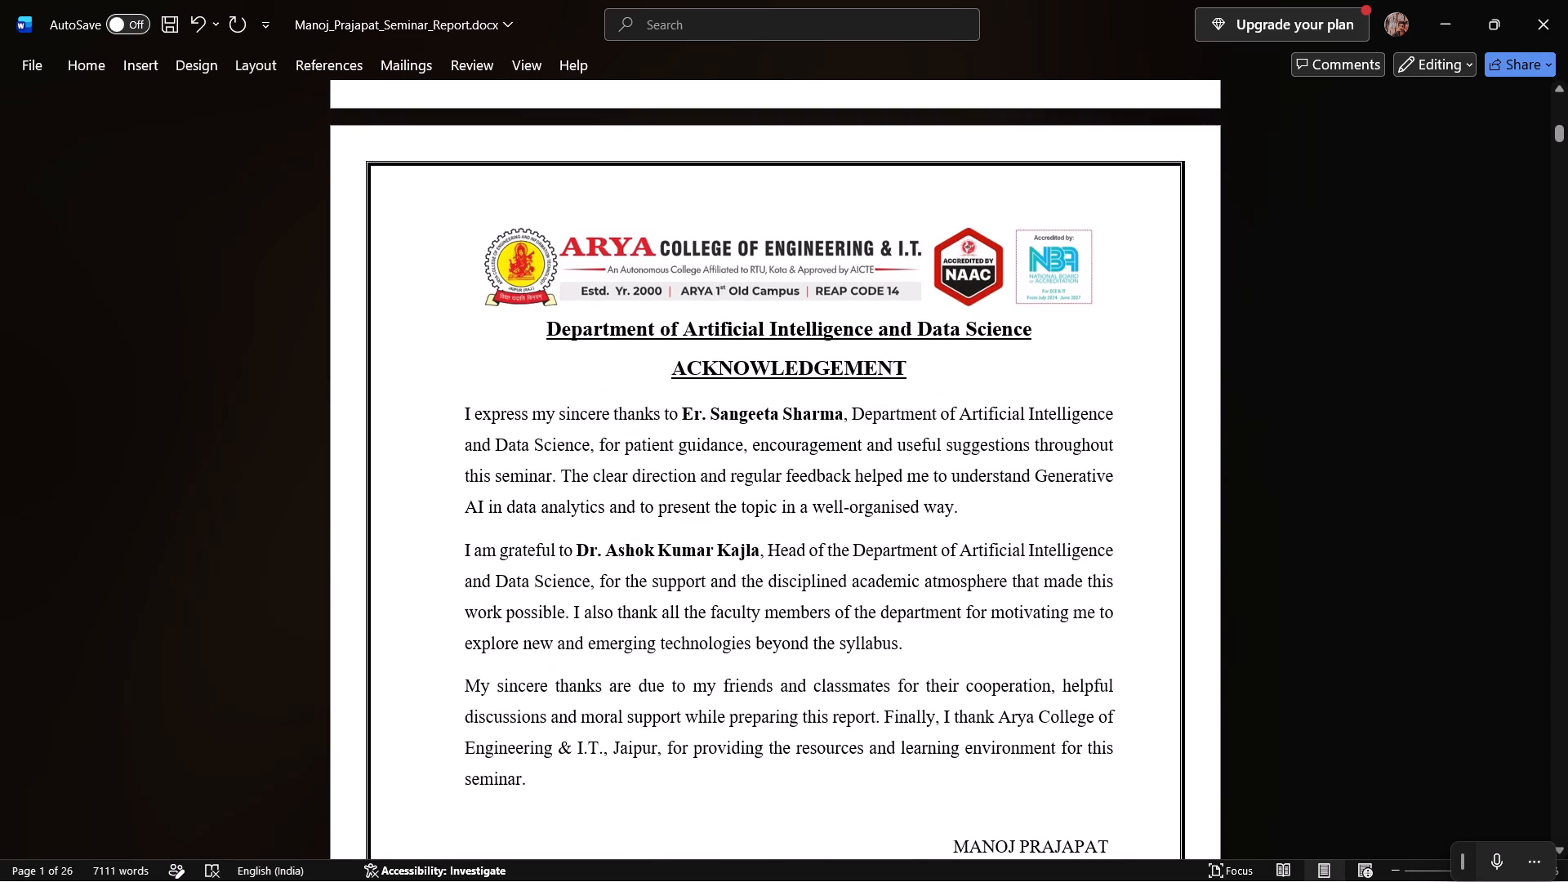
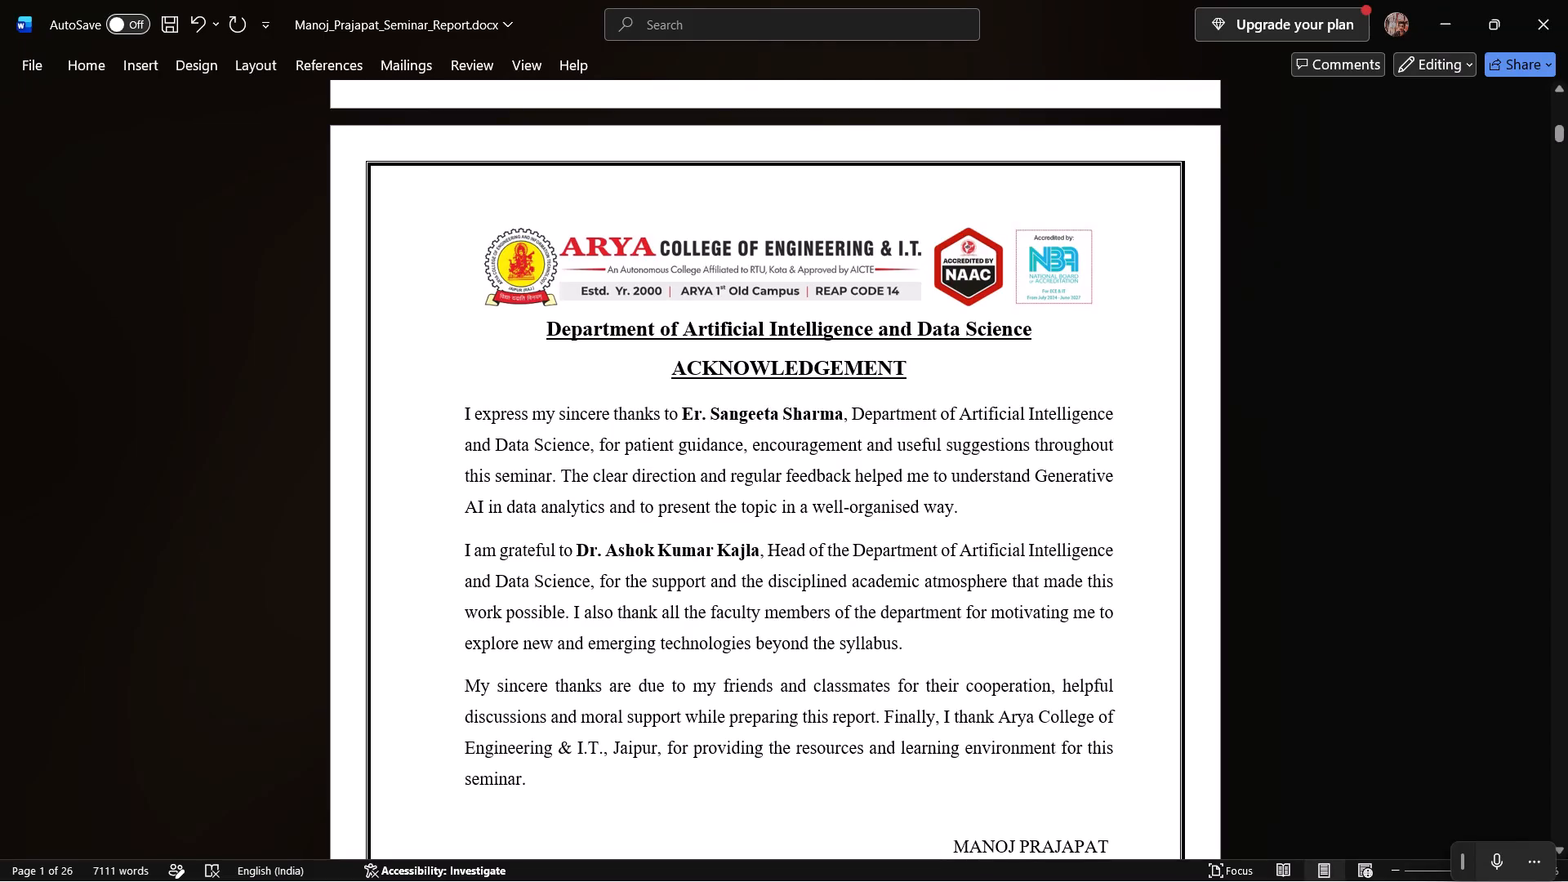
# Insert a blank line between the college banner and the department heading on the Acknowledgement page.
pyautogui.click(541, 327)
pyautogui.press('Return')
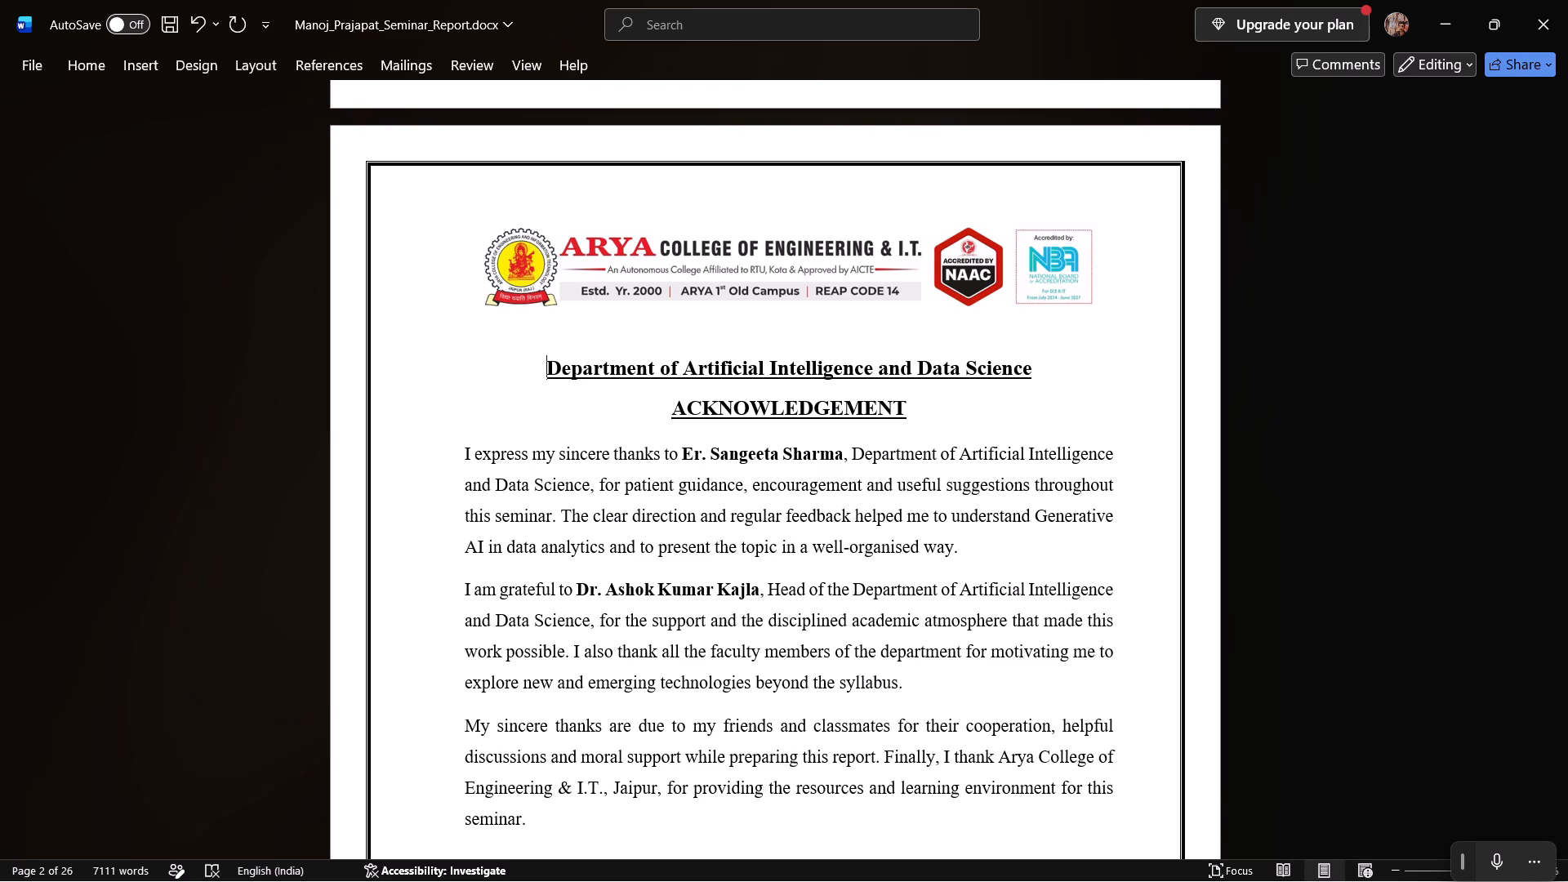
pyautogui.scroll(-1, 787, 383)
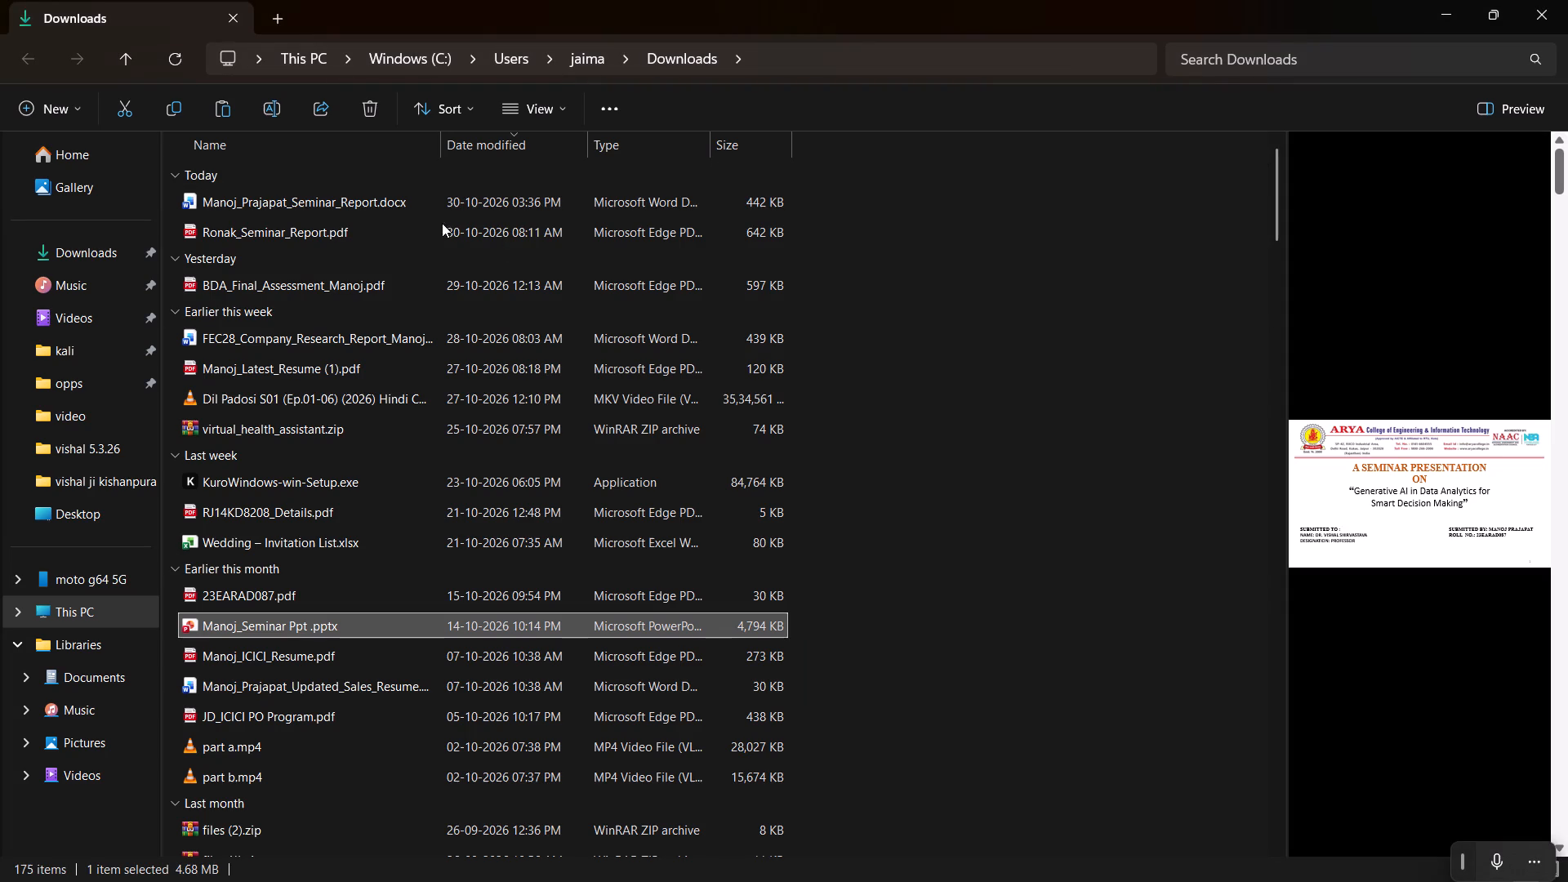
# In File Explorer's Downloads folder, preview the BDA final assessment PDF and the other student's seminar report PDF for reference.
pyautogui.click(361, 288)
pyautogui.click(361, 288)
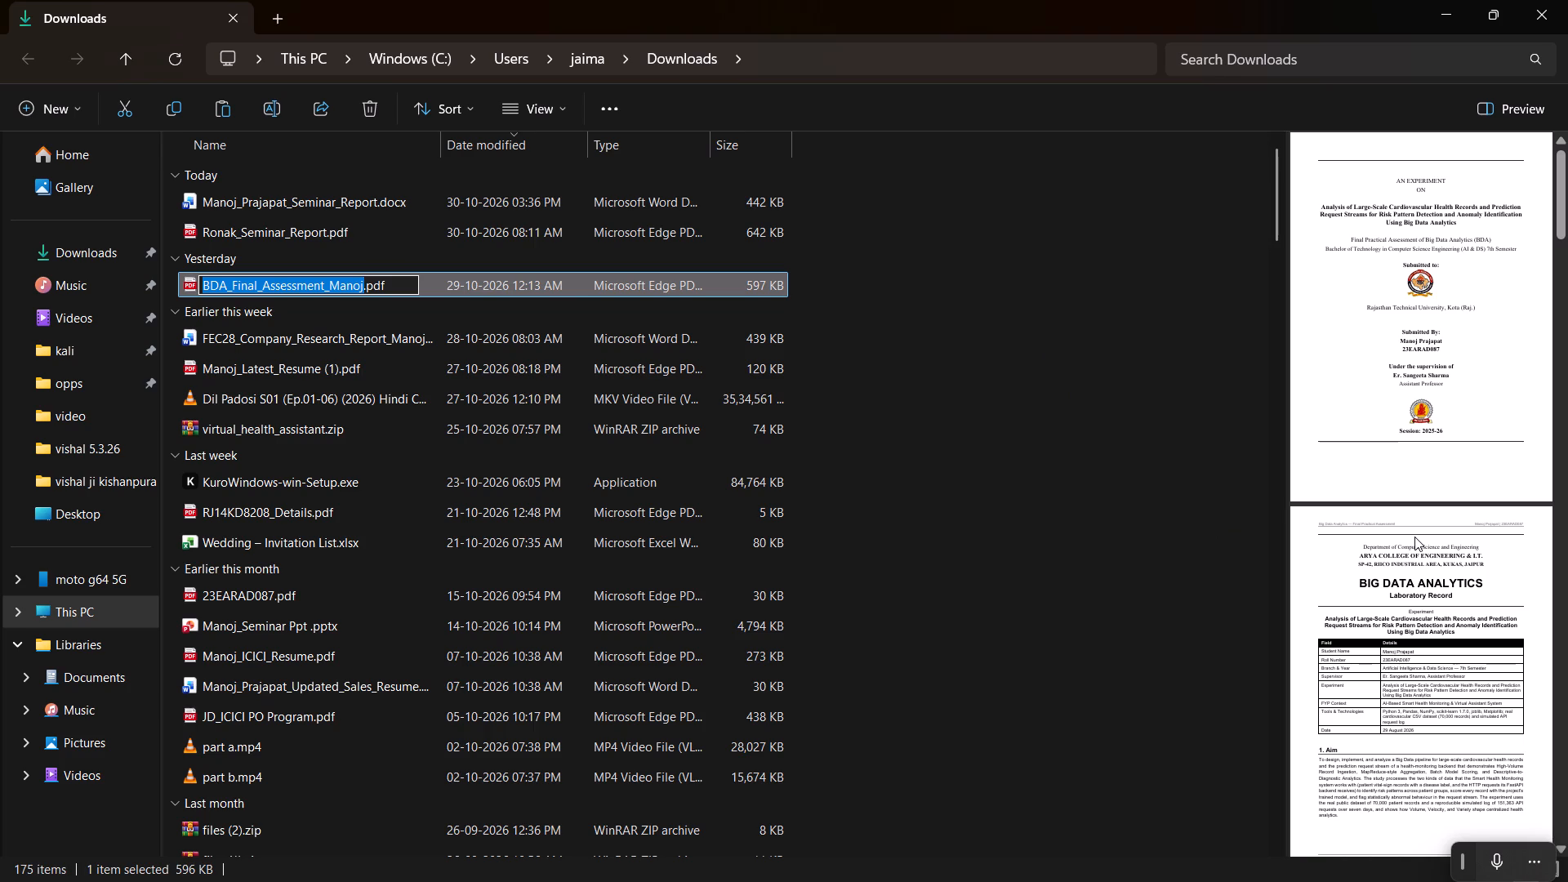
pyautogui.click(814, 332)
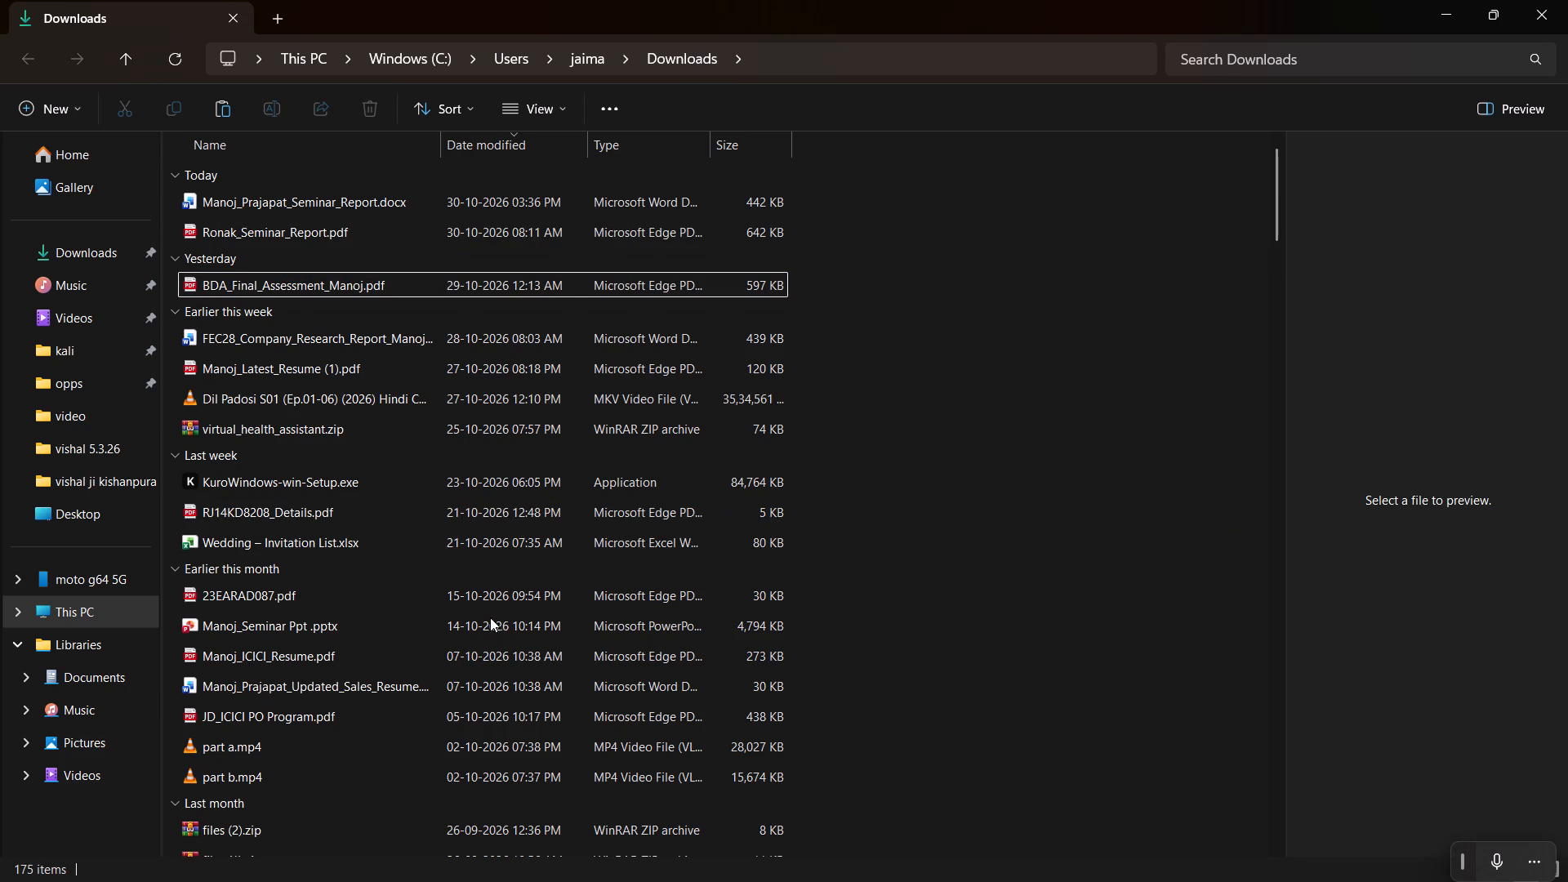
pyautogui.click(436, 233)
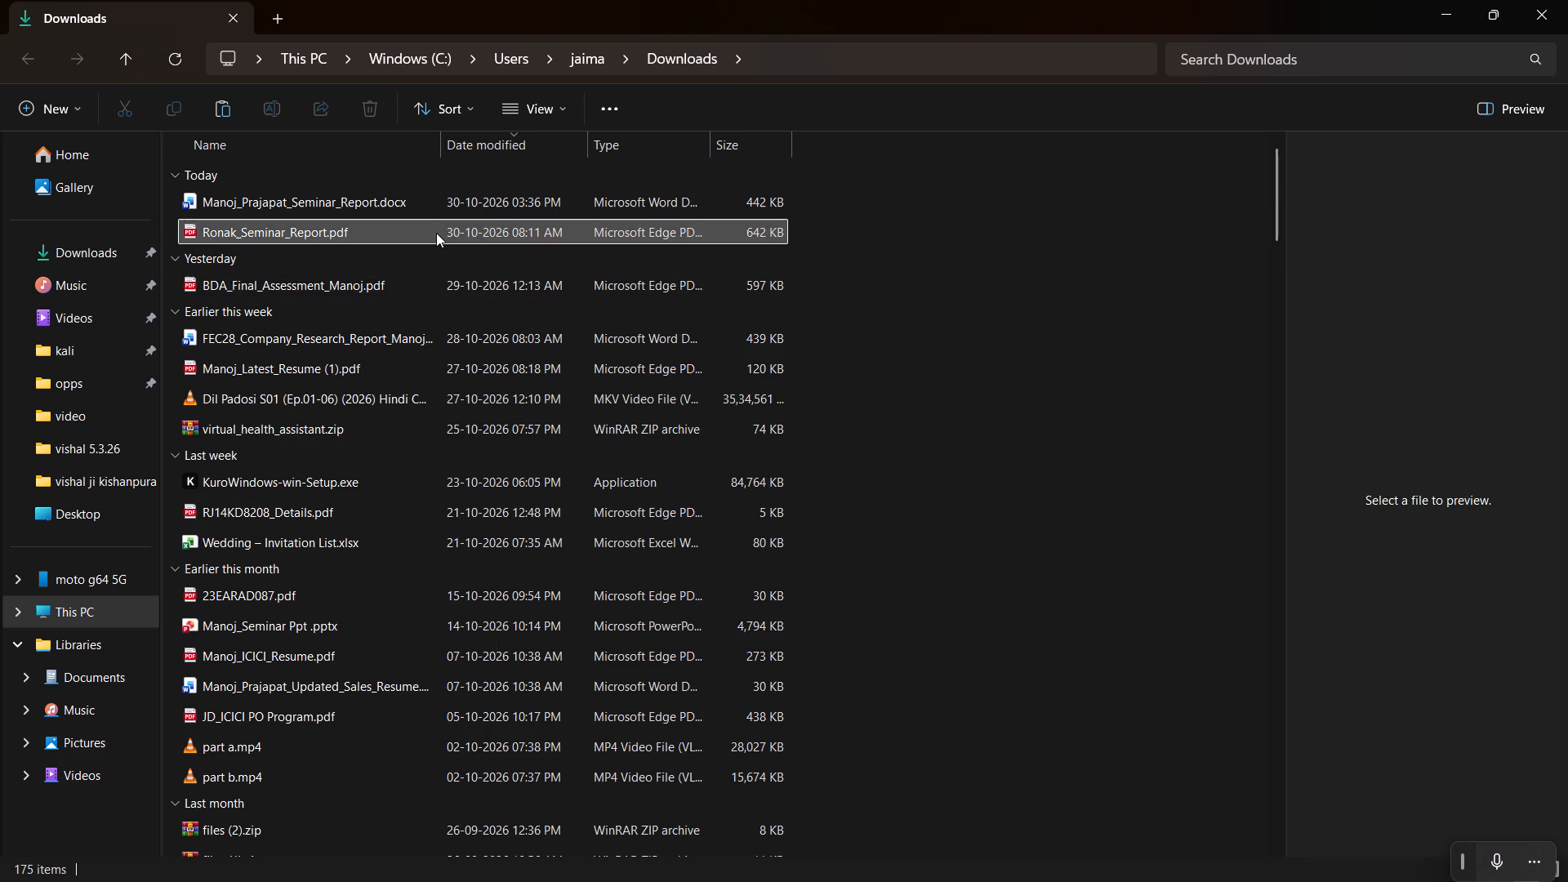
pyautogui.click(436, 233)
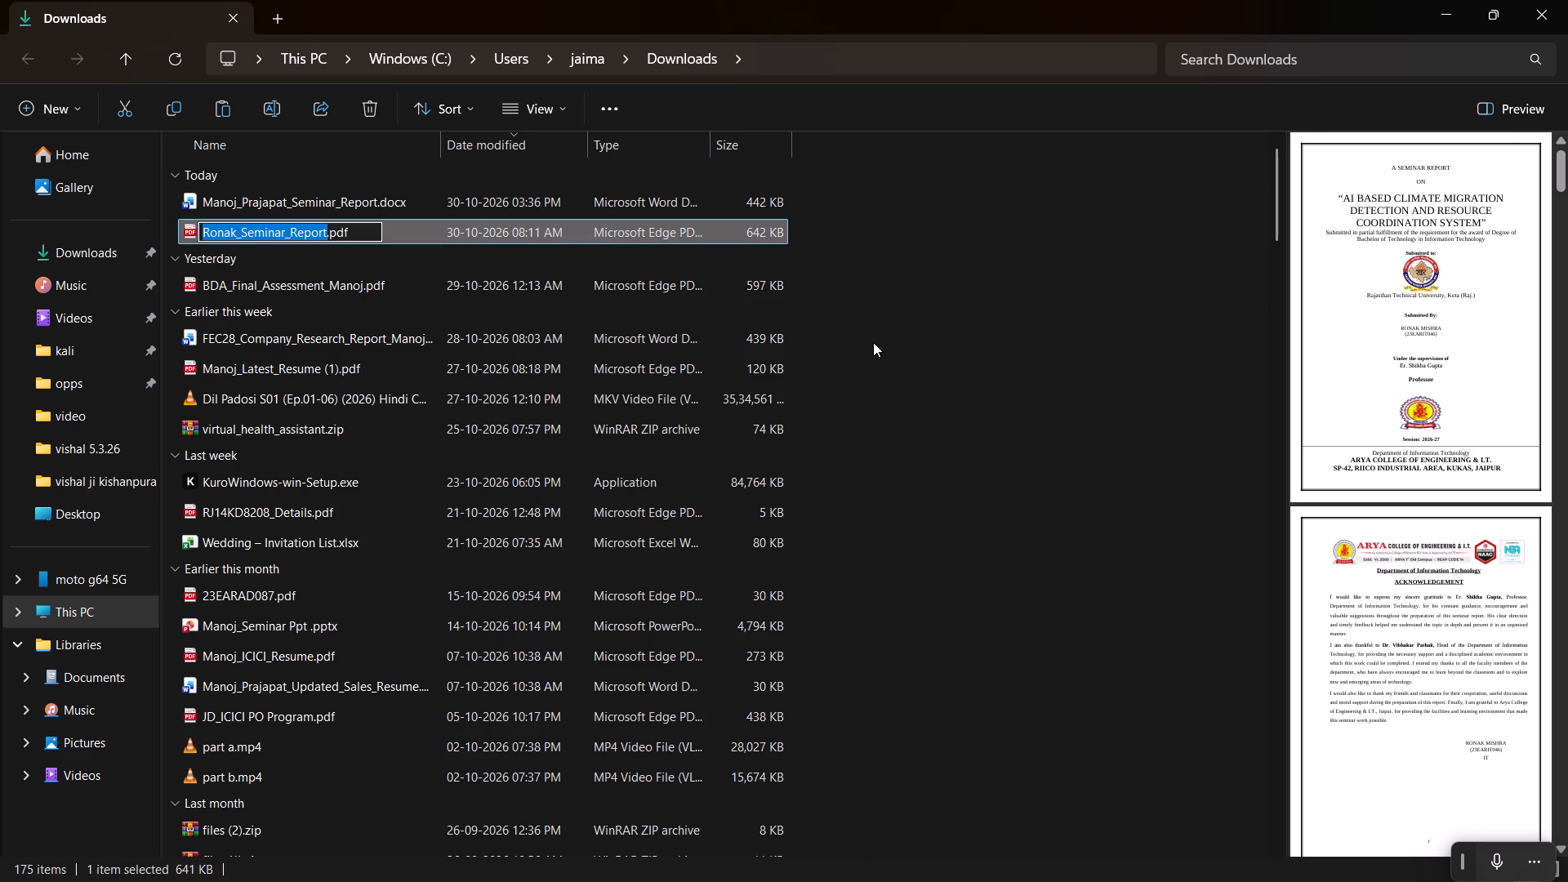
pyautogui.scroll(-1, 740, 598)
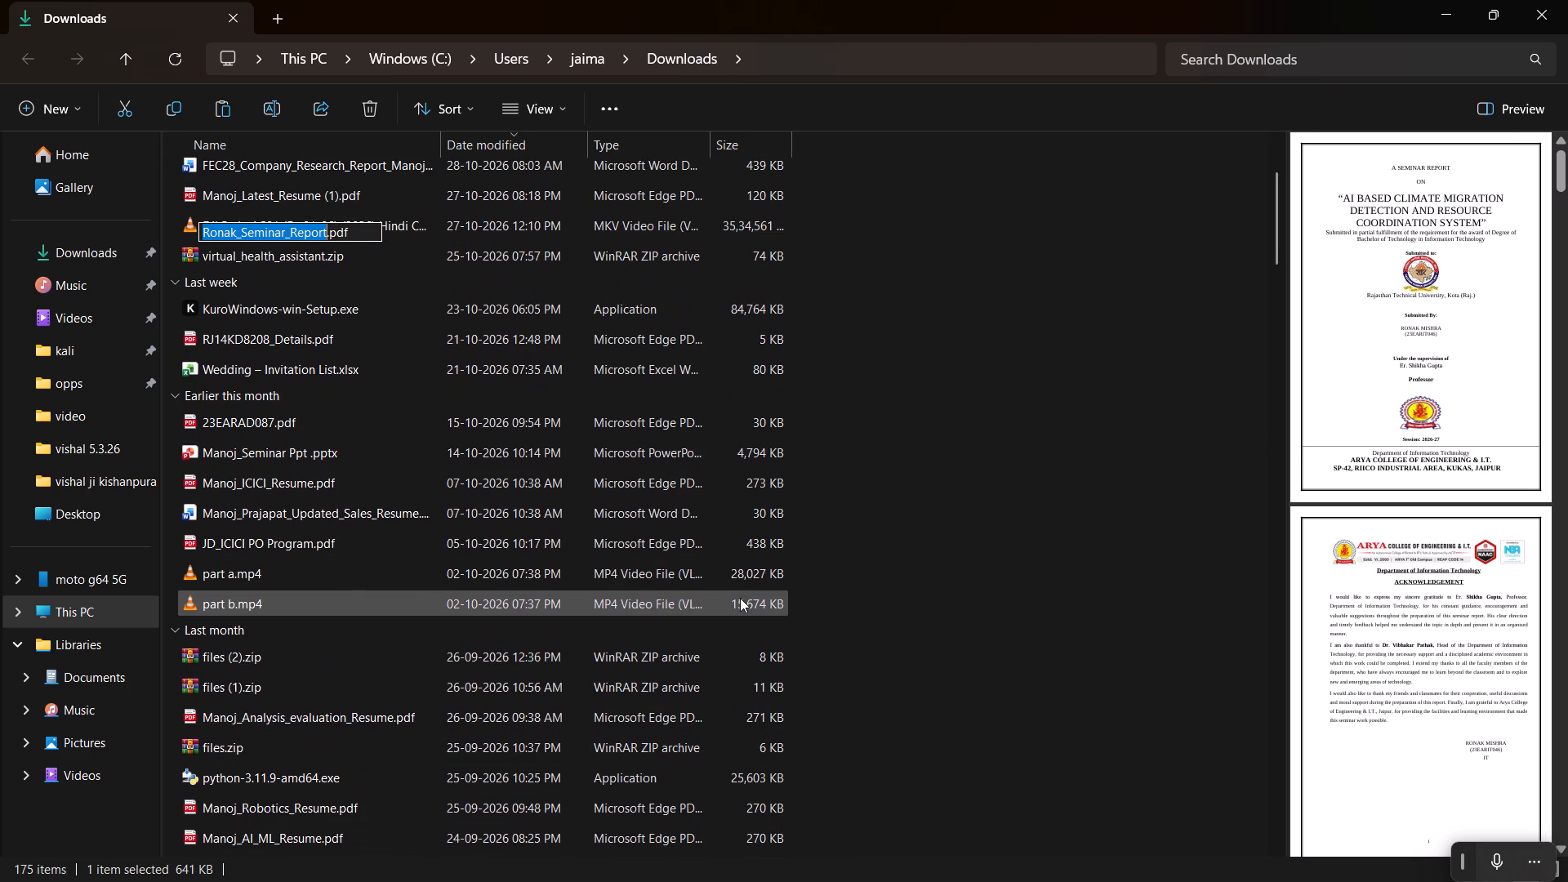
pyautogui.scroll(-1, 740, 598)
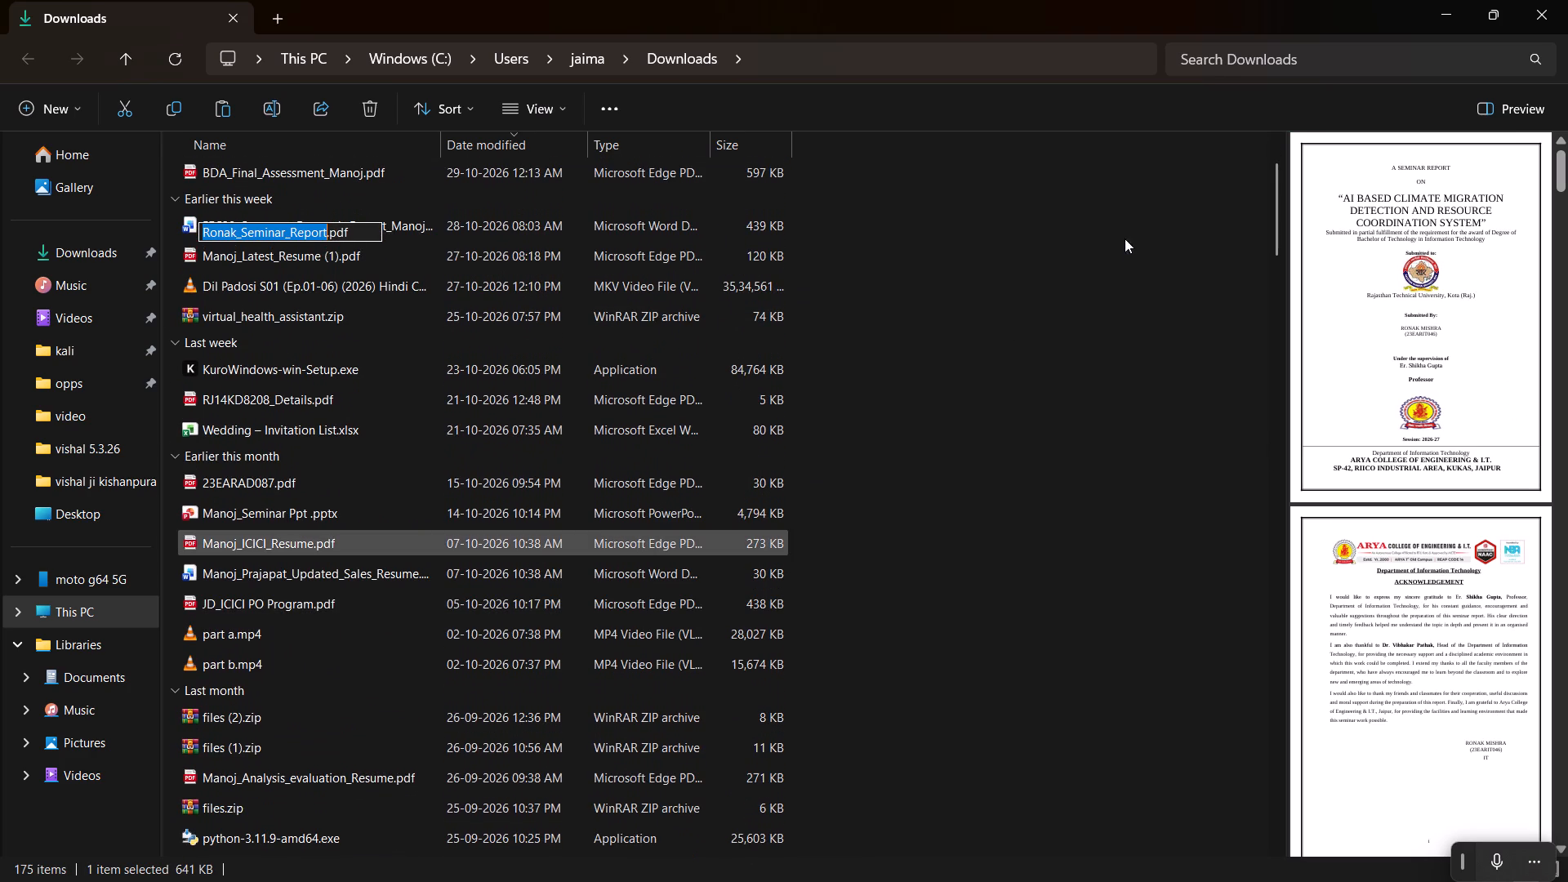
pyautogui.click(1139, 245)
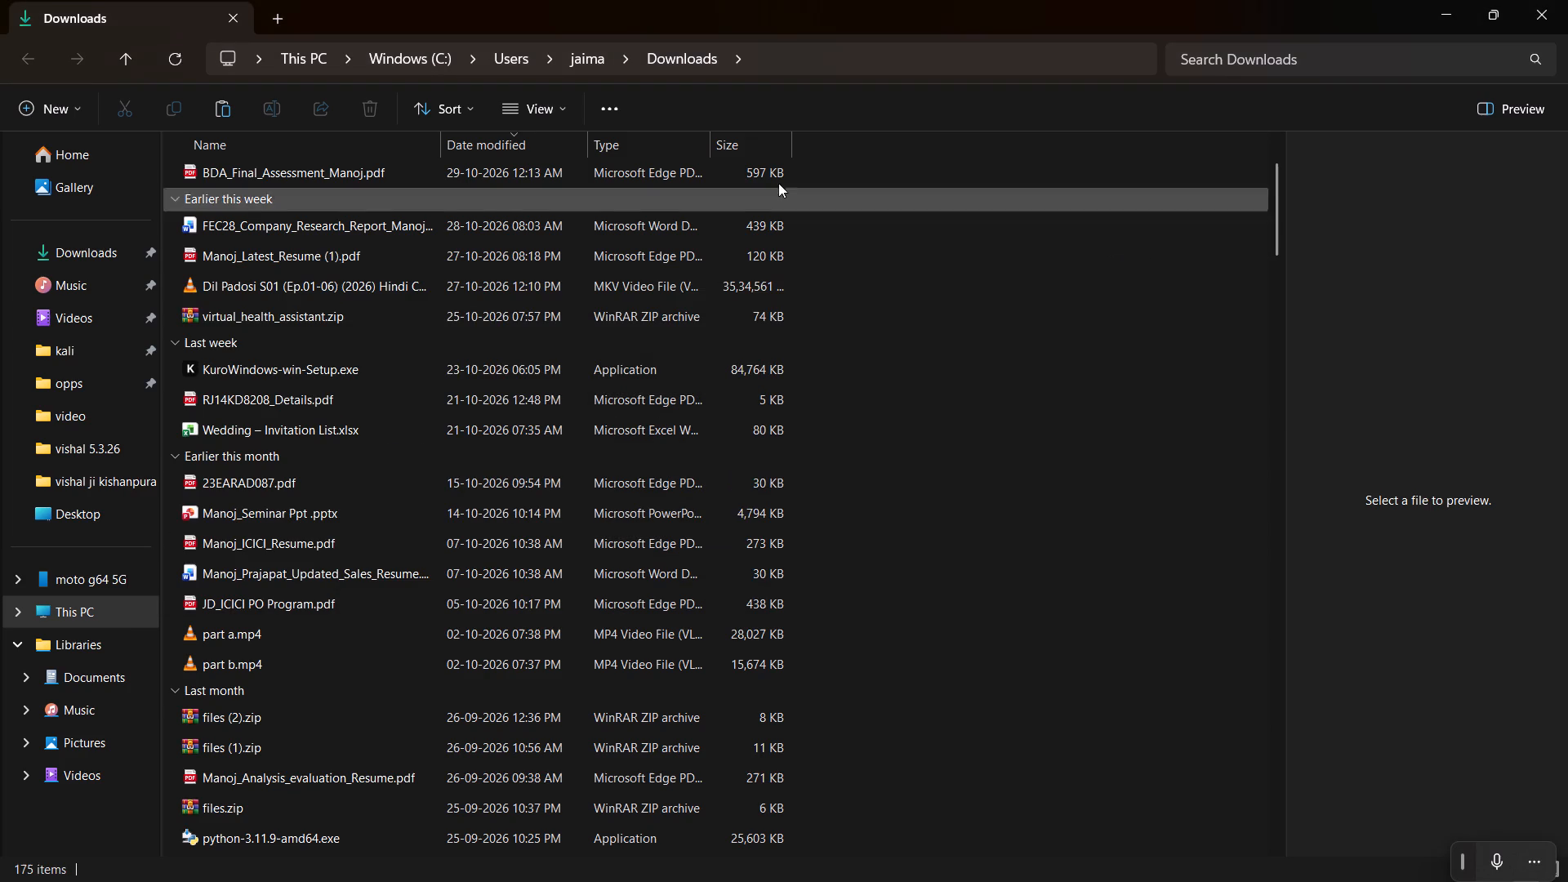
# Open the FEC28 company research report from Downloads, examine its cover and Certificate pages, and close it.
pyautogui.click(392, 237)
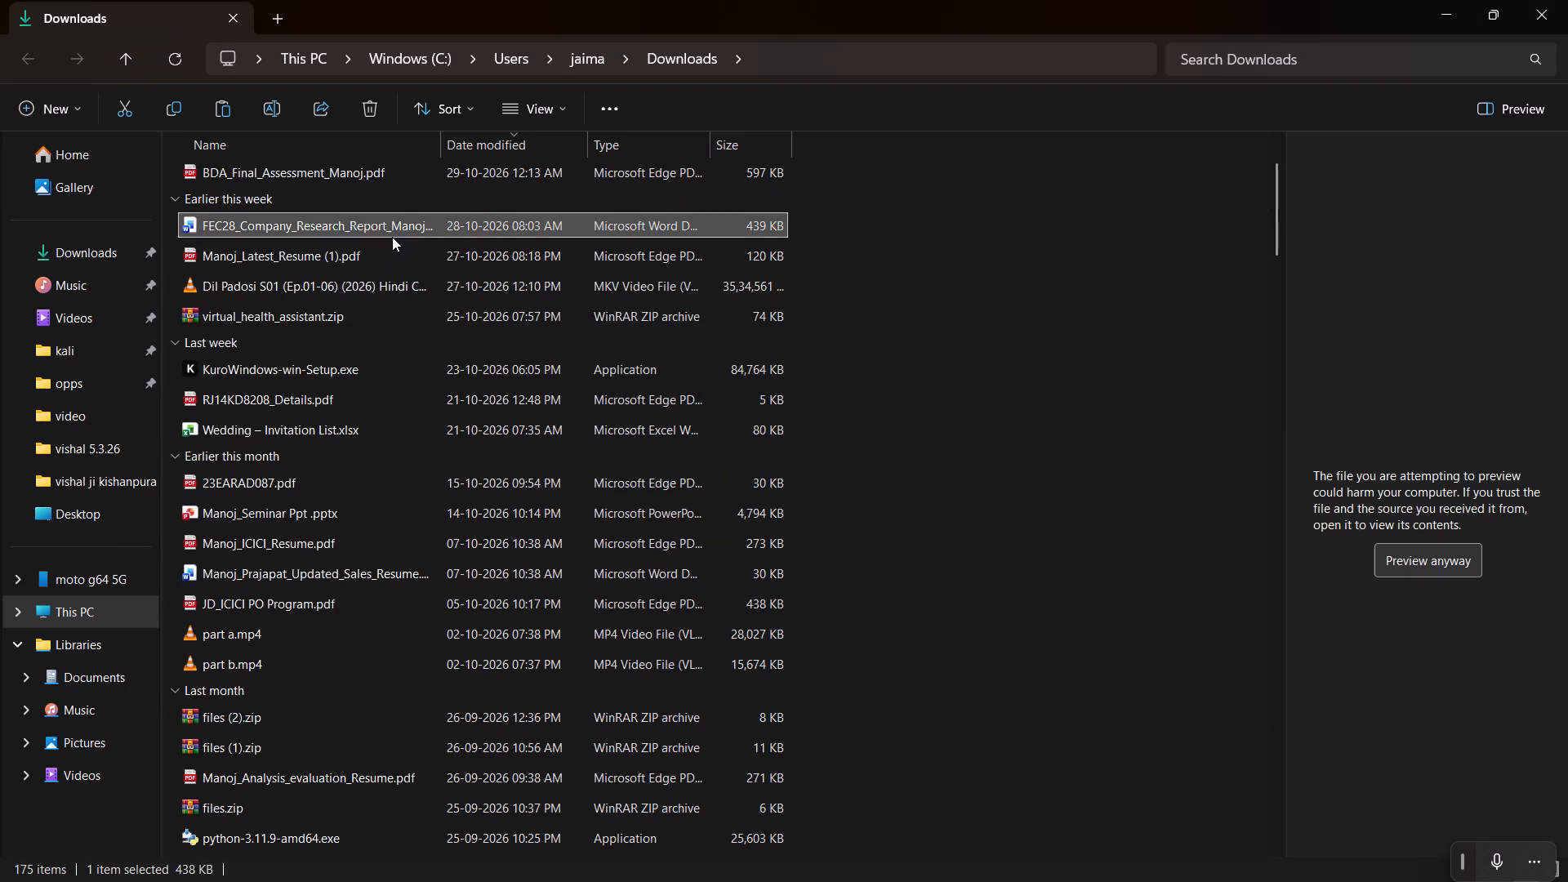
pyautogui.doubleClick(392, 237)
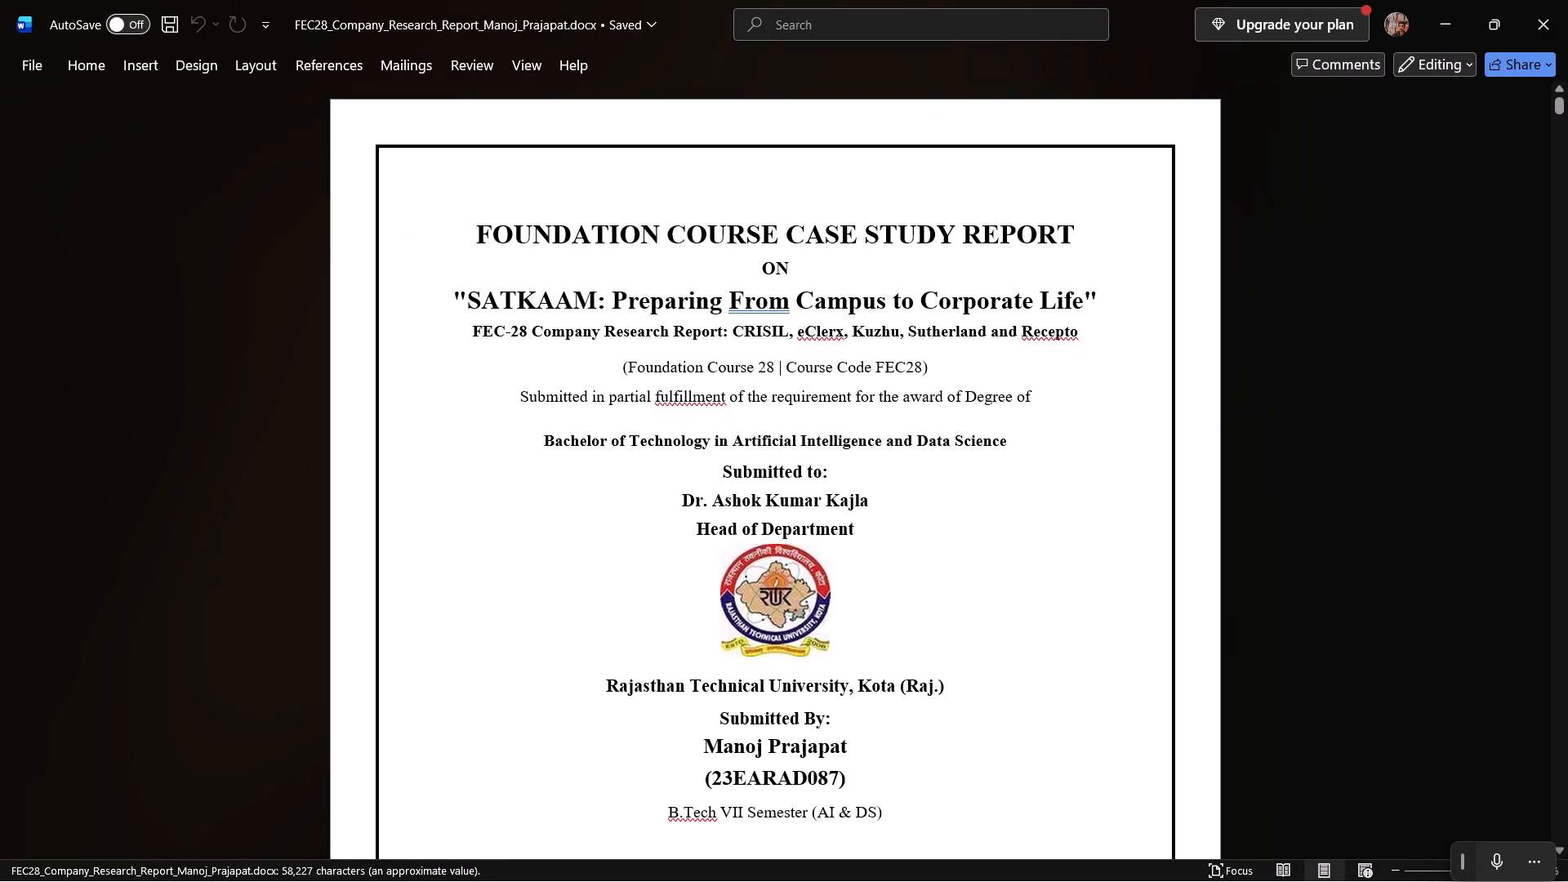
pyautogui.scroll(1, 737, 517)
pyautogui.scroll(-4, 737, 517)
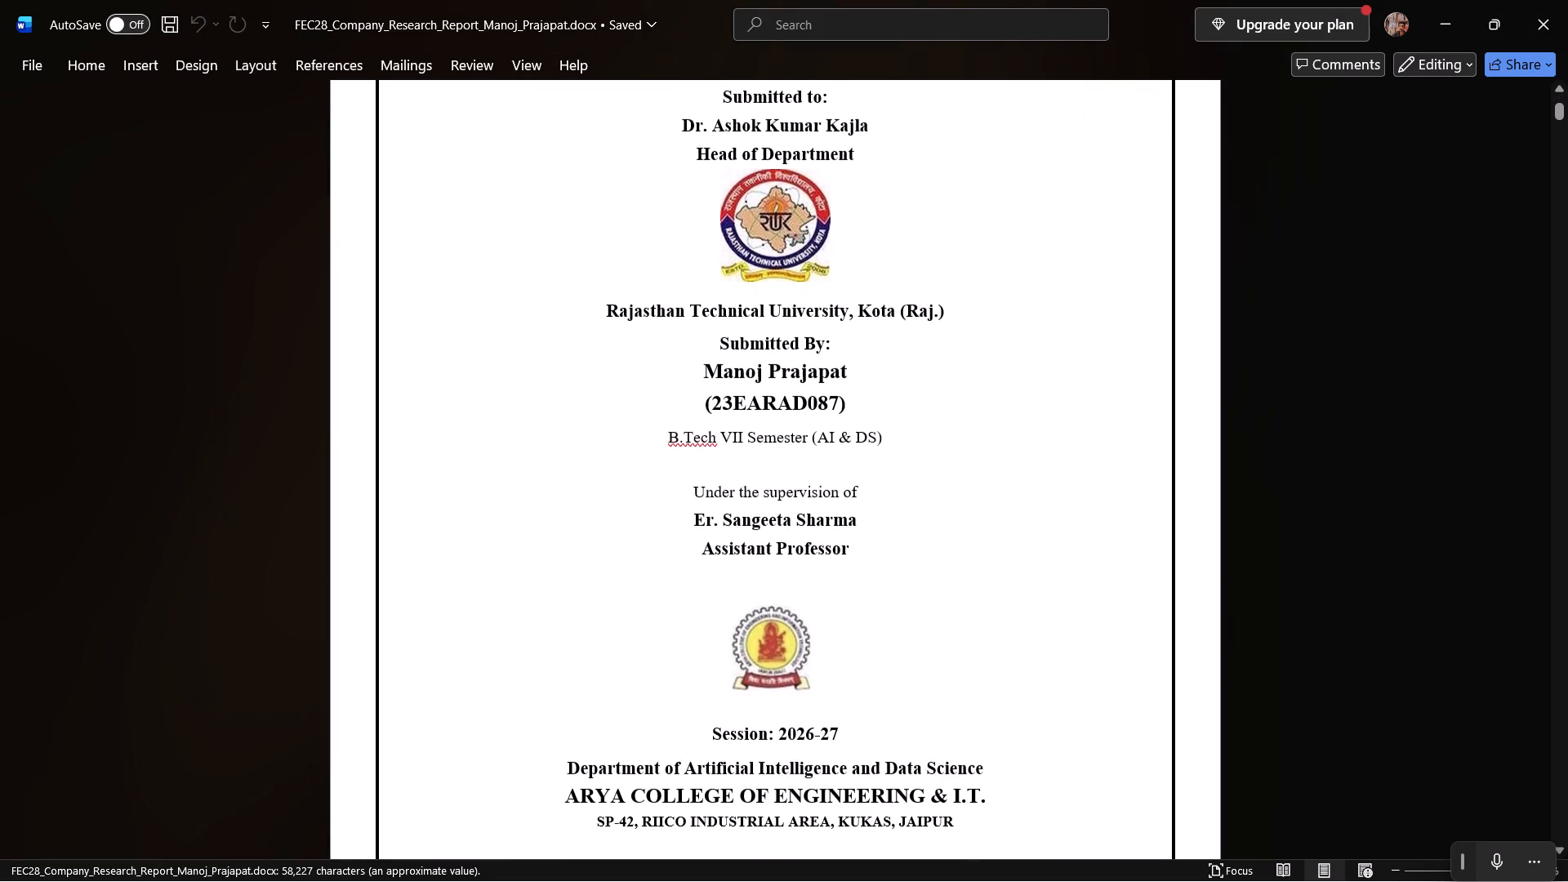
pyautogui.scroll(-2, 737, 517)
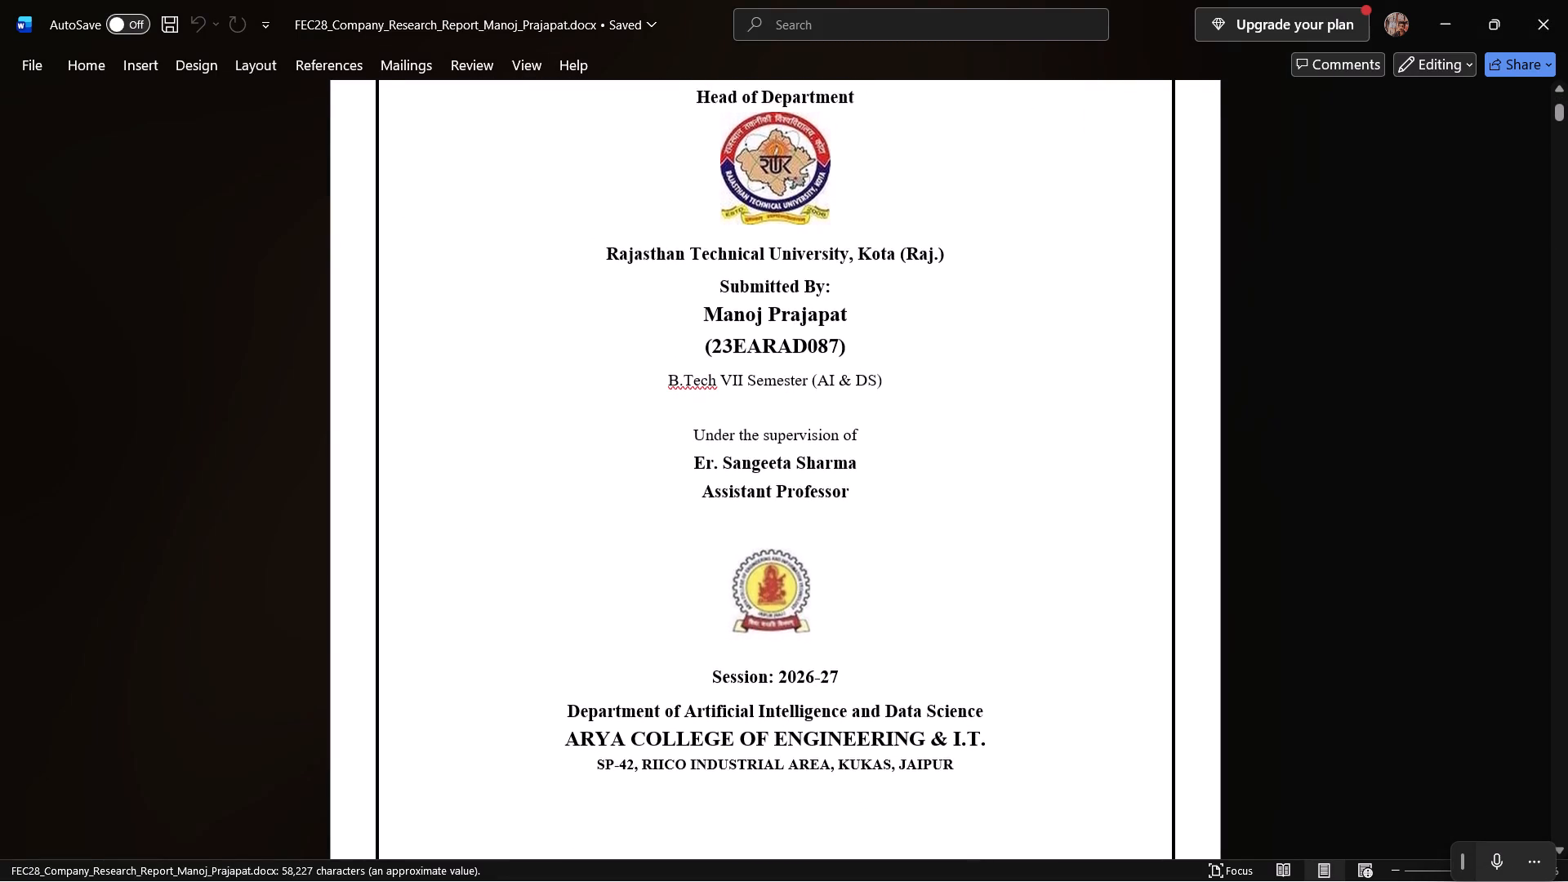
pyautogui.scroll(-2, 737, 517)
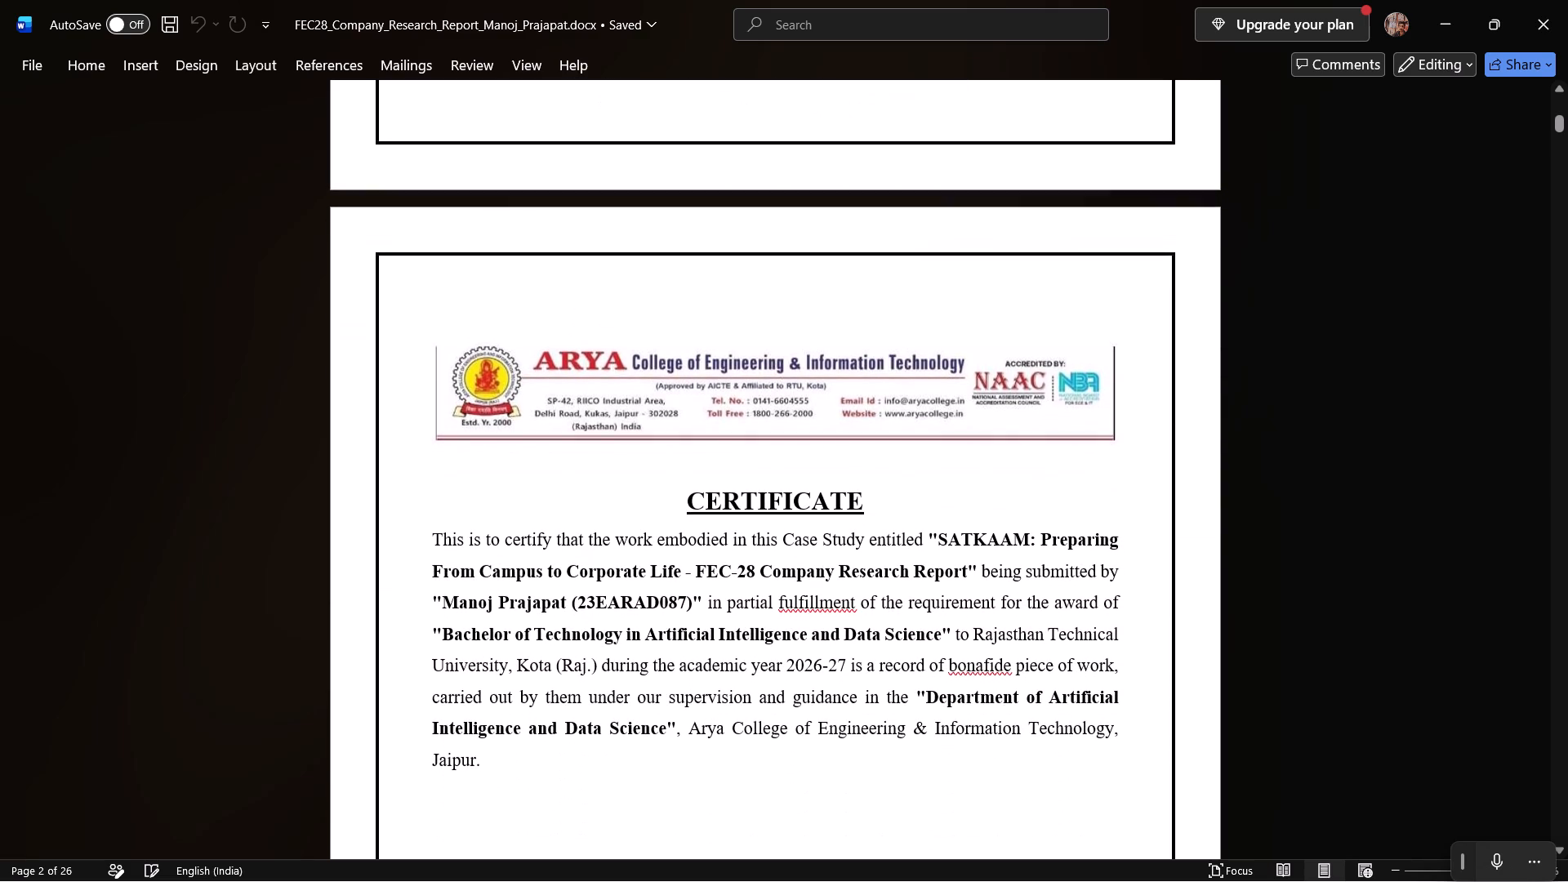
pyautogui.scroll(-2, 737, 517)
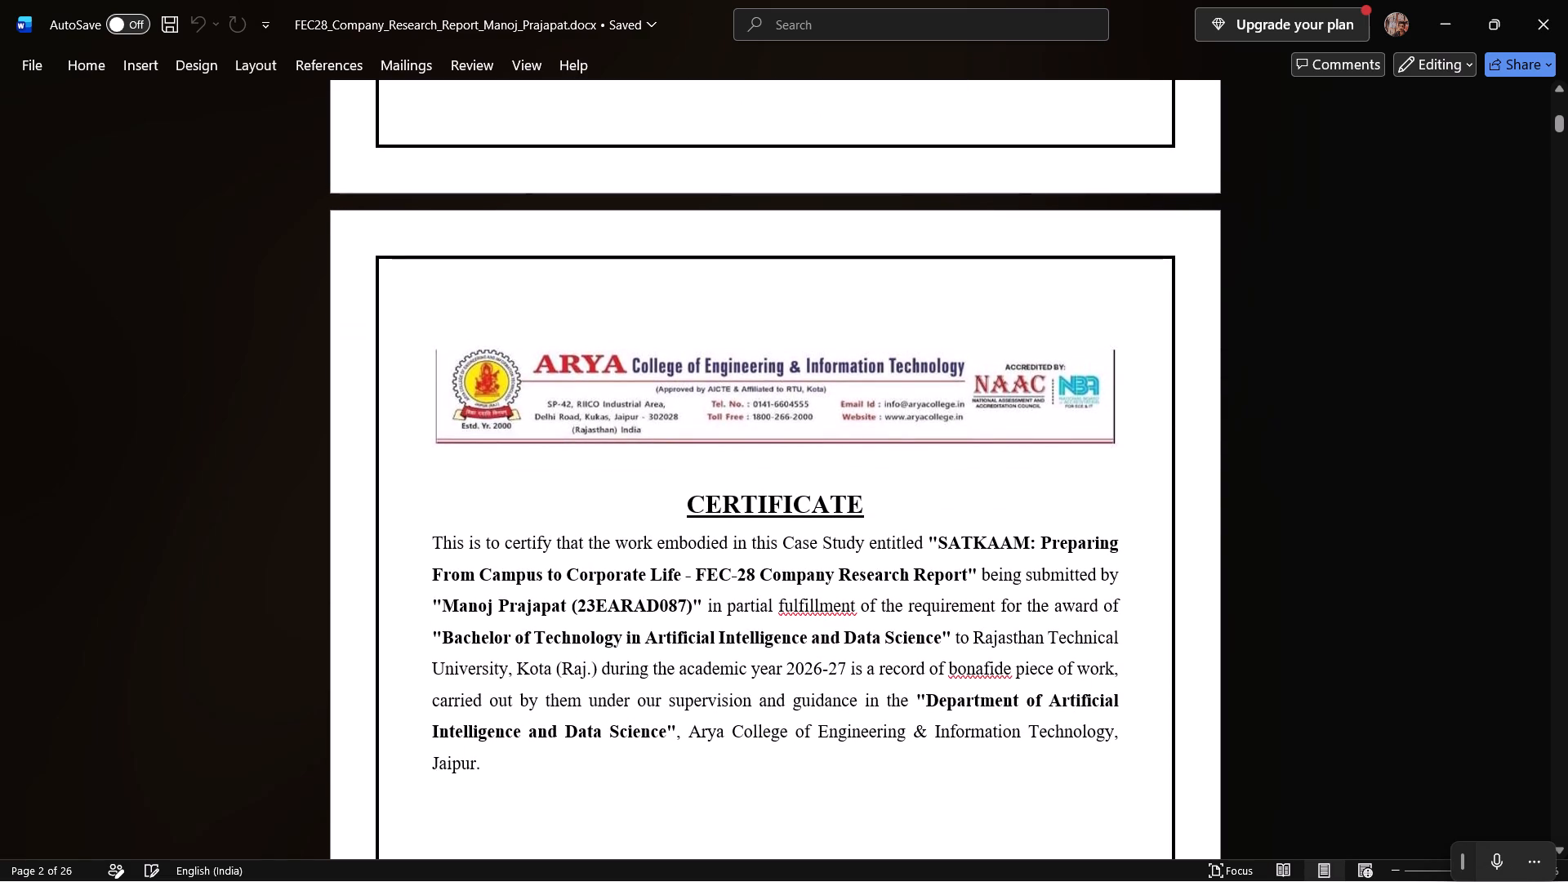
pyautogui.scroll(-2, 737, 517)
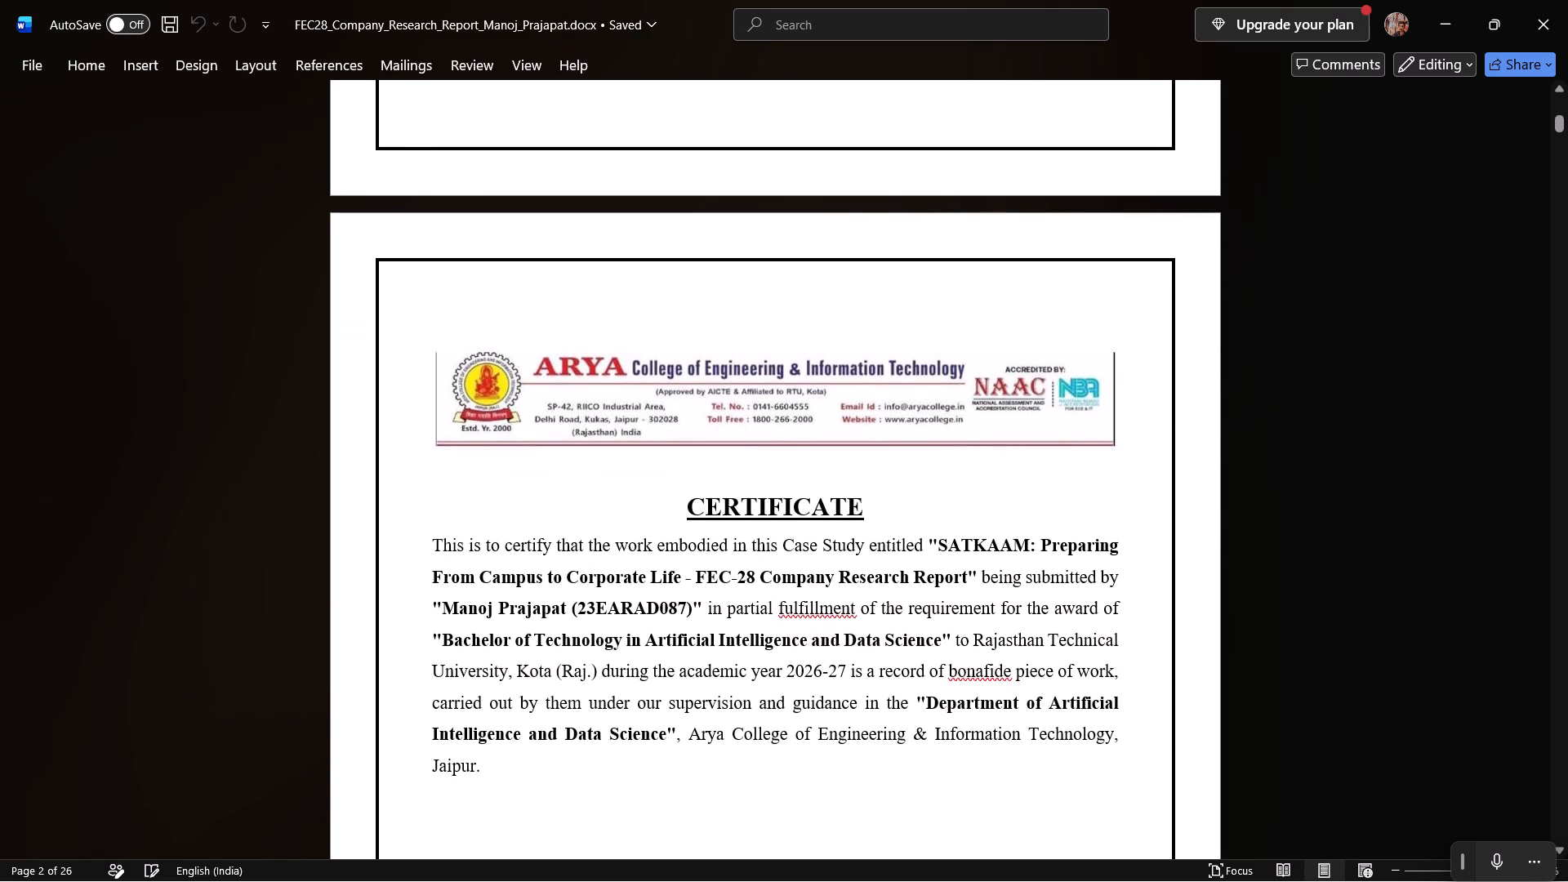
pyautogui.scroll(-1, 737, 517)
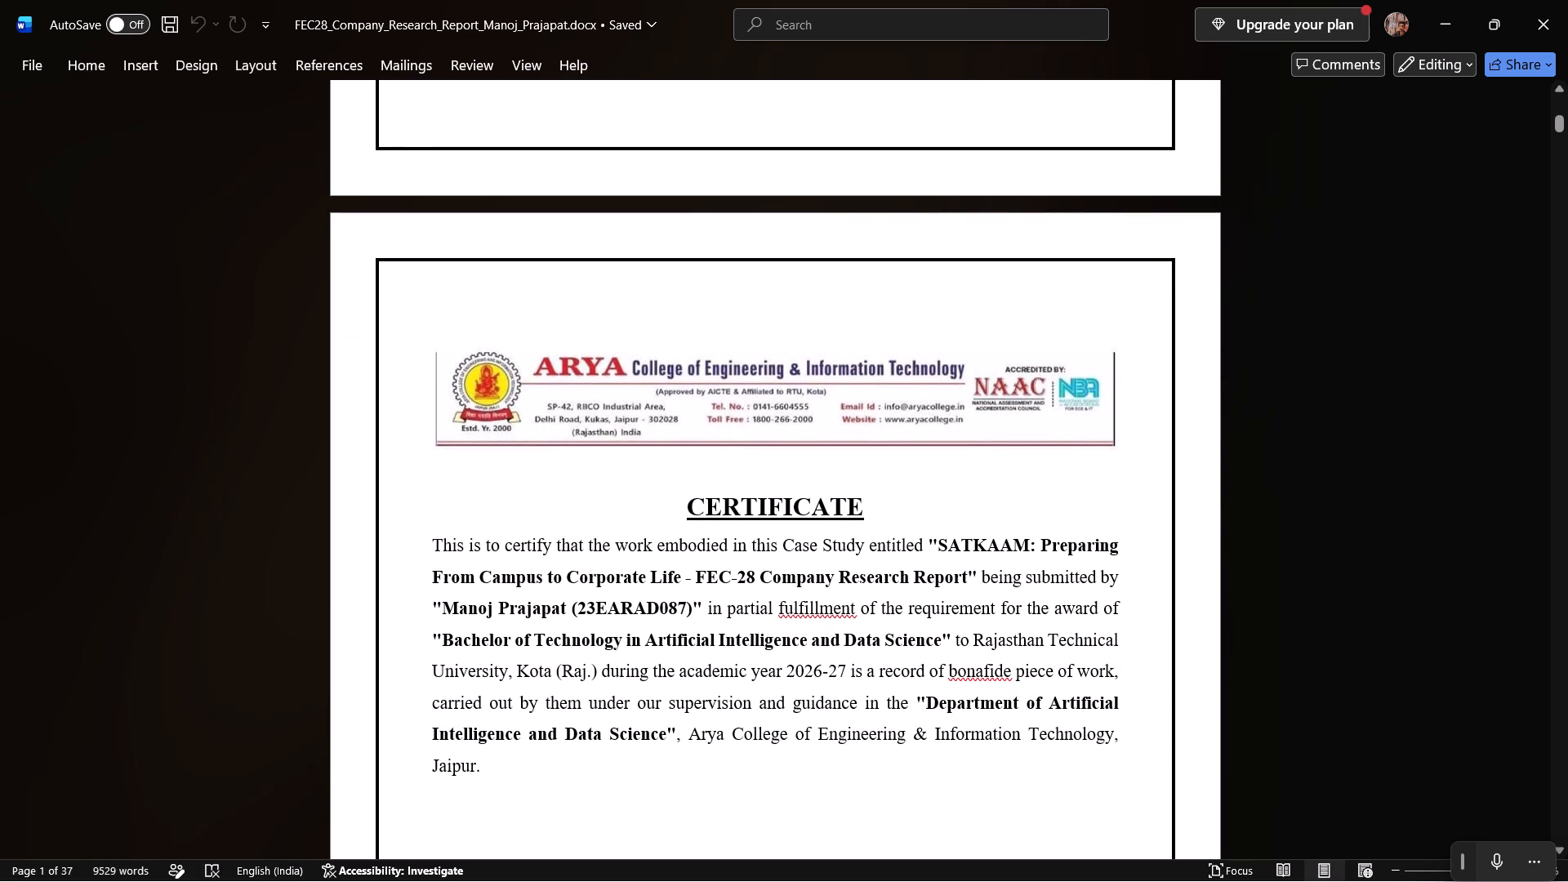
pyautogui.scroll(-1, 737, 517)
pyautogui.click(1539, 11)
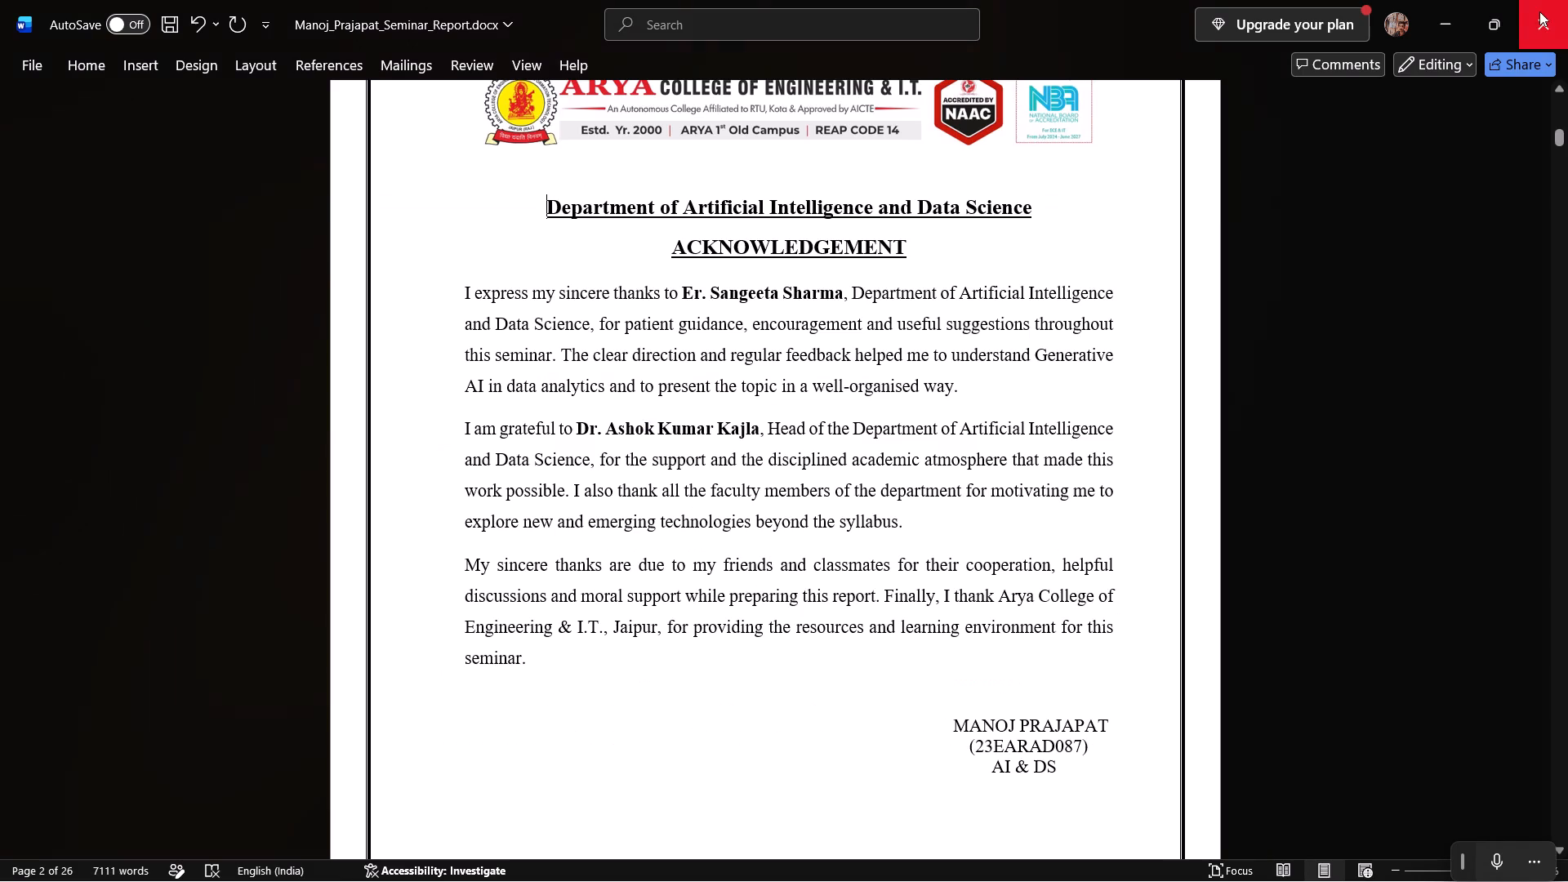
# Review the heading spacing and text of the seminar report's Acknowledgement page.
pyautogui.scroll(2, 927, 182)
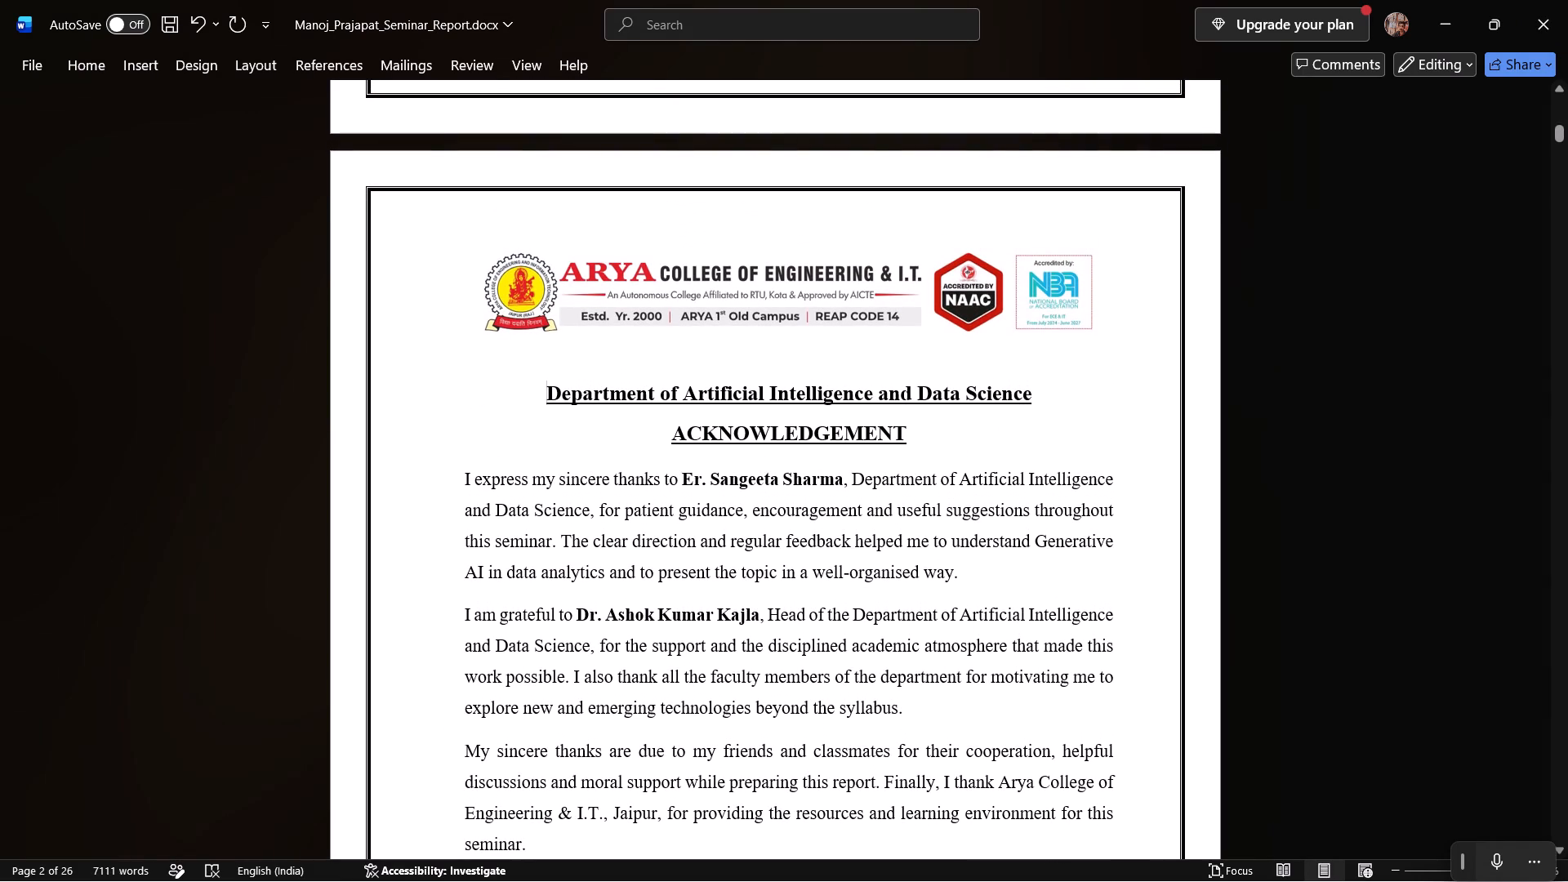
pyautogui.scroll(-2, 912, 394)
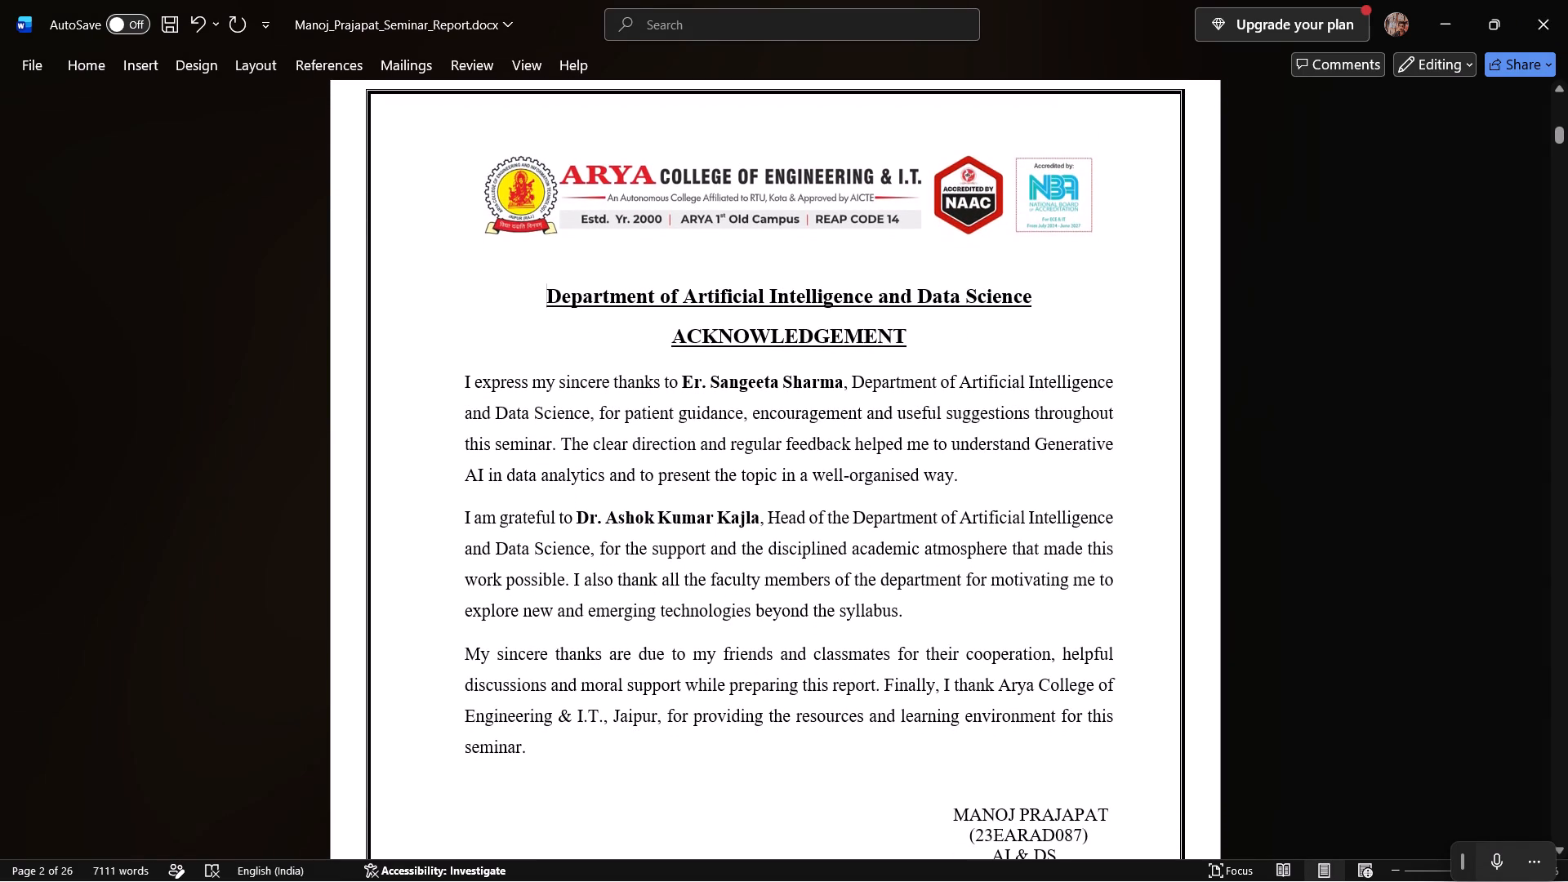
pyautogui.scroll(-4, 912, 394)
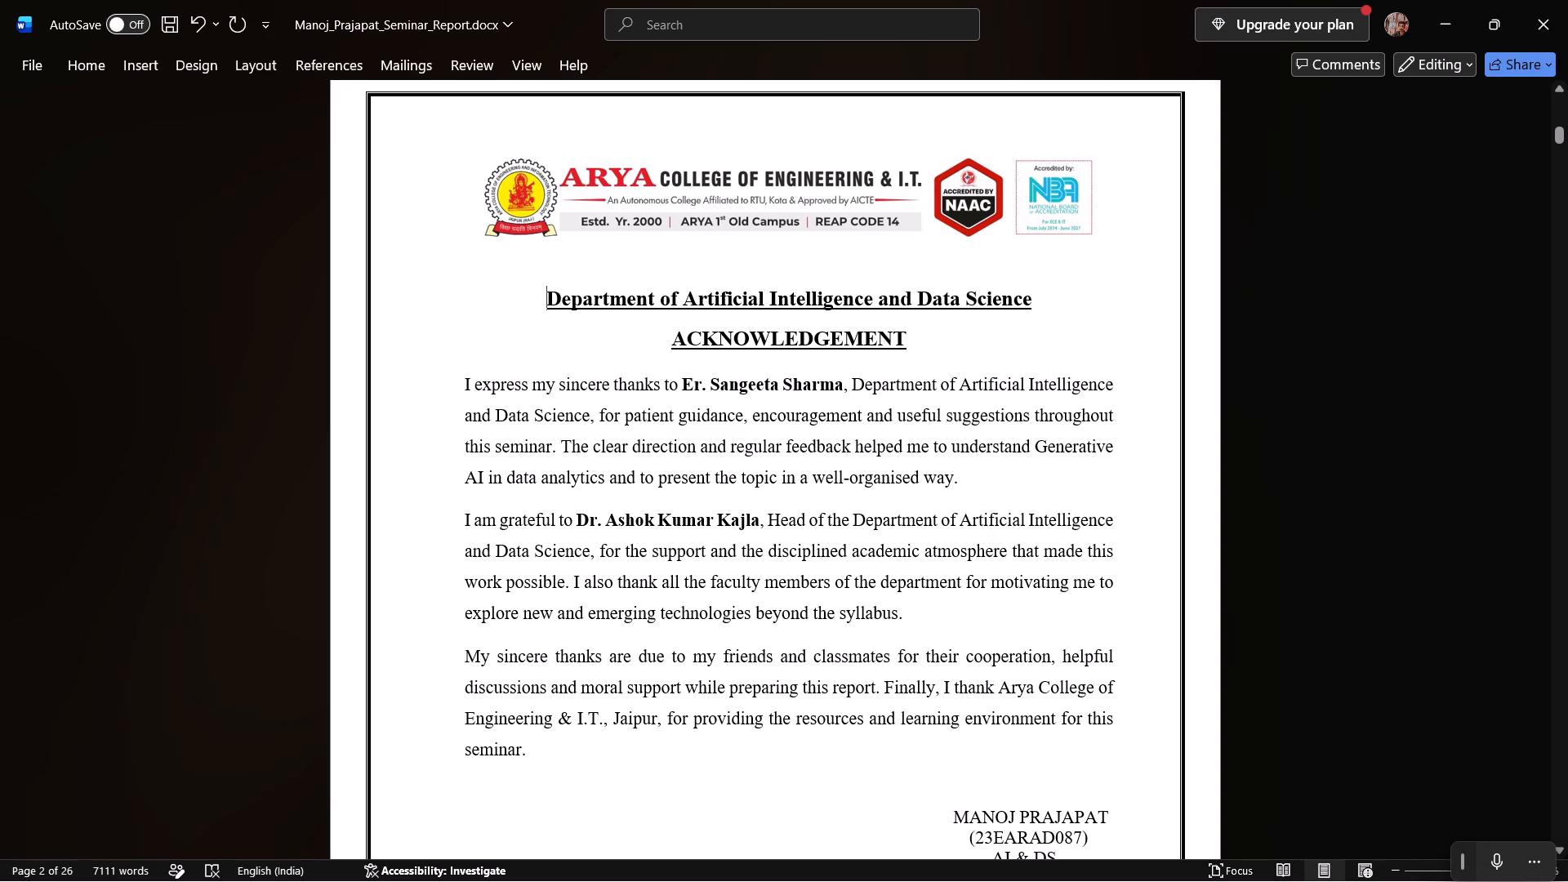
pyautogui.scroll(-1, 912, 394)
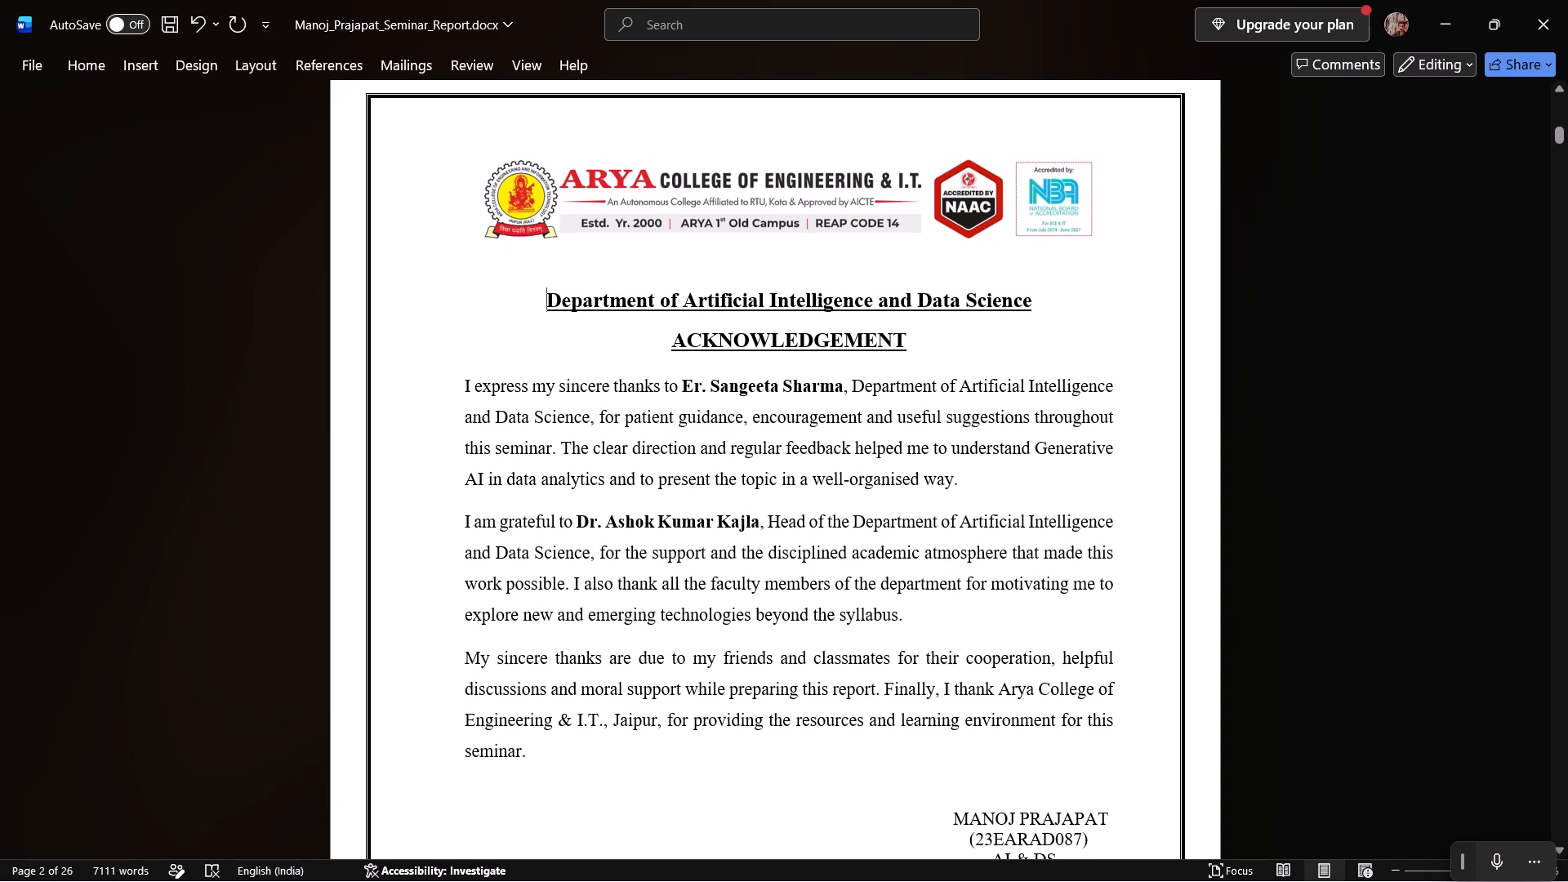
# Replace the supervisor's name in the first paragraph of the Acknowledgement with the new supervisor's name.
pyautogui.click(842, 386)
pyautogui.moveTo(720, 388); pyautogui.dragTo(741, 386)
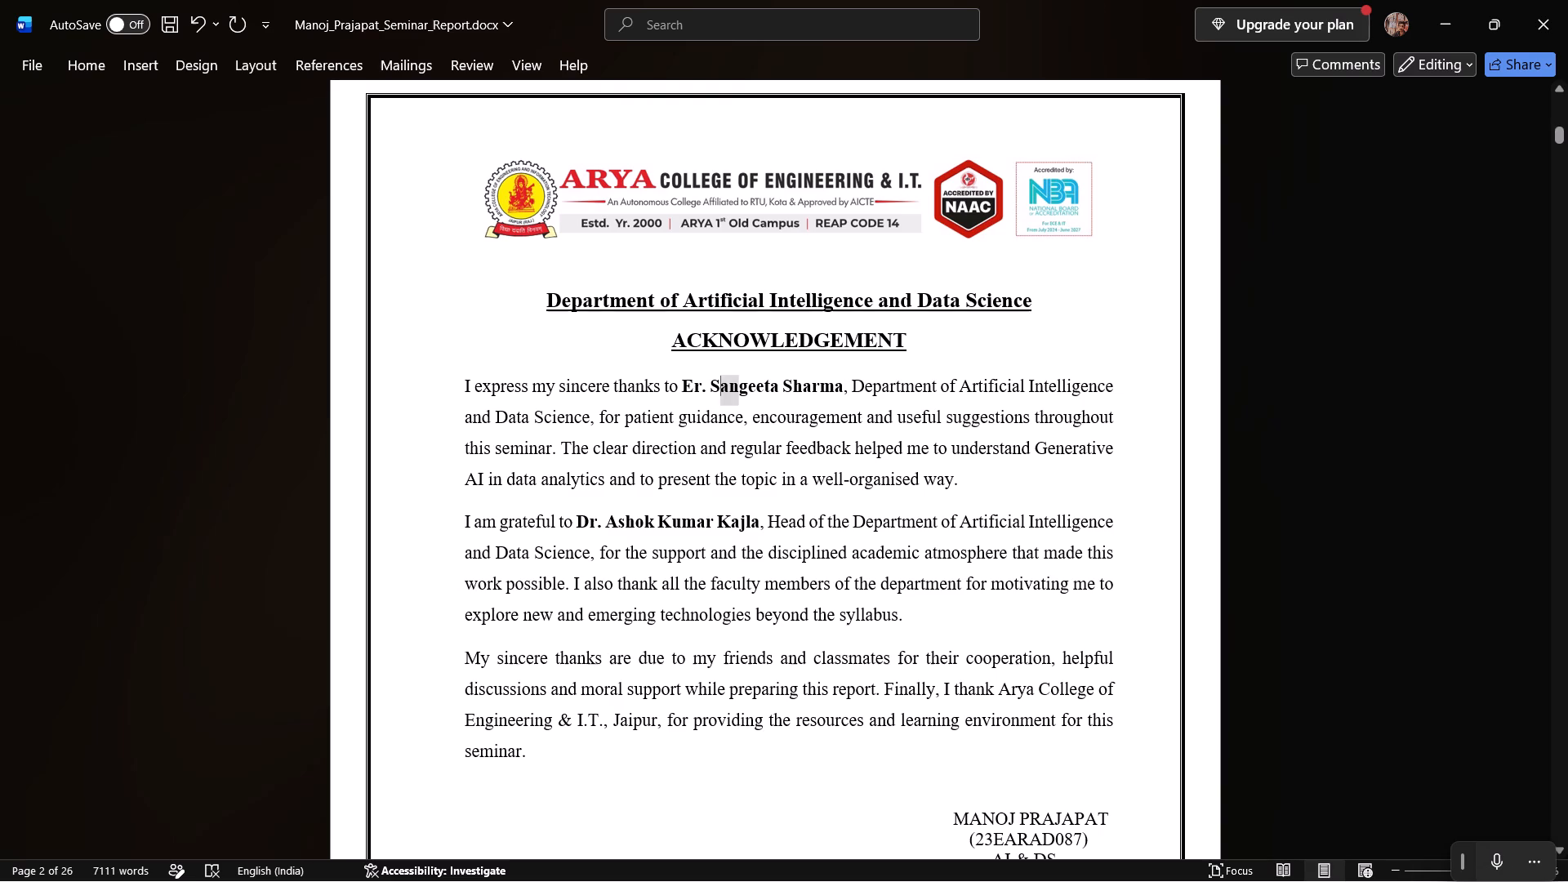
pyautogui.moveTo(741, 386); pyautogui.dragTo(835, 385)
pyautogui.click(724, 383)
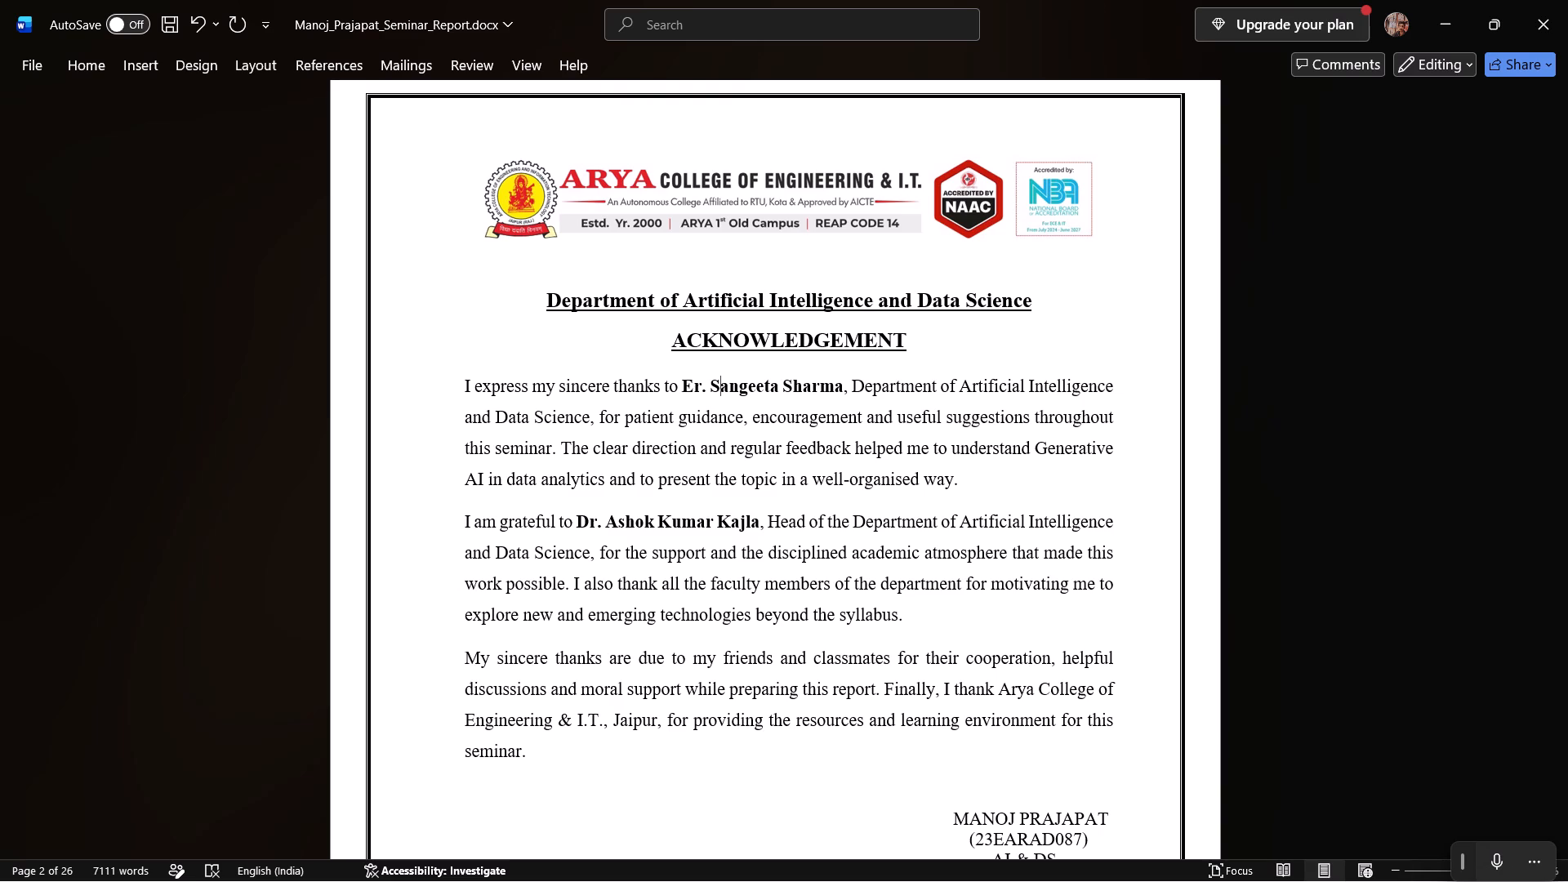
# Replace the name after "Er." in the Acknowledgement's first paragraph with the new supervisor's first name and surname, keeping the title.
pyautogui.press('Right')
pyautogui.press('Right')
pyautogui.press('Right')
pyautogui.press('Right')
pyautogui.press('Right')
pyautogui.press('Right')
pyautogui.press('Right')
pyautogui.press('Right')
pyautogui.press('Right')
pyautogui.press('Right')
pyautogui.press('Right')
pyautogui.press('Right')
pyautogui.press('Right')
pyautogui.press('Right')
pyautogui.press('BackSpace')
pyautogui.press('BackSpace')
pyautogui.press('BackSpace')
pyautogui.press('BackSpace')
pyautogui.press('BackSpace')
pyautogui.press('BackSpace')
pyautogui.press('BackSpace')
pyautogui.press('BackSpace')
pyautogui.press('BackSpace')
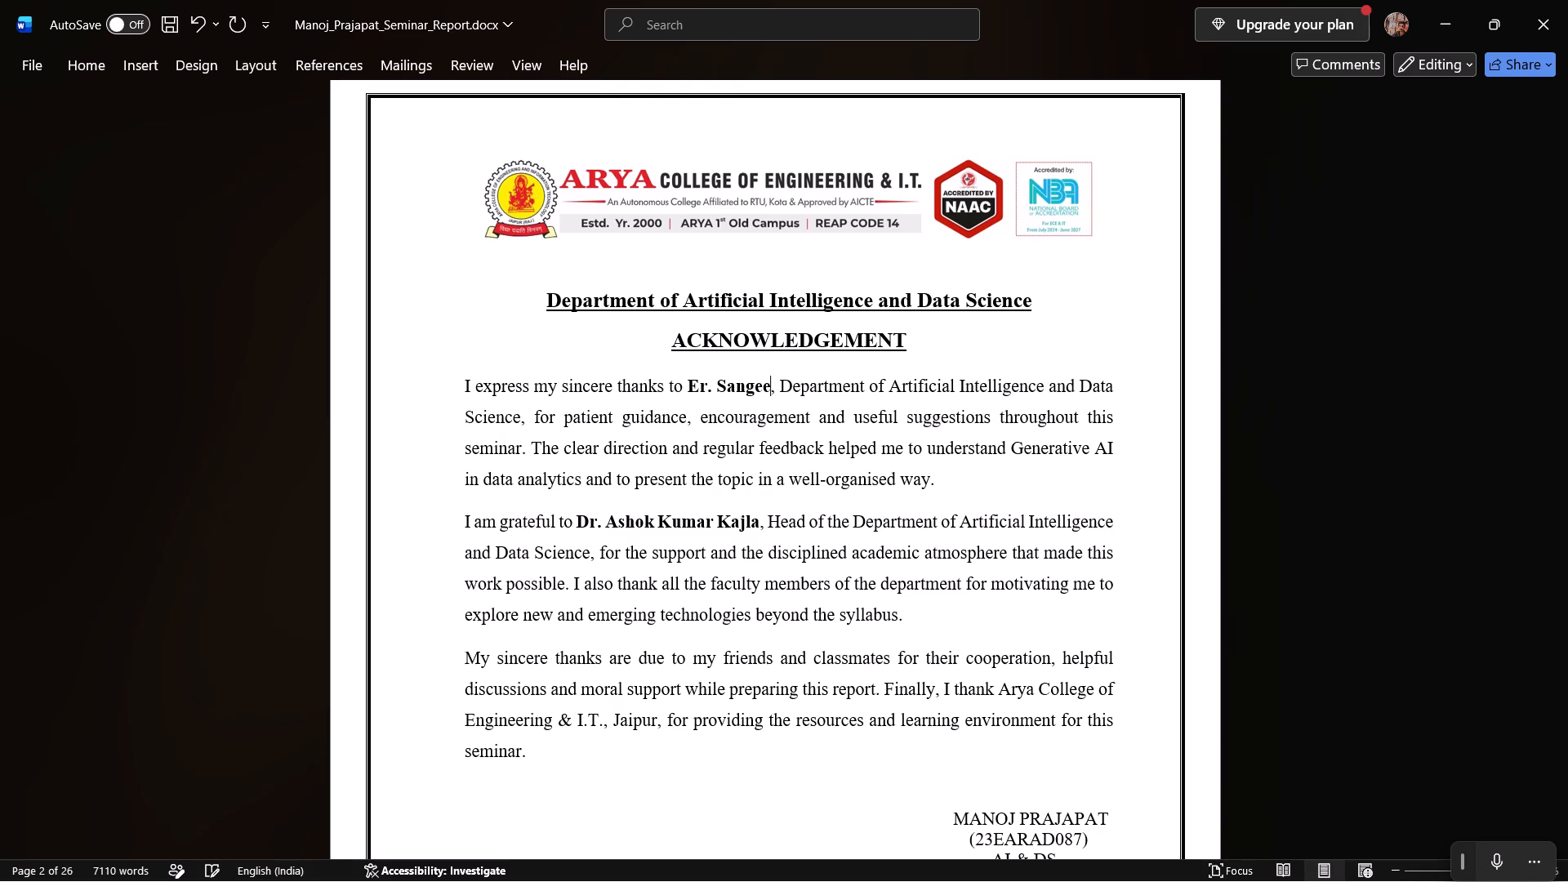
pyautogui.press('BackSpace')
pyautogui.press('BackSpace')
pyautogui.press('BackSpace')
pyautogui.press('BackSpace')
pyautogui.press('BackSpace')
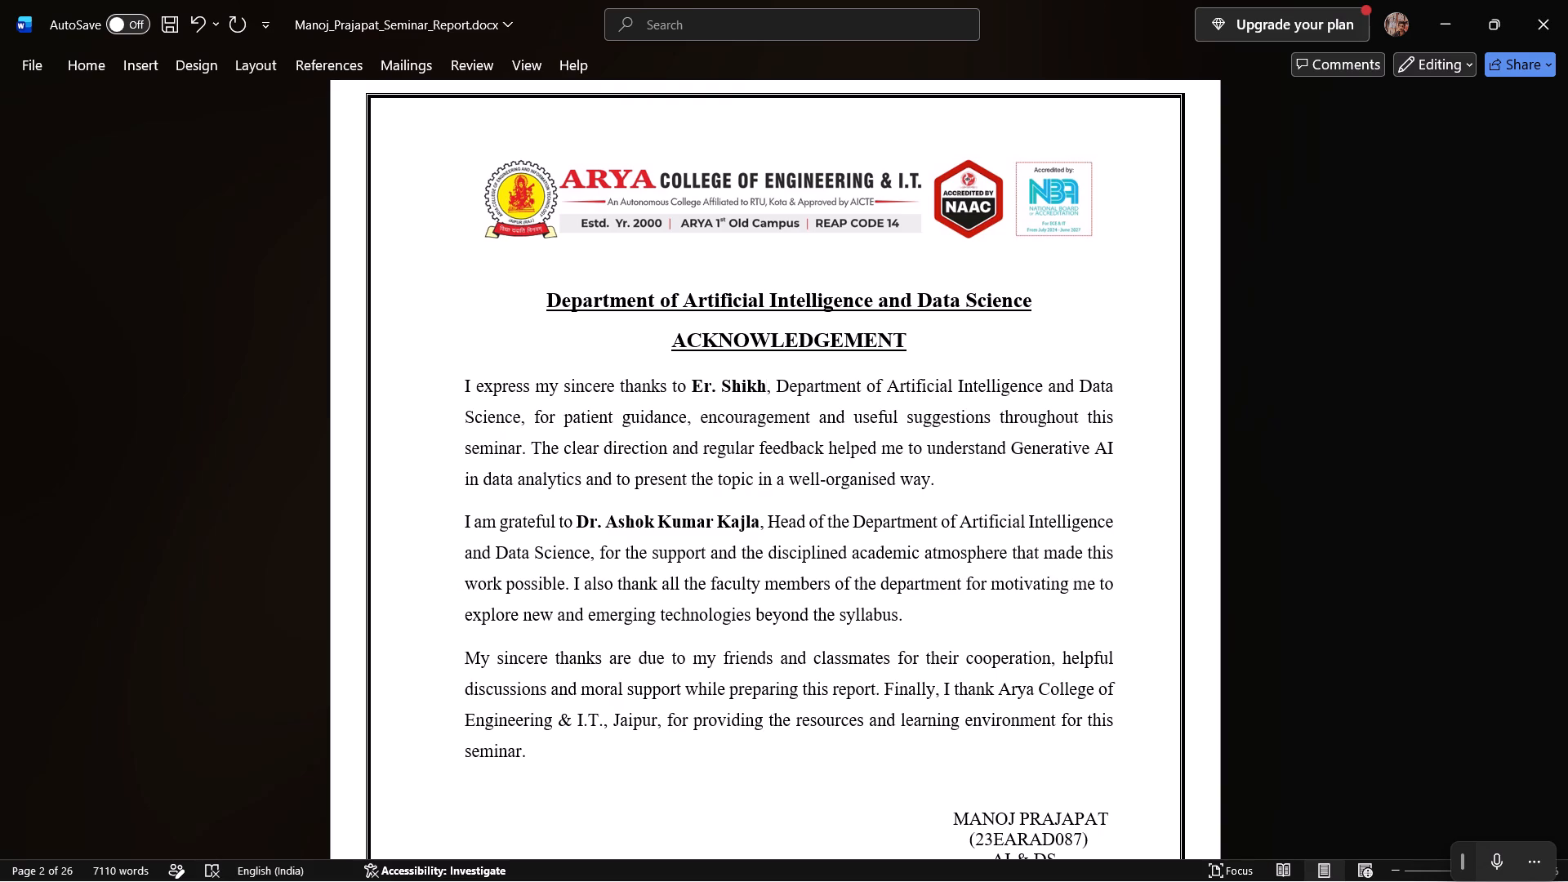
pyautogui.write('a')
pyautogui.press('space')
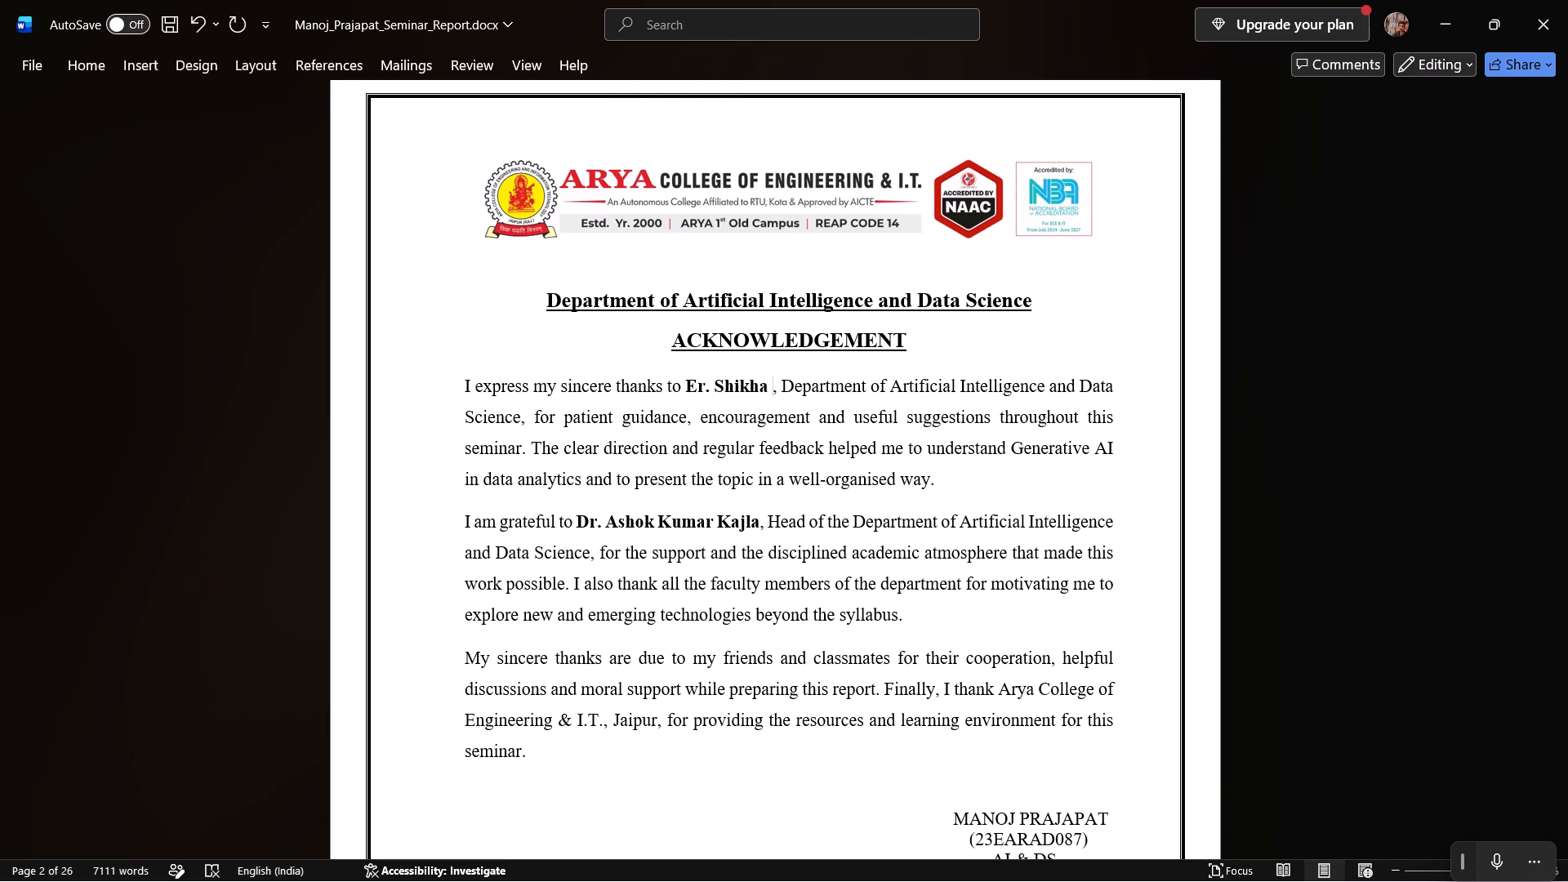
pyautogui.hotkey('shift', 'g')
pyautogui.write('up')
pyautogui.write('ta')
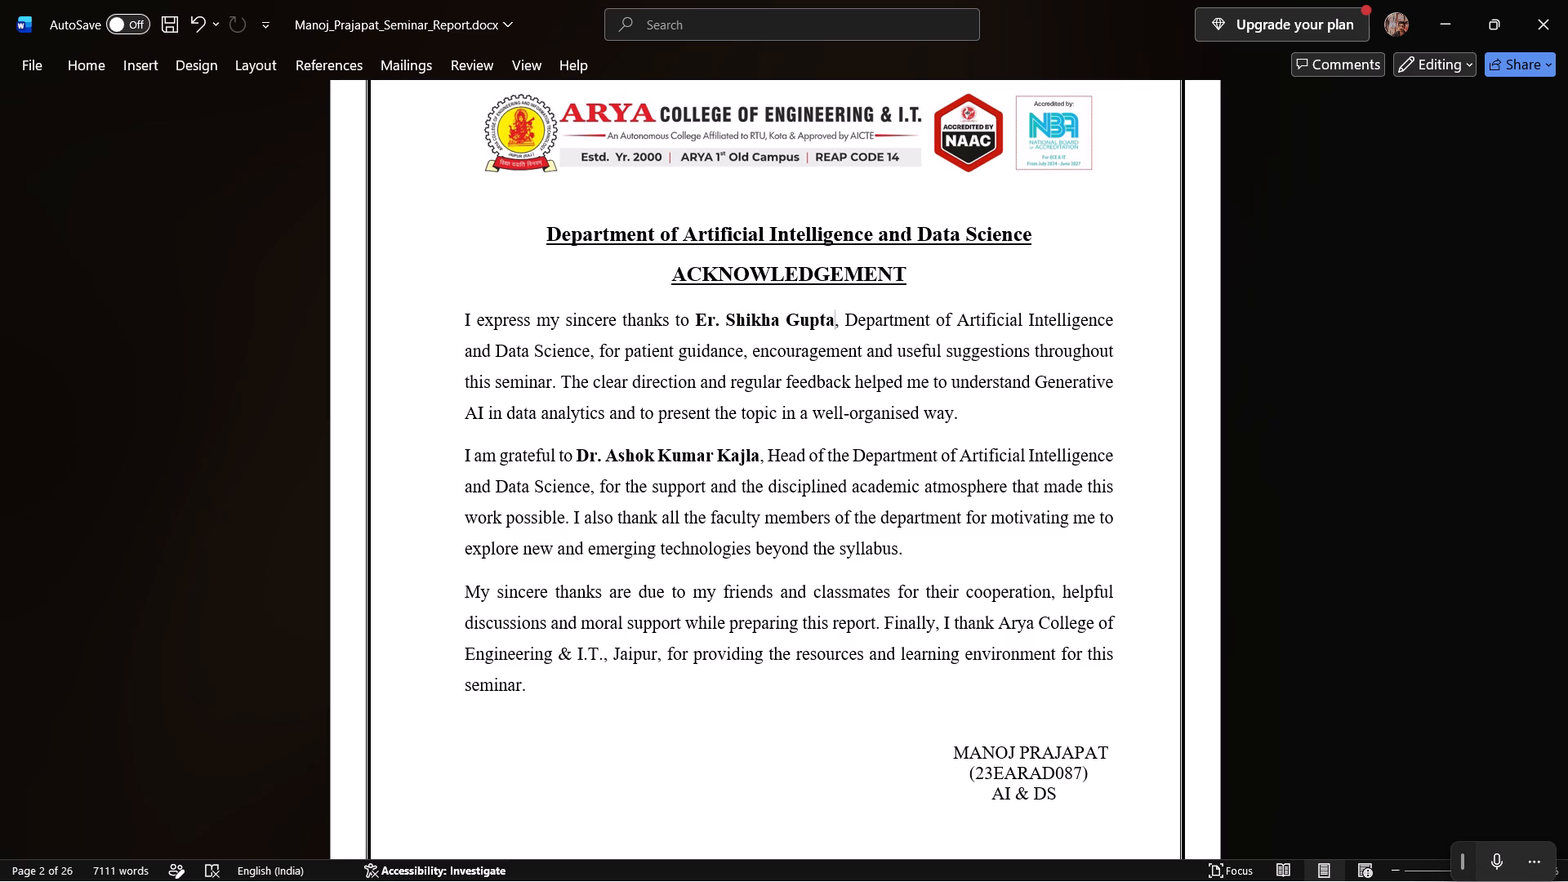
# Review the layout and text of the Acknowledgement page and the List of Contents page that follows.
pyautogui.scroll(-2, 960, 677)
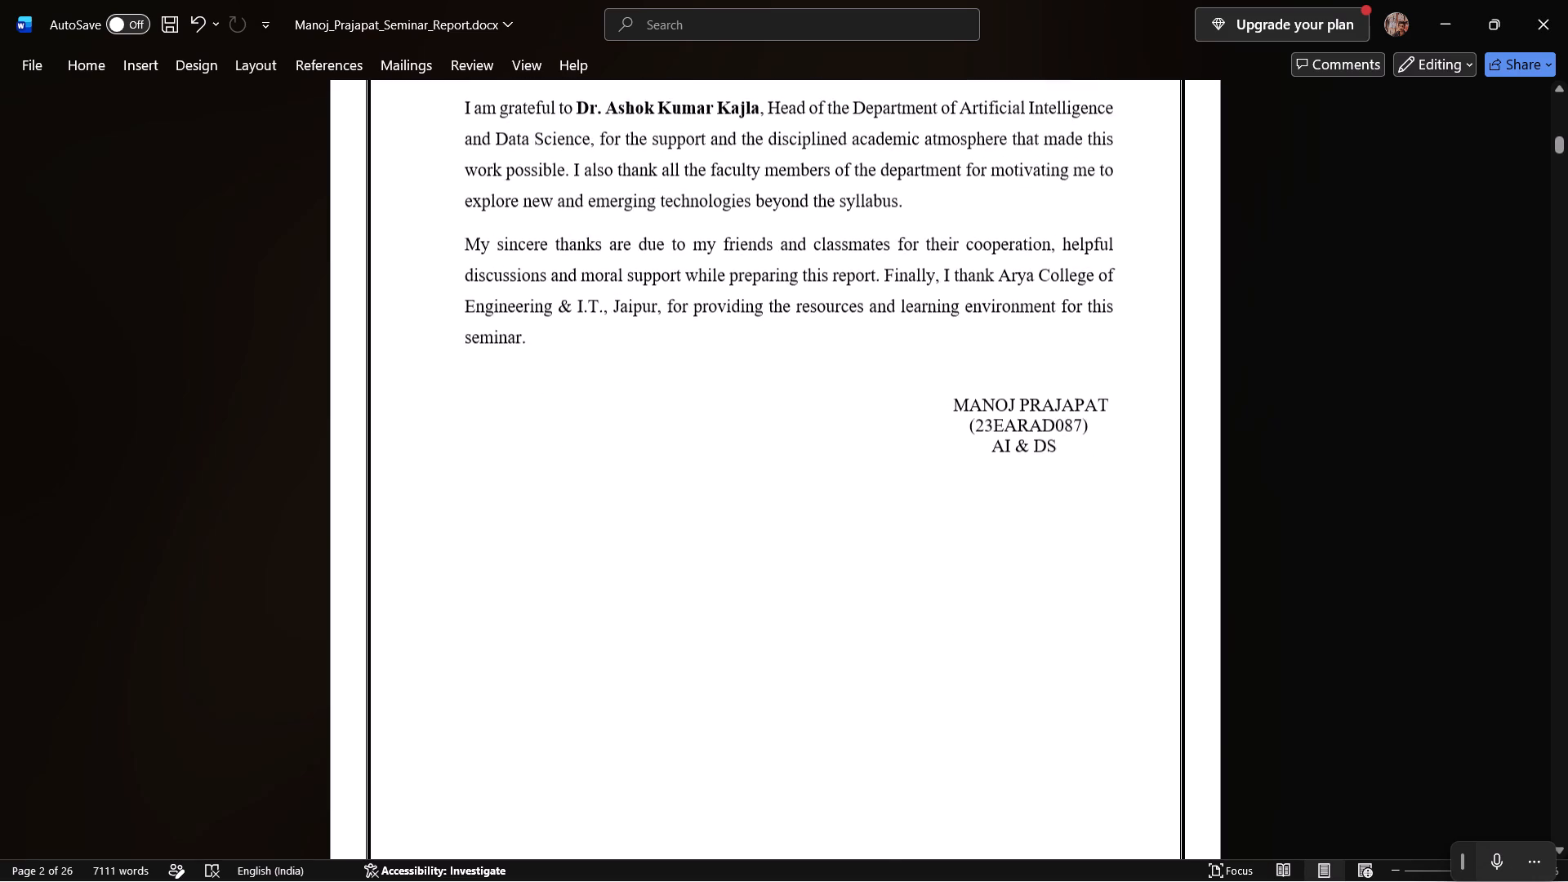
pyautogui.hscroll(1, 960, 677)
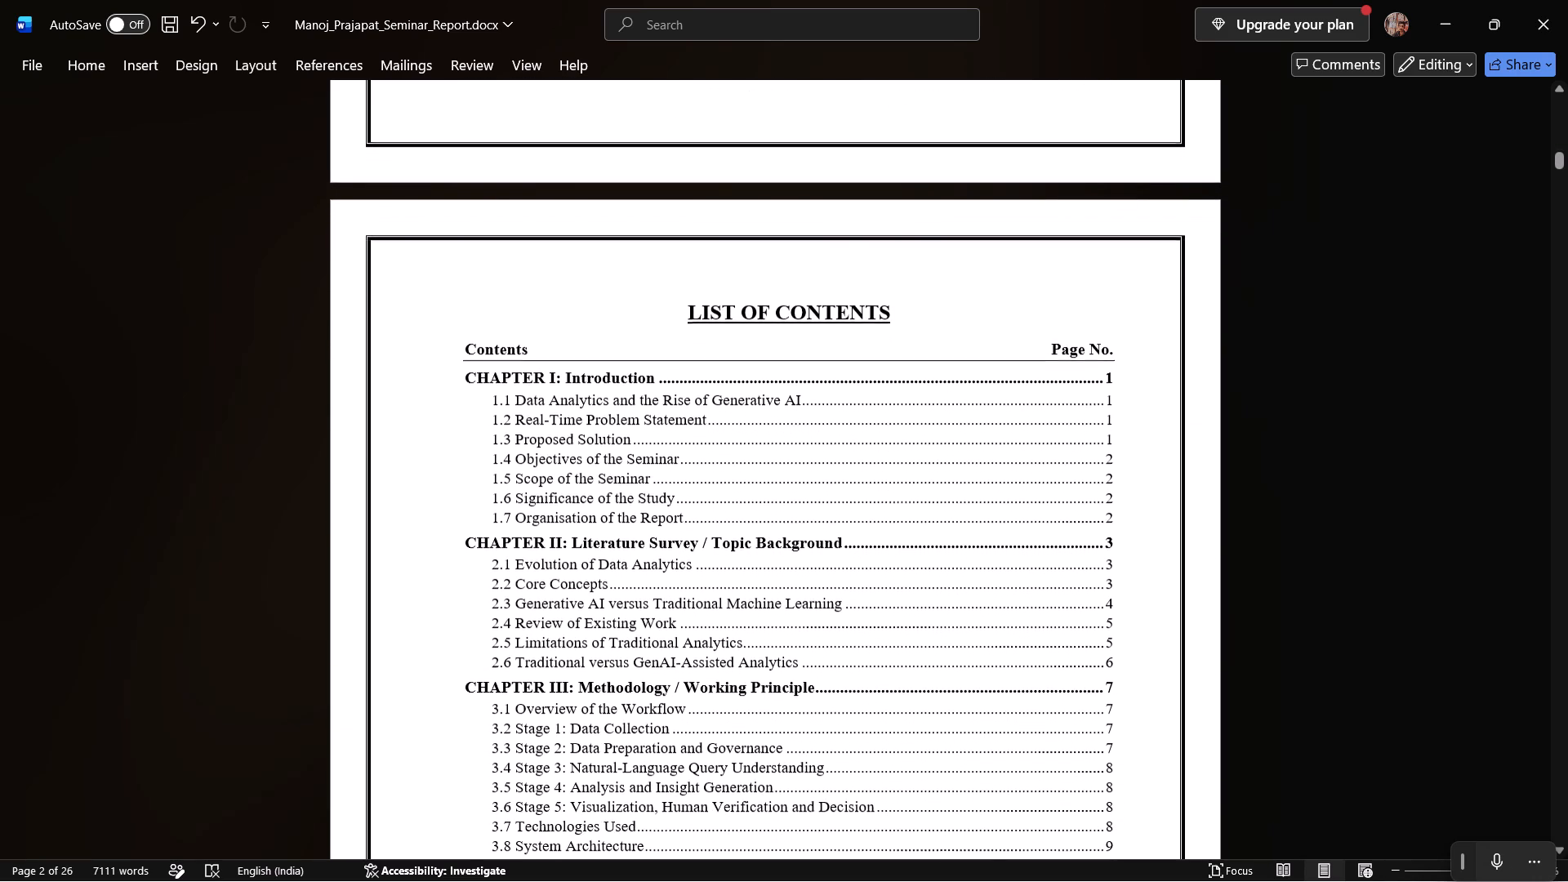
pyautogui.hscroll(1, 960, 677)
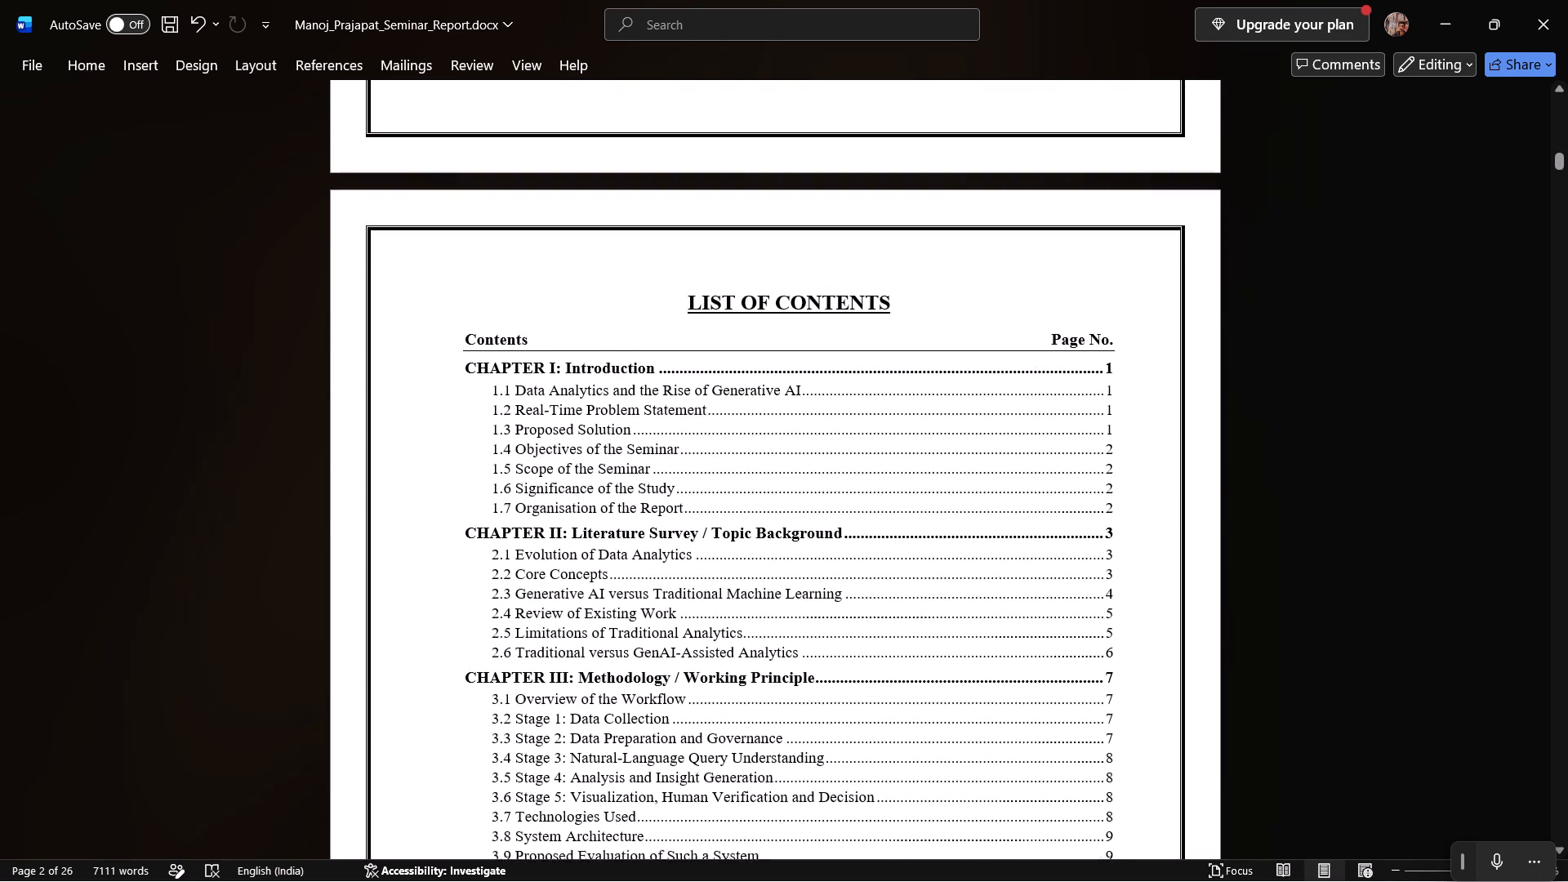
pyautogui.hscroll(1, 960, 677)
pyautogui.scroll(3, 960, 677)
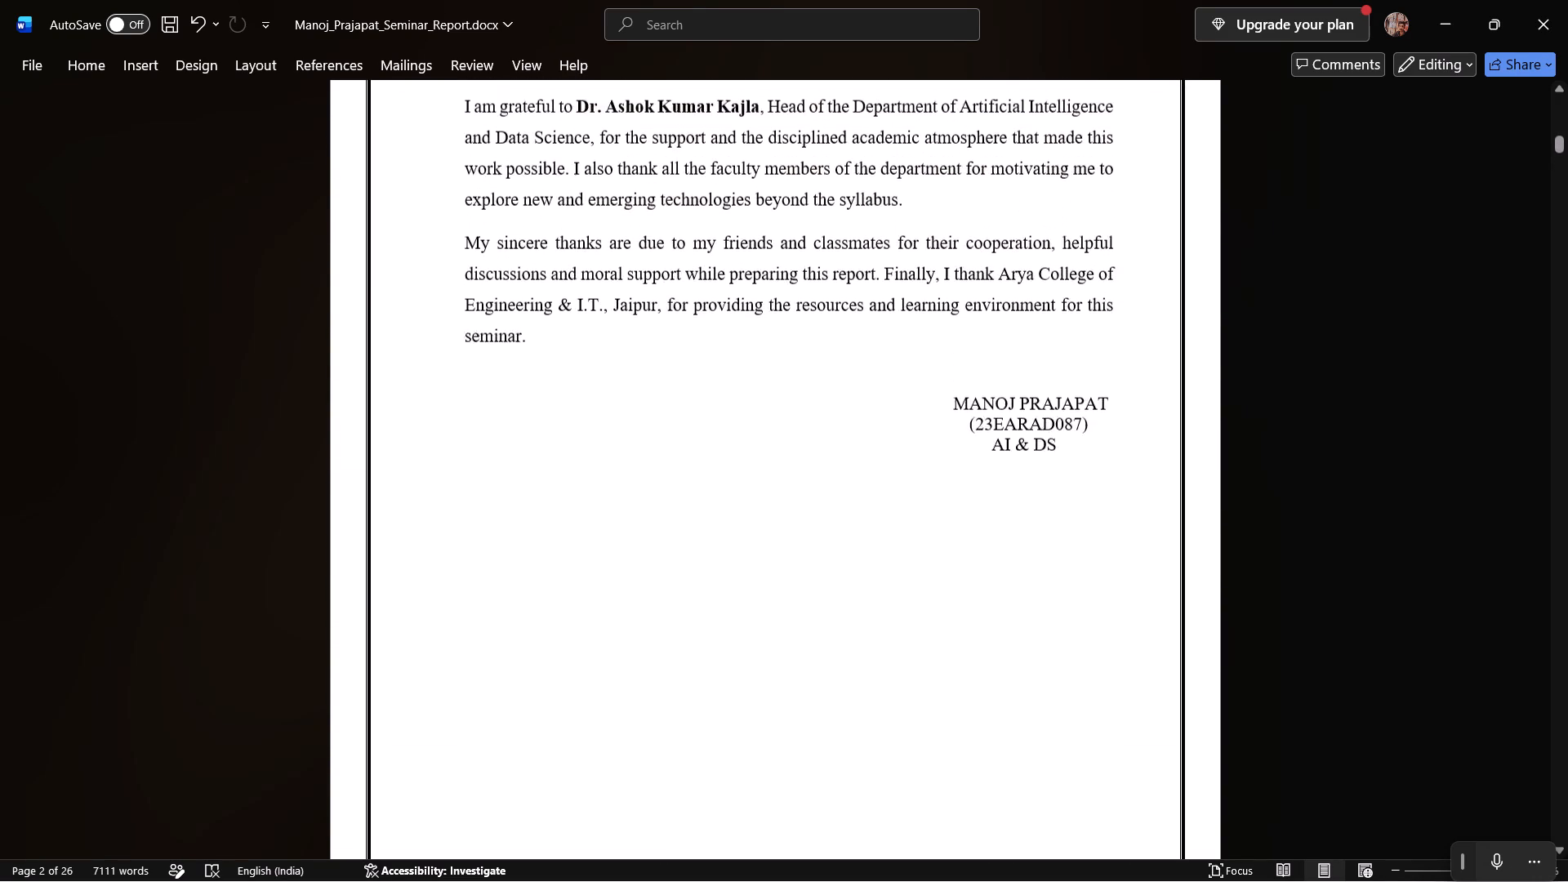
pyautogui.scroll(4, 960, 677)
pyautogui.hscroll(1, 960, 677)
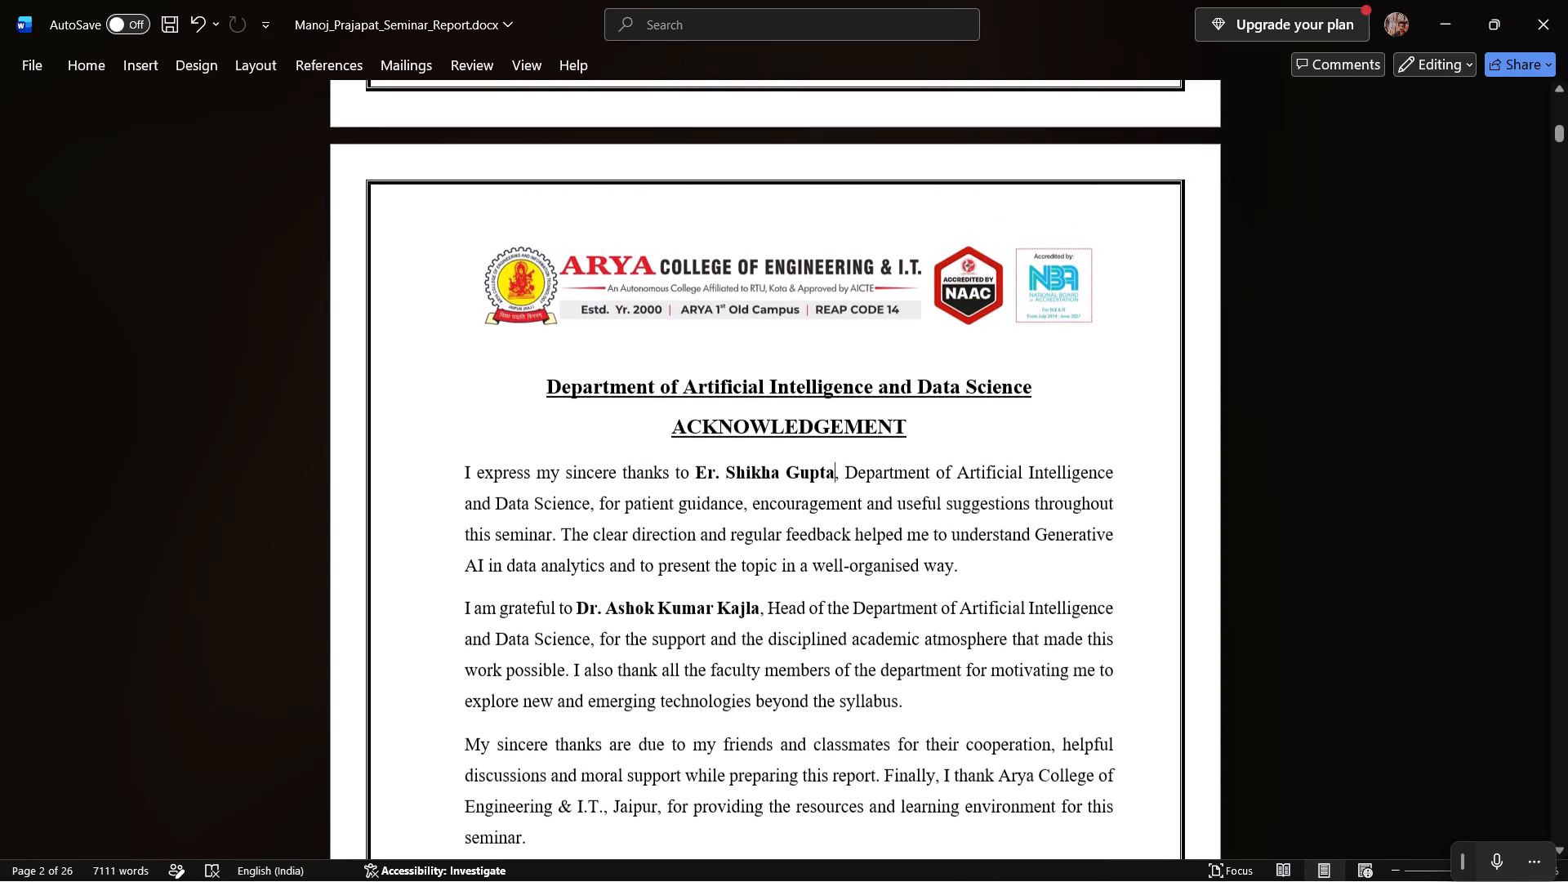
pyautogui.hscroll(2, 960, 677)
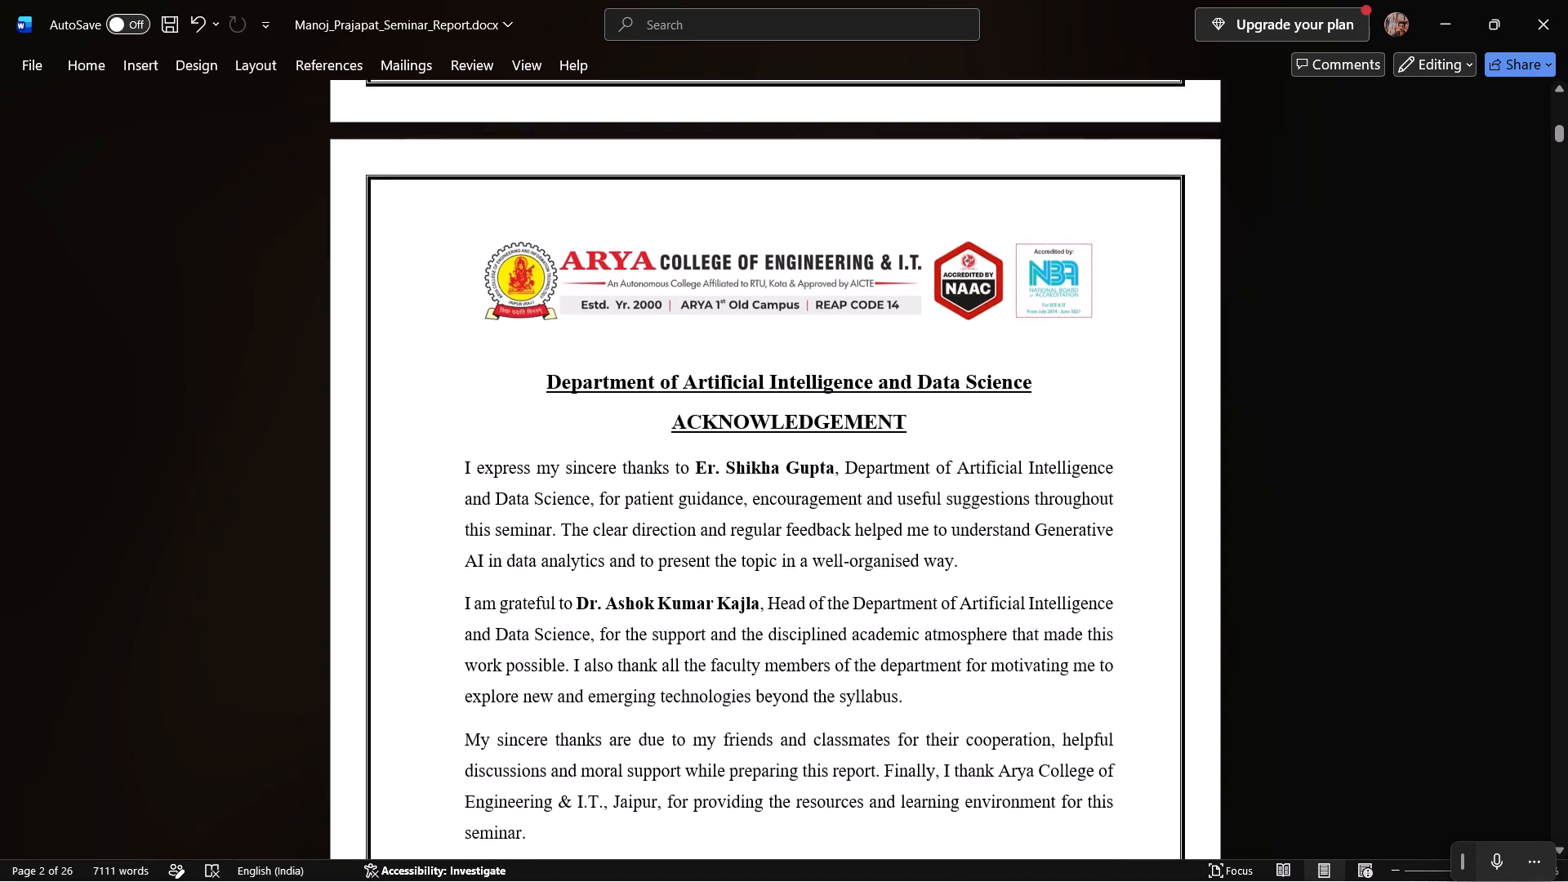
pyautogui.hscroll(1, 960, 677)
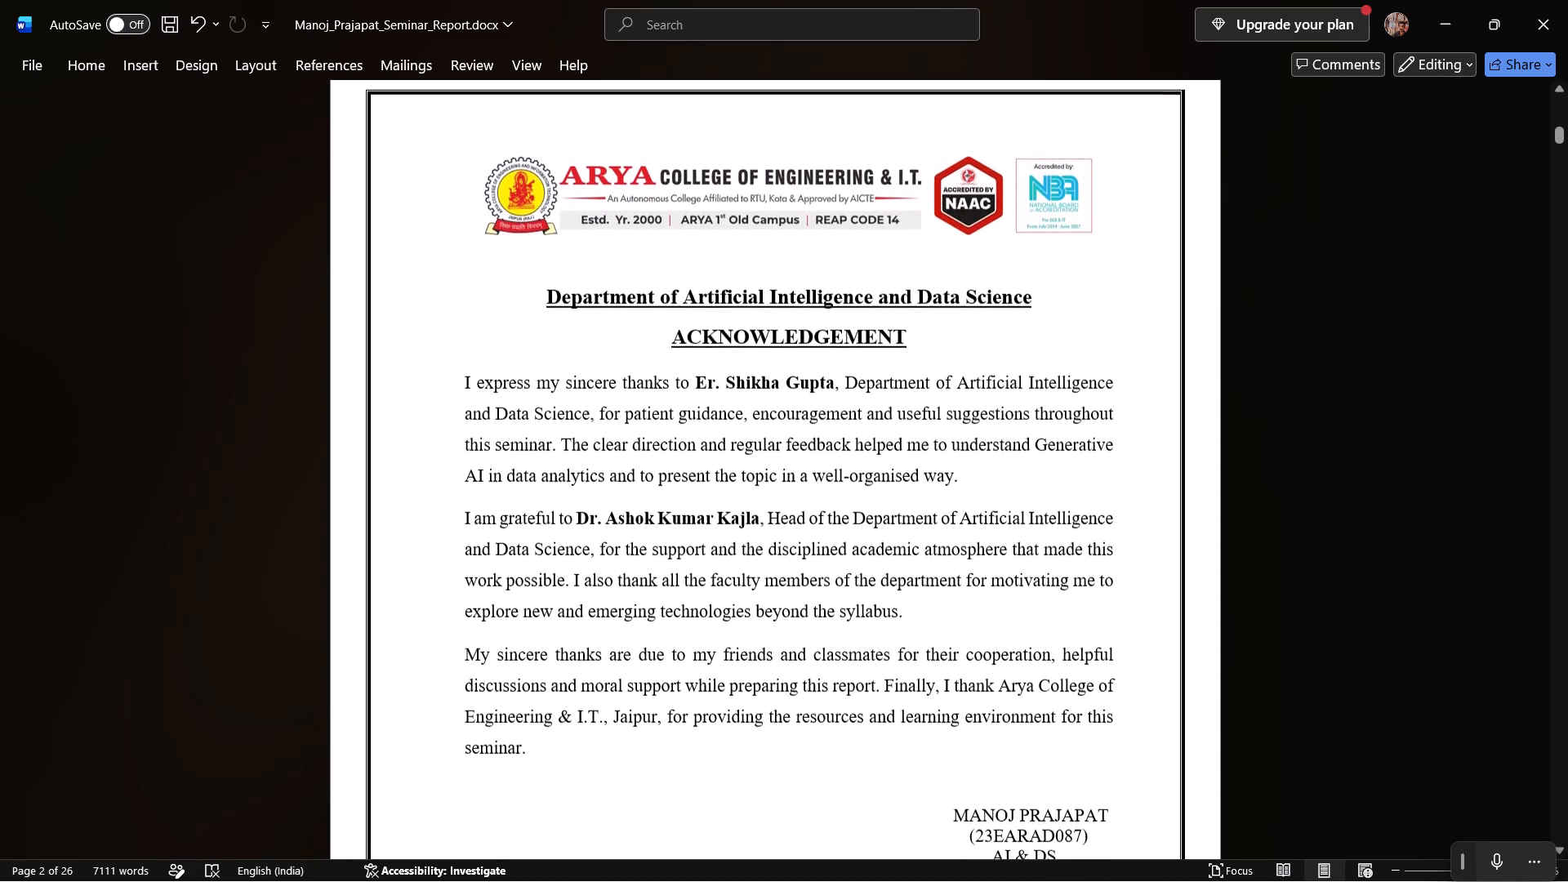
pyautogui.hscroll(1, 960, 677)
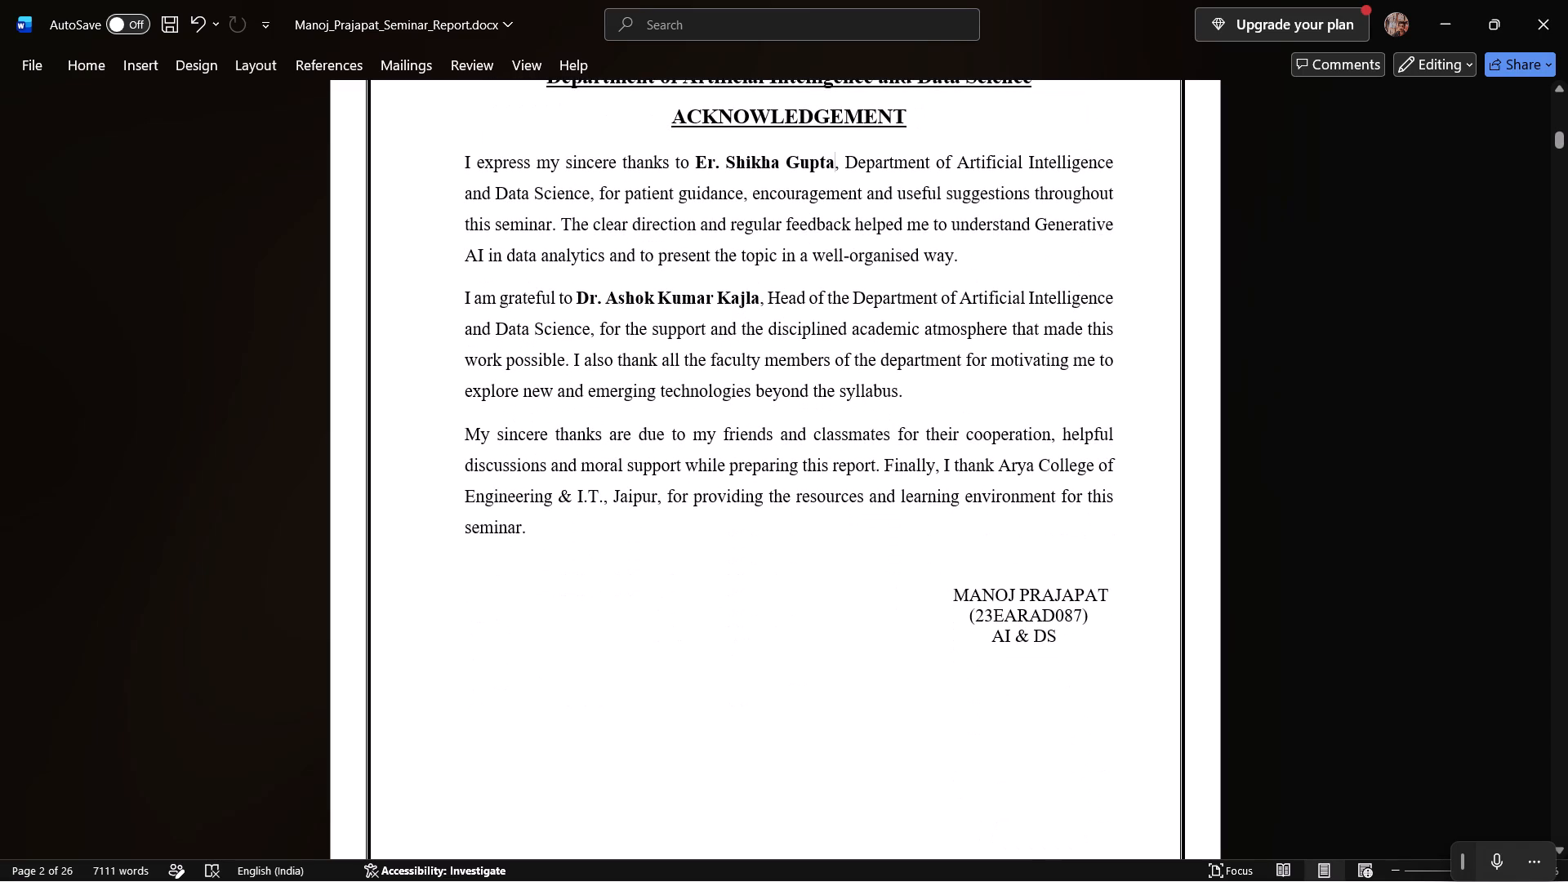
pyautogui.scroll(-5, 960, 677)
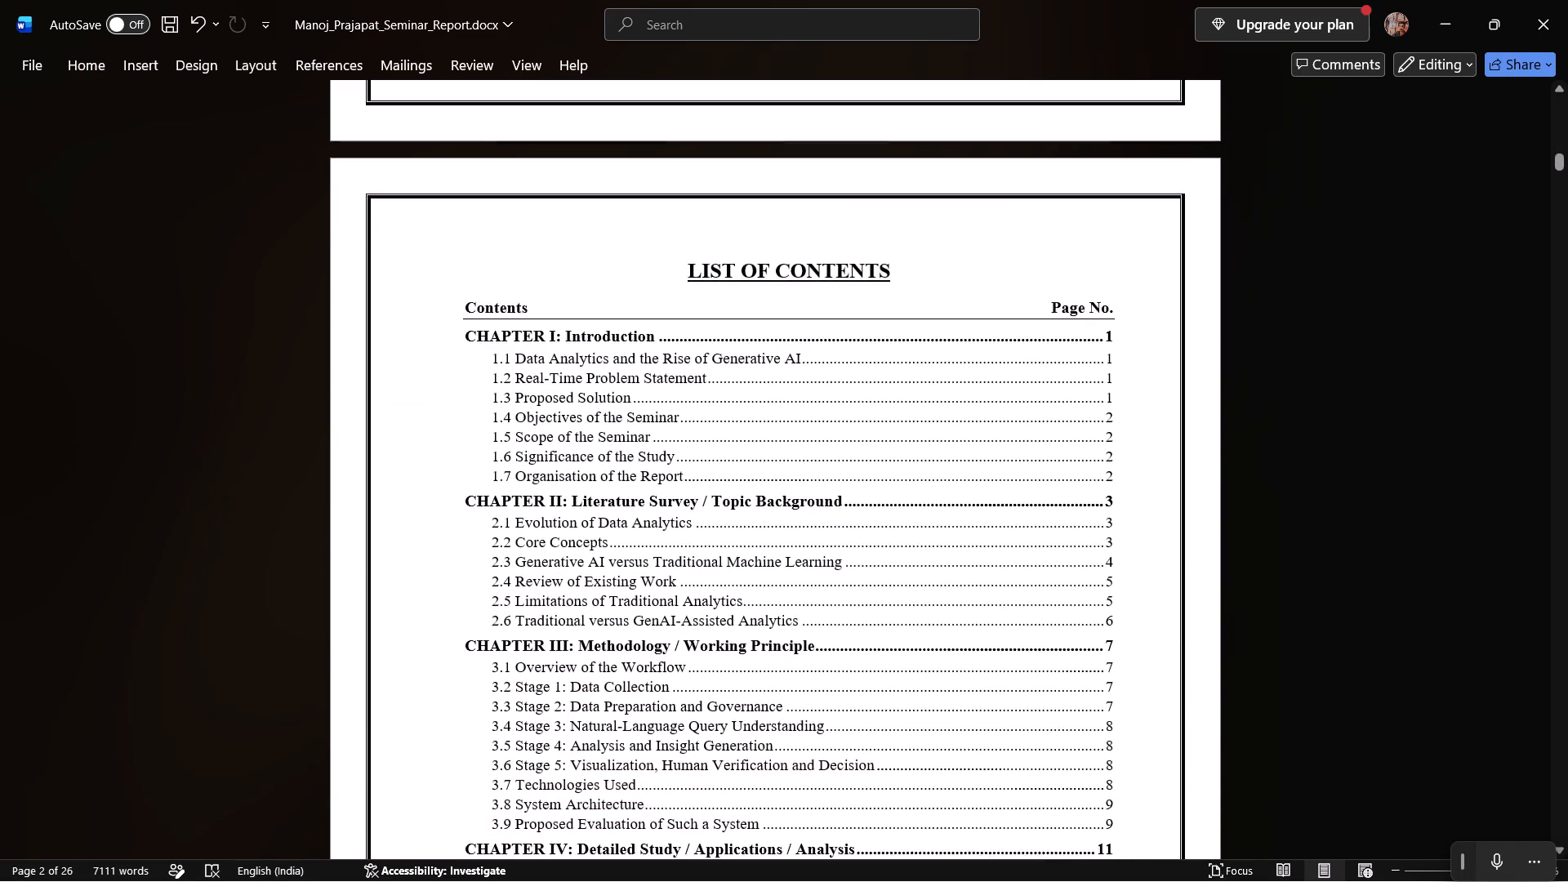
# Review the seminar report's List of Contents, Abstract and Chapter I pages up to the start of Chapter II.
pyautogui.scroll(-2, 960, 677)
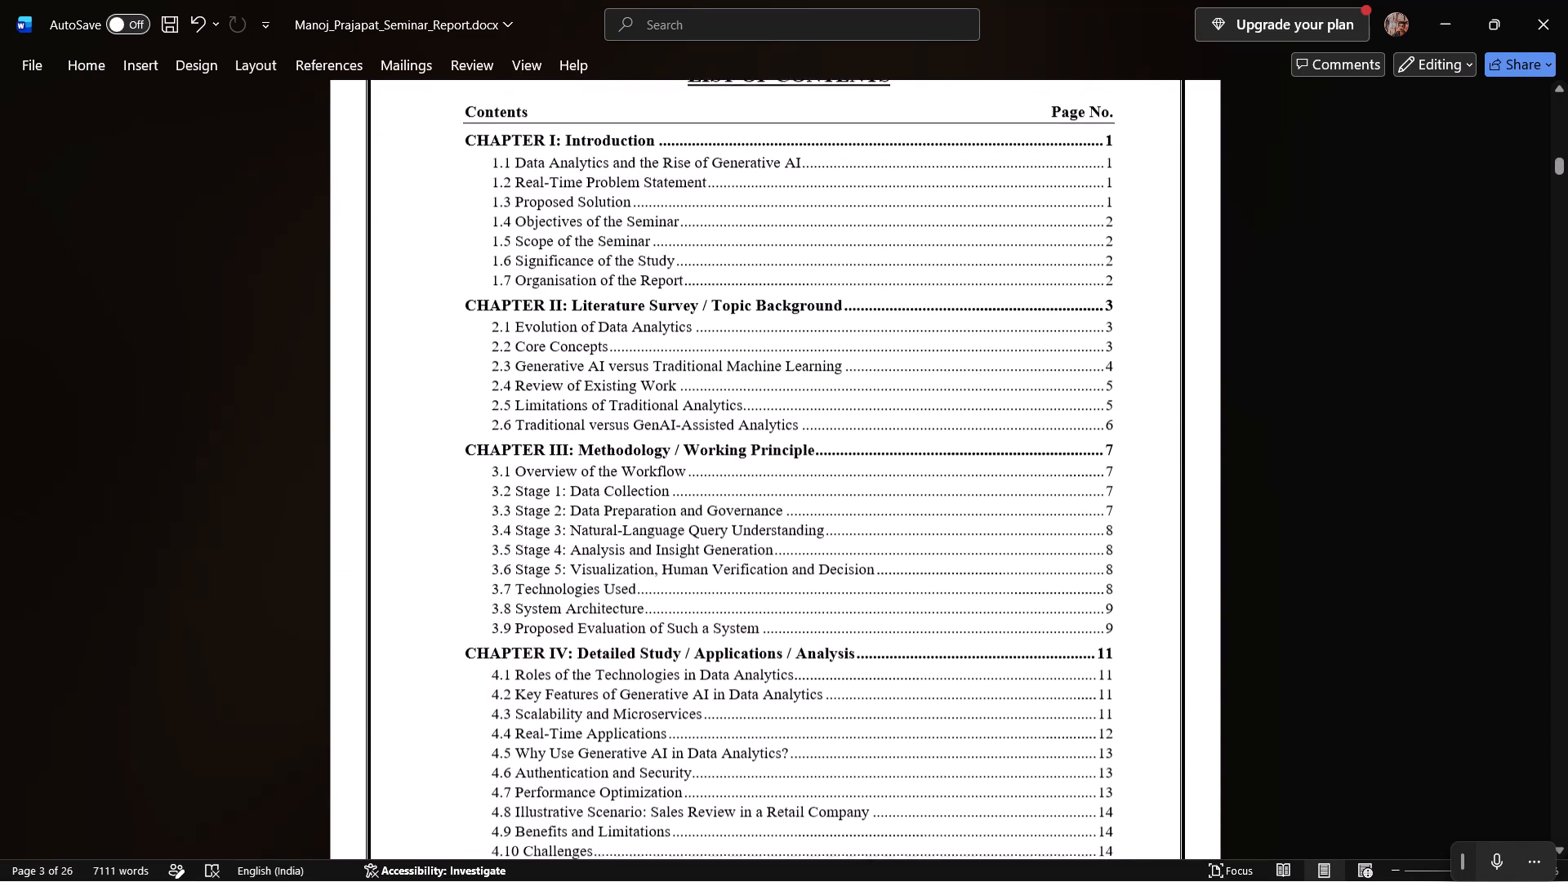
pyautogui.scroll(-3, 960, 677)
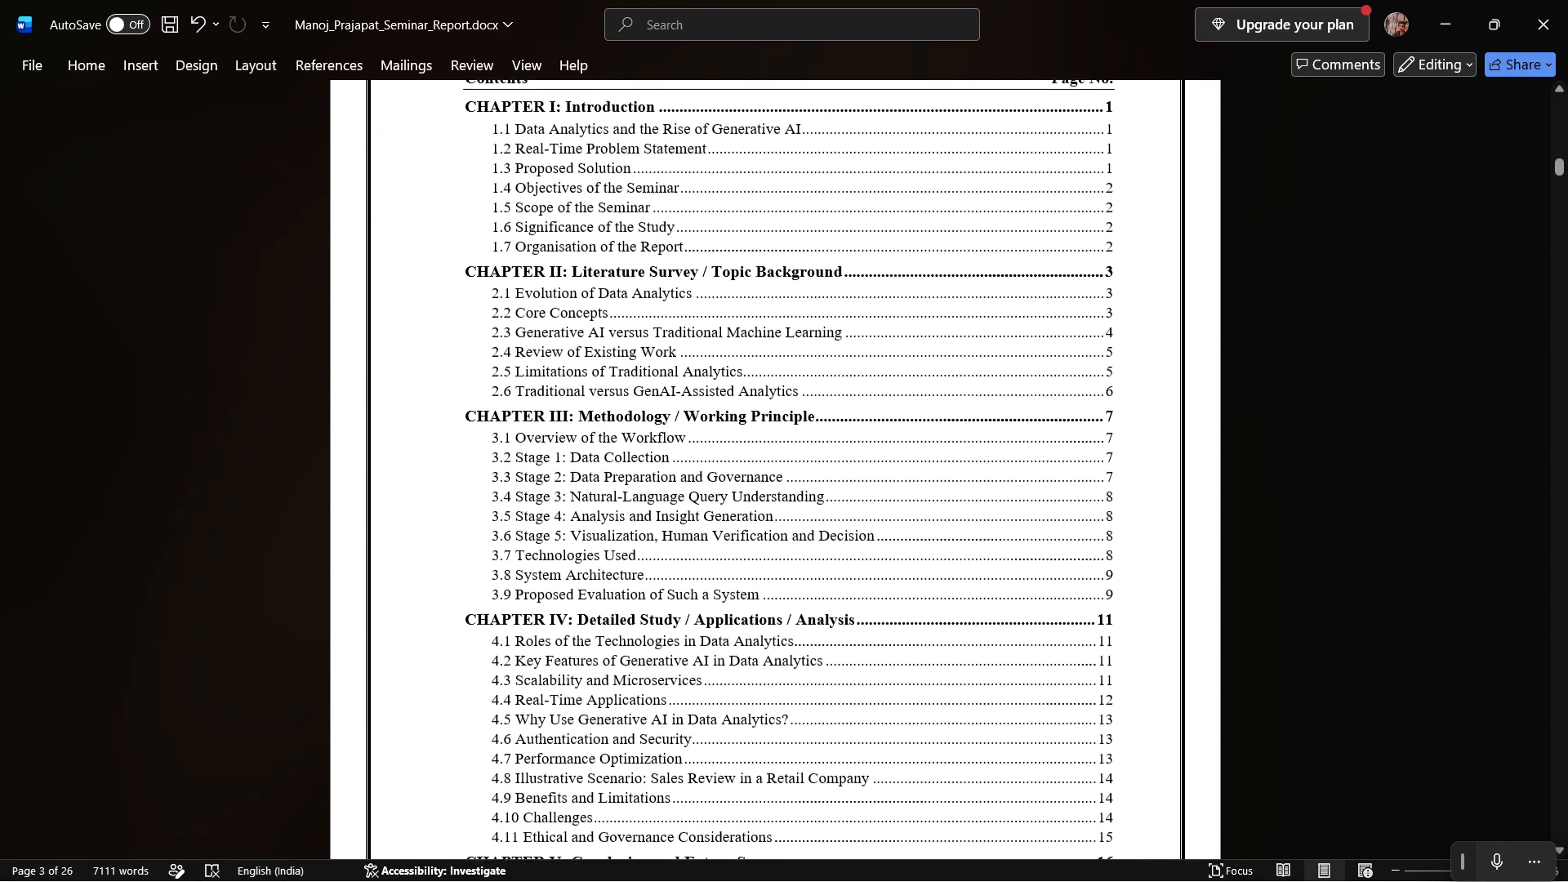
pyautogui.scroll(-3, 960, 677)
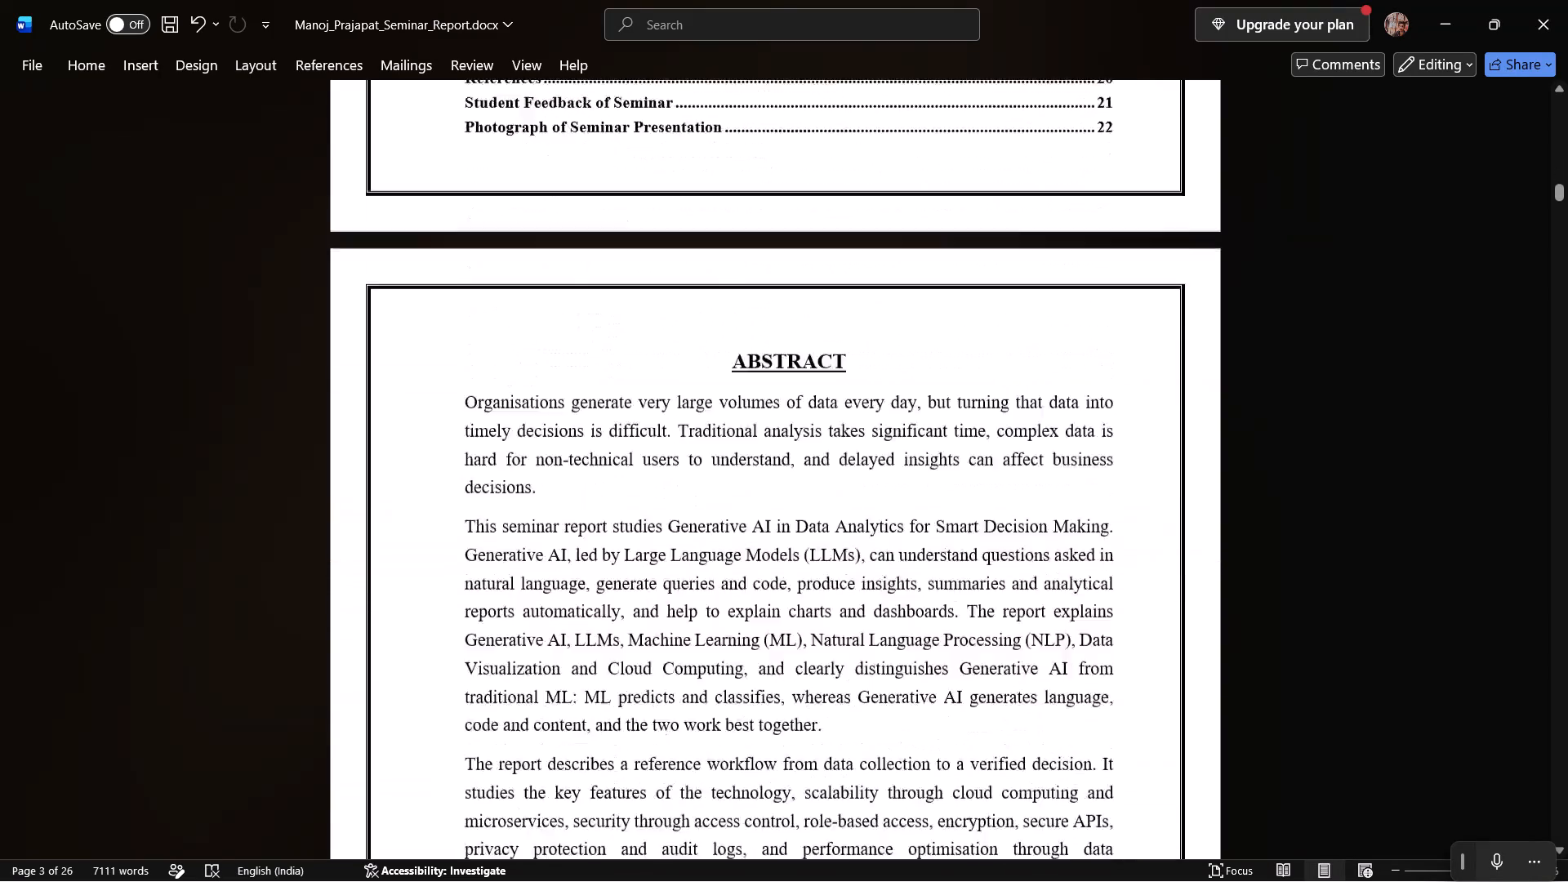
pyautogui.scroll(-2, 960, 677)
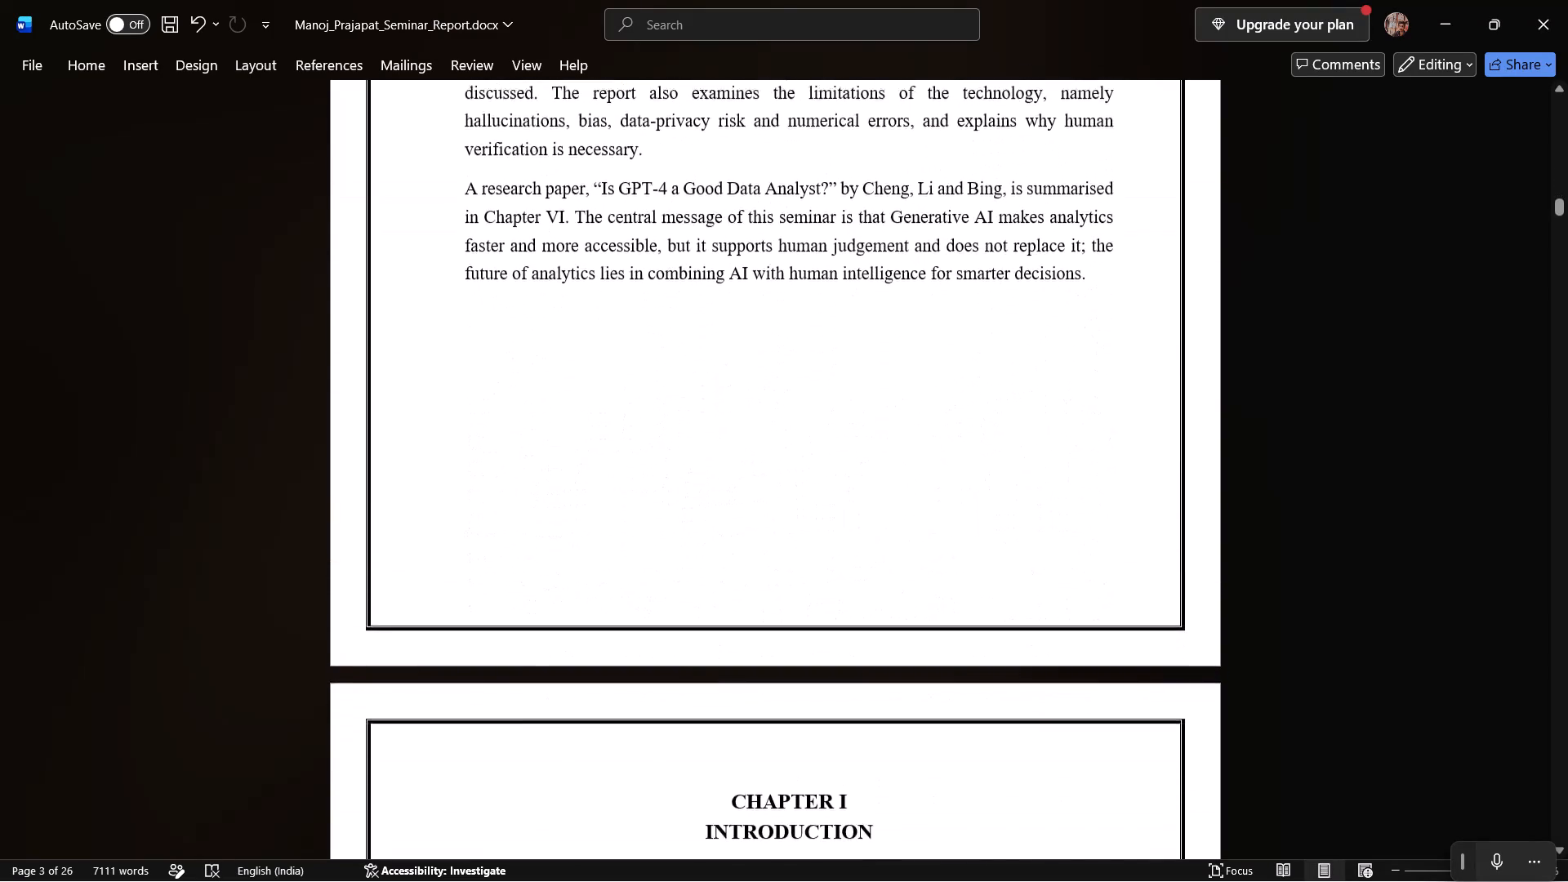
pyautogui.scroll(-11, 960, 677)
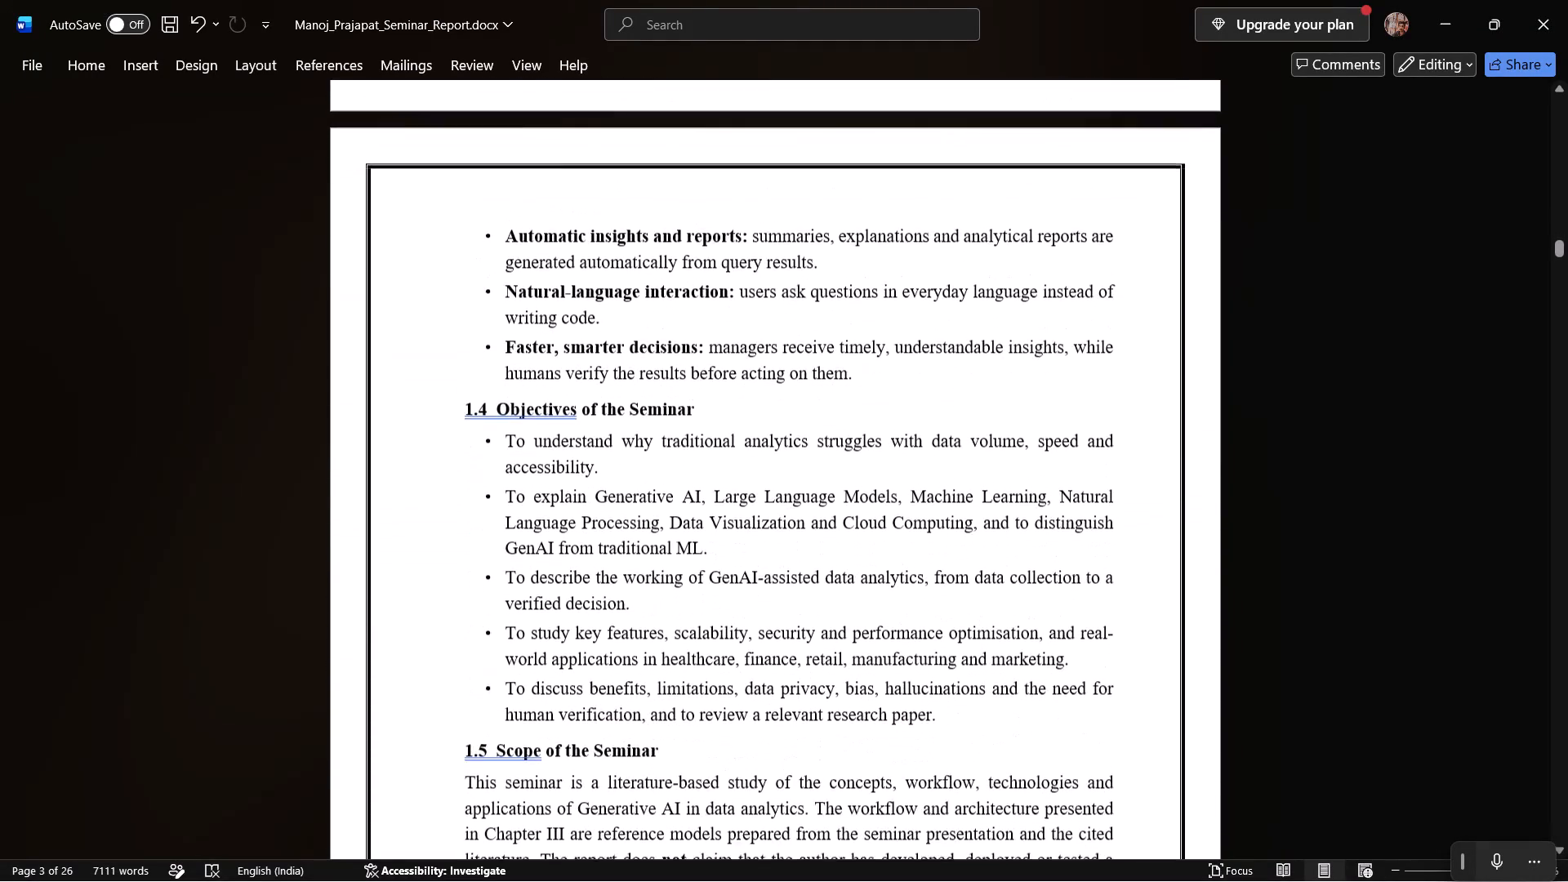
pyautogui.scroll(-8, 960, 677)
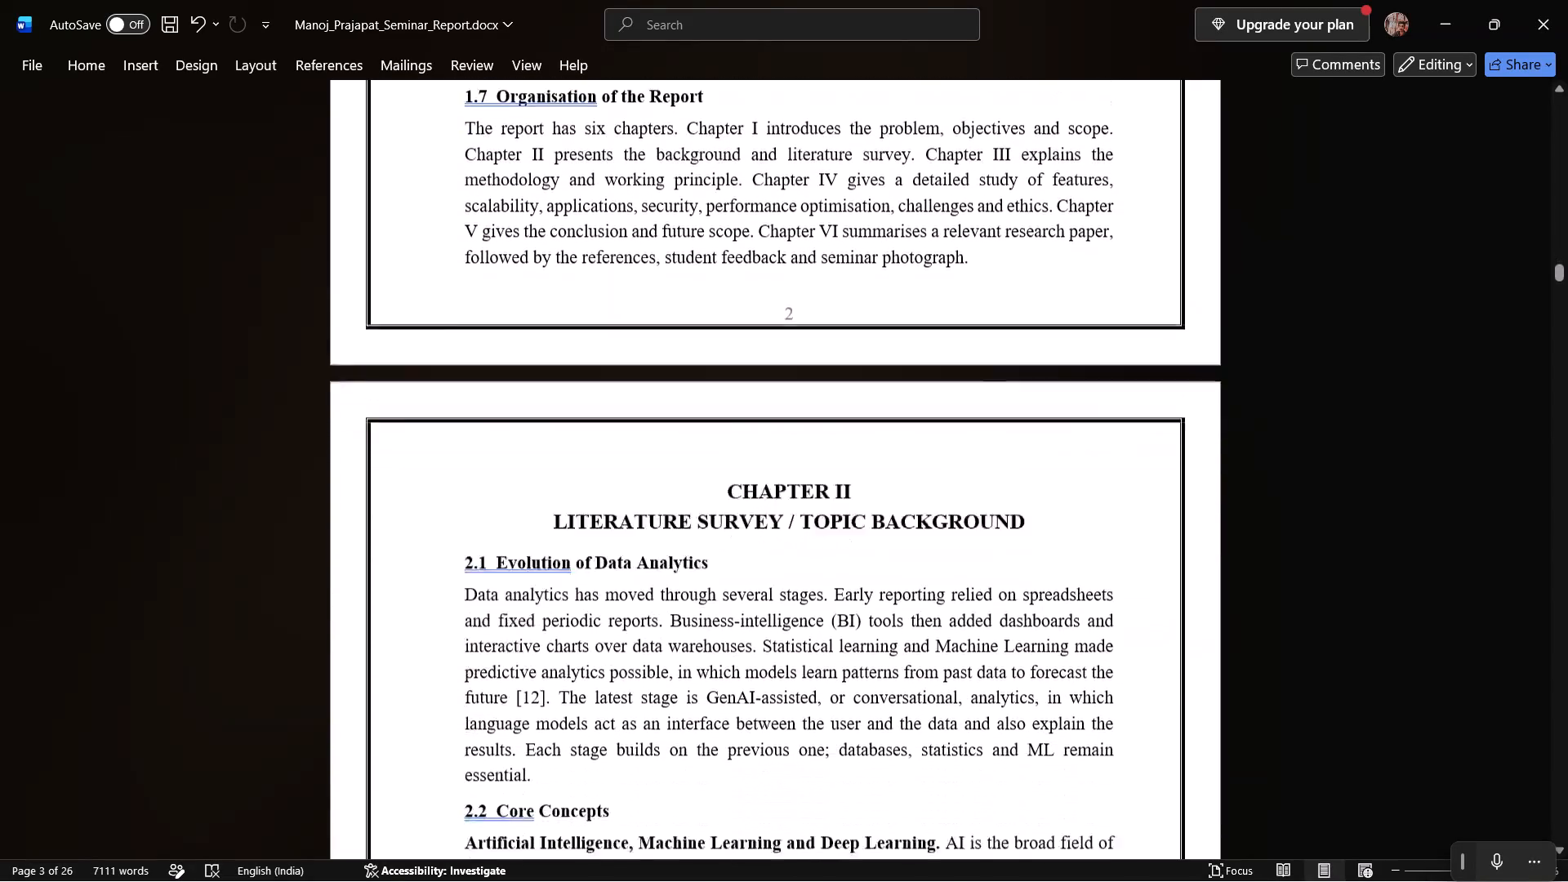
# Return to the cover page and recheck its title, submission and supervision details, followed by the Acknowledgement text.
pyautogui.scroll(1, 960, 677)
pyautogui.scroll(-1, 960, 677)
pyautogui.scroll(1, 960, 677)
pyautogui.scroll(-1, 960, 677)
pyautogui.scroll(6, 960, 677)
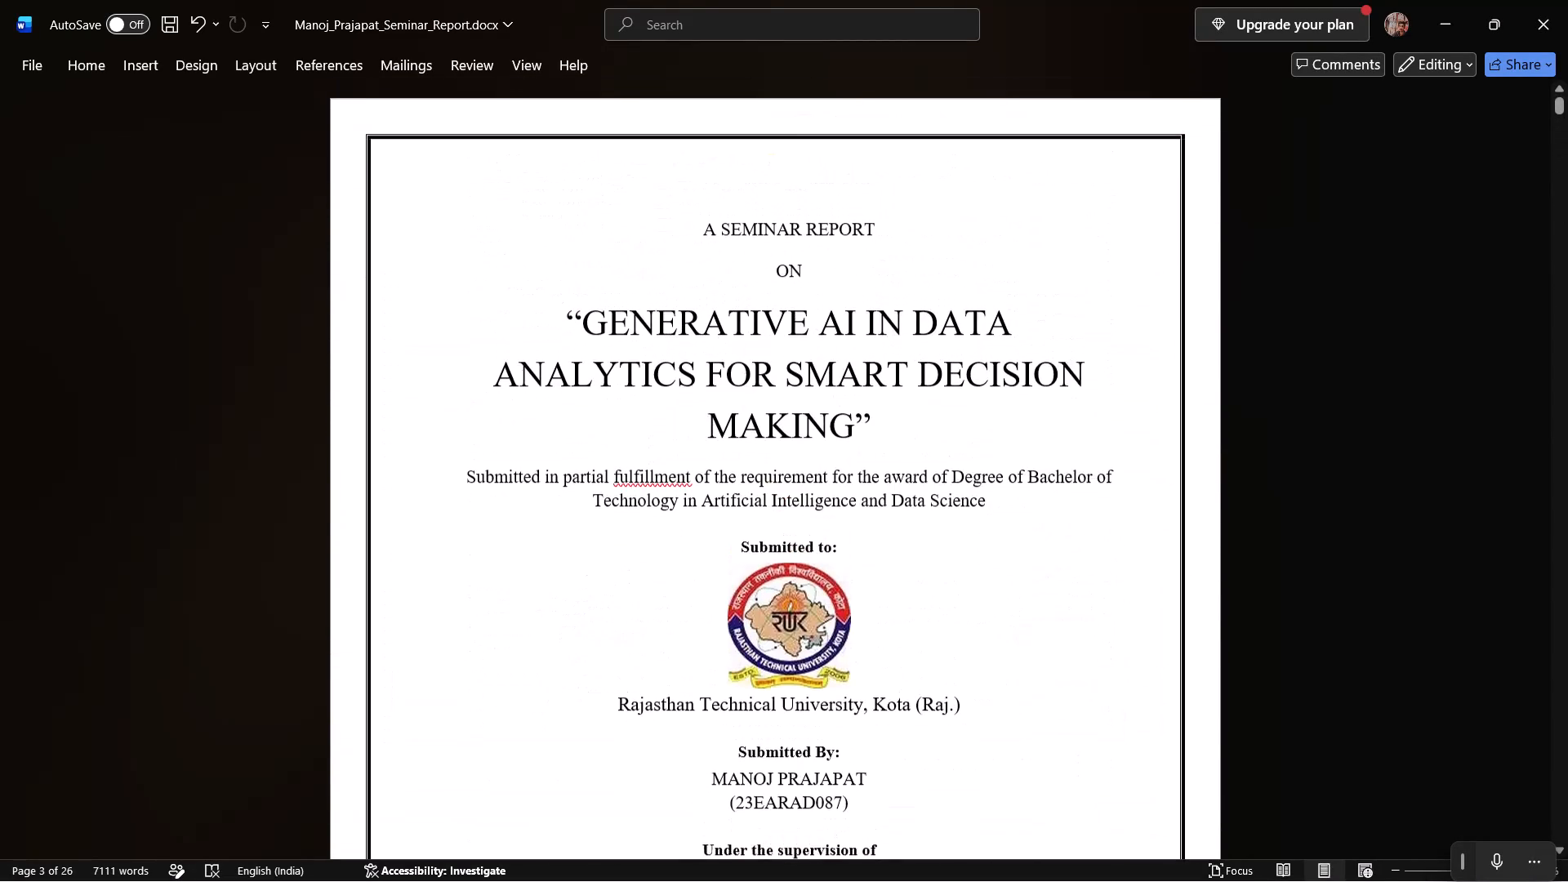
pyautogui.scroll(-1, 960, 677)
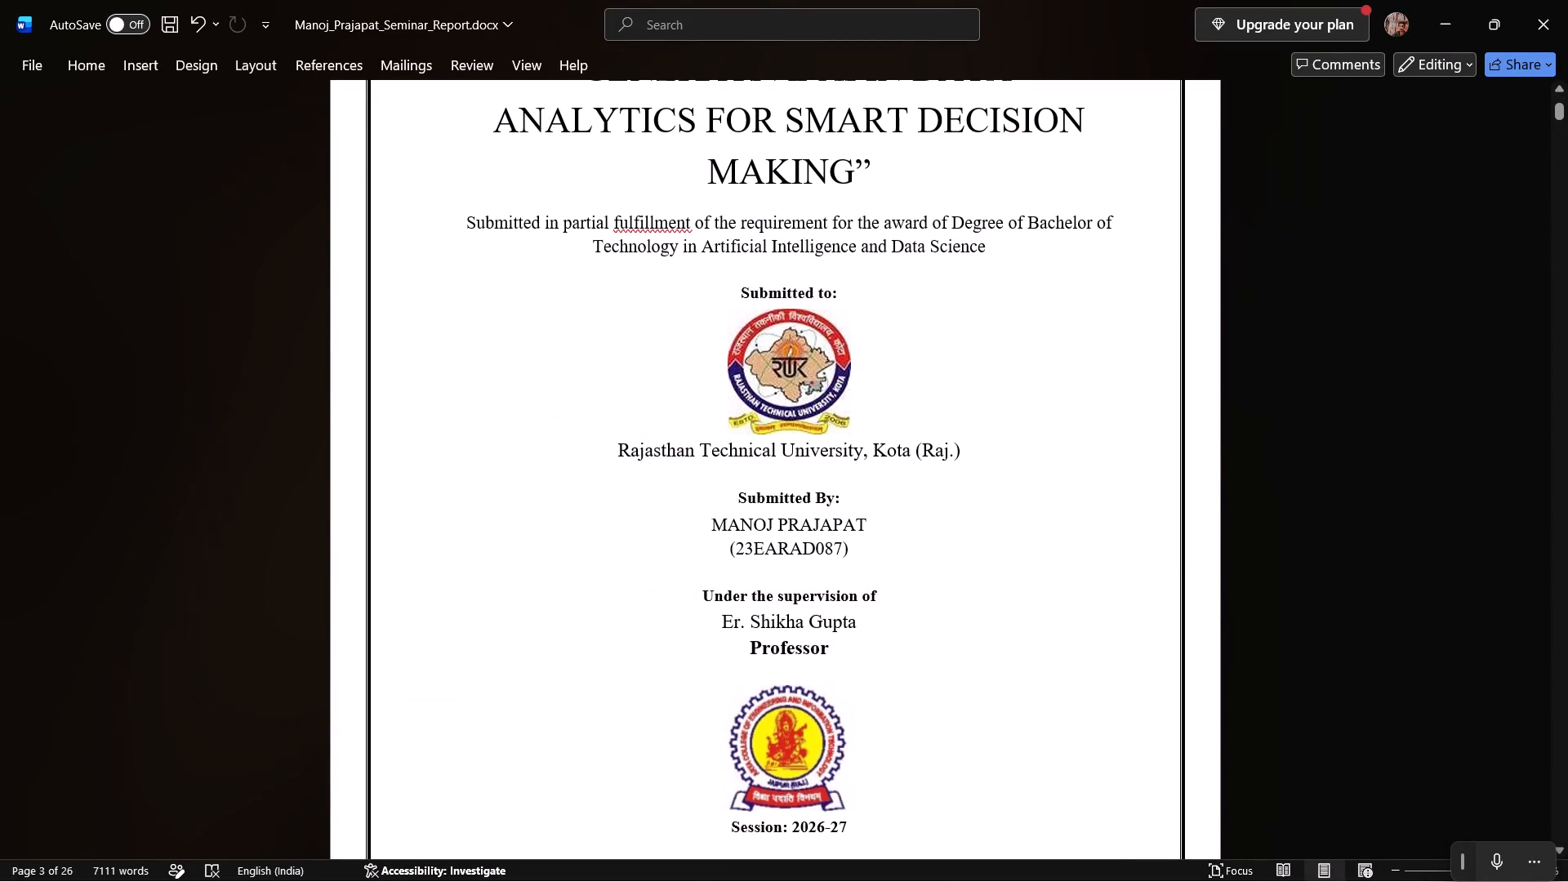
pyautogui.scroll(-3, 960, 677)
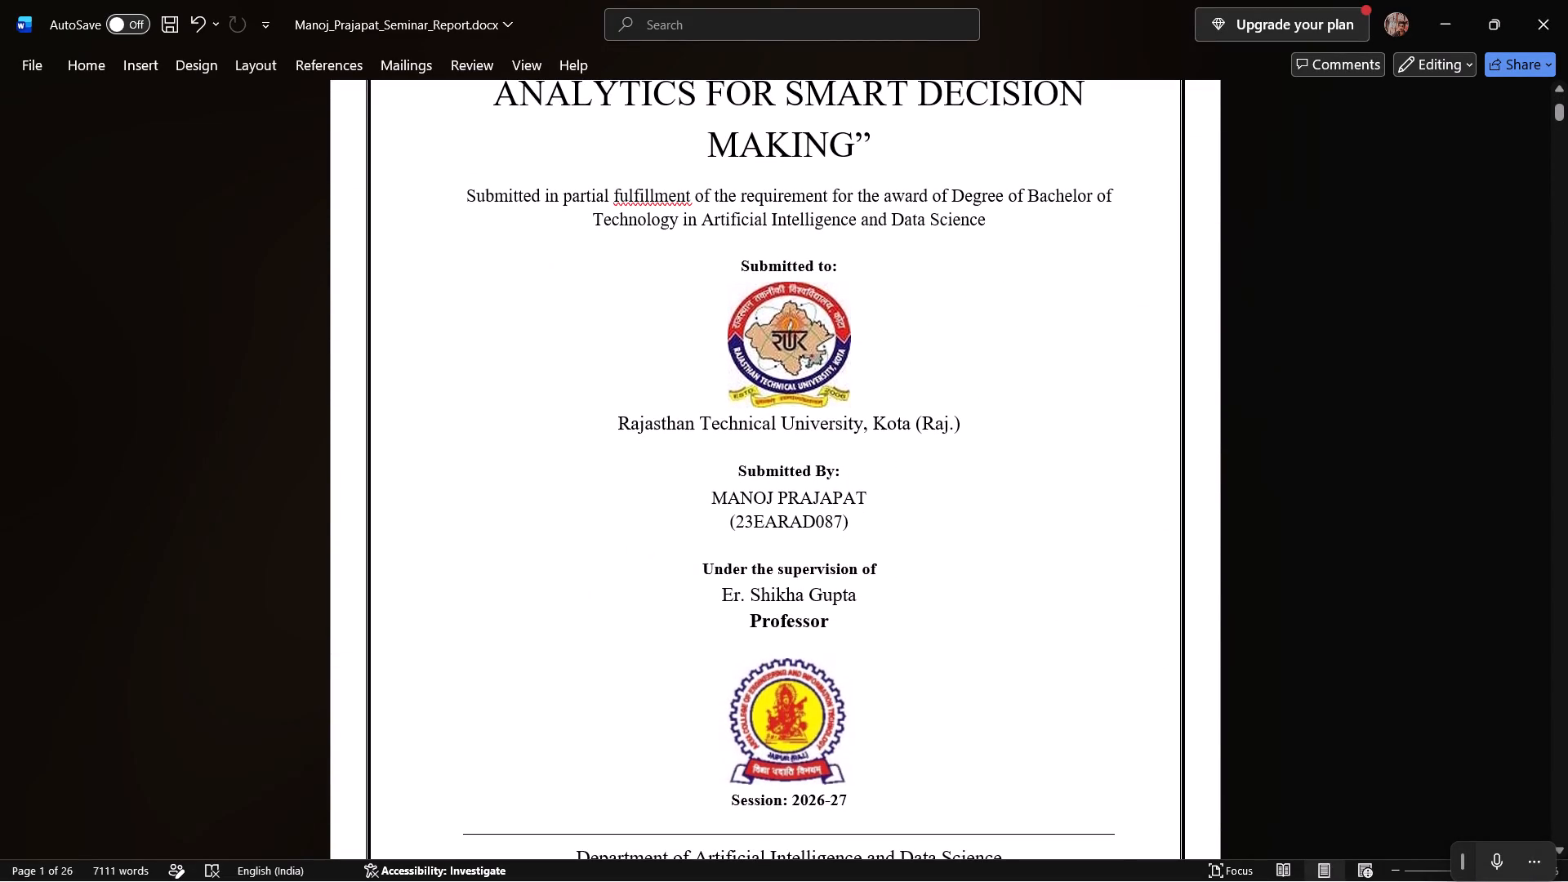
pyautogui.scroll(-1, 960, 677)
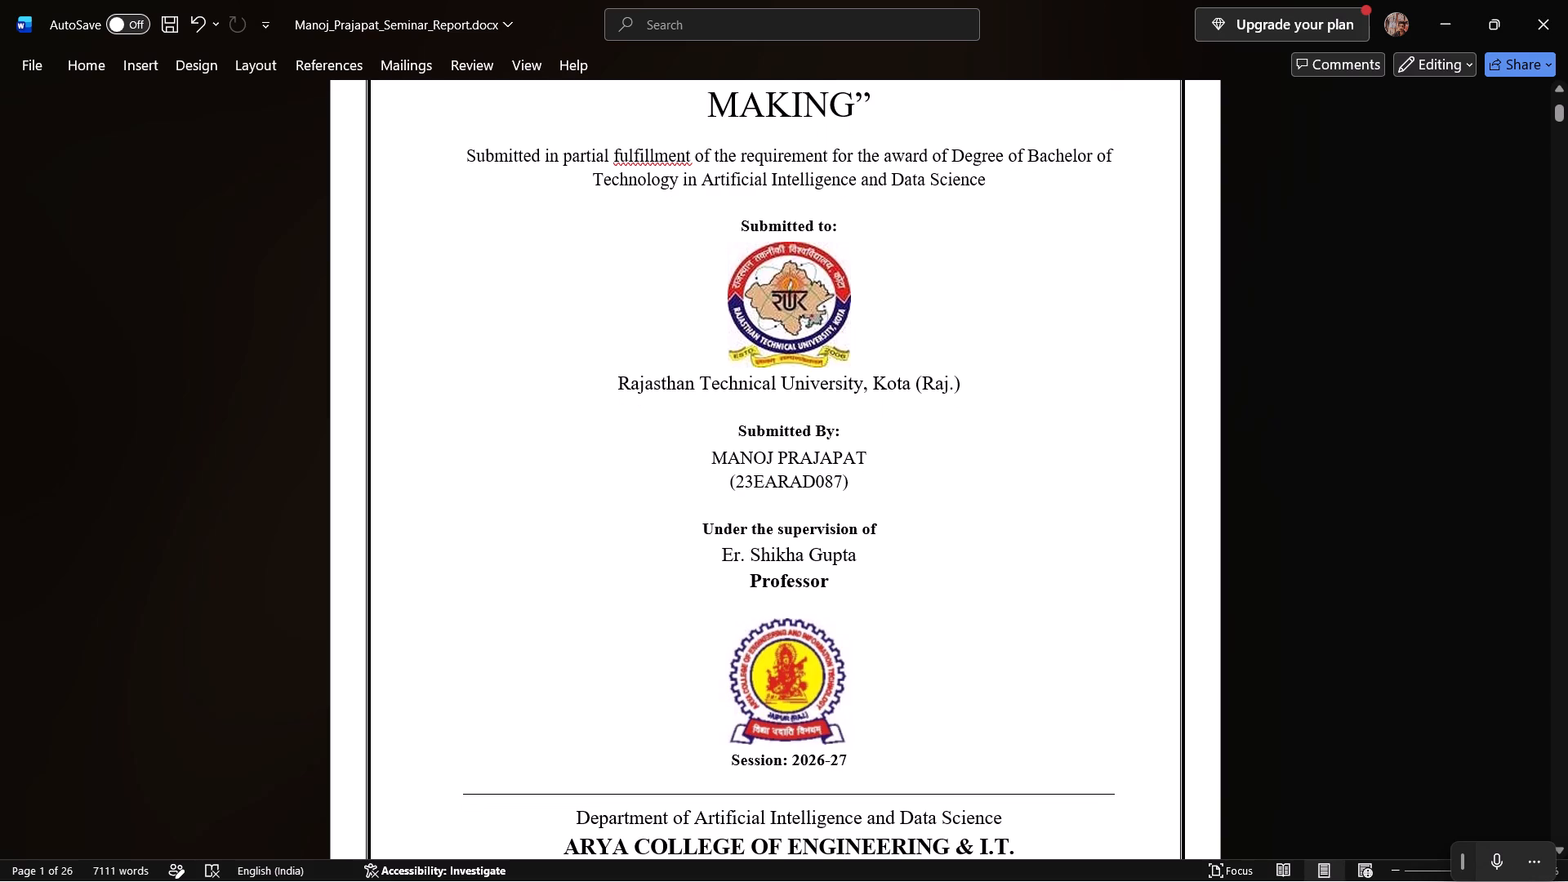
pyautogui.scroll(-4, 960, 677)
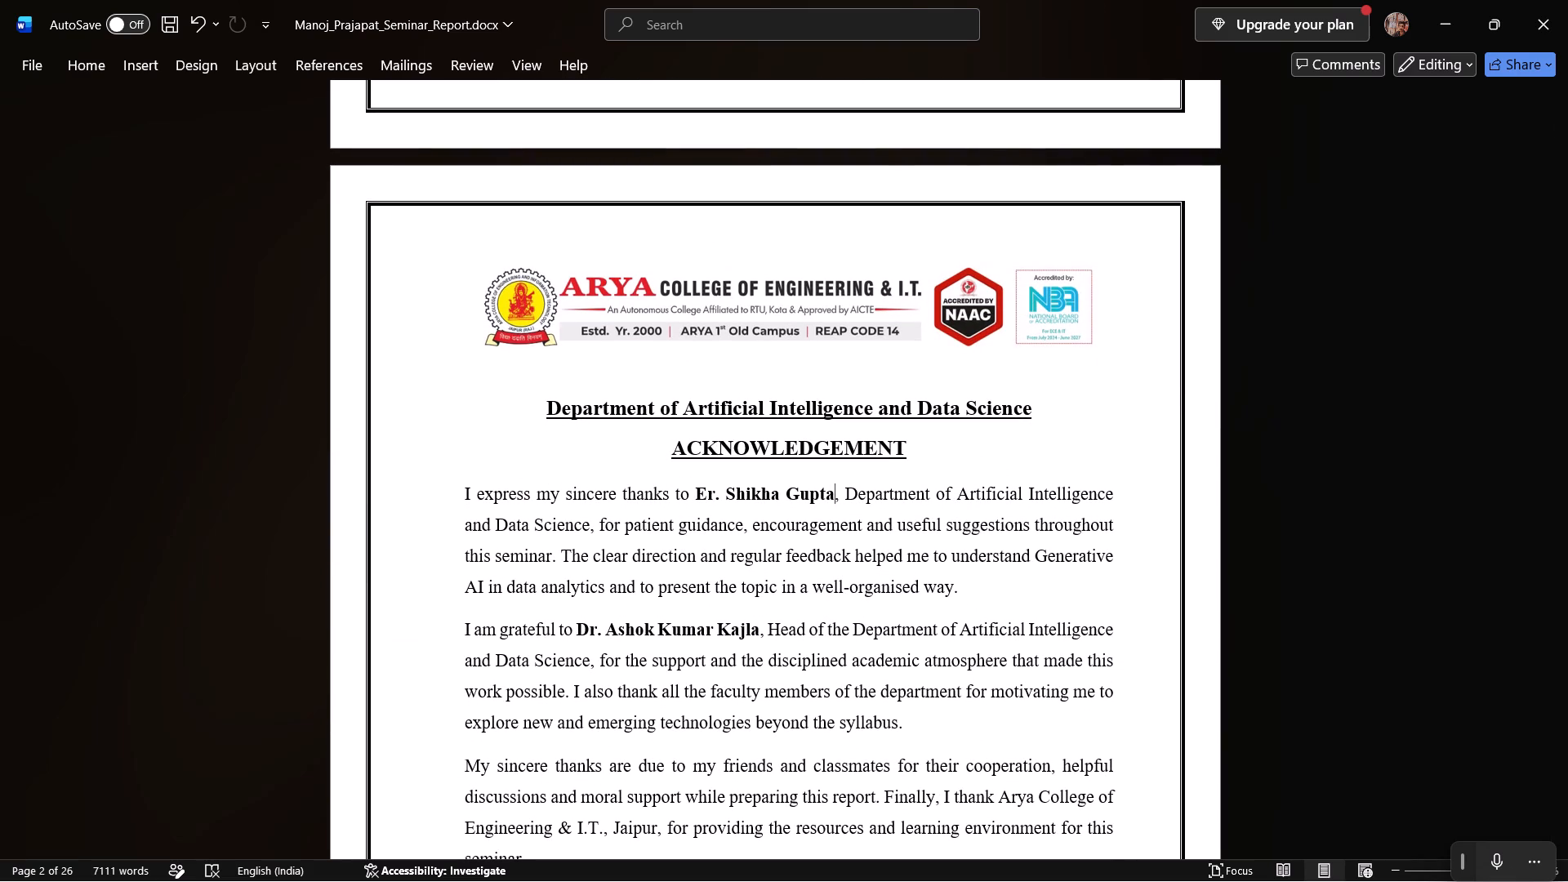
pyautogui.scroll(-1, 960, 677)
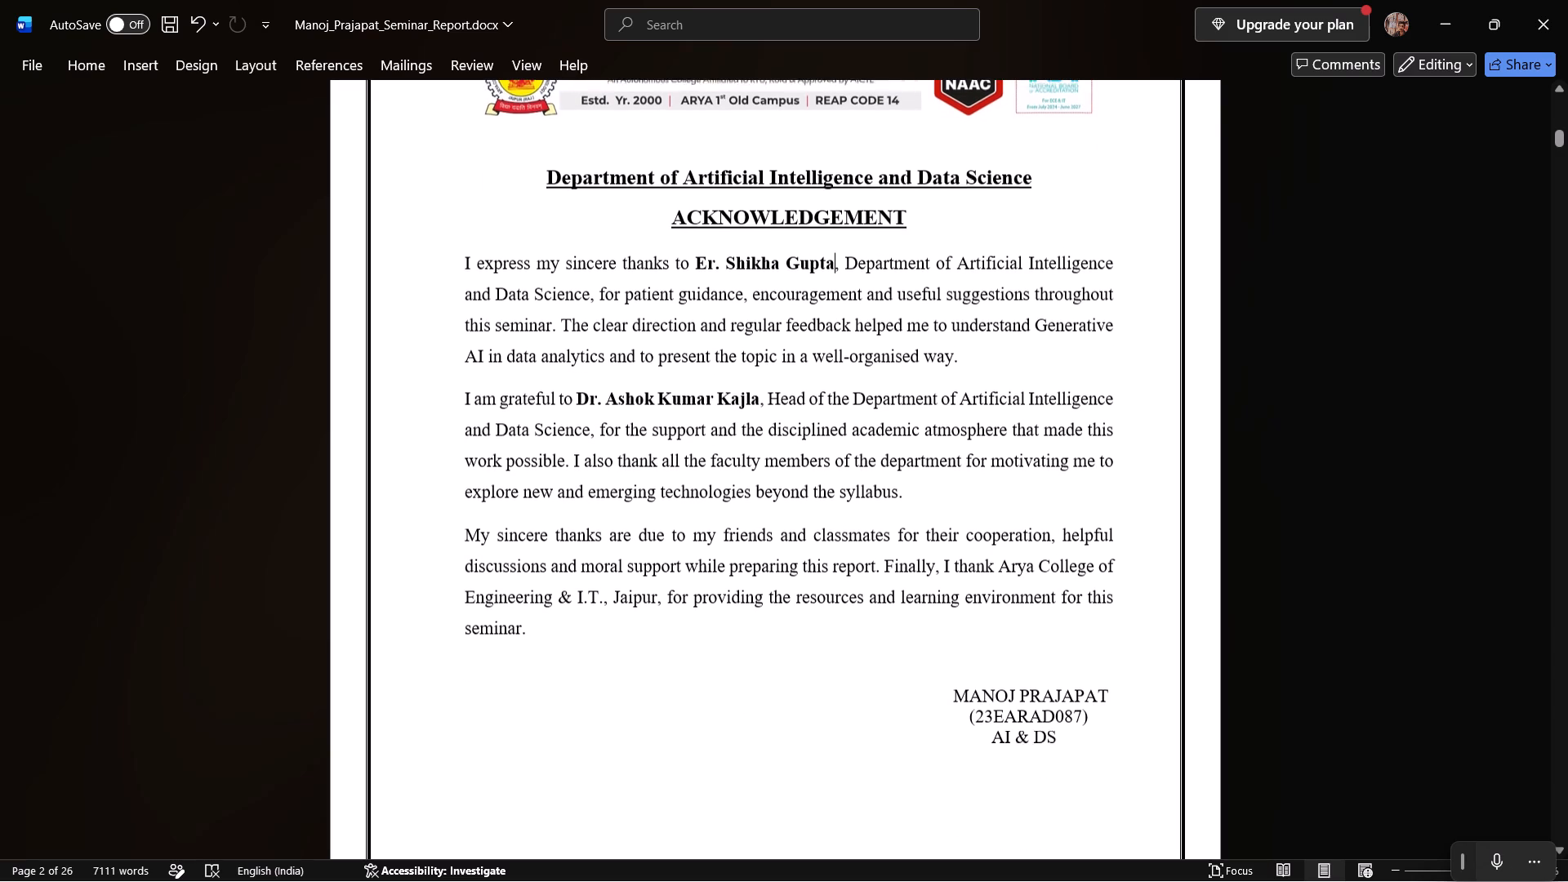
pyautogui.scroll(-1, 960, 677)
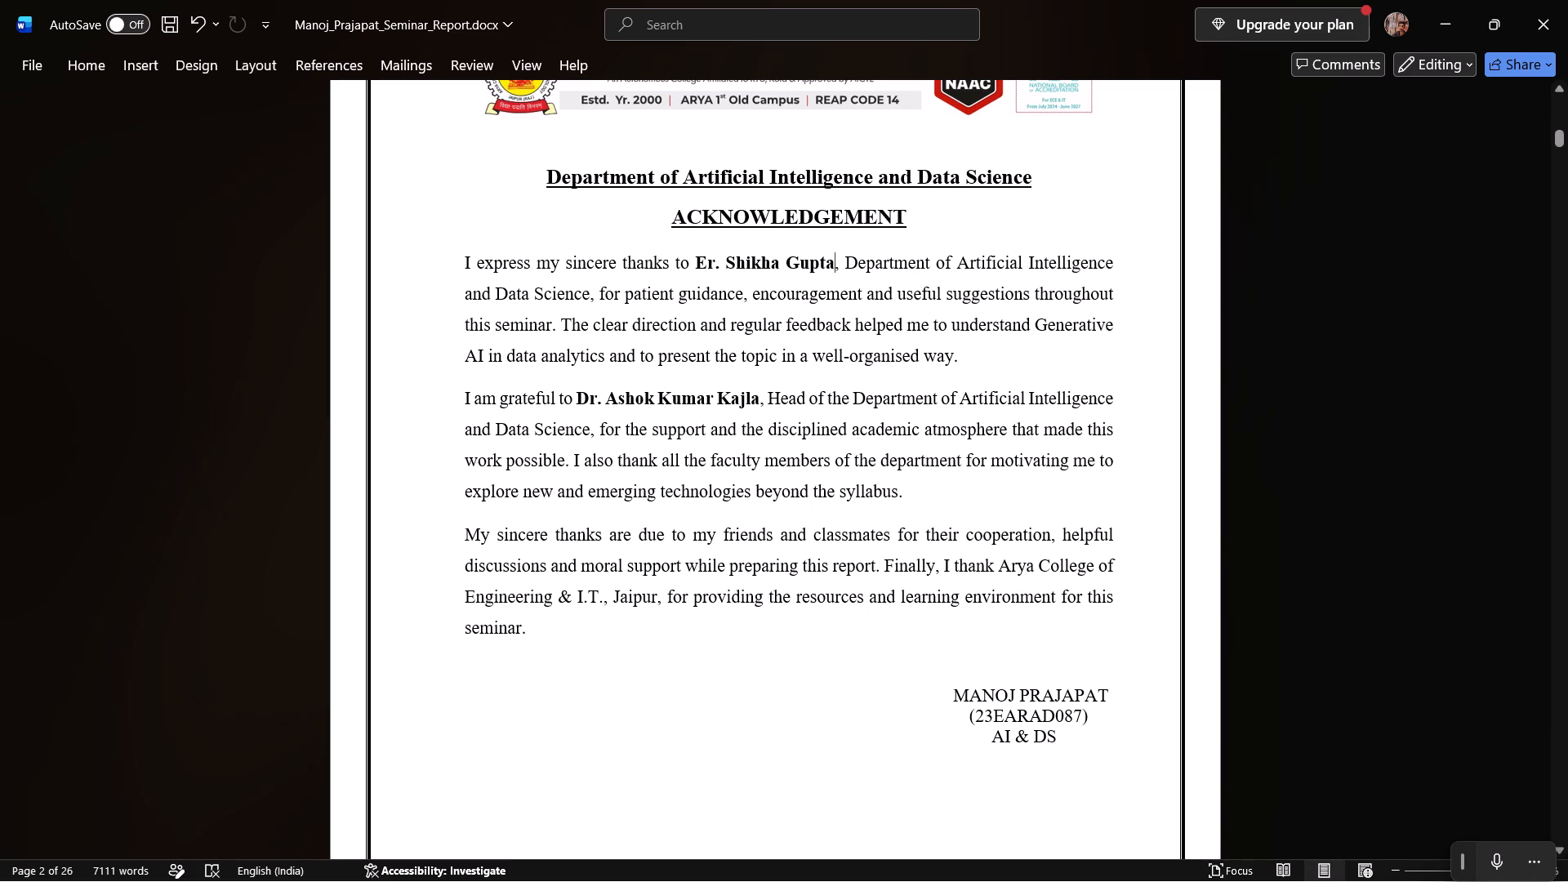
# Examine the List of Contents entries and page numbers and the Abstract text that follows.
pyautogui.scroll(-4, 781, 595)
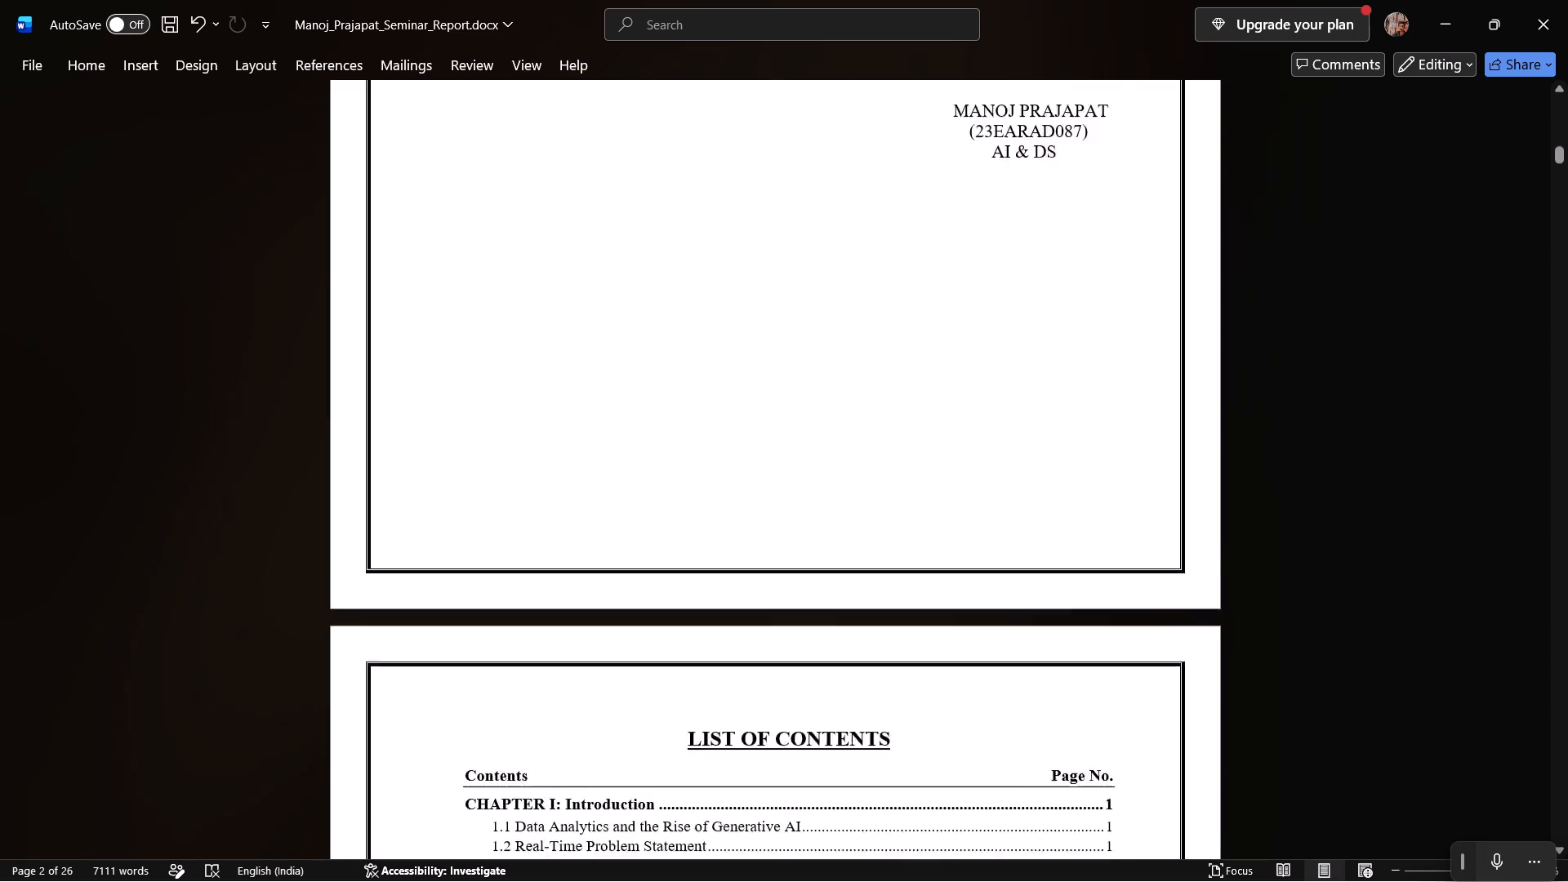
pyautogui.scroll(-2, 781, 595)
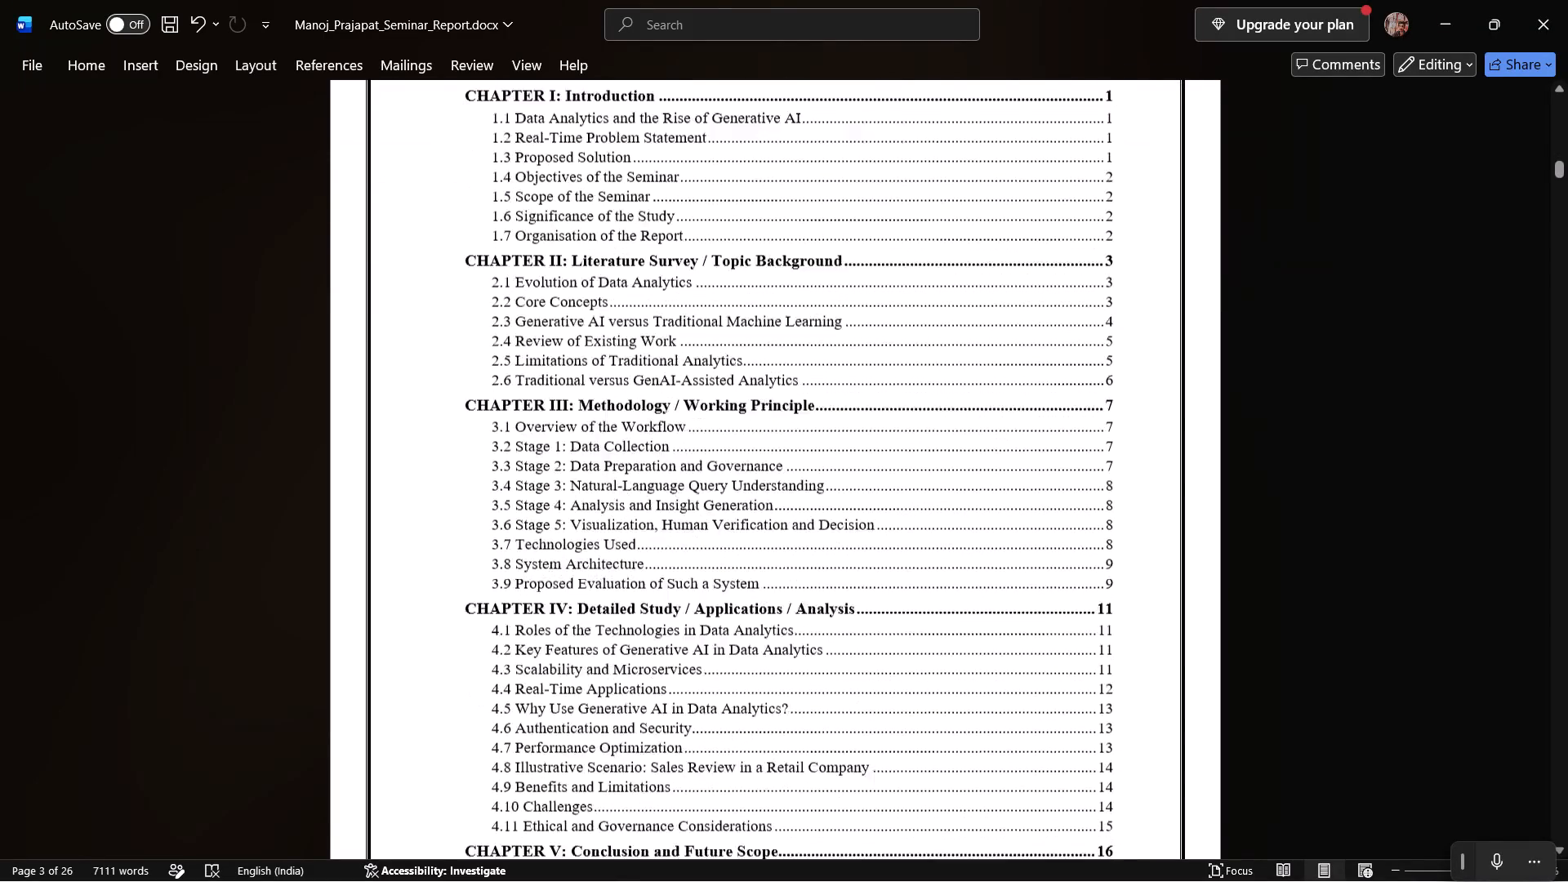
pyautogui.scroll(-3, 781, 595)
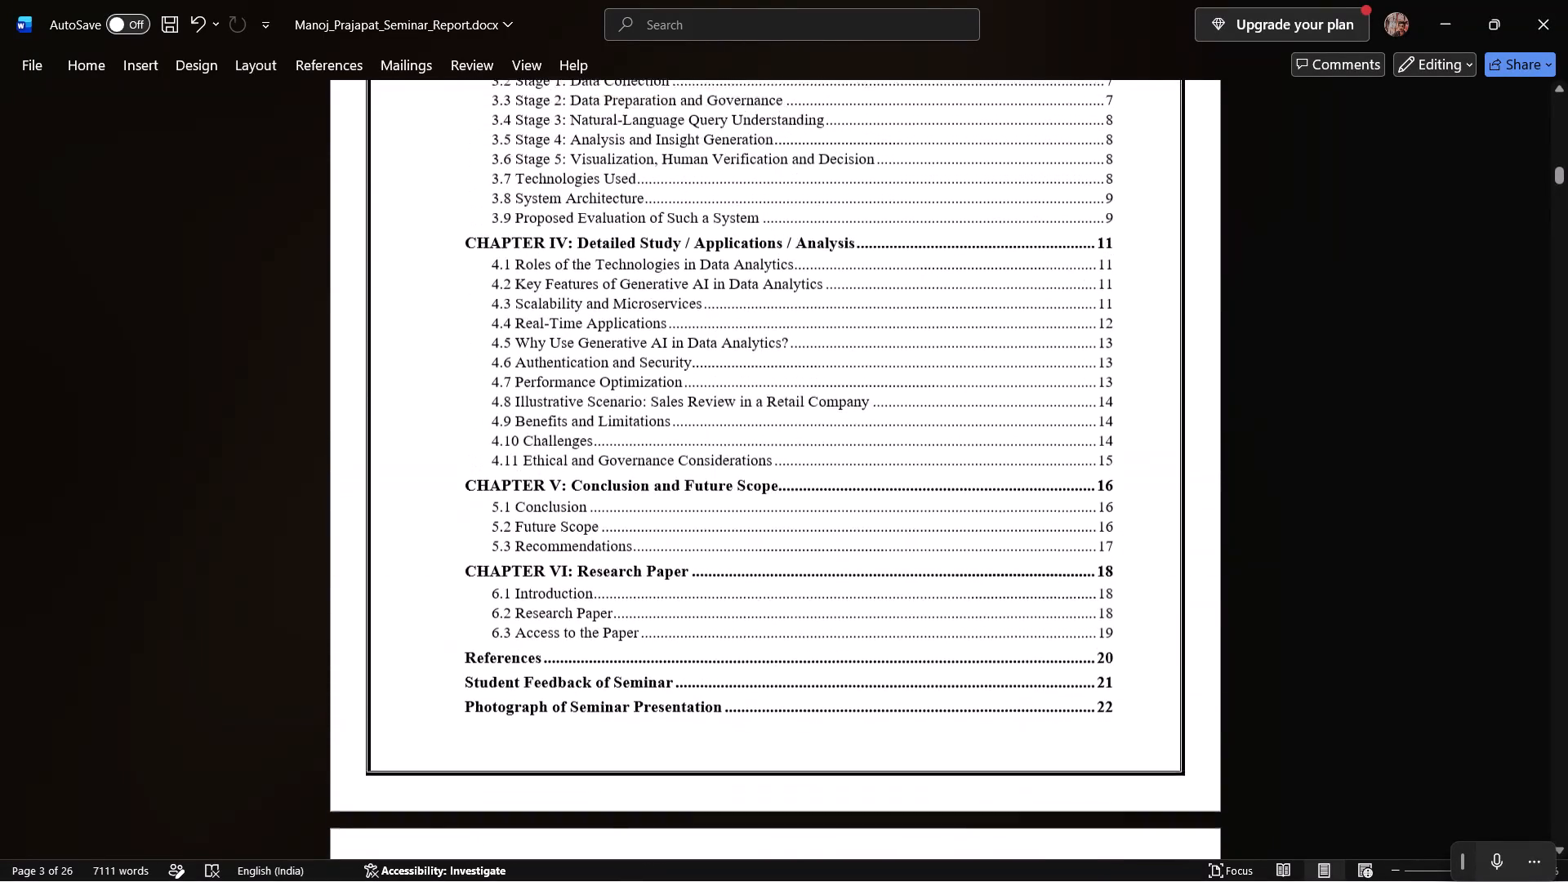
pyautogui.scroll(-5, 781, 595)
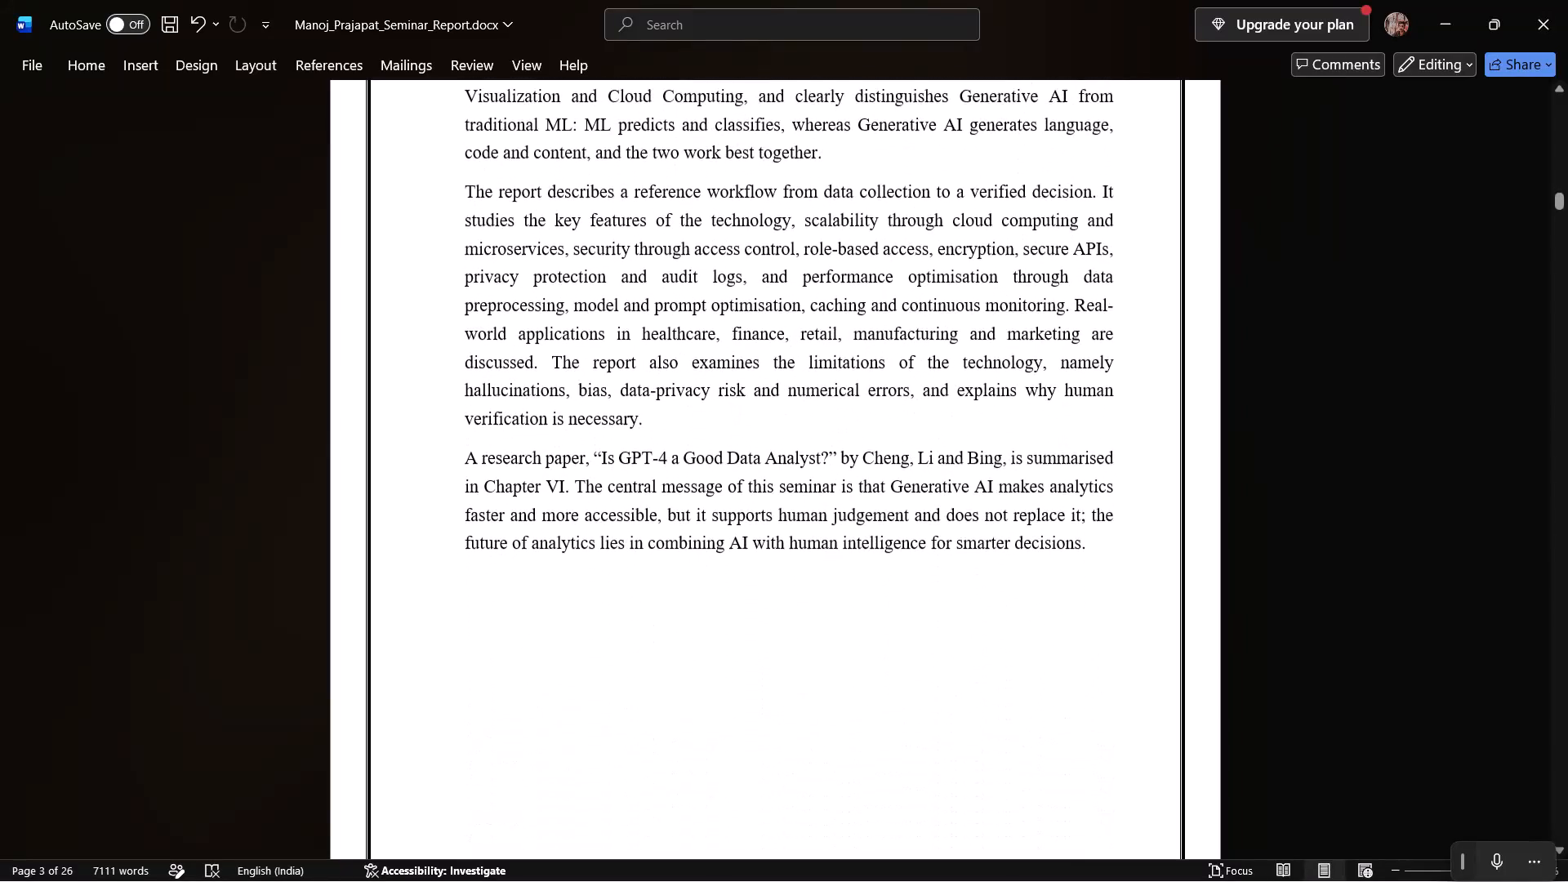
# Check the Abstract and the opening pages of Chapter I, and return to the List of Contents.
pyautogui.scroll(1, 781, 595)
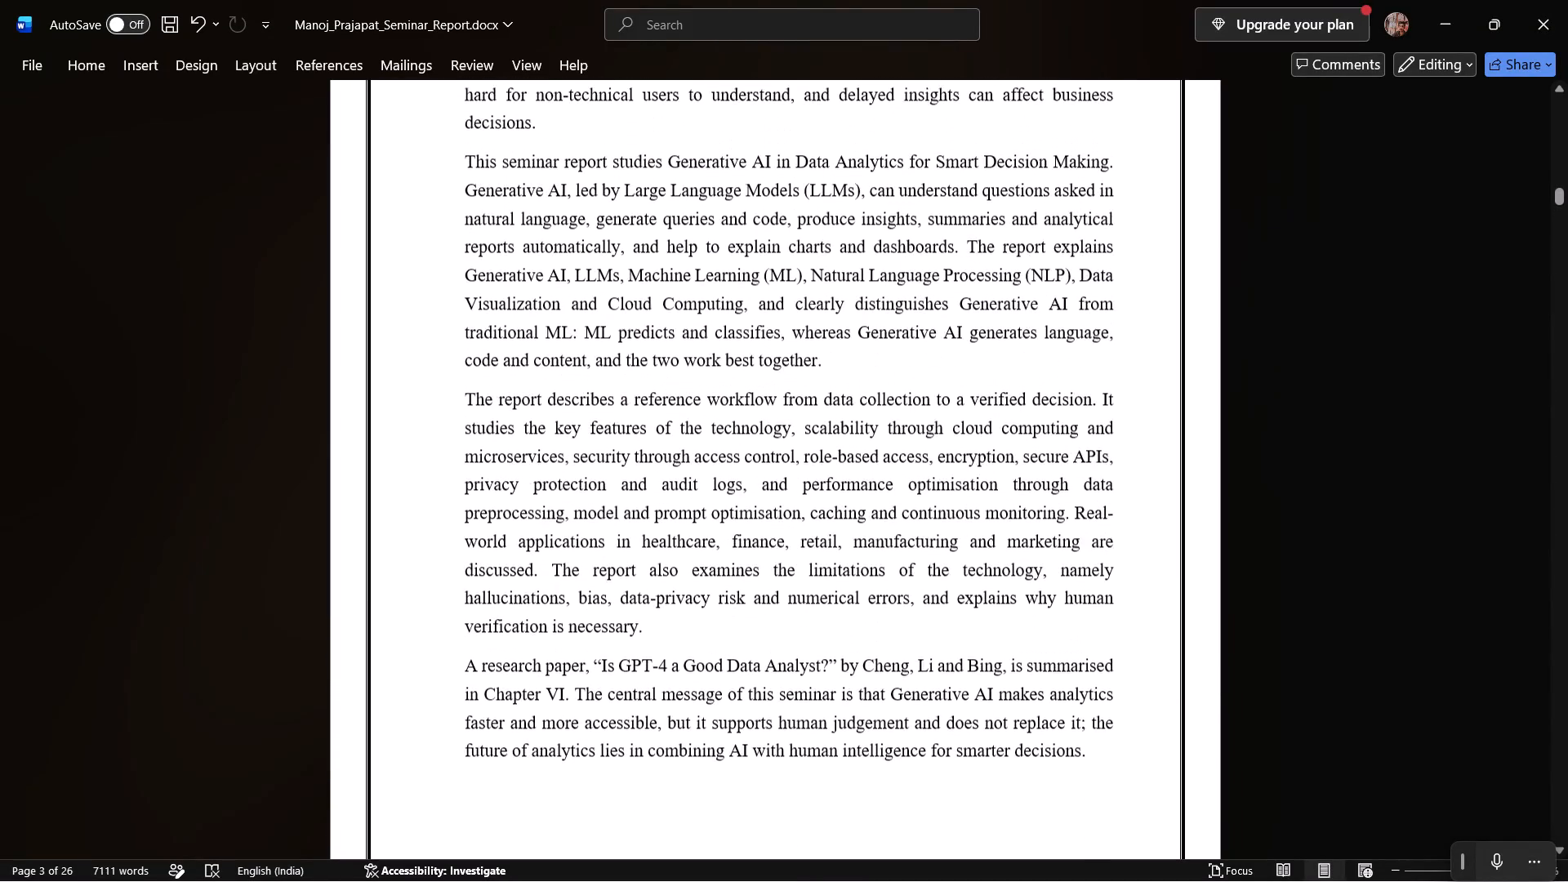
pyautogui.scroll(1, 781, 595)
pyautogui.scroll(-3, 781, 595)
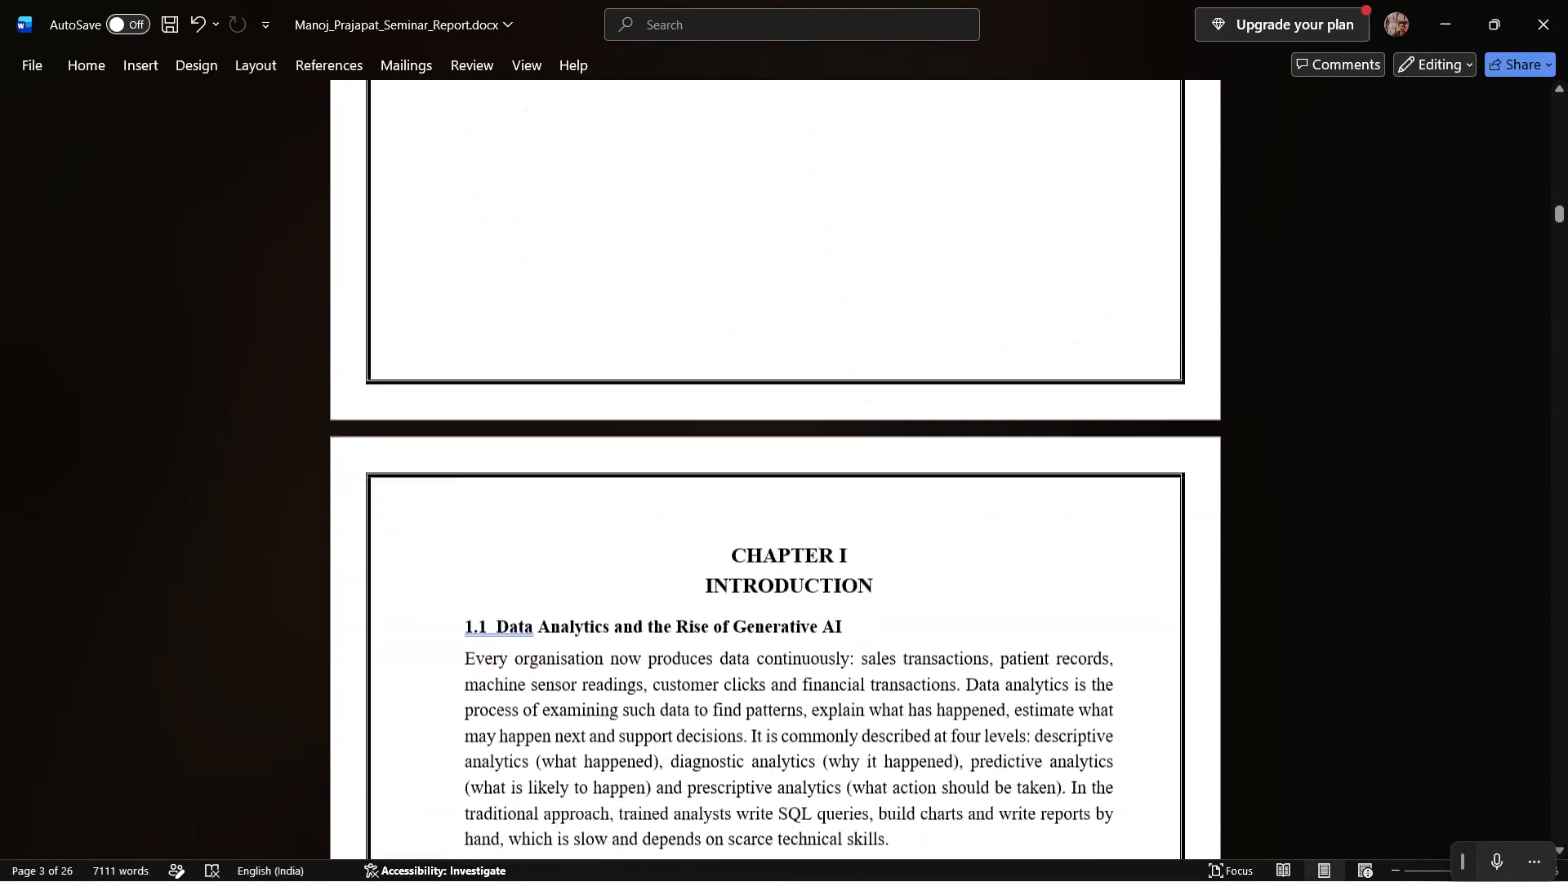
pyautogui.scroll(-4, 781, 595)
pyautogui.scroll(1, 781, 595)
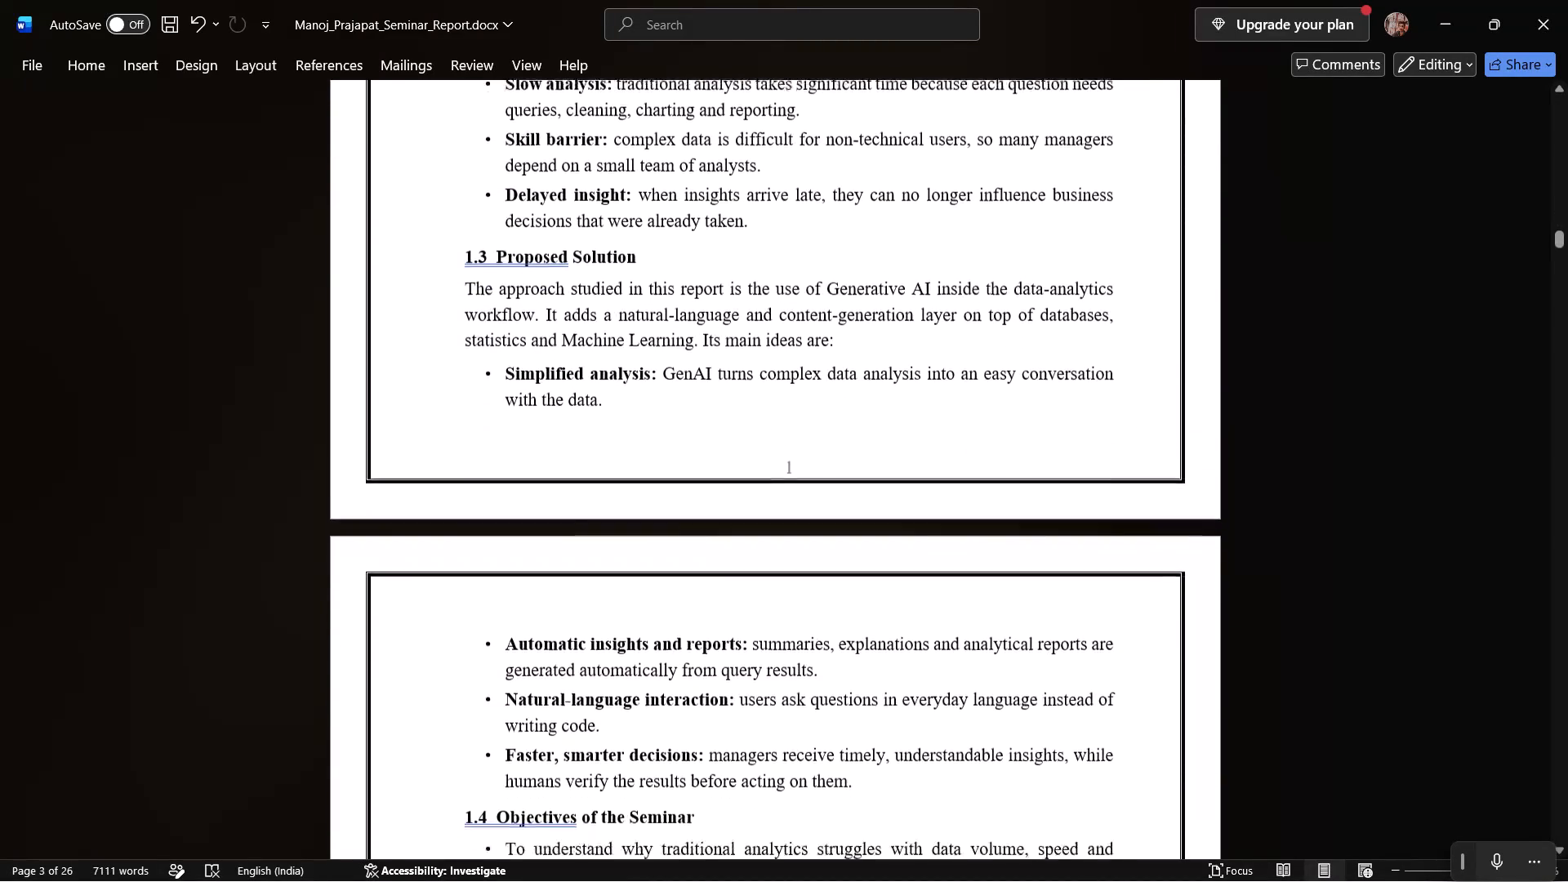
pyautogui.scroll(1, 781, 595)
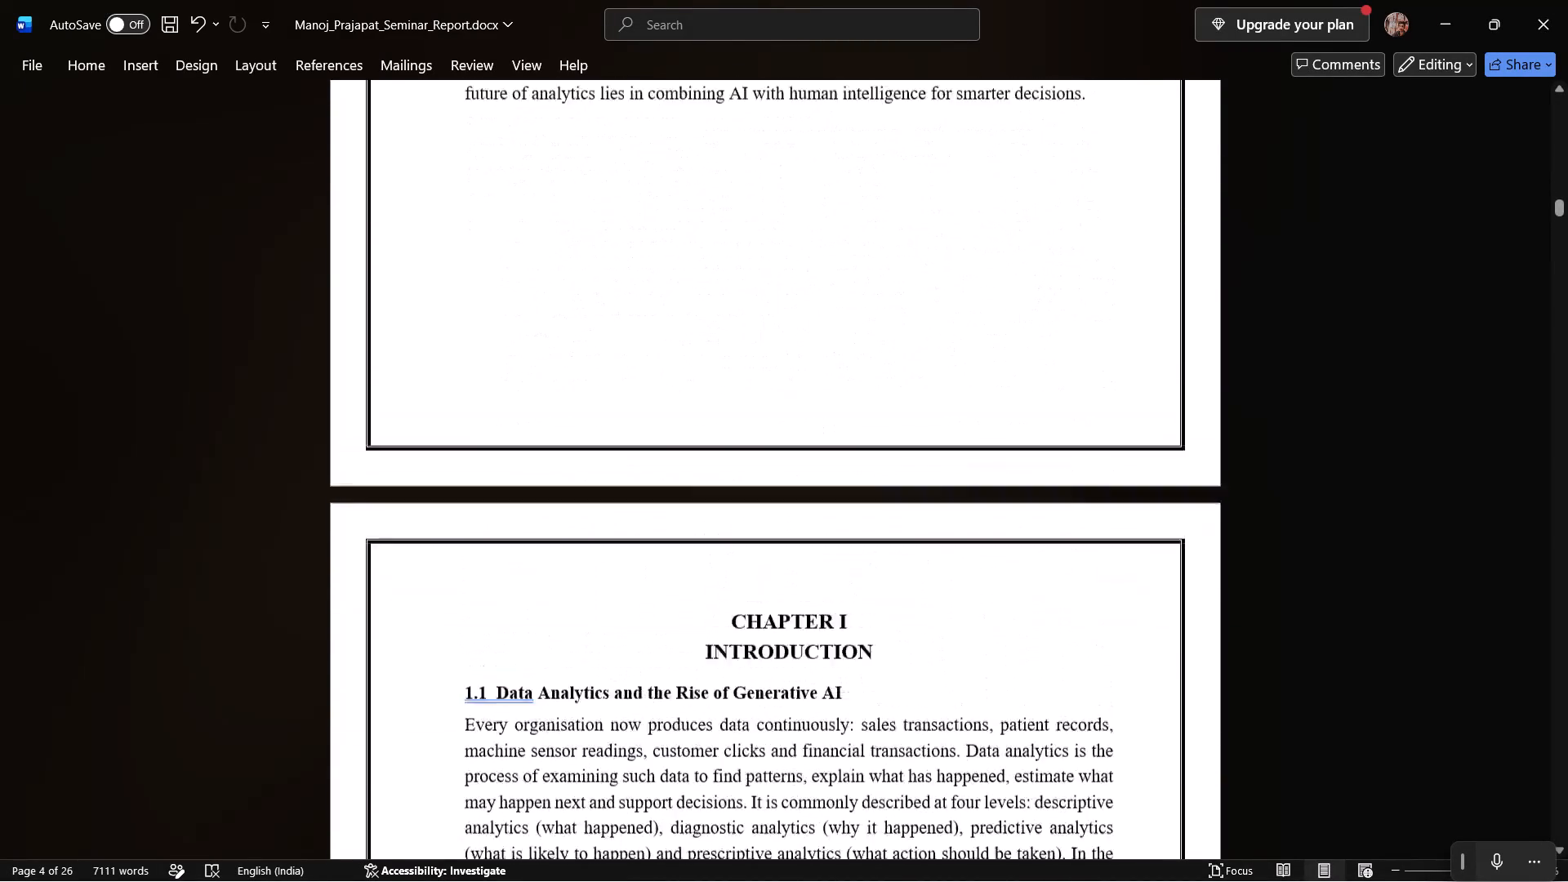
pyautogui.scroll(4, 781, 595)
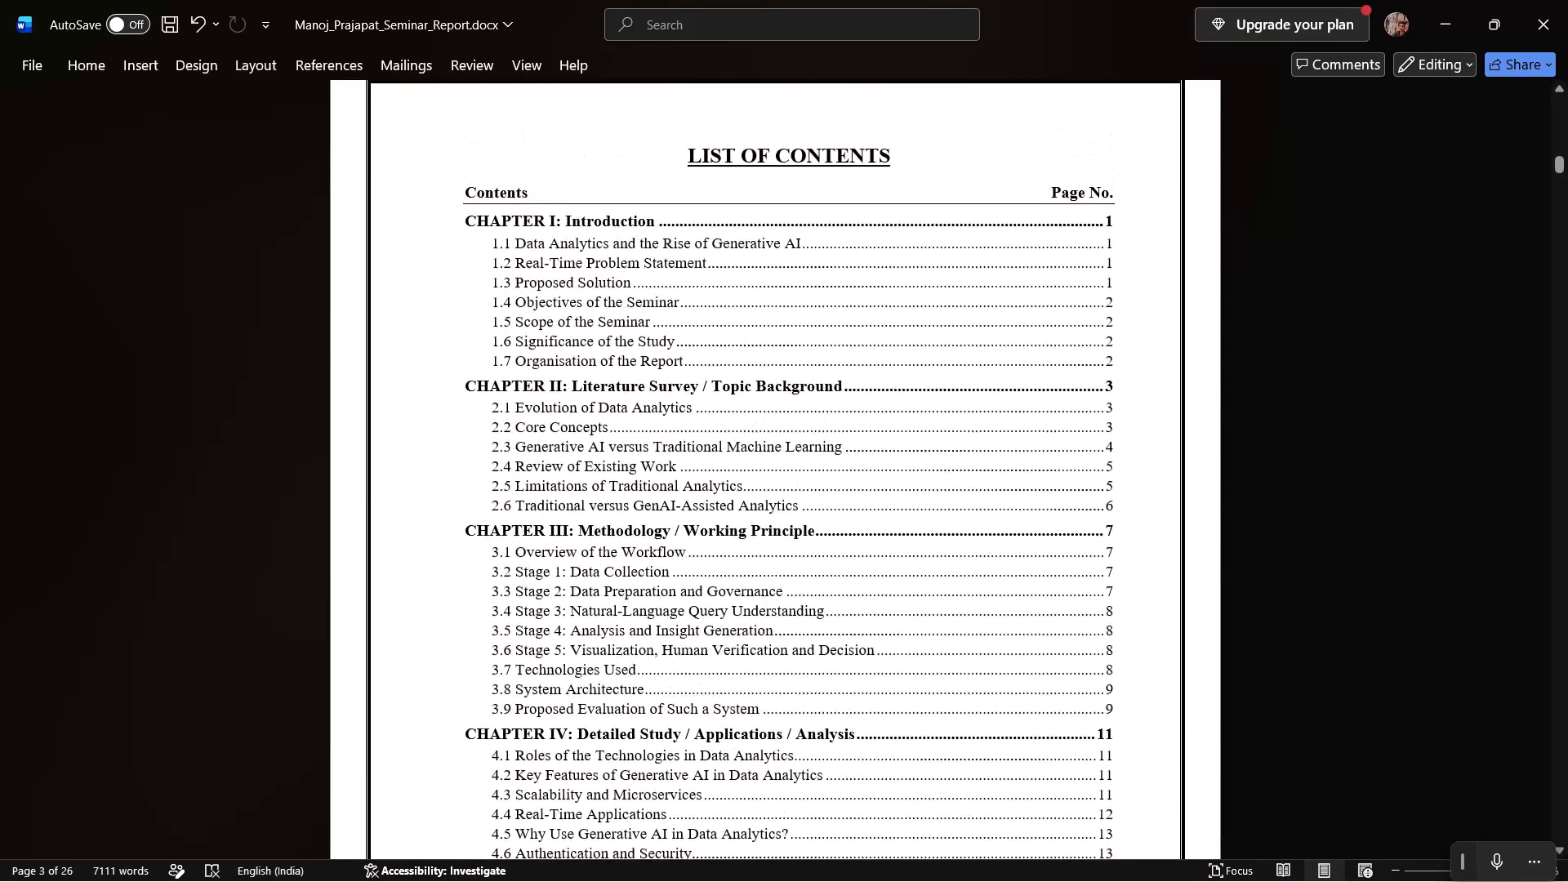
pyautogui.scroll(1, 781, 595)
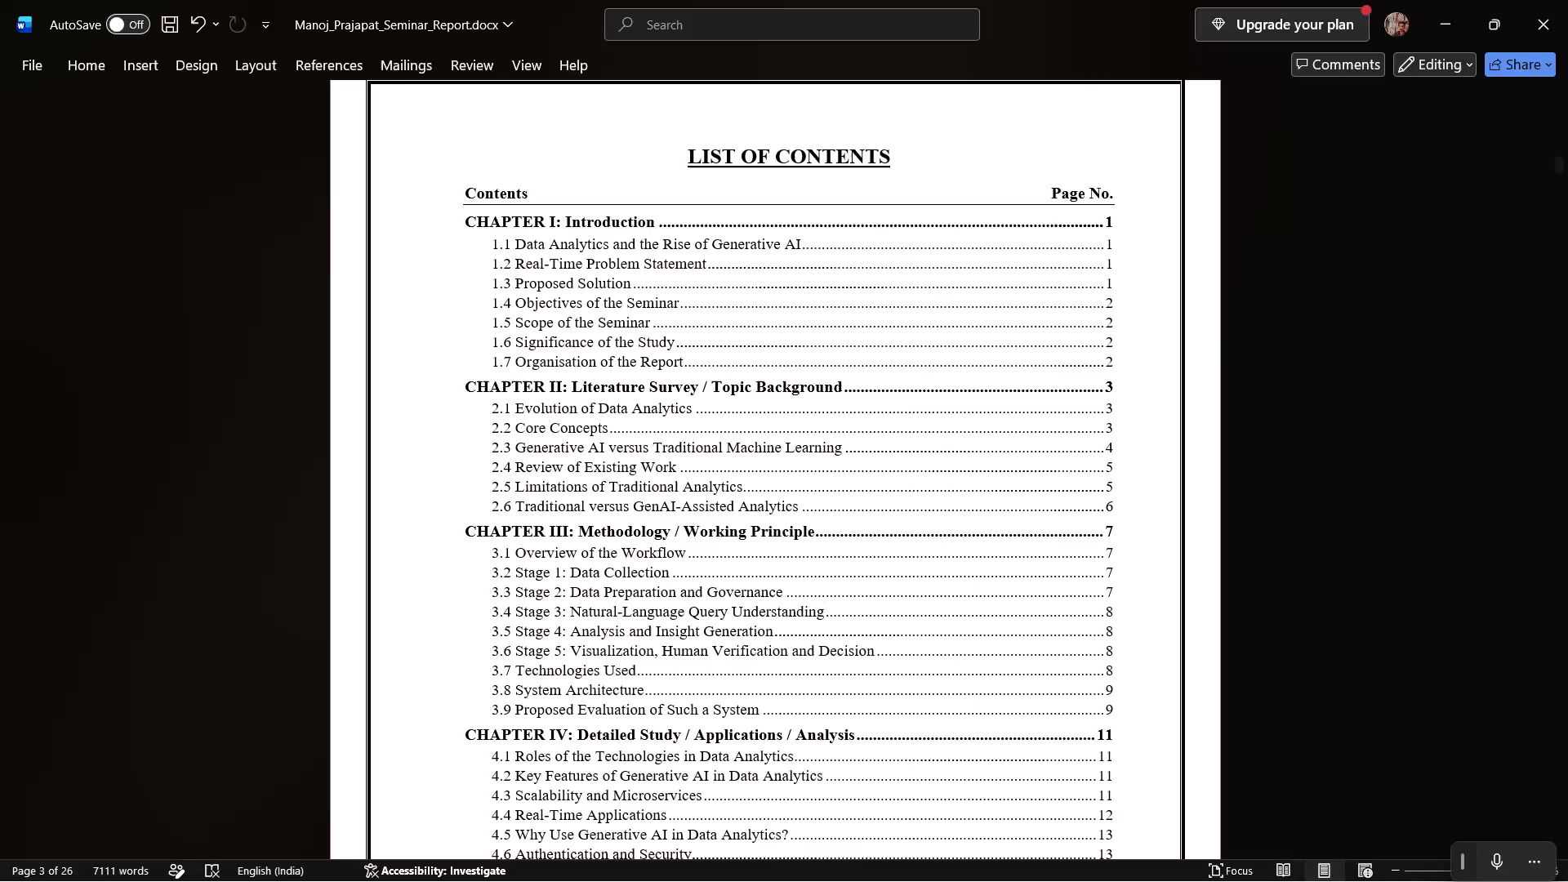
# Zoom out to three pages side by side and skim the report from the cover to the seminar photograph page and back.
pyautogui.scroll(5, 781, 595)
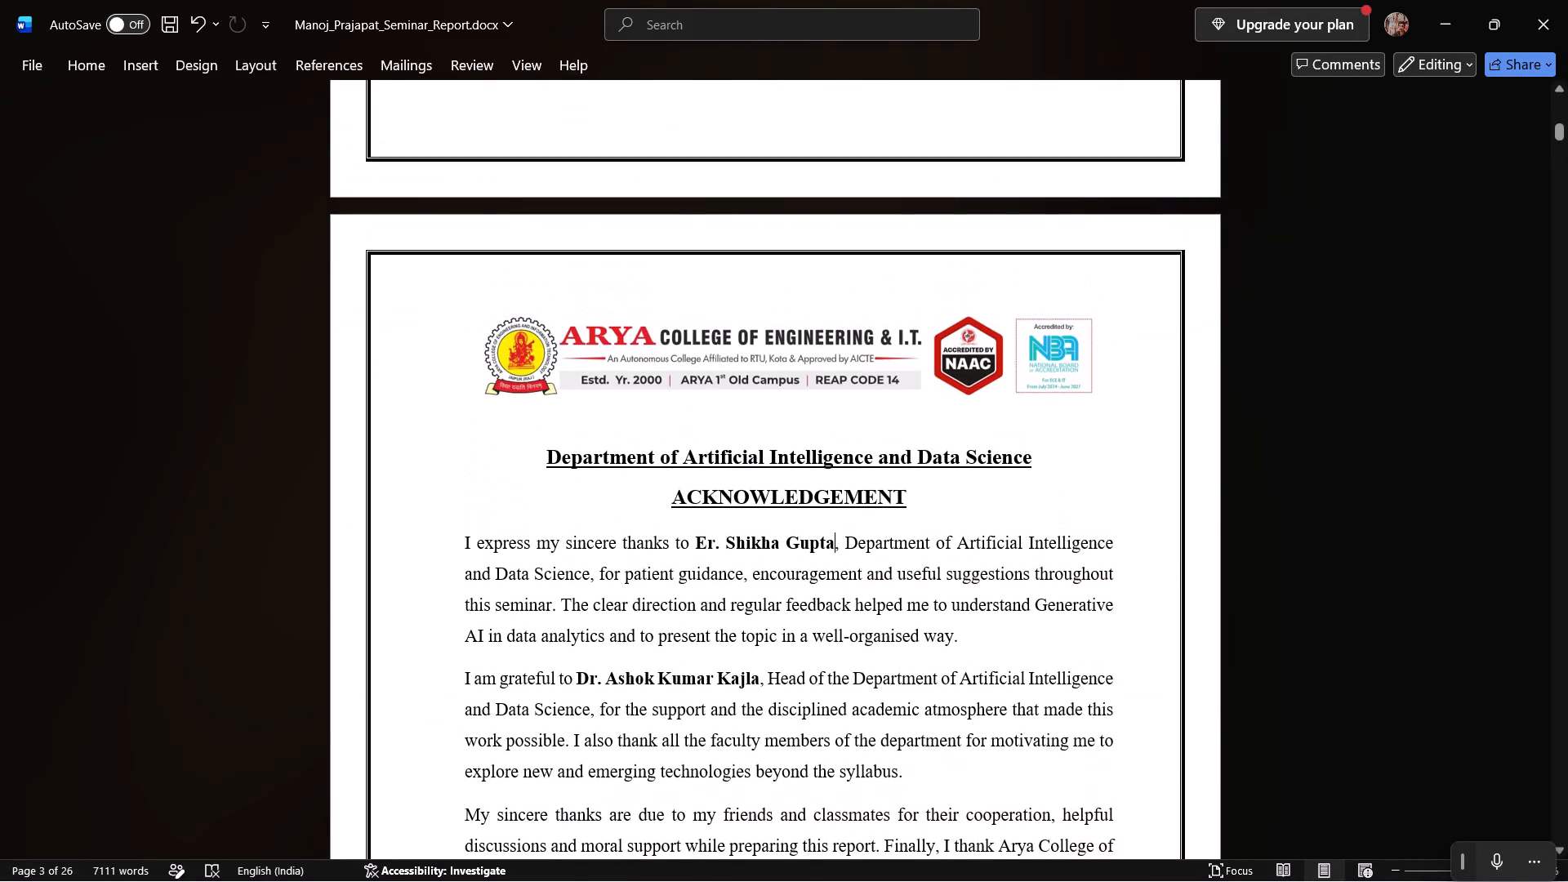
pyautogui.scroll(3, 781, 595)
pyautogui.keyDown('ctrl'); pyautogui.scroll(-3, 781, 595); pyautogui.keyUp('ctrl')
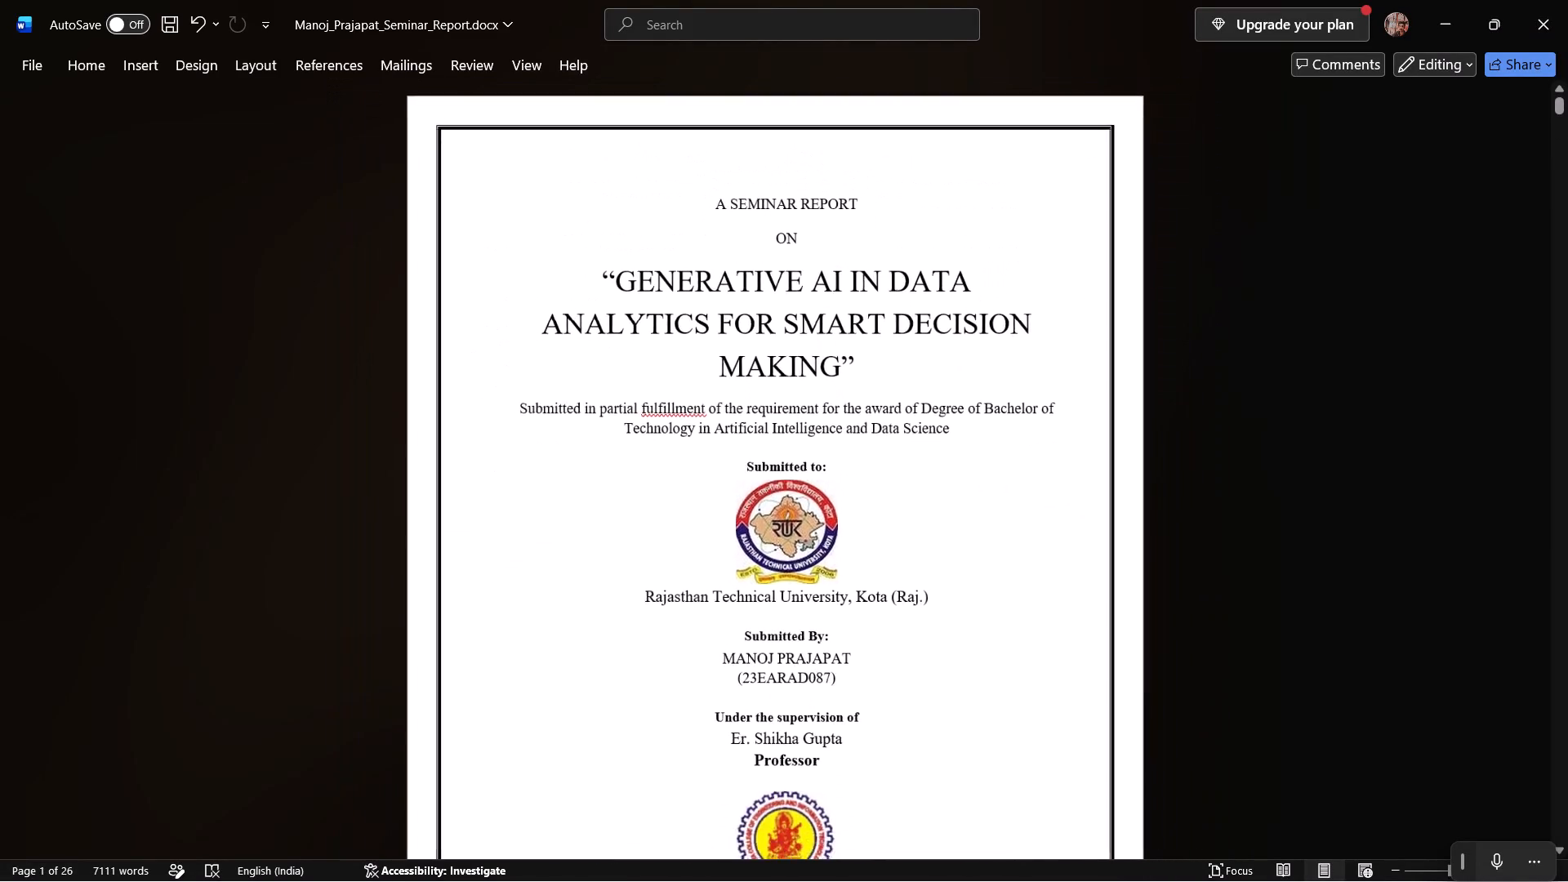
pyautogui.keyDown('ctrl'); pyautogui.scroll(-2, 781, 595); pyautogui.keyUp('ctrl')
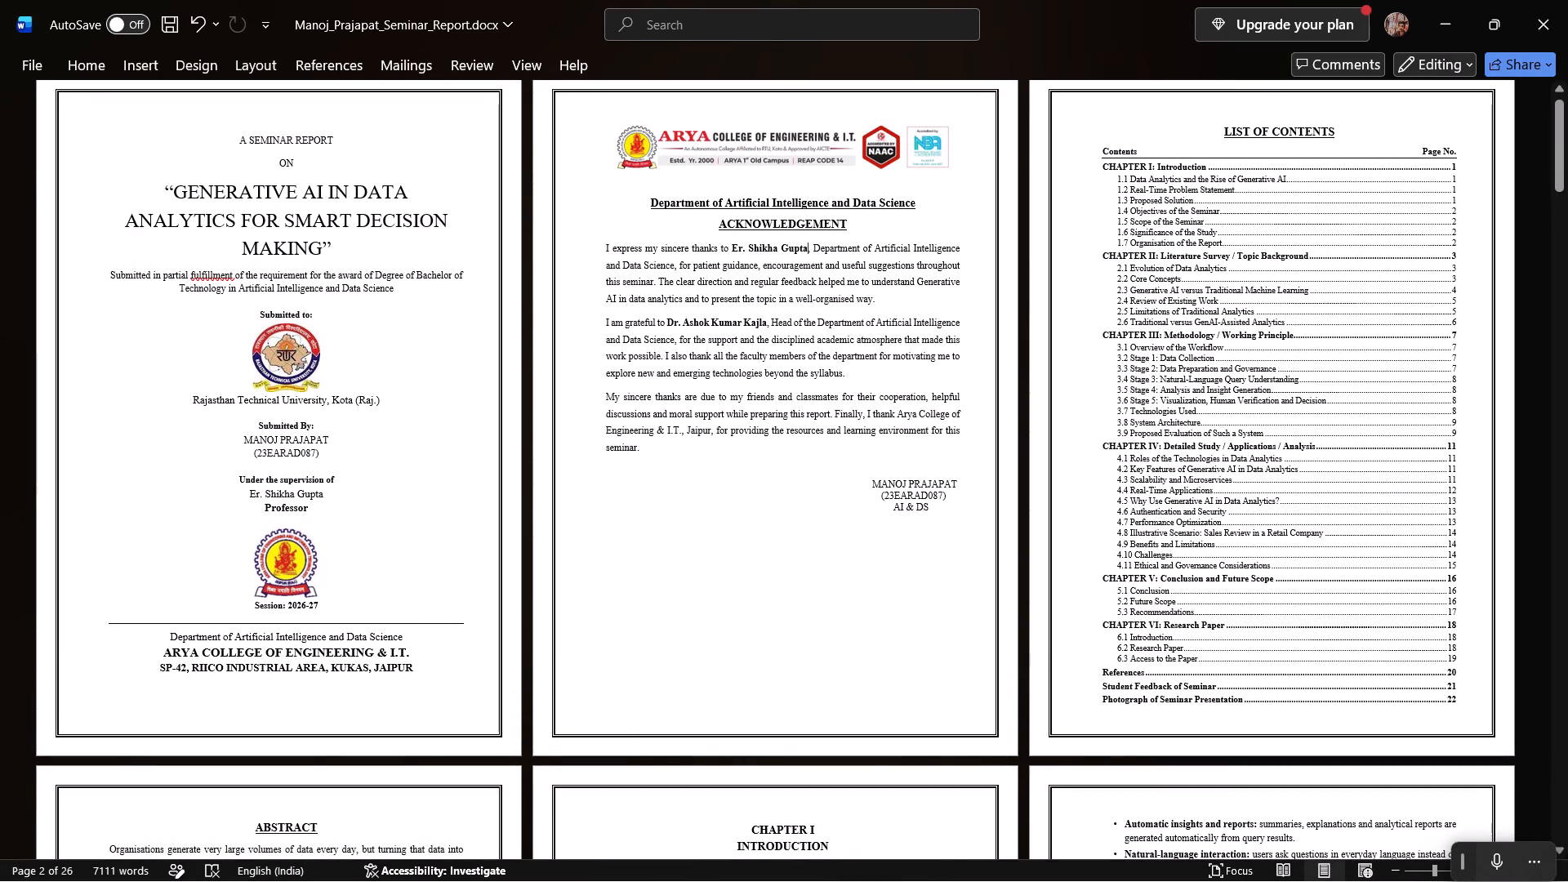
pyautogui.scroll(-10, 828, 487)
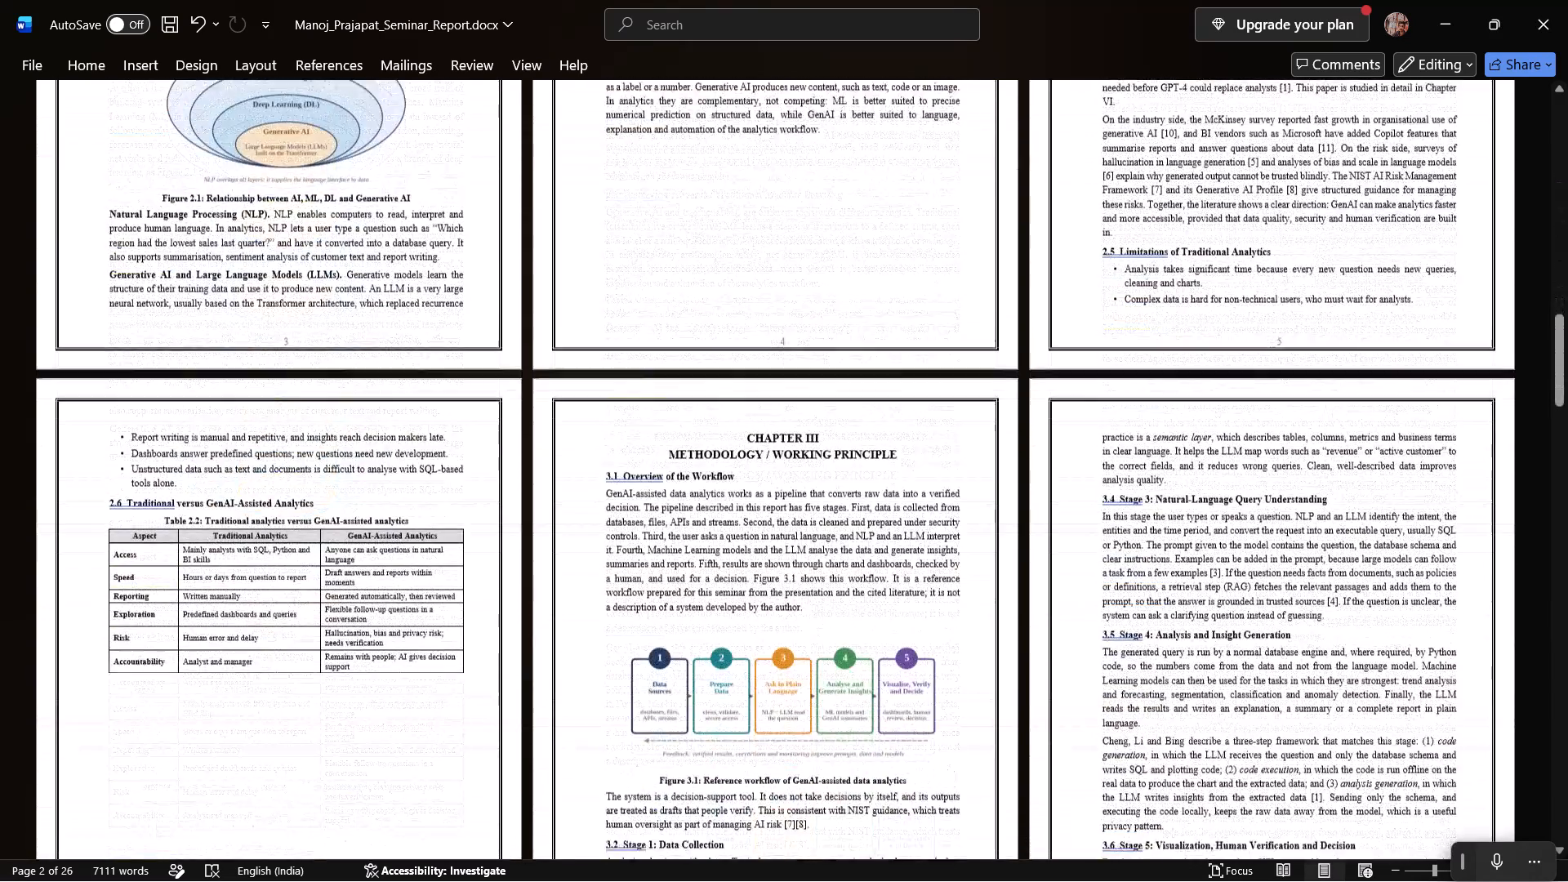
pyautogui.scroll(-11, 828, 487)
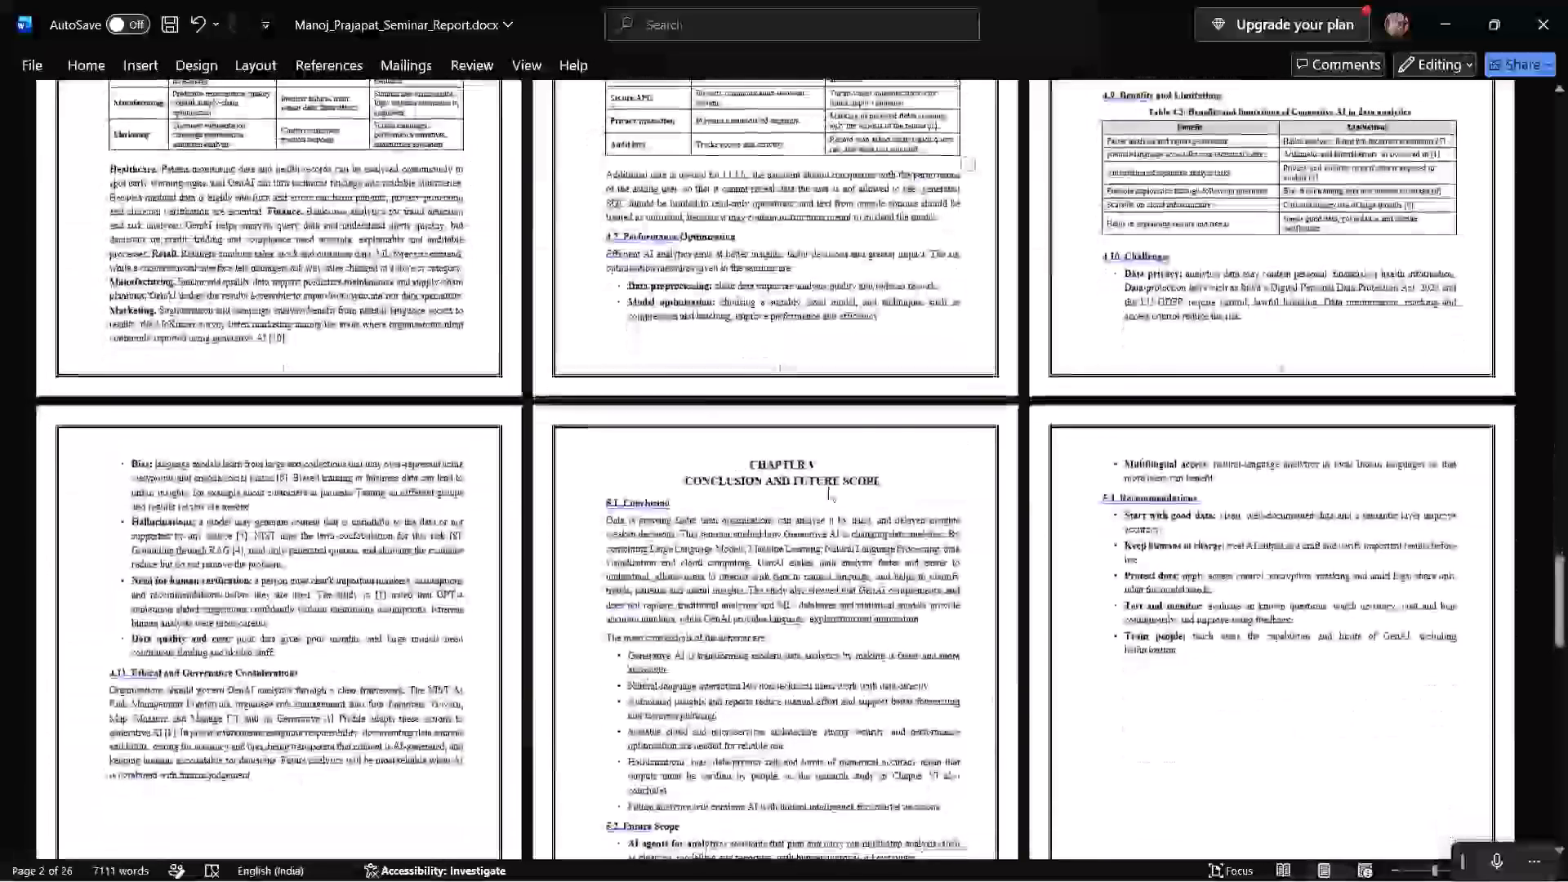
pyautogui.scroll(-4, 828, 487)
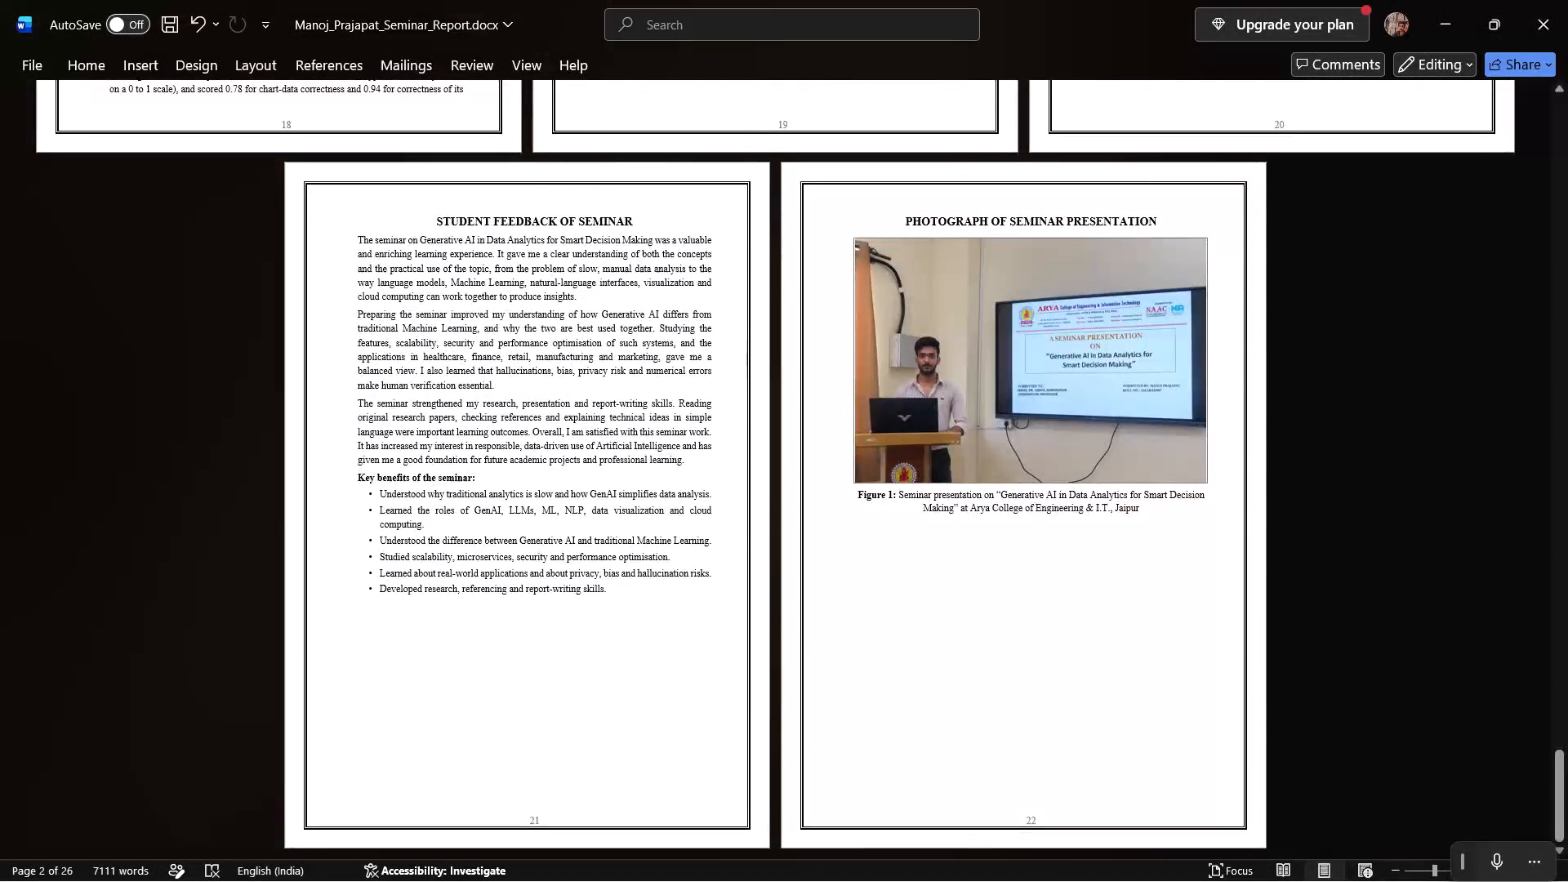
pyautogui.scroll(14, 950, 630)
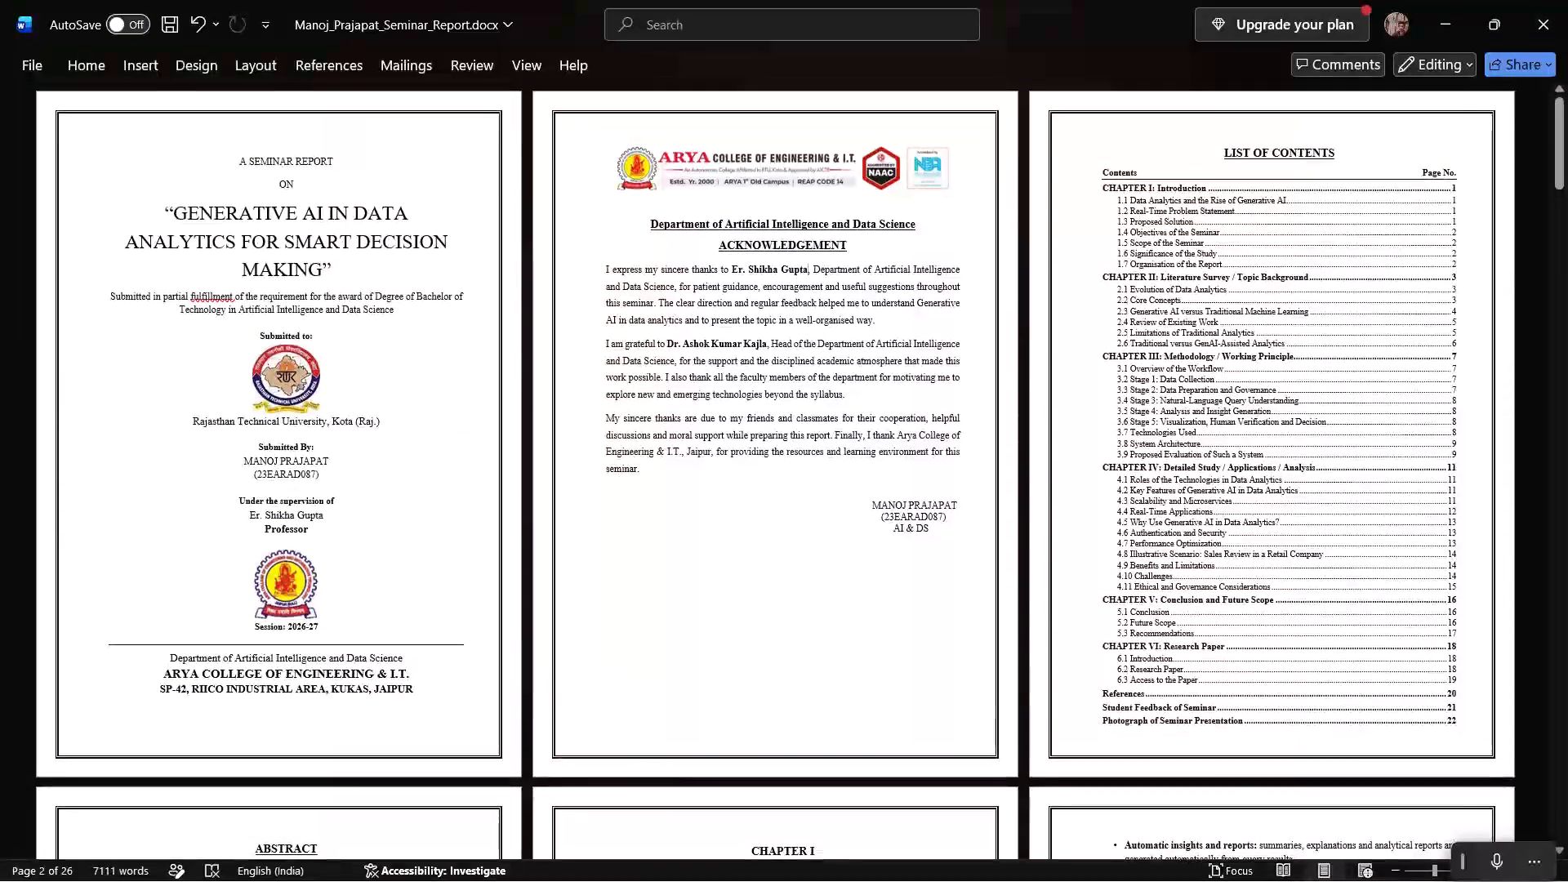
# Inspect the page layout of every chapter, the references, student feedback and photograph pages, and return to the front pages.
pyautogui.scroll(-4, 731, 488)
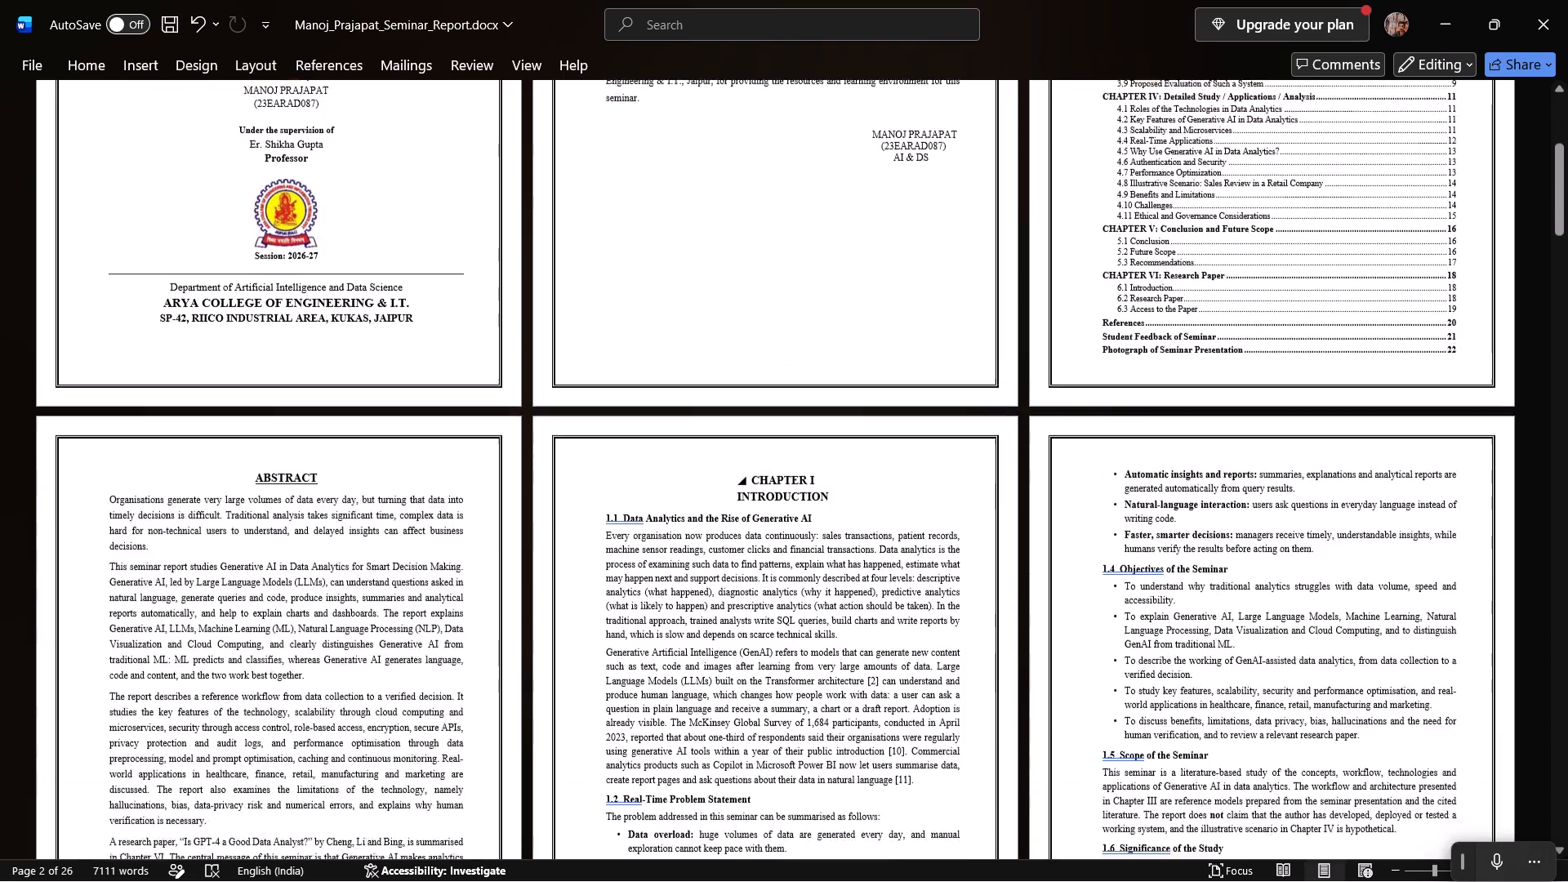
pyautogui.scroll(-10, 731, 488)
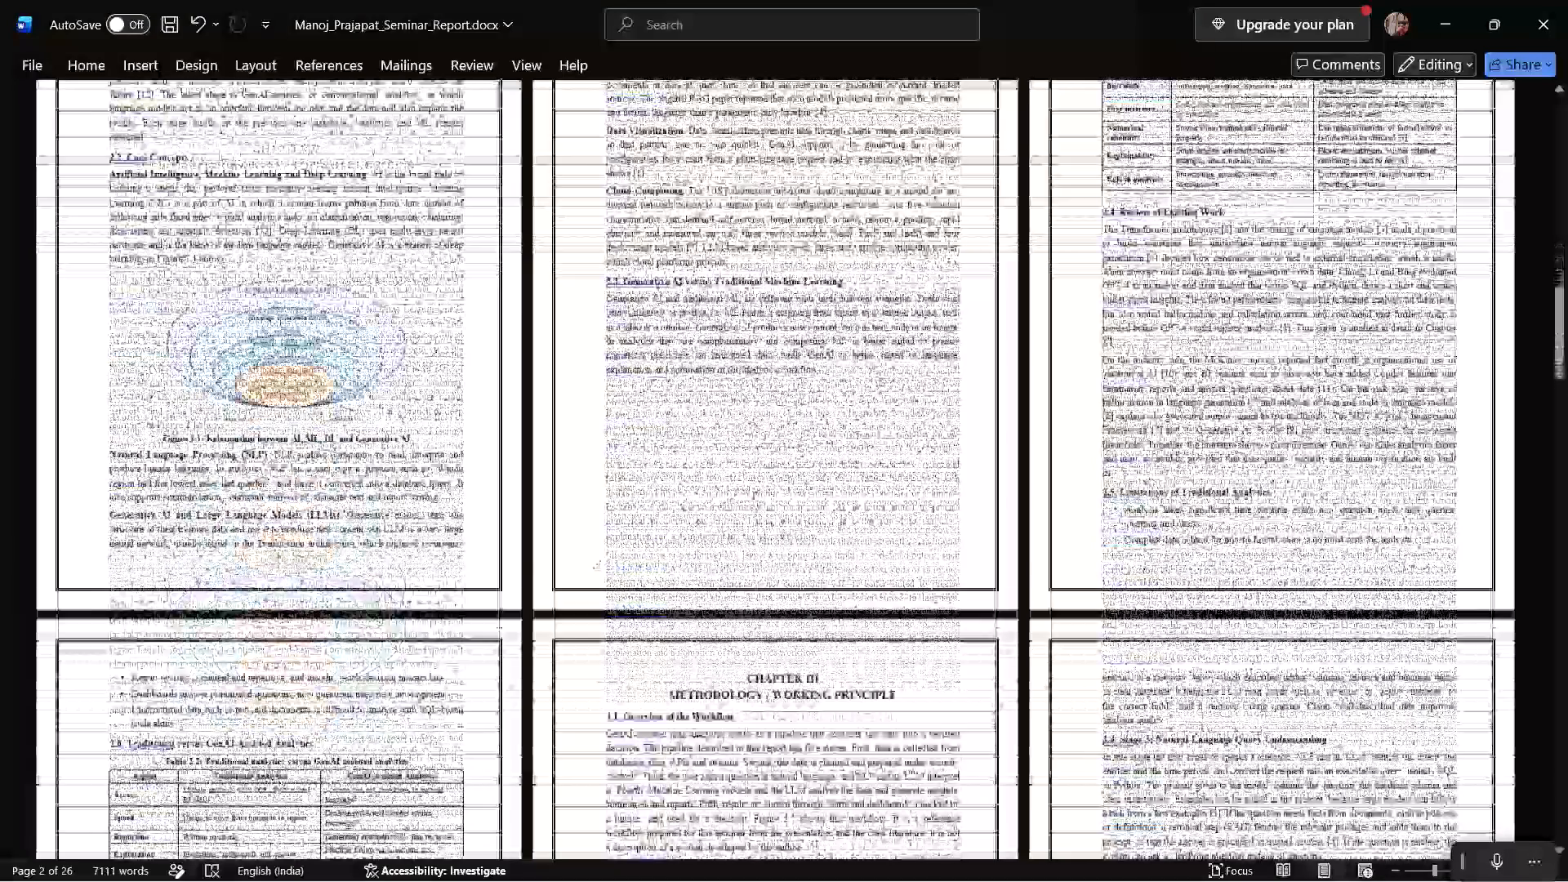
pyautogui.scroll(-10, 731, 488)
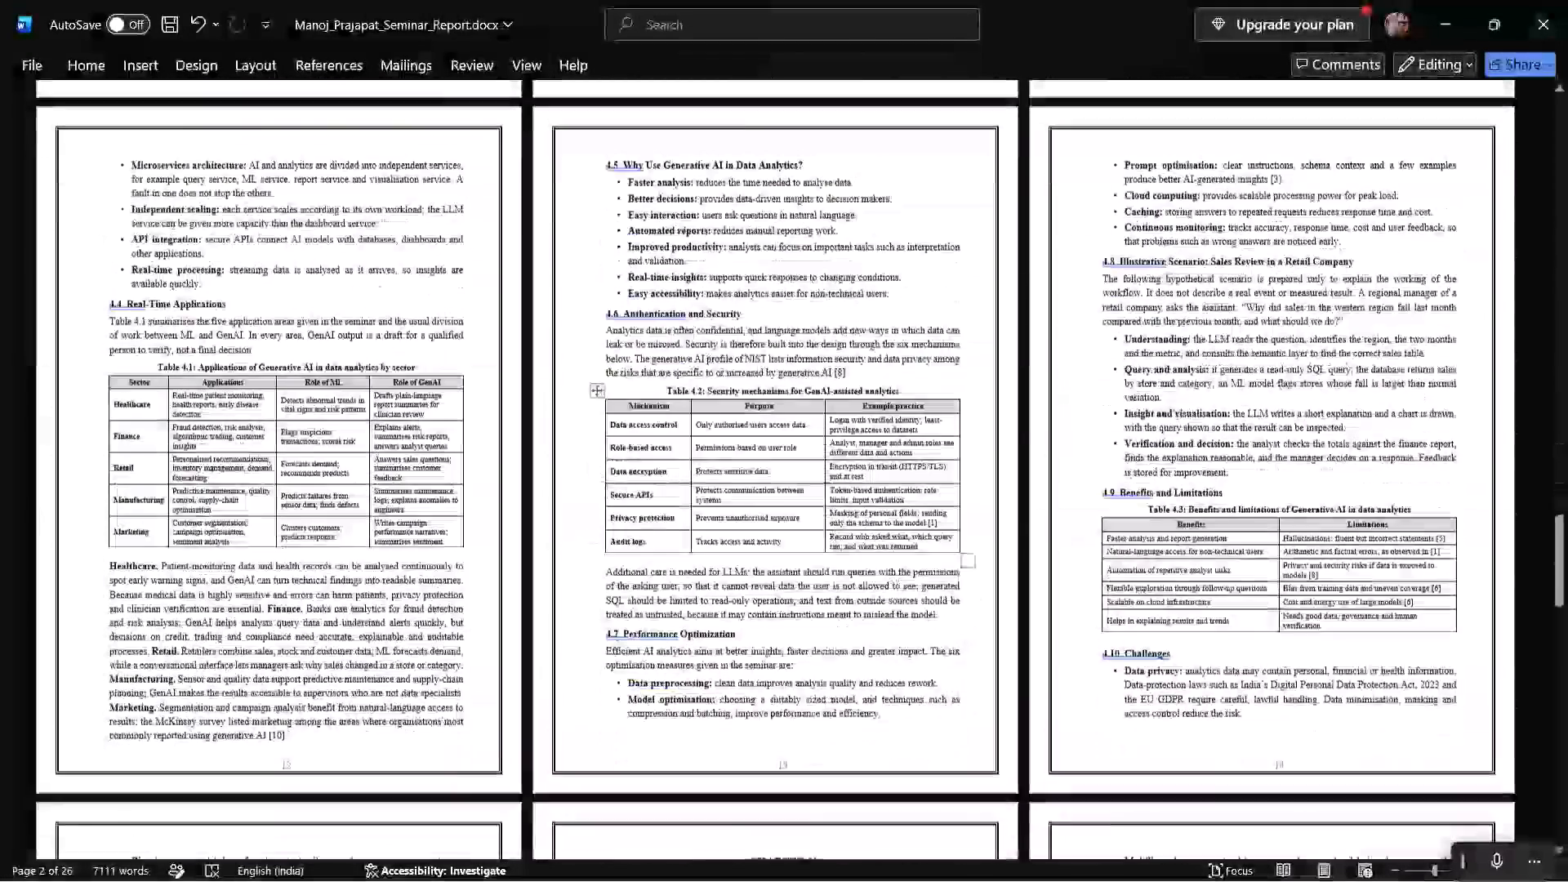
pyautogui.scroll(-10, 731, 488)
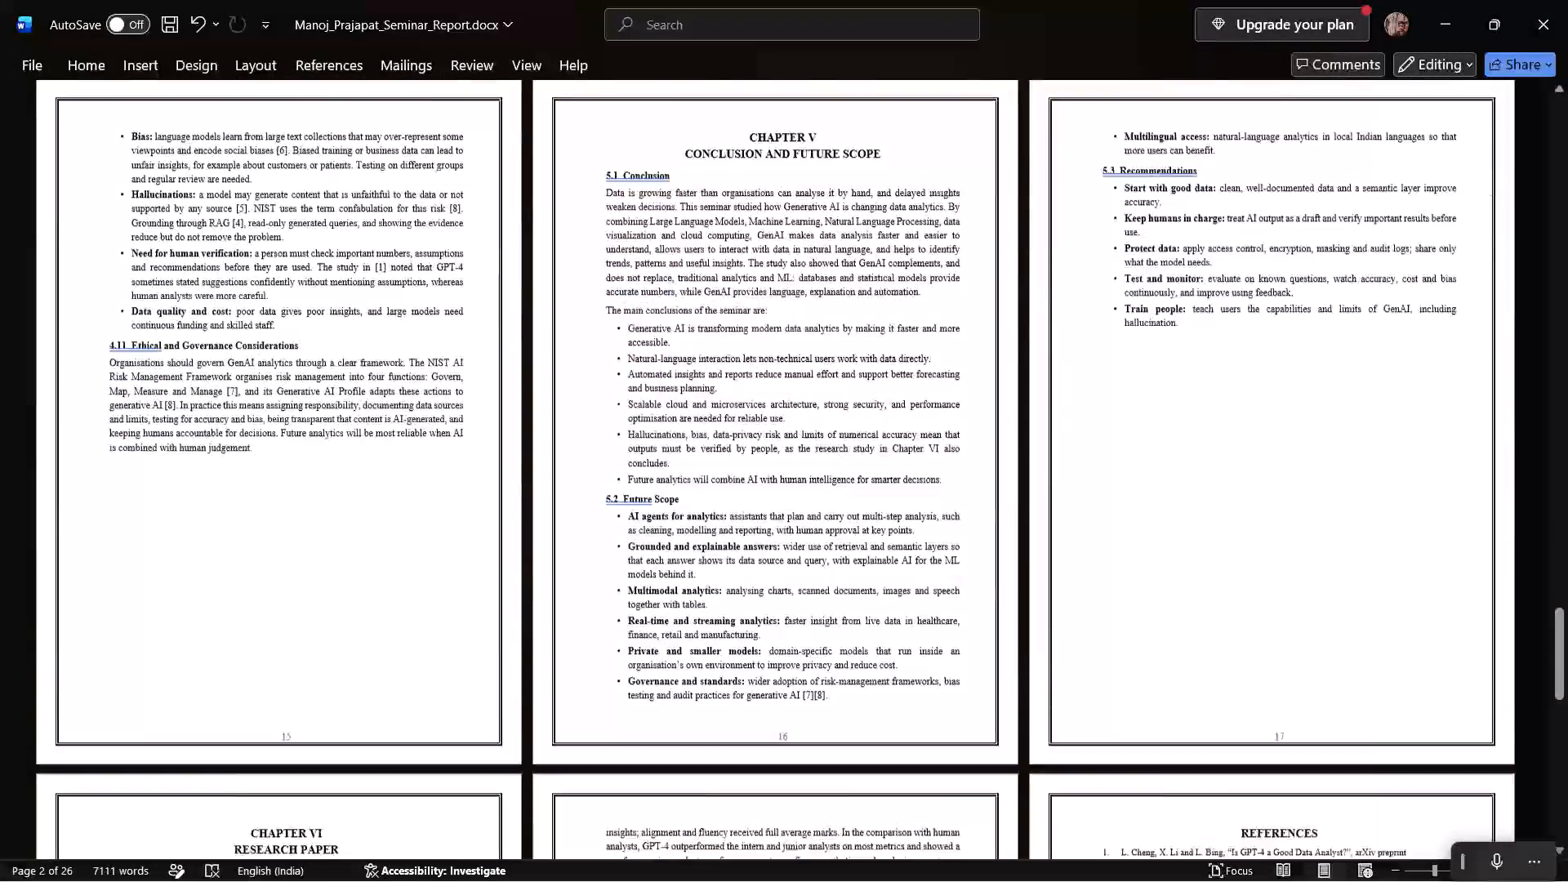
pyautogui.scroll(-10, 731, 488)
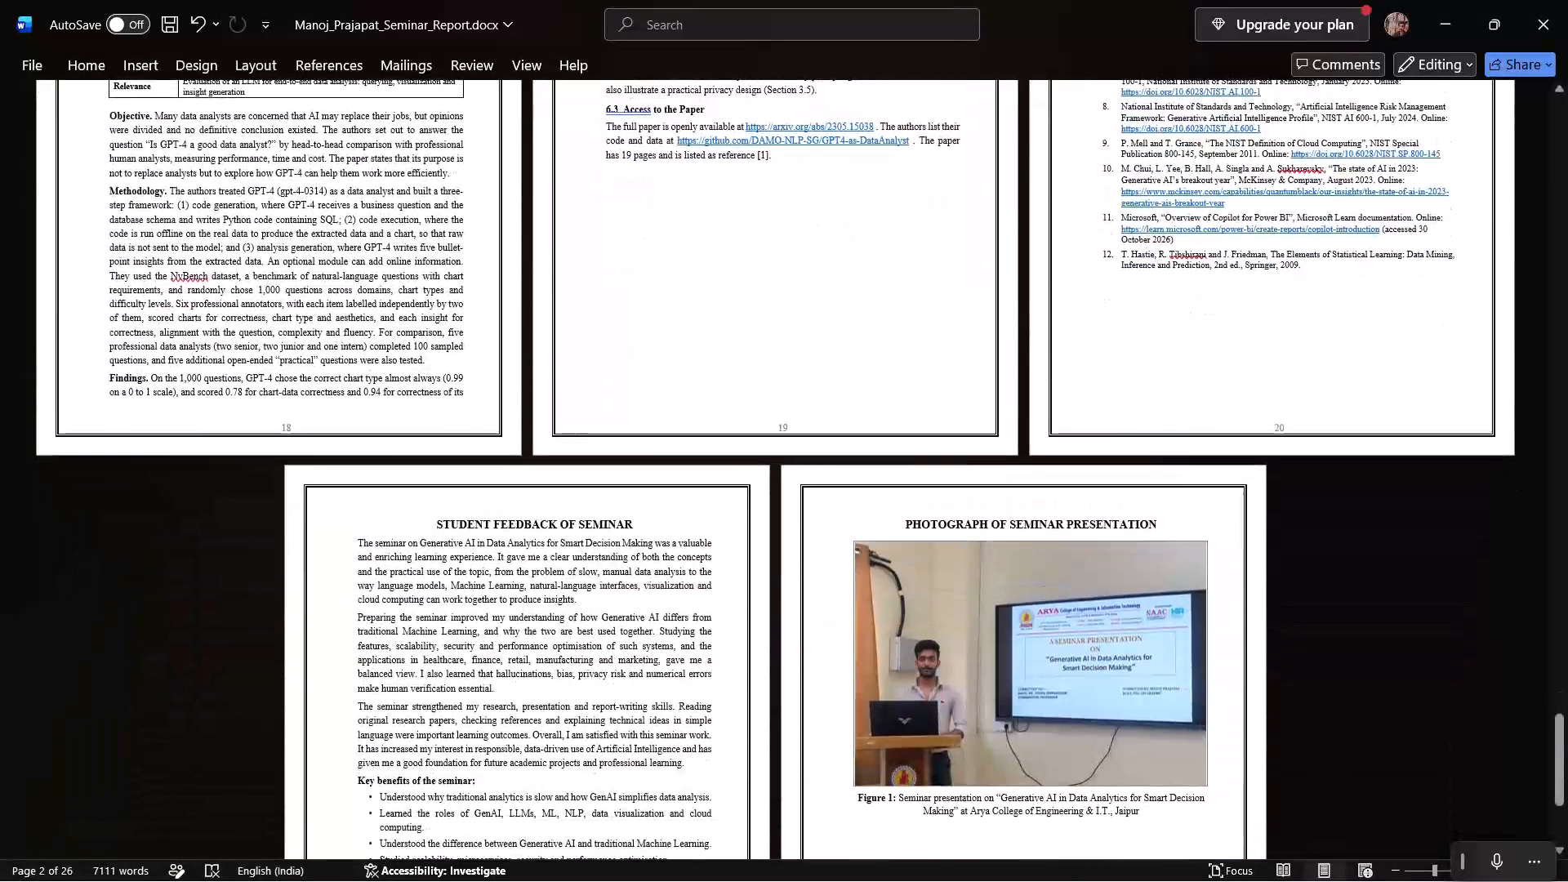
pyautogui.scroll(-4, 731, 488)
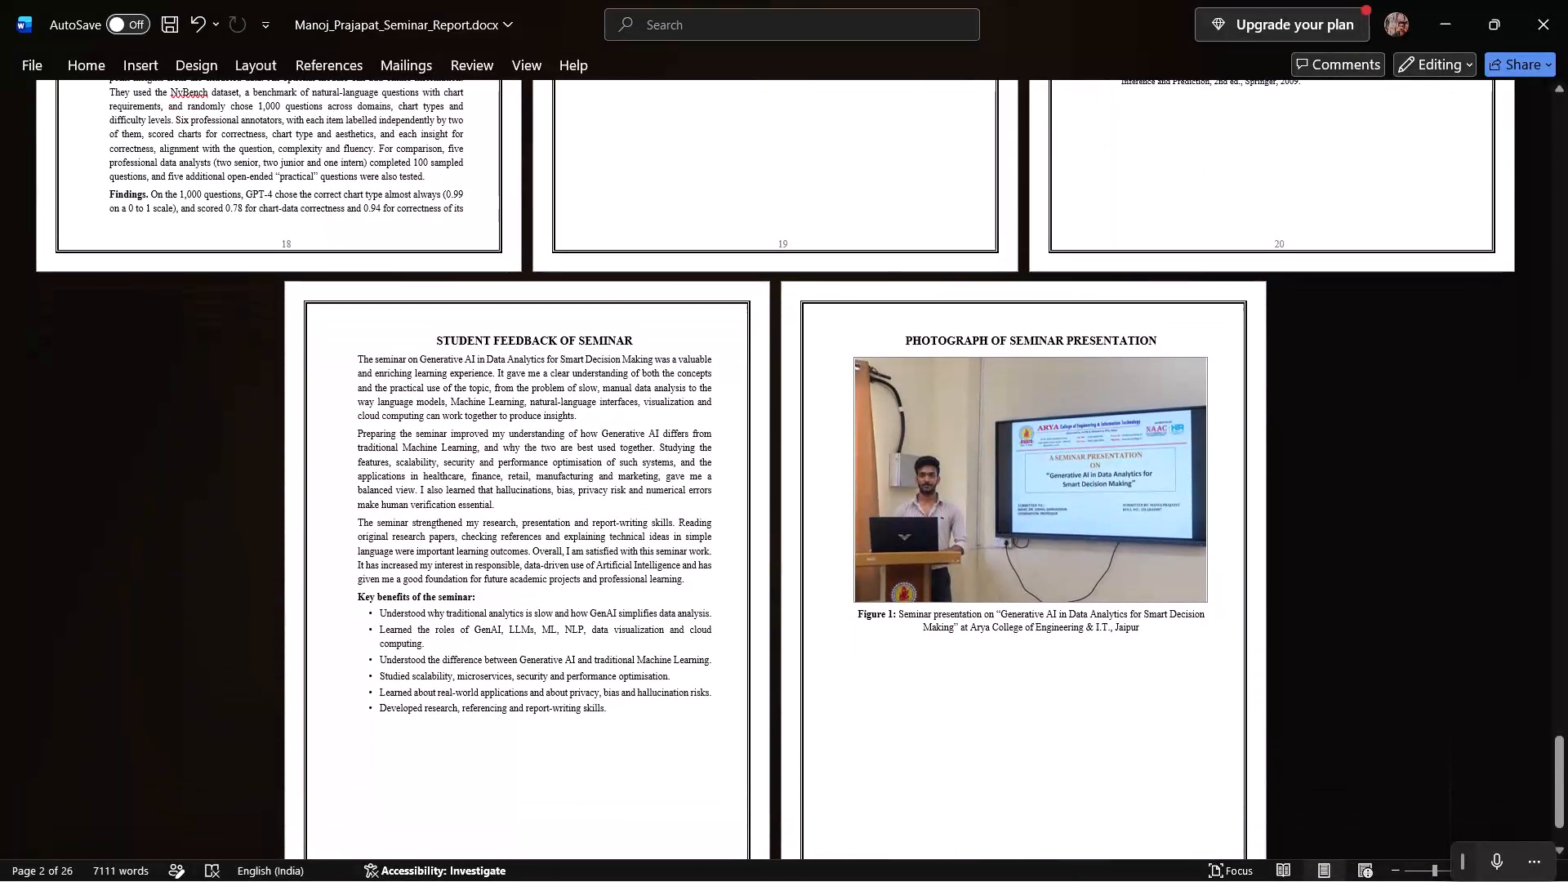
pyautogui.scroll(-2, 731, 488)
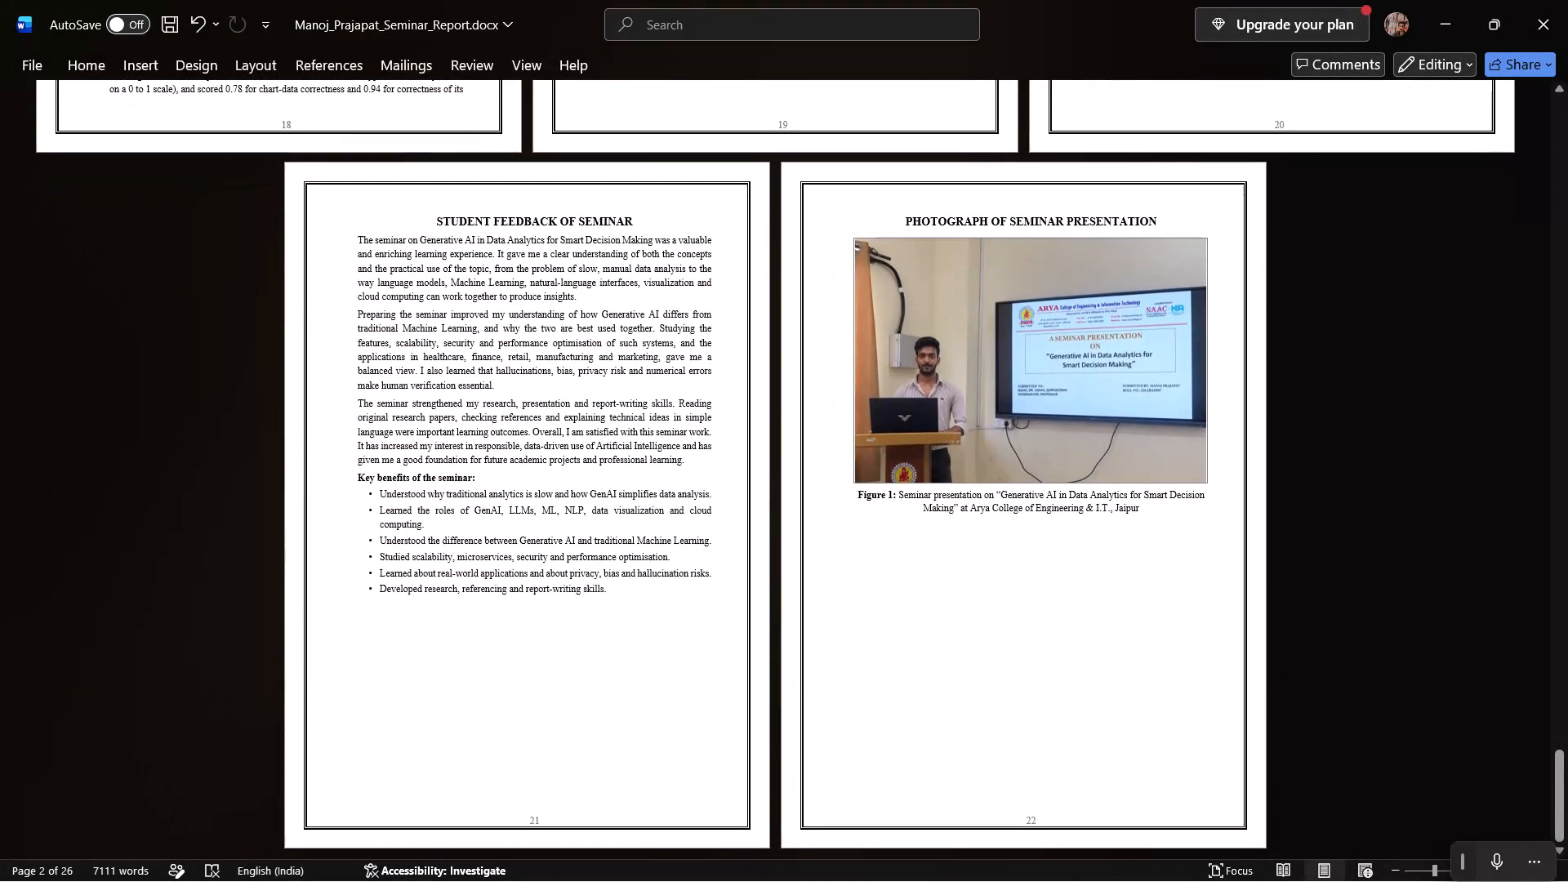
pyautogui.scroll(11, 731, 488)
pyautogui.scroll(10, 731, 488)
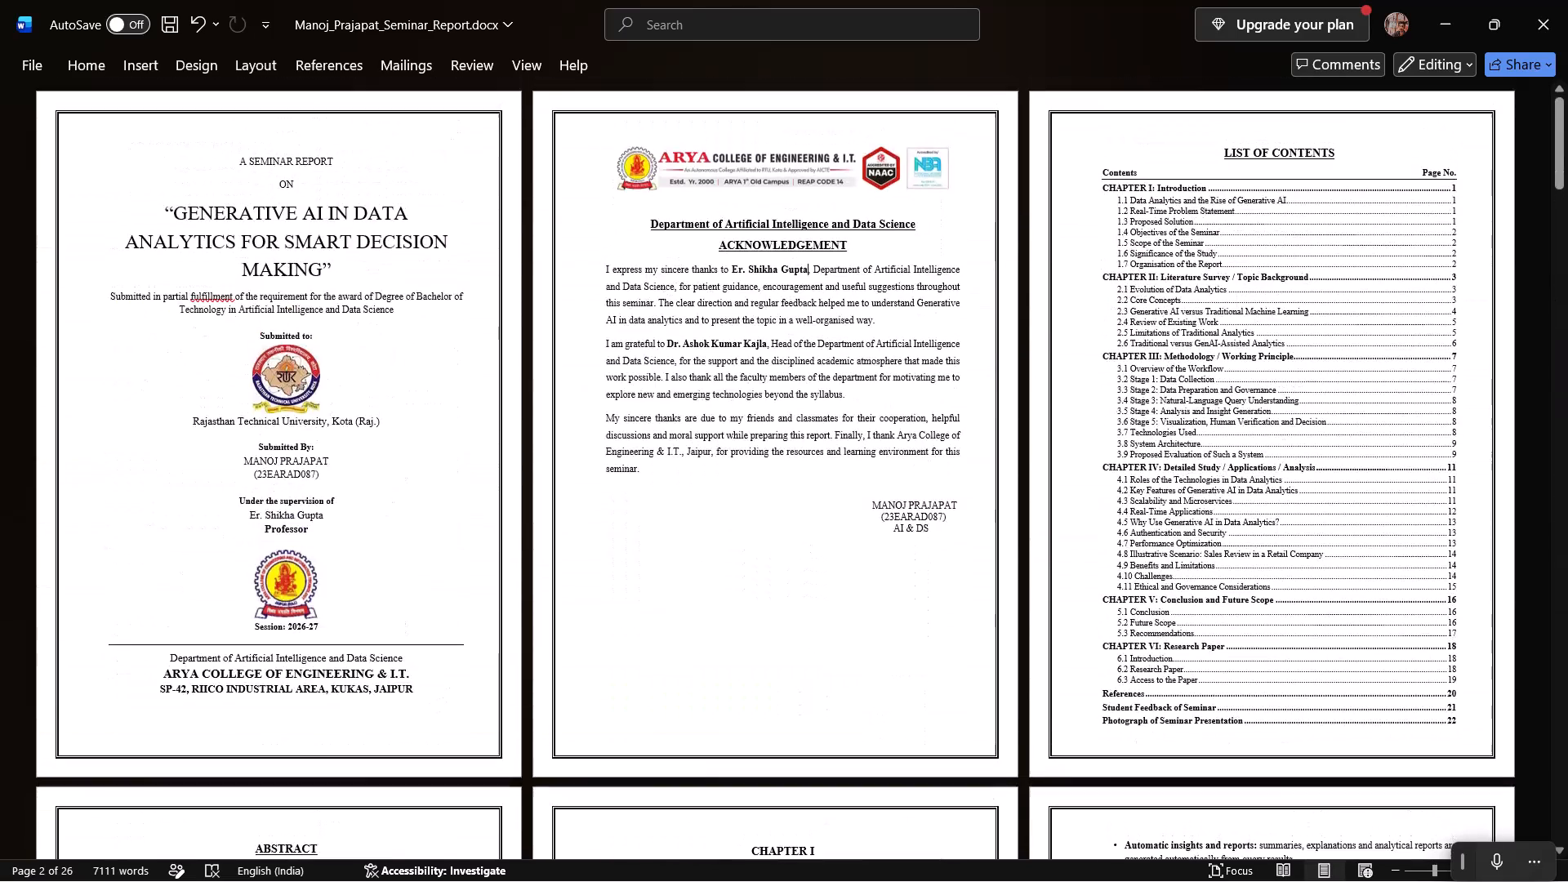
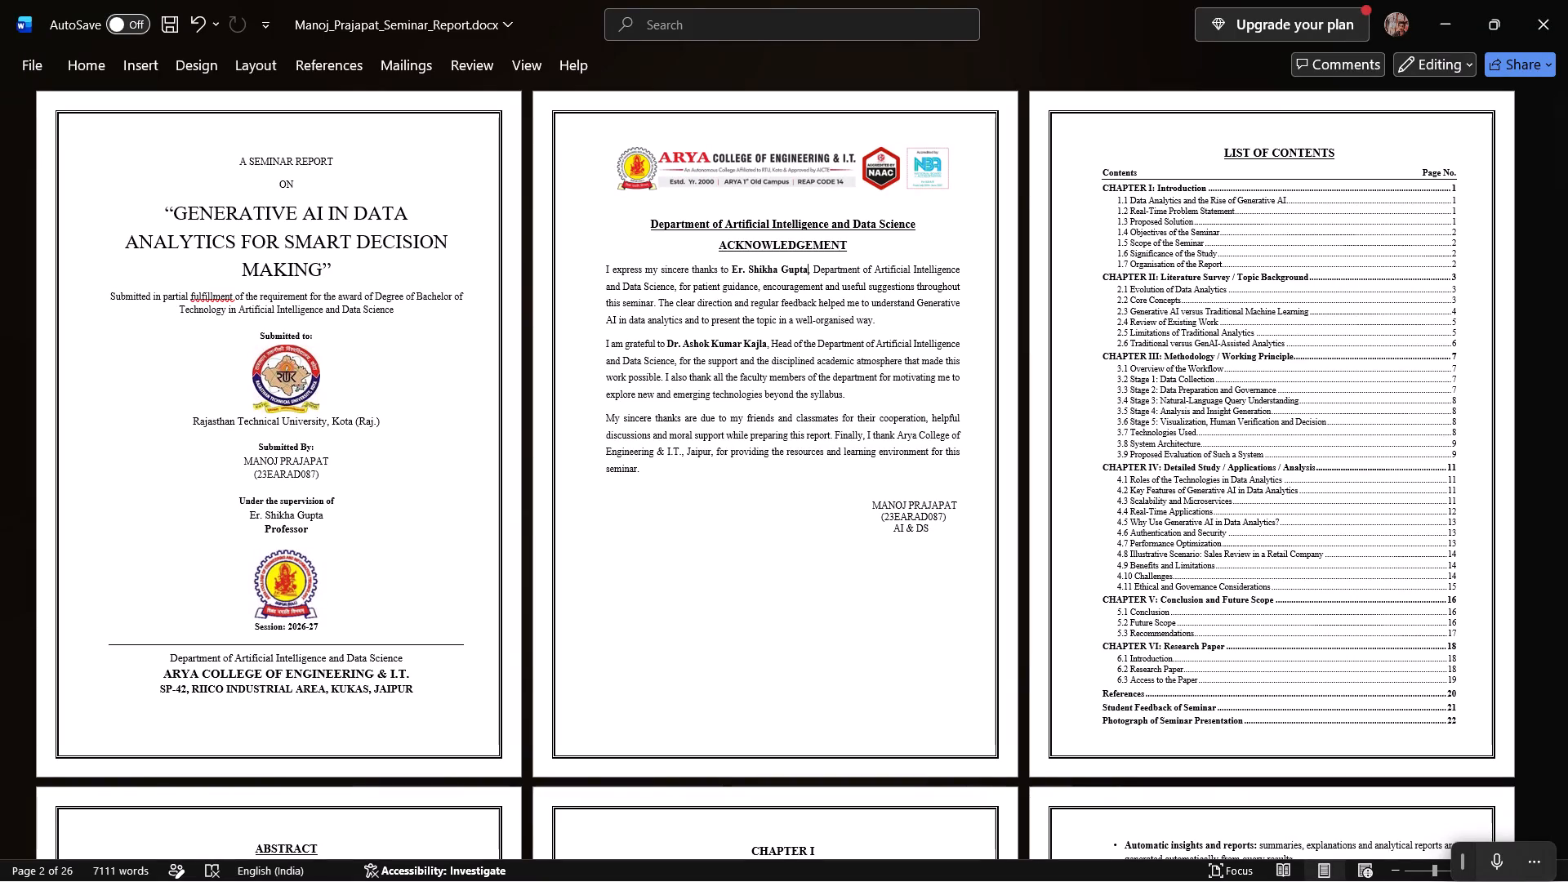
# Save the seminar report document with its corrections.
pyautogui.scroll(-1, 795, 517)
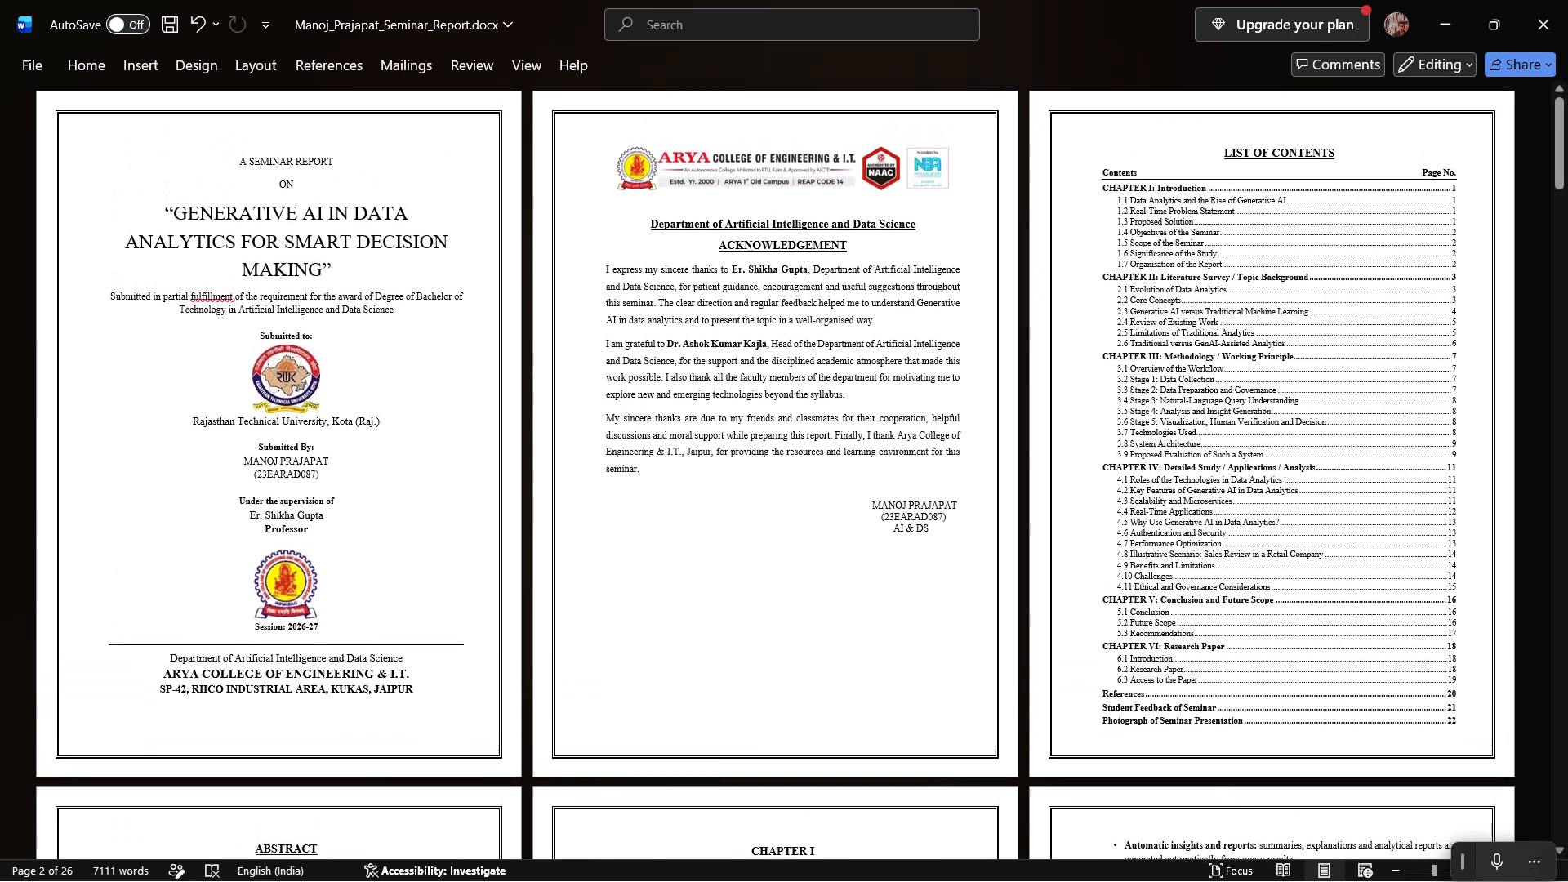
pyautogui.scroll(2, 795, 517)
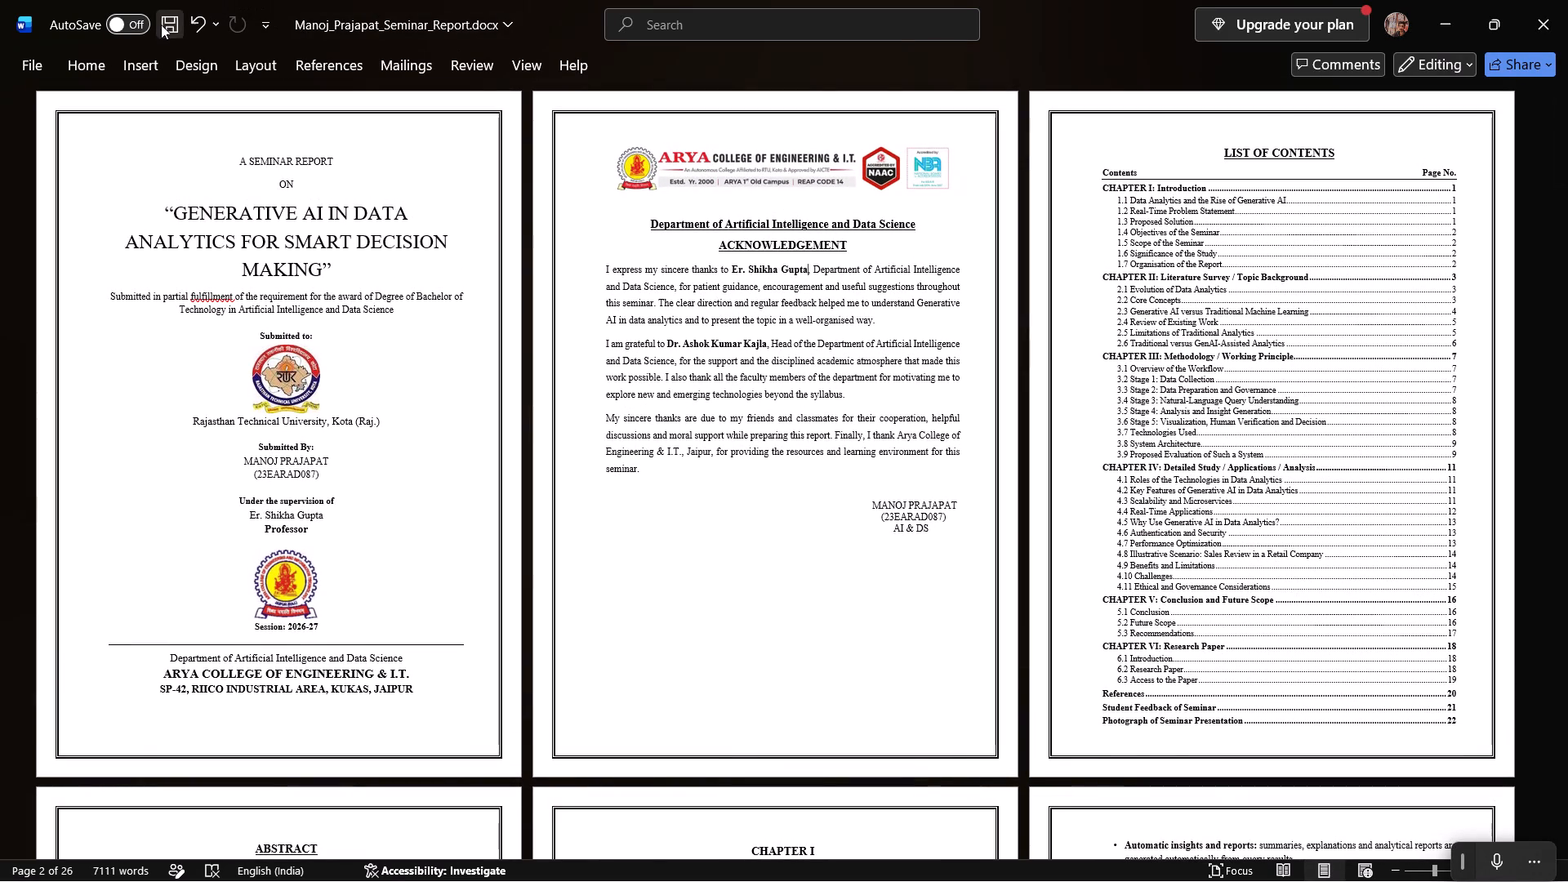
pyautogui.click(167, 22)
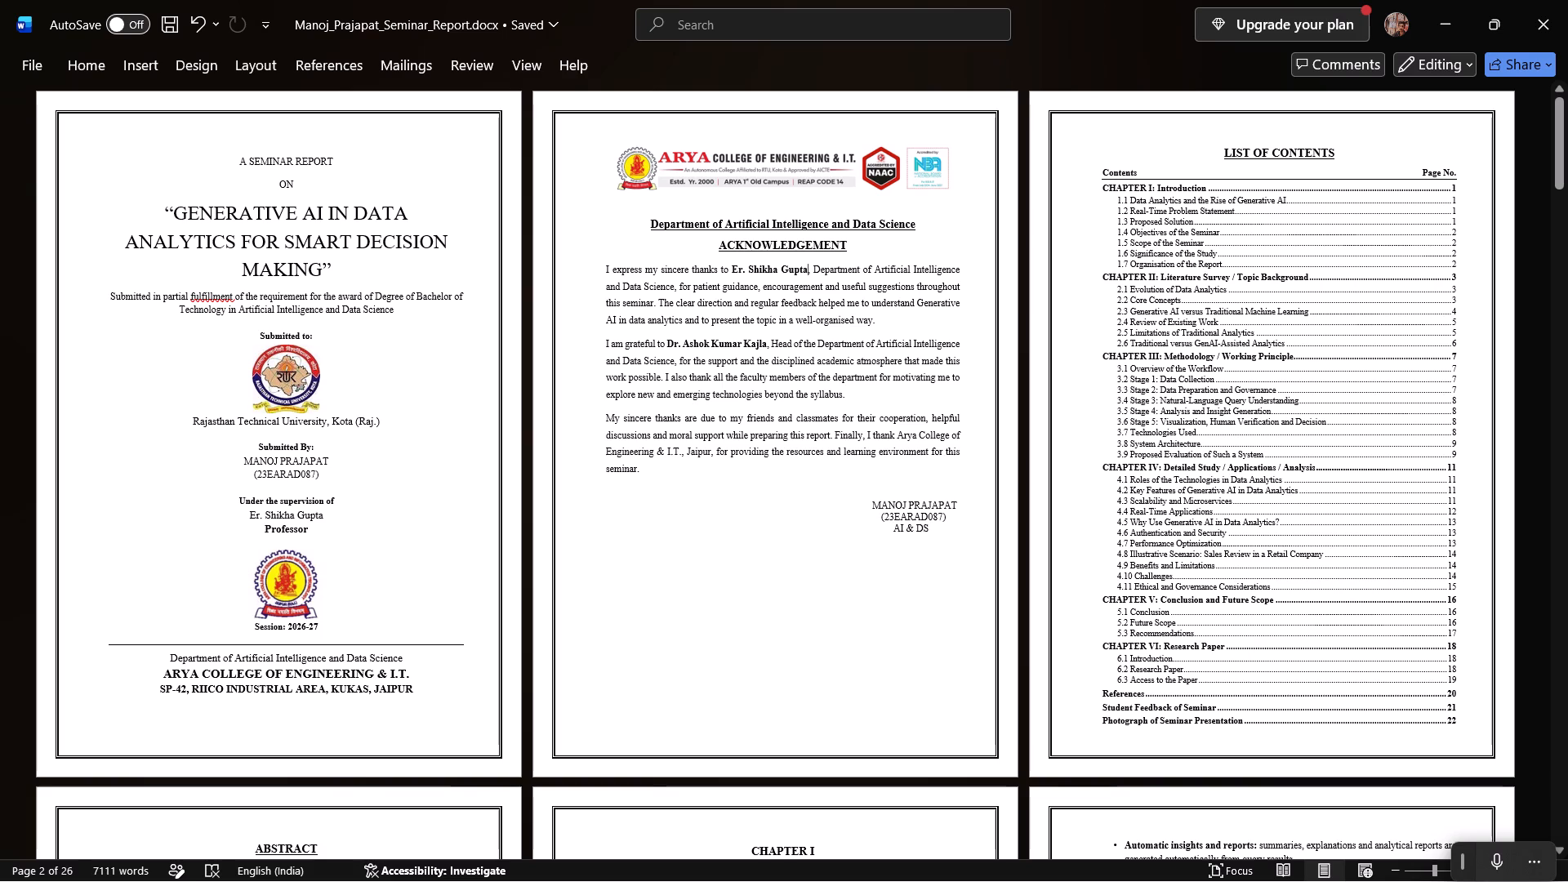
# Save a copy of the seminar report in PDF format to the Downloads folder under the same file name.
pyautogui.click(24, 64)
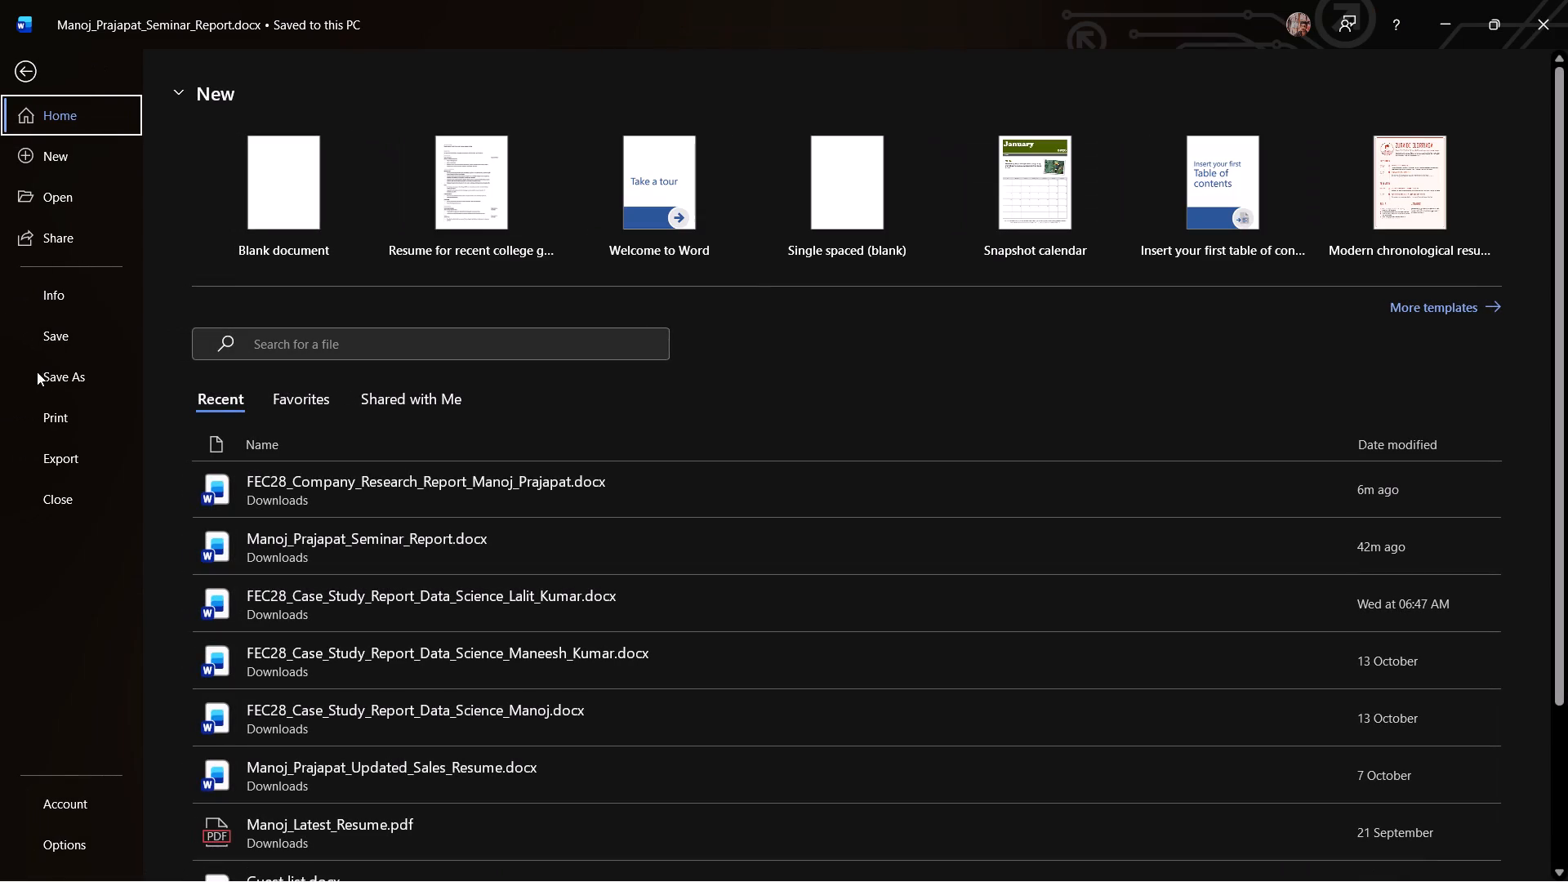
pyautogui.click(47, 376)
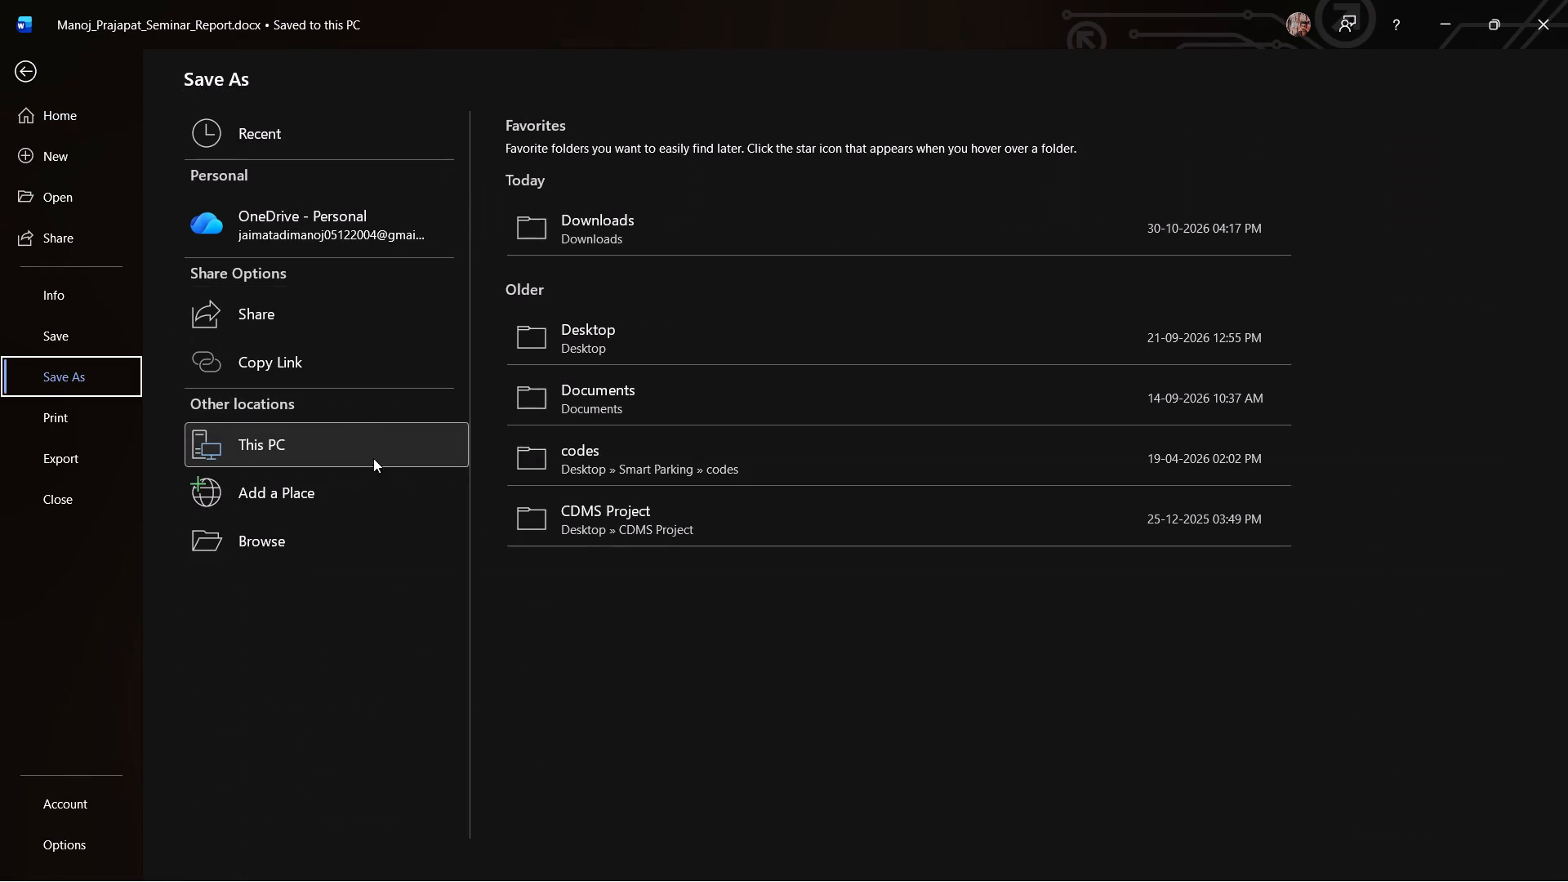
pyautogui.click(583, 198)
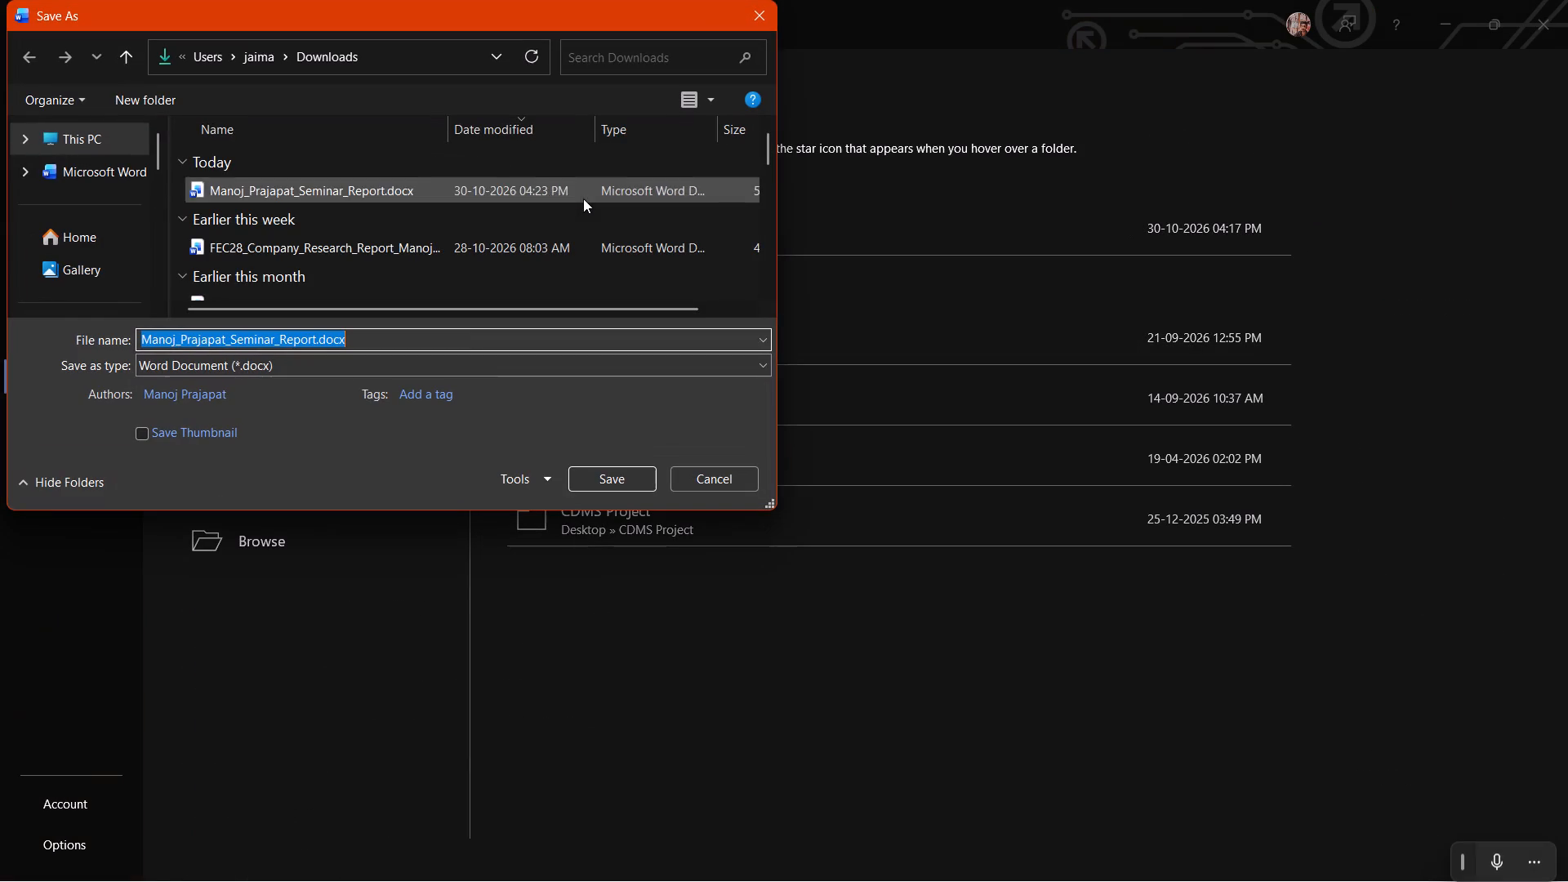
pyautogui.click(494, 367)
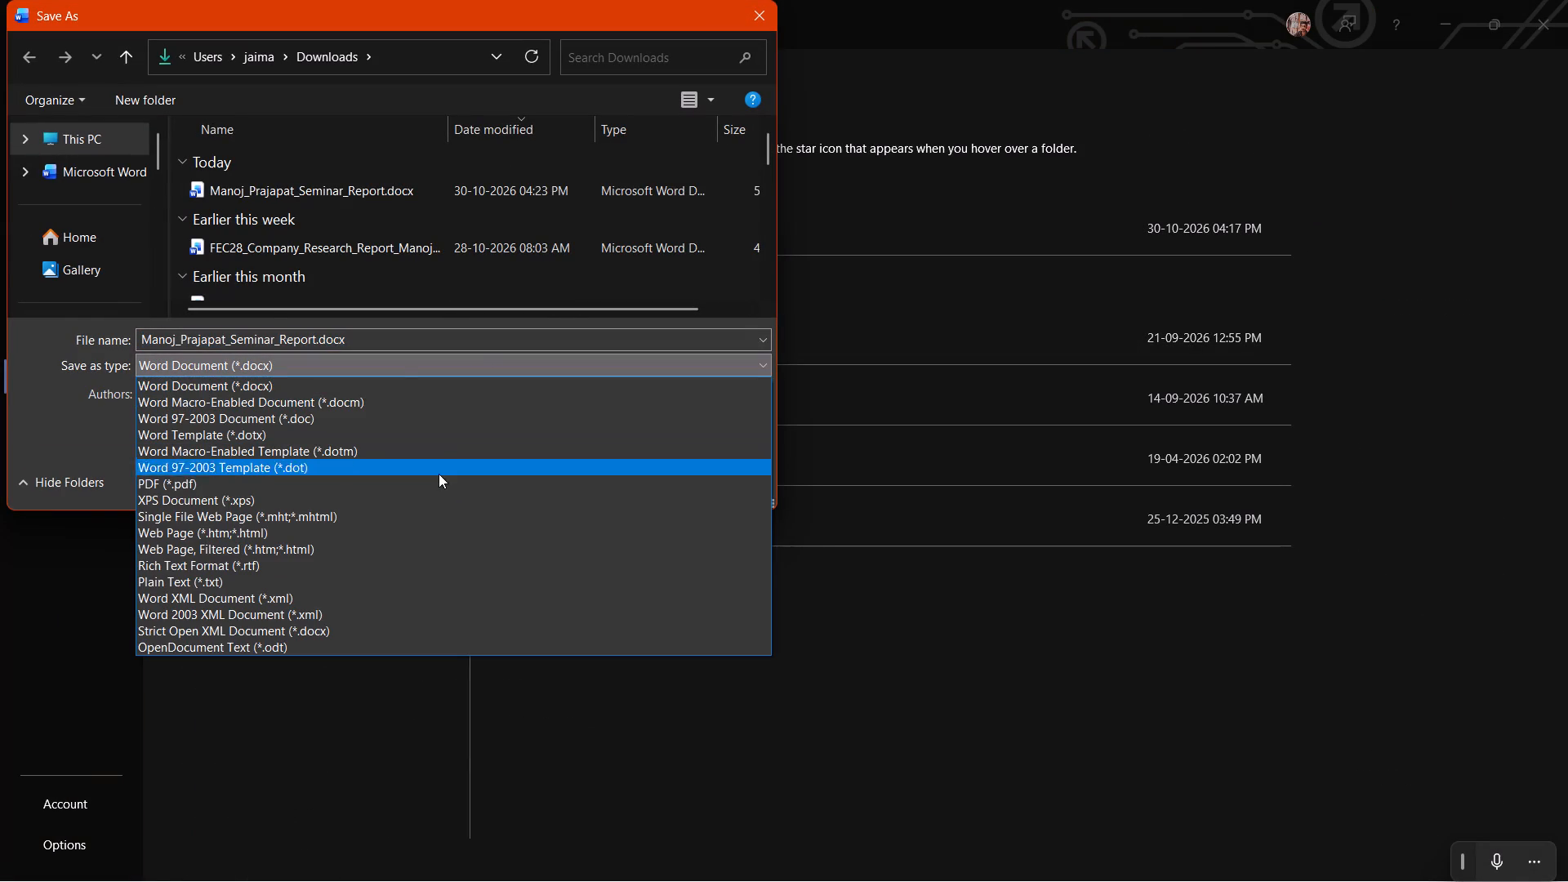
pyautogui.click(439, 478)
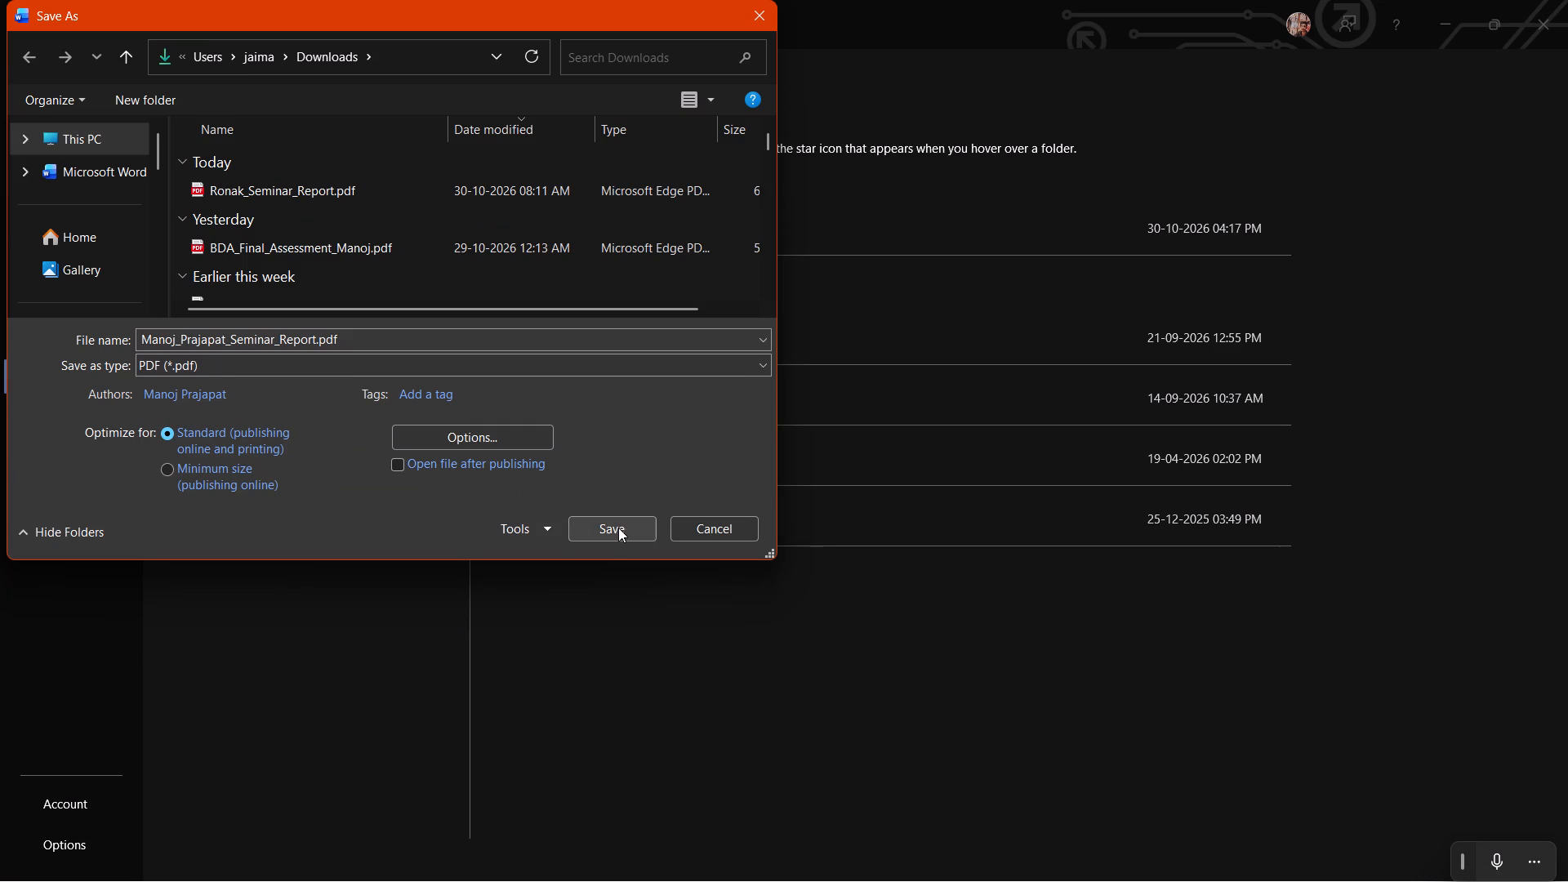
# Complete the PDF export of the seminar report to the Downloads folder with standard publishing quality.
pyautogui.click(618, 528)
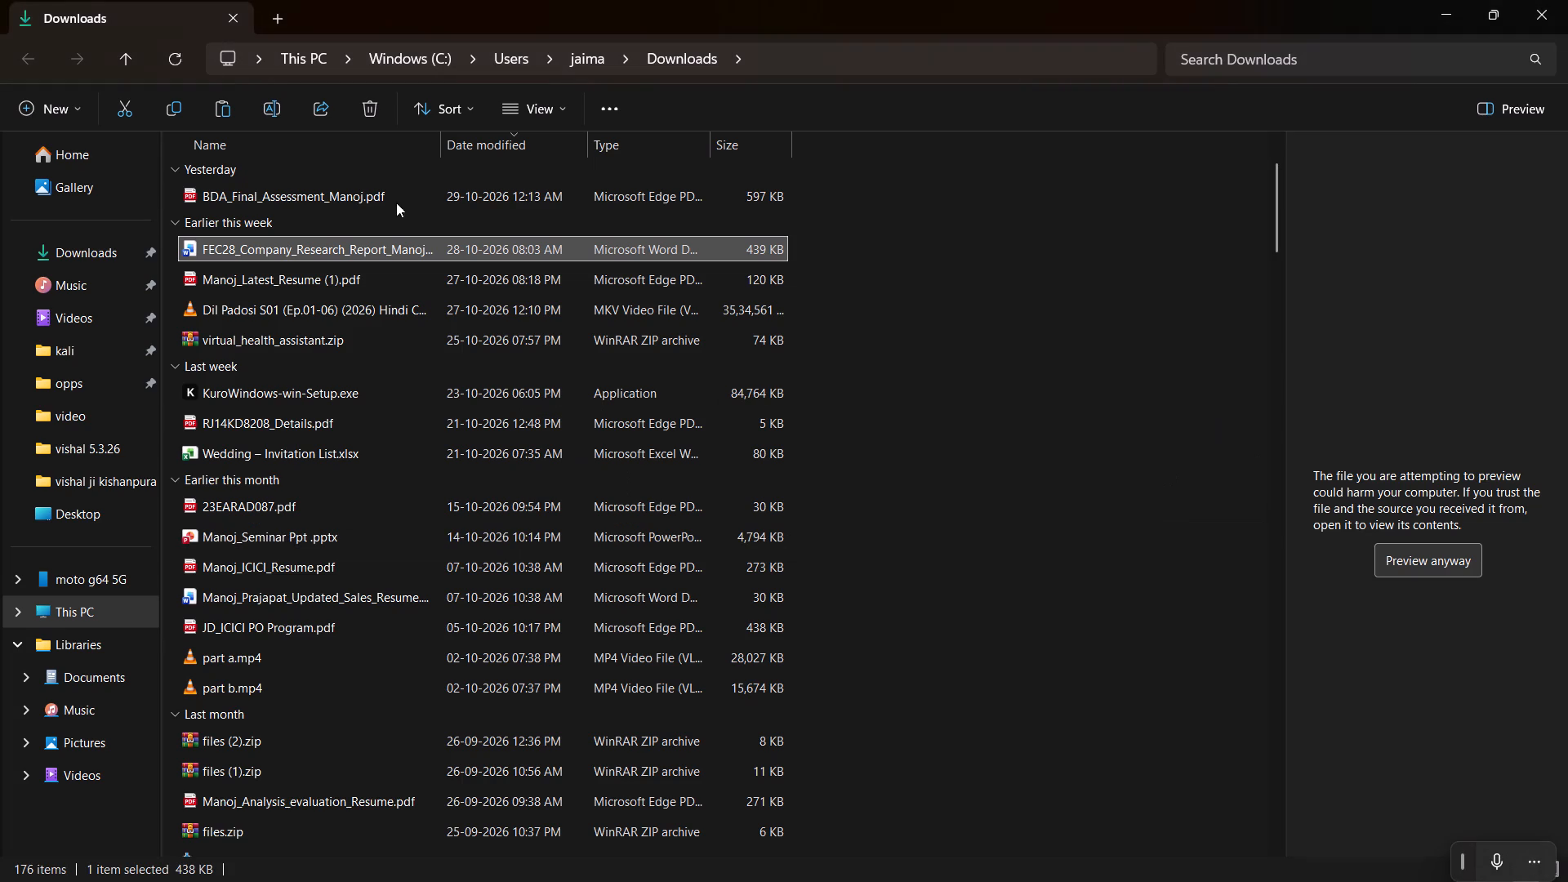
# Switch to File Explorer and start sharing the newly exported seminar report PDF from the Downloads folder.
pyautogui.scroll(2, 363, 291)
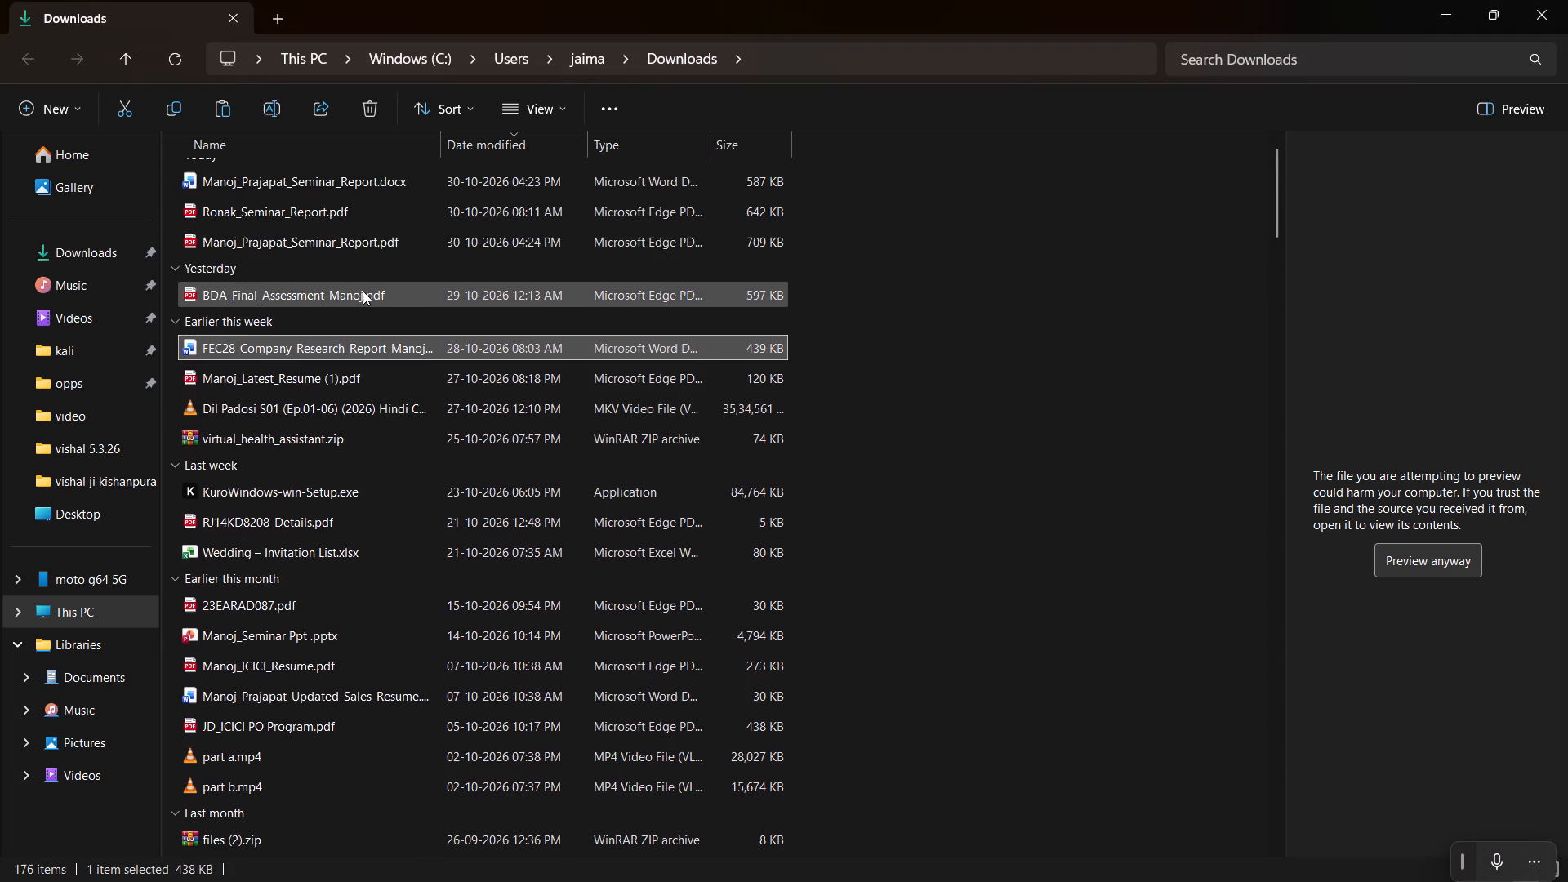
pyautogui.click(355, 256)
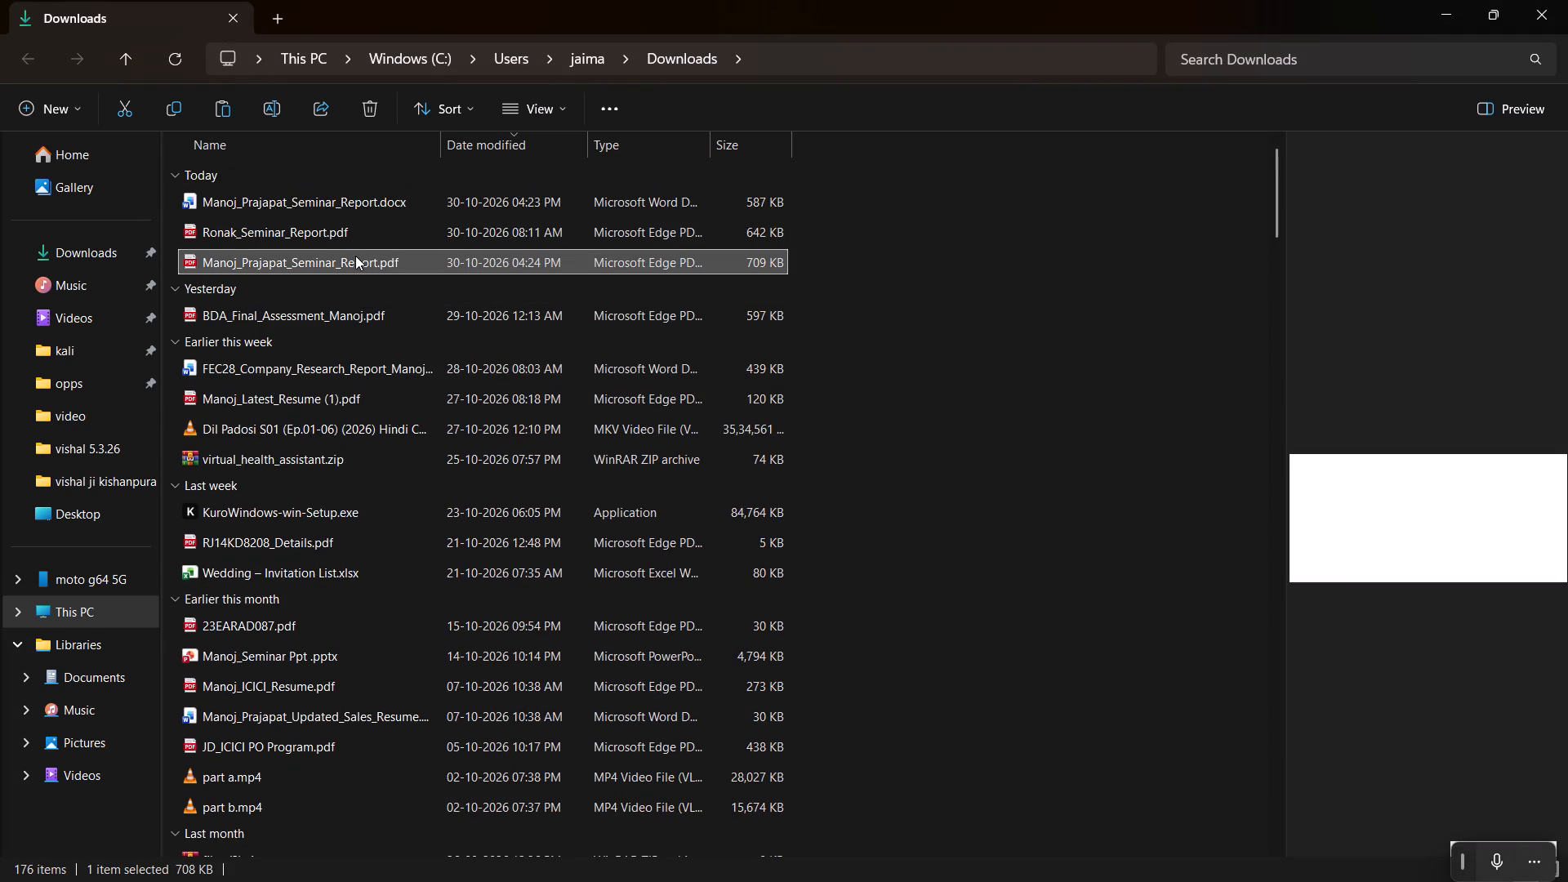
pyautogui.click(322, 110)
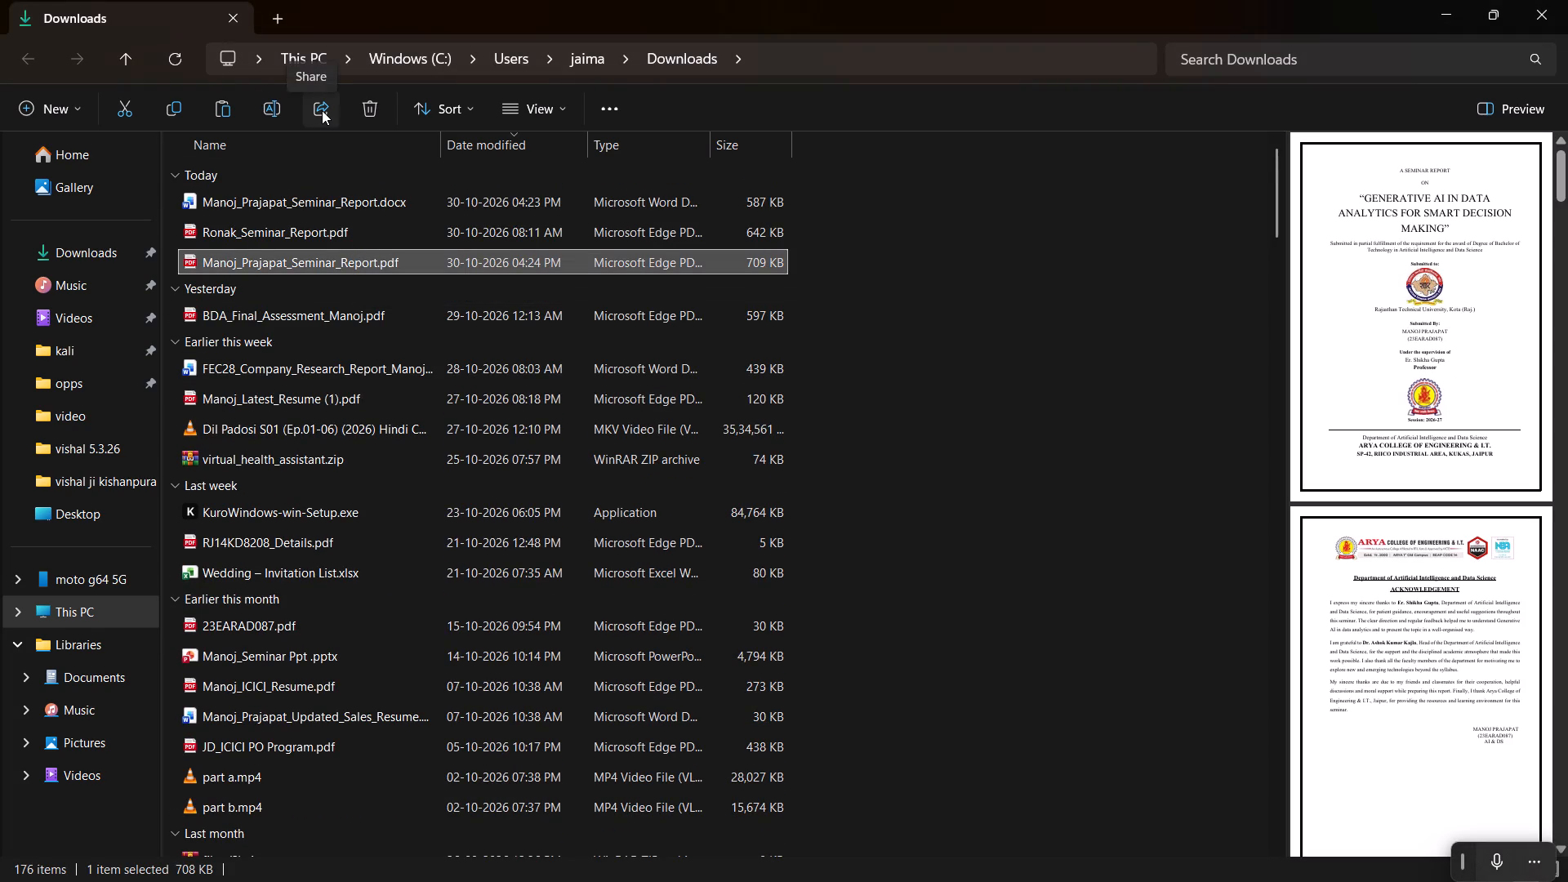
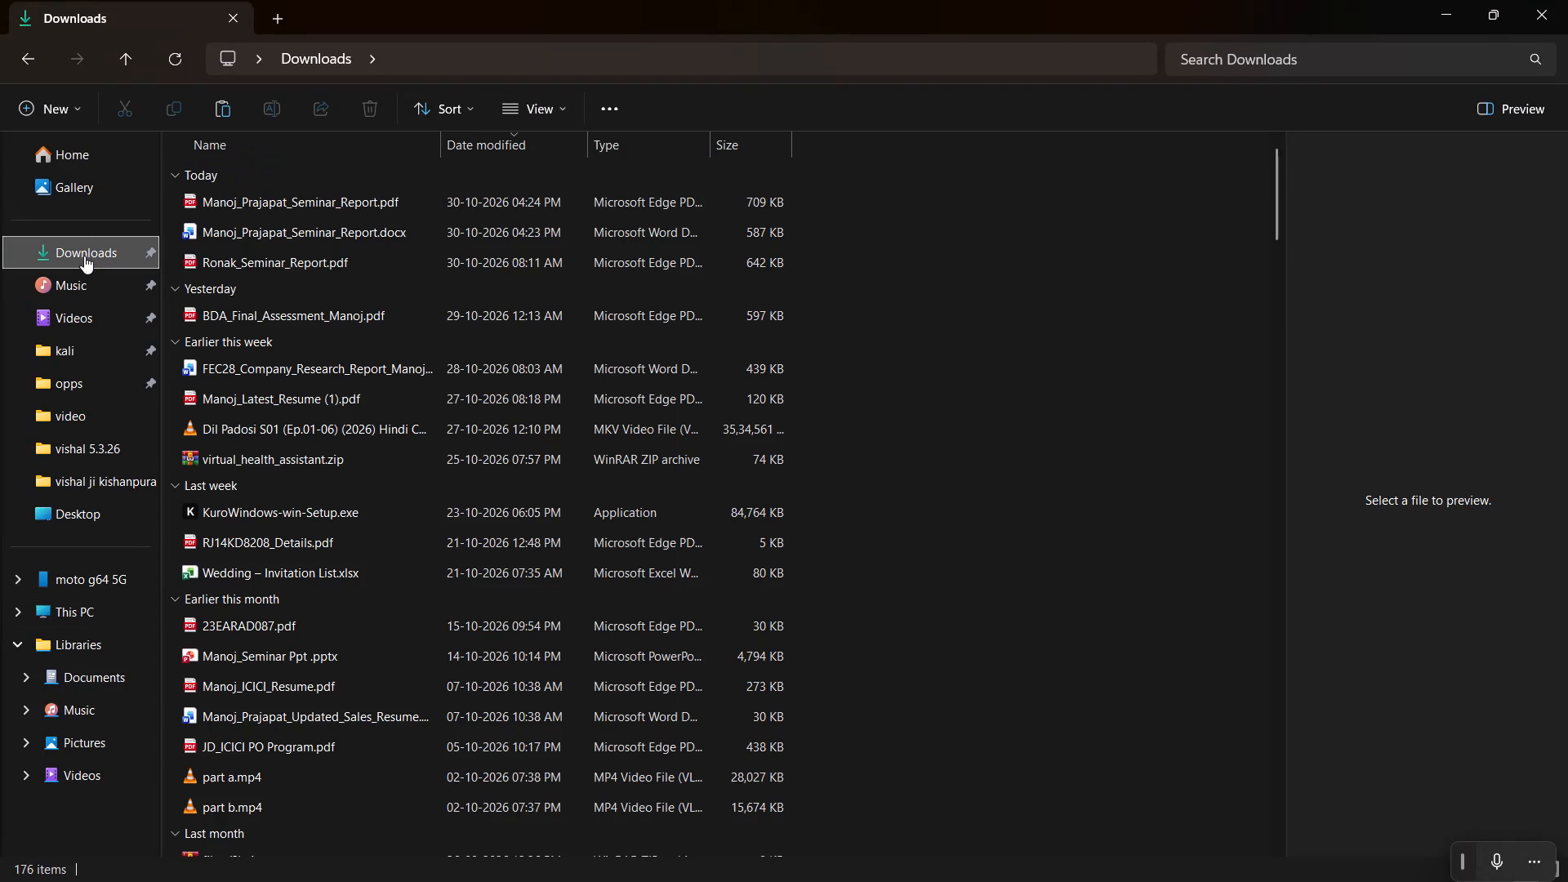
# Open the seminar report's Word document from the Downloads folder.
pyautogui.doubleClick(280, 238)
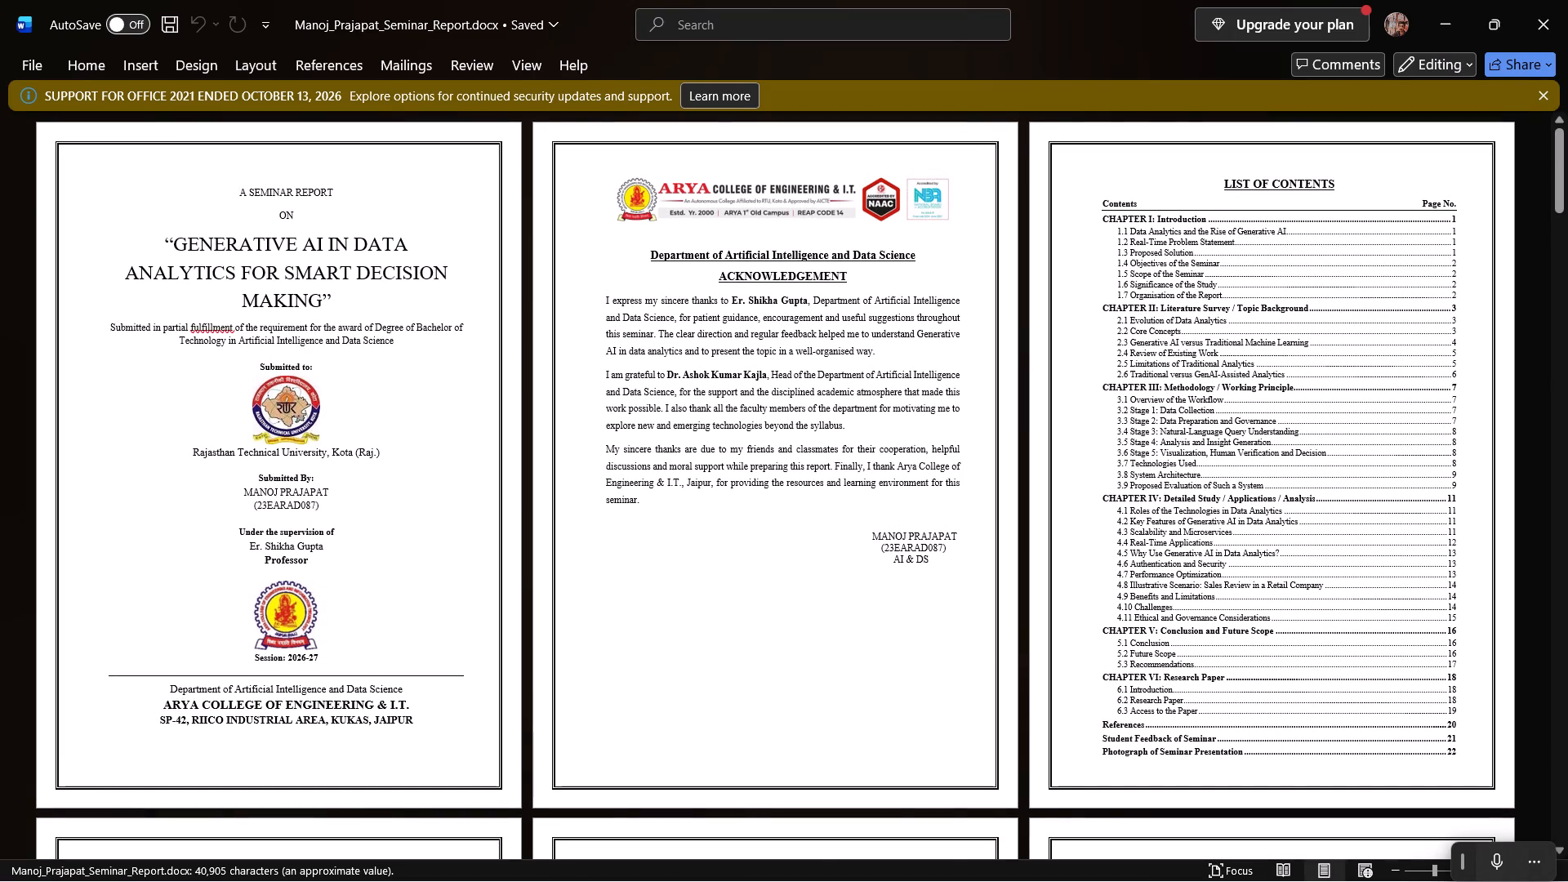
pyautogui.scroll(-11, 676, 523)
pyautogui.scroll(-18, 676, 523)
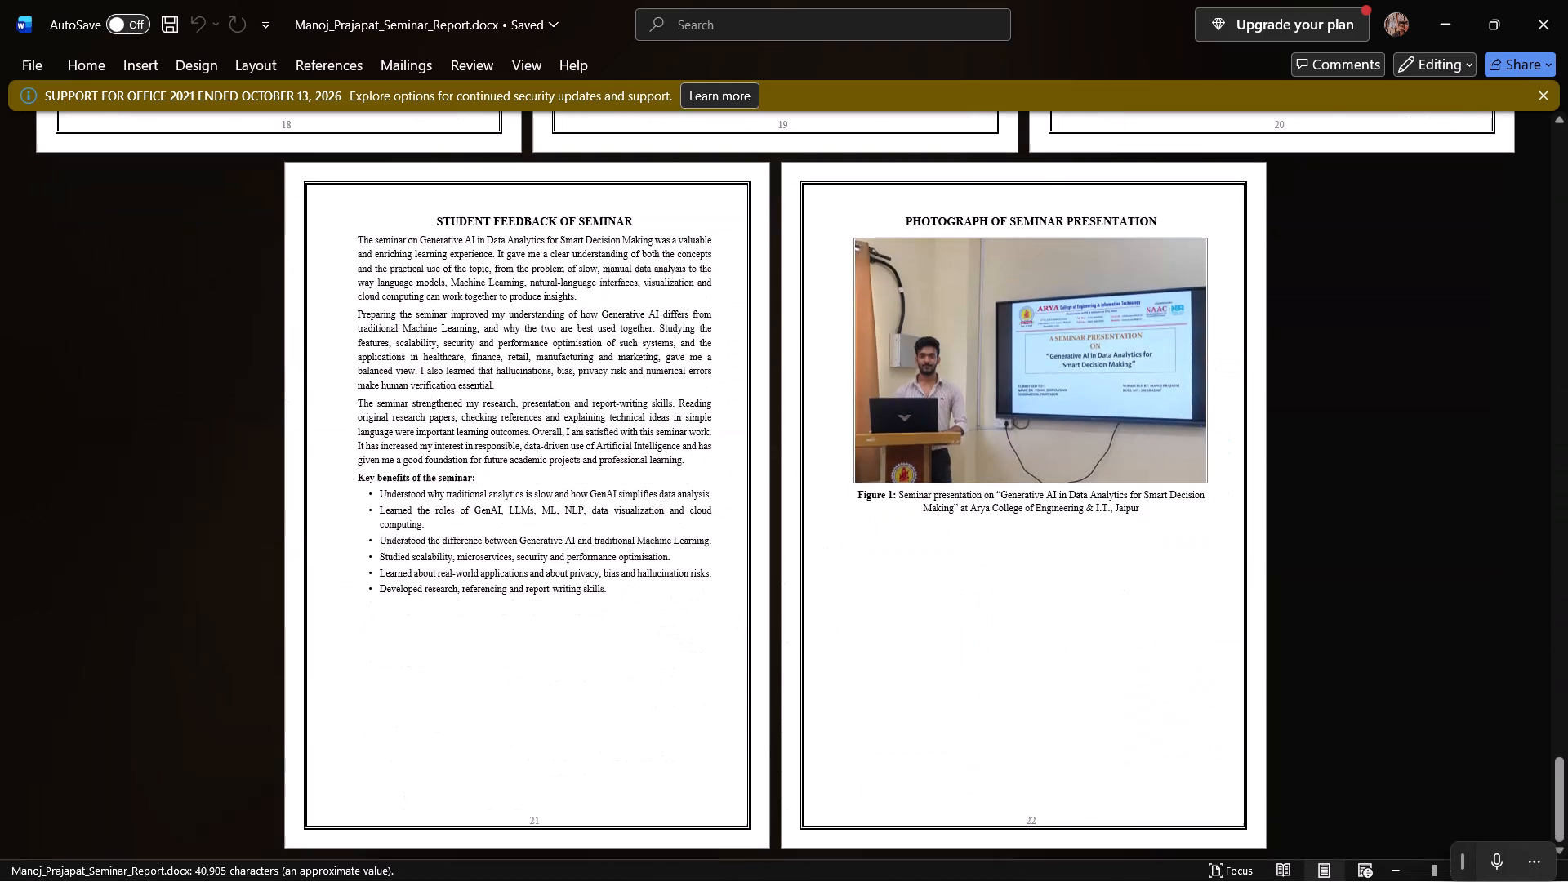
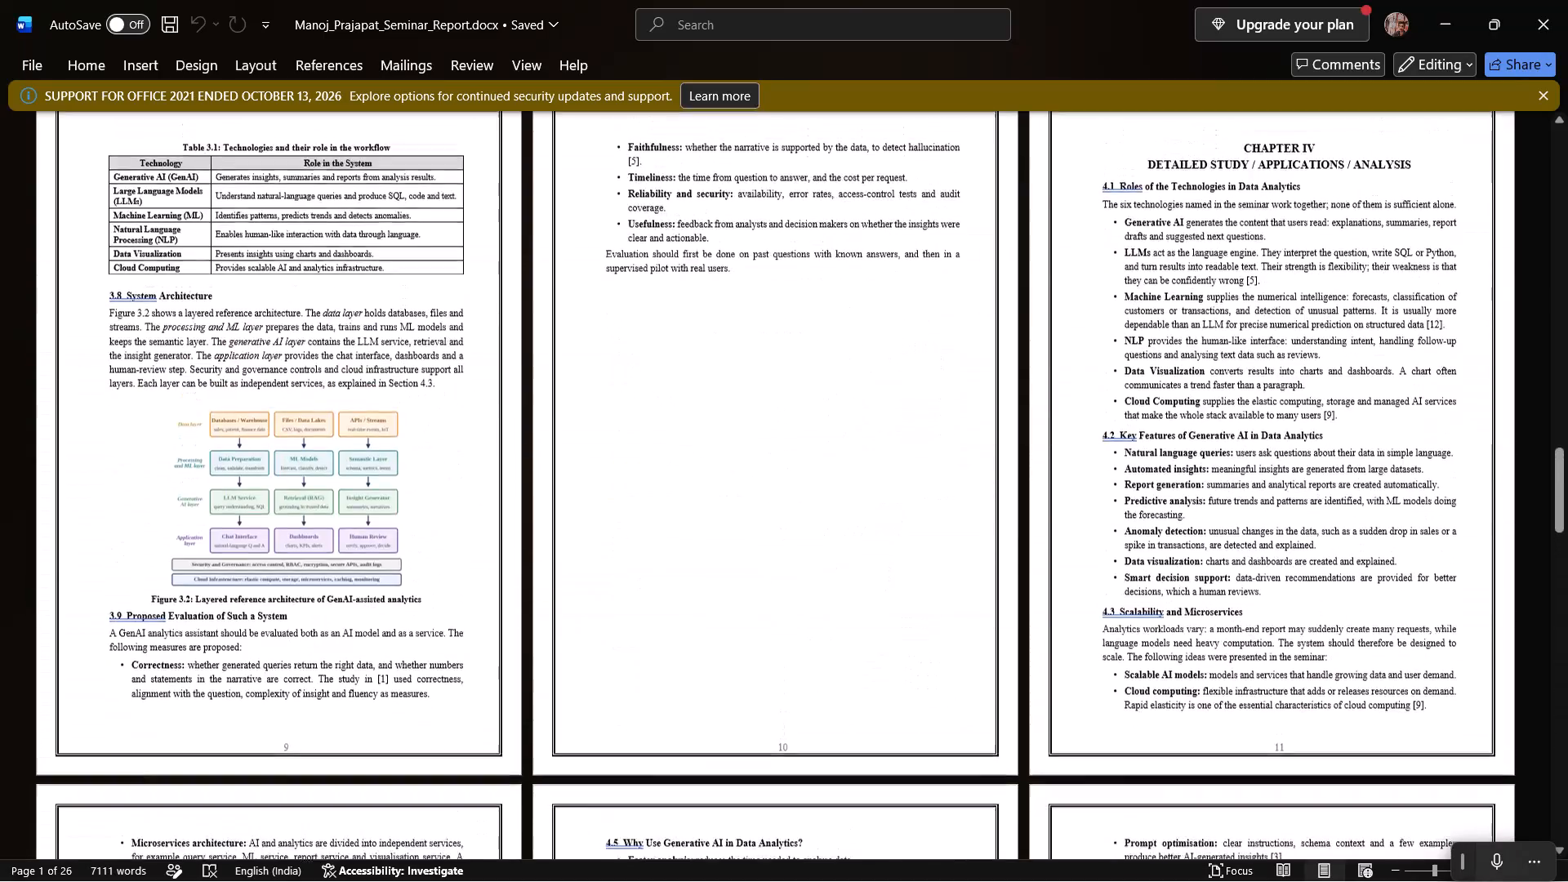
# Copy the student's three-line signature block (name, roll number, AI & DS) at the end of the Acknowledgement page.
pyautogui.scroll(10, 825, 550)
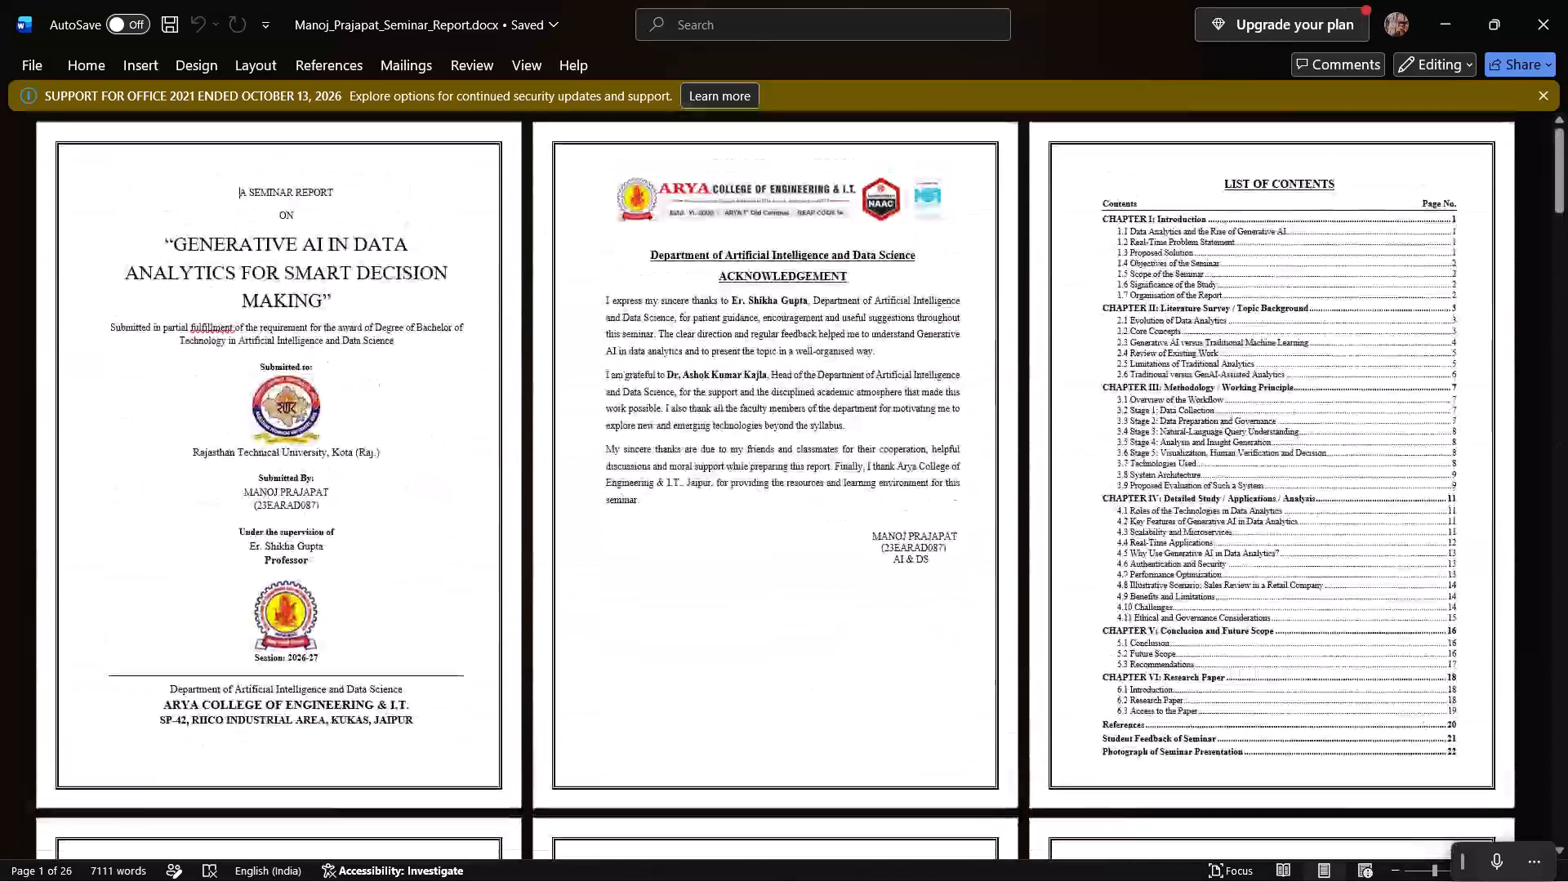
pyautogui.moveTo(871, 537); pyautogui.dragTo(932, 560)
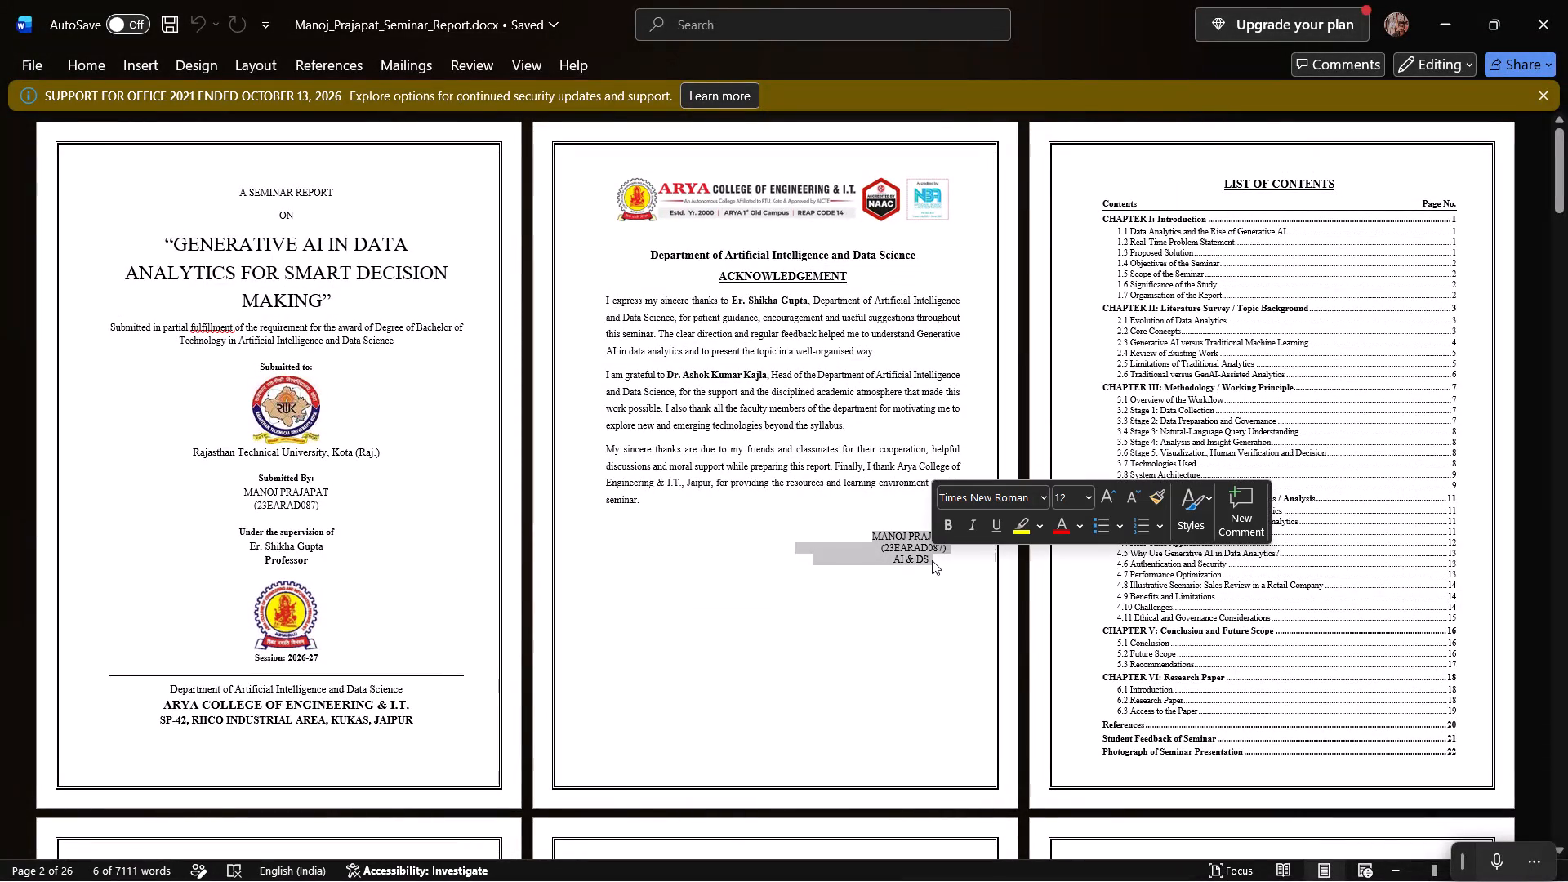
pyautogui.hotkey('ctrl', 'c')
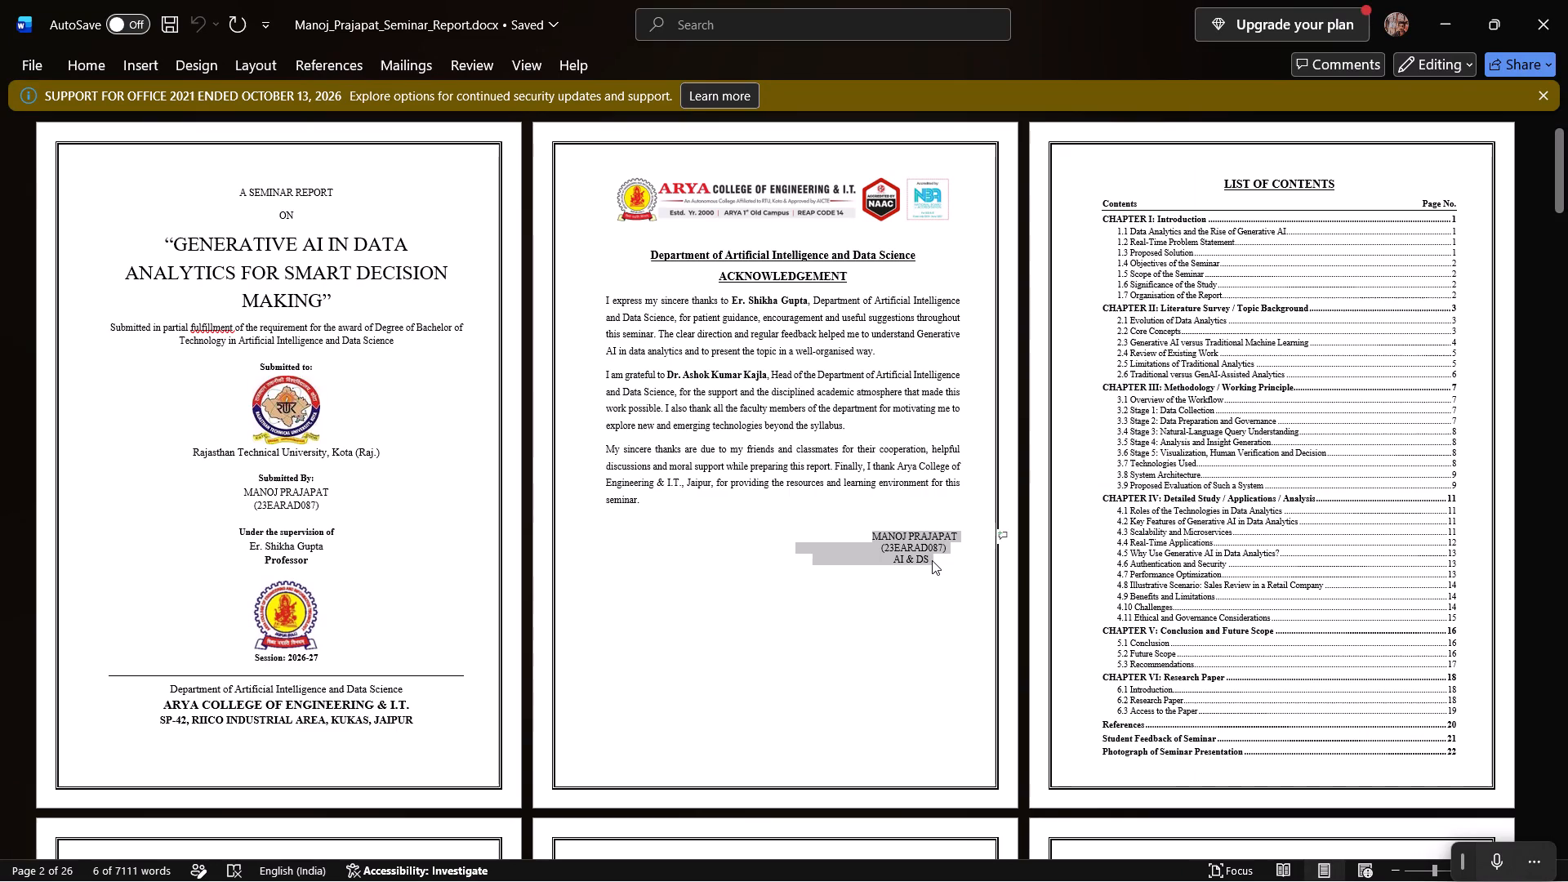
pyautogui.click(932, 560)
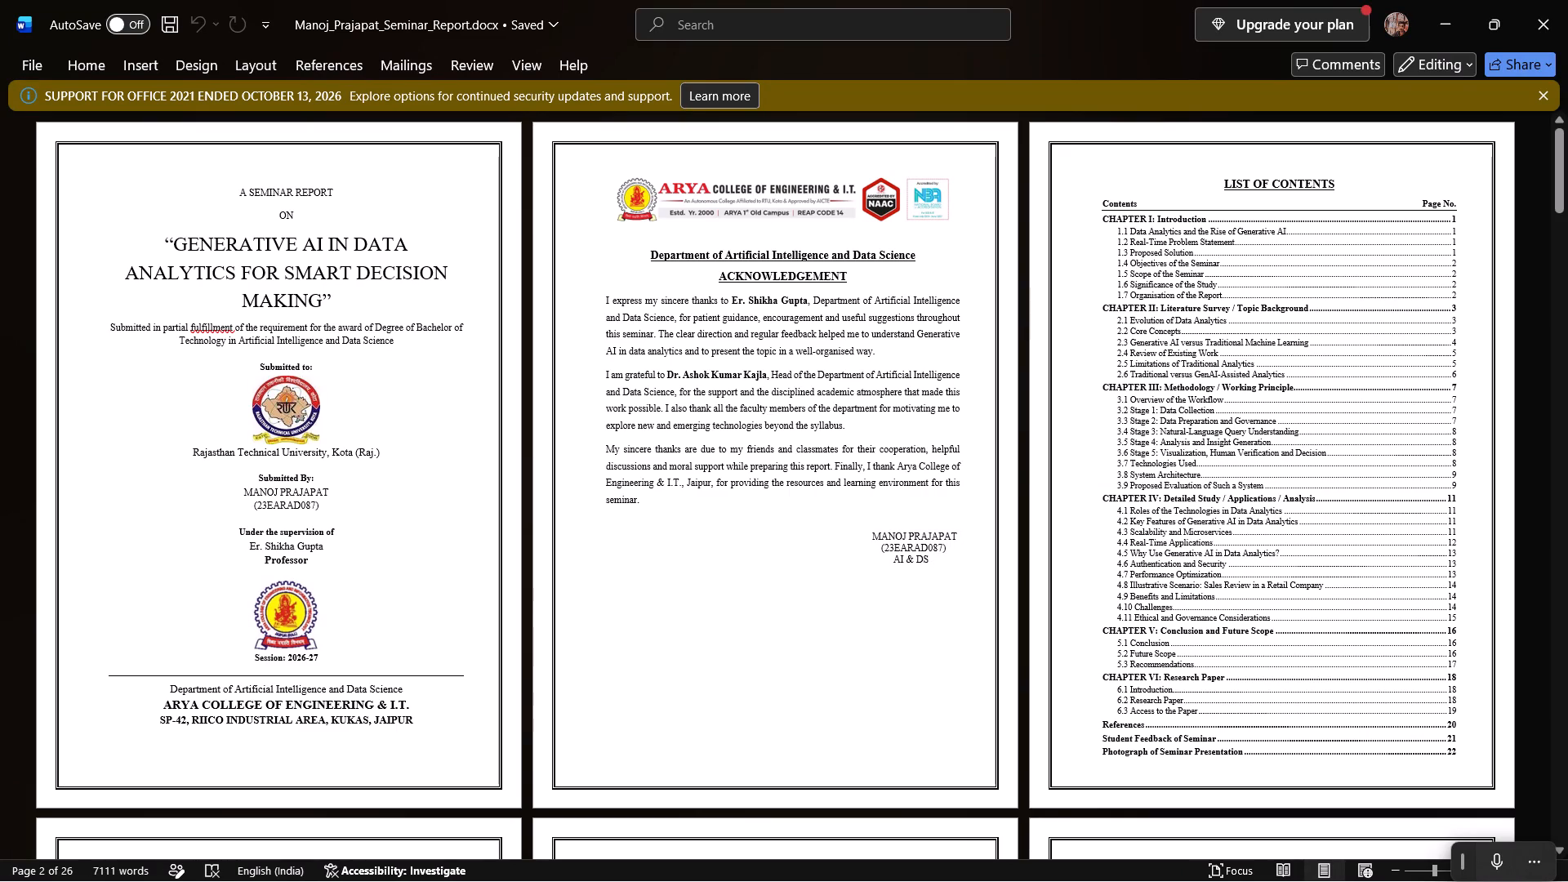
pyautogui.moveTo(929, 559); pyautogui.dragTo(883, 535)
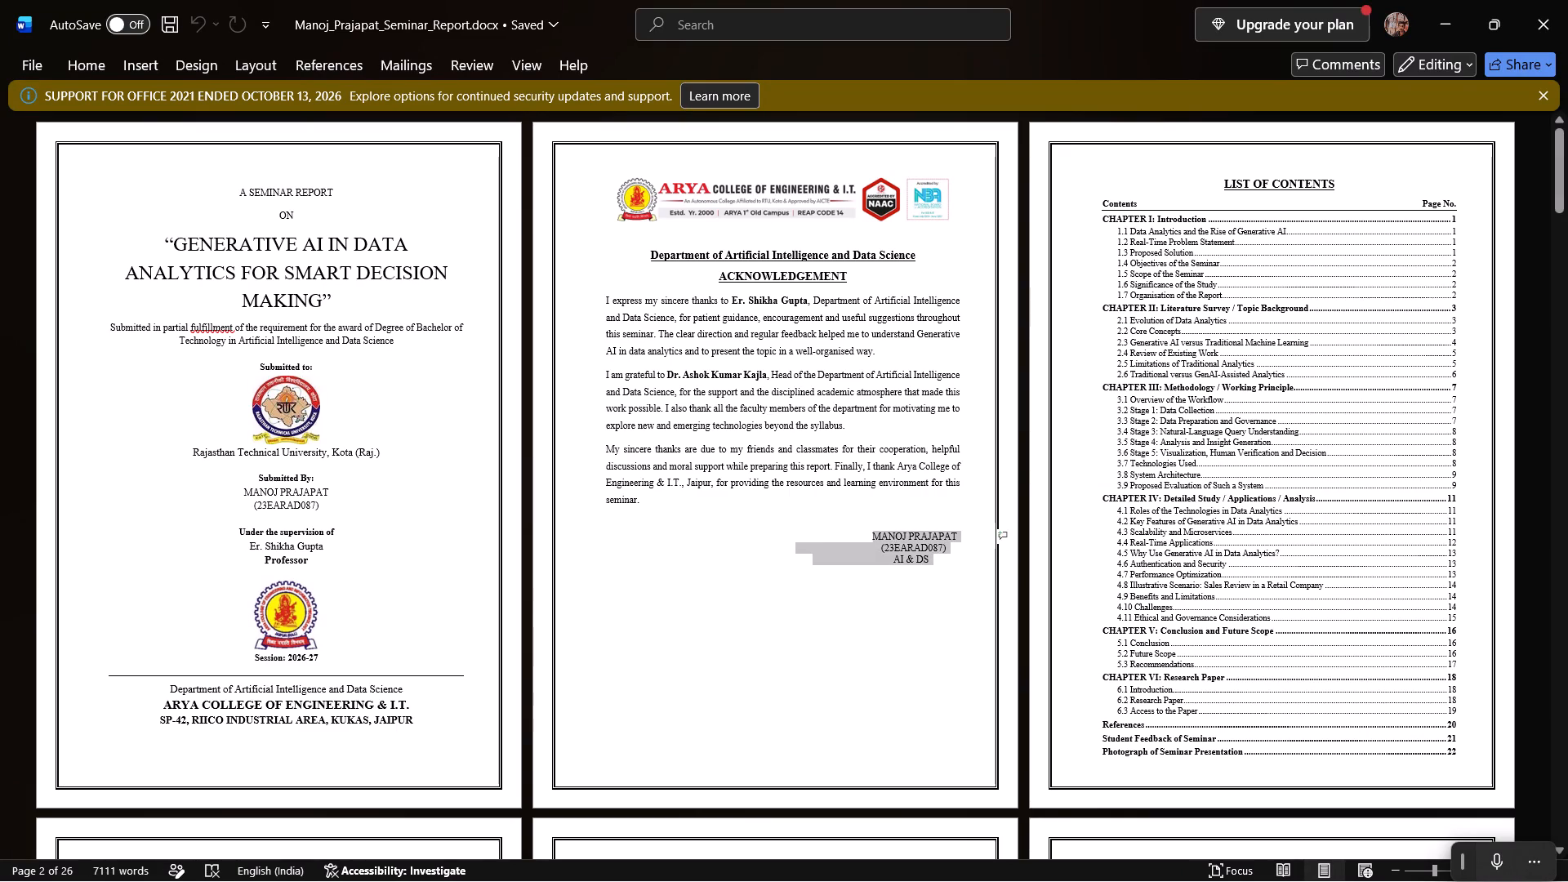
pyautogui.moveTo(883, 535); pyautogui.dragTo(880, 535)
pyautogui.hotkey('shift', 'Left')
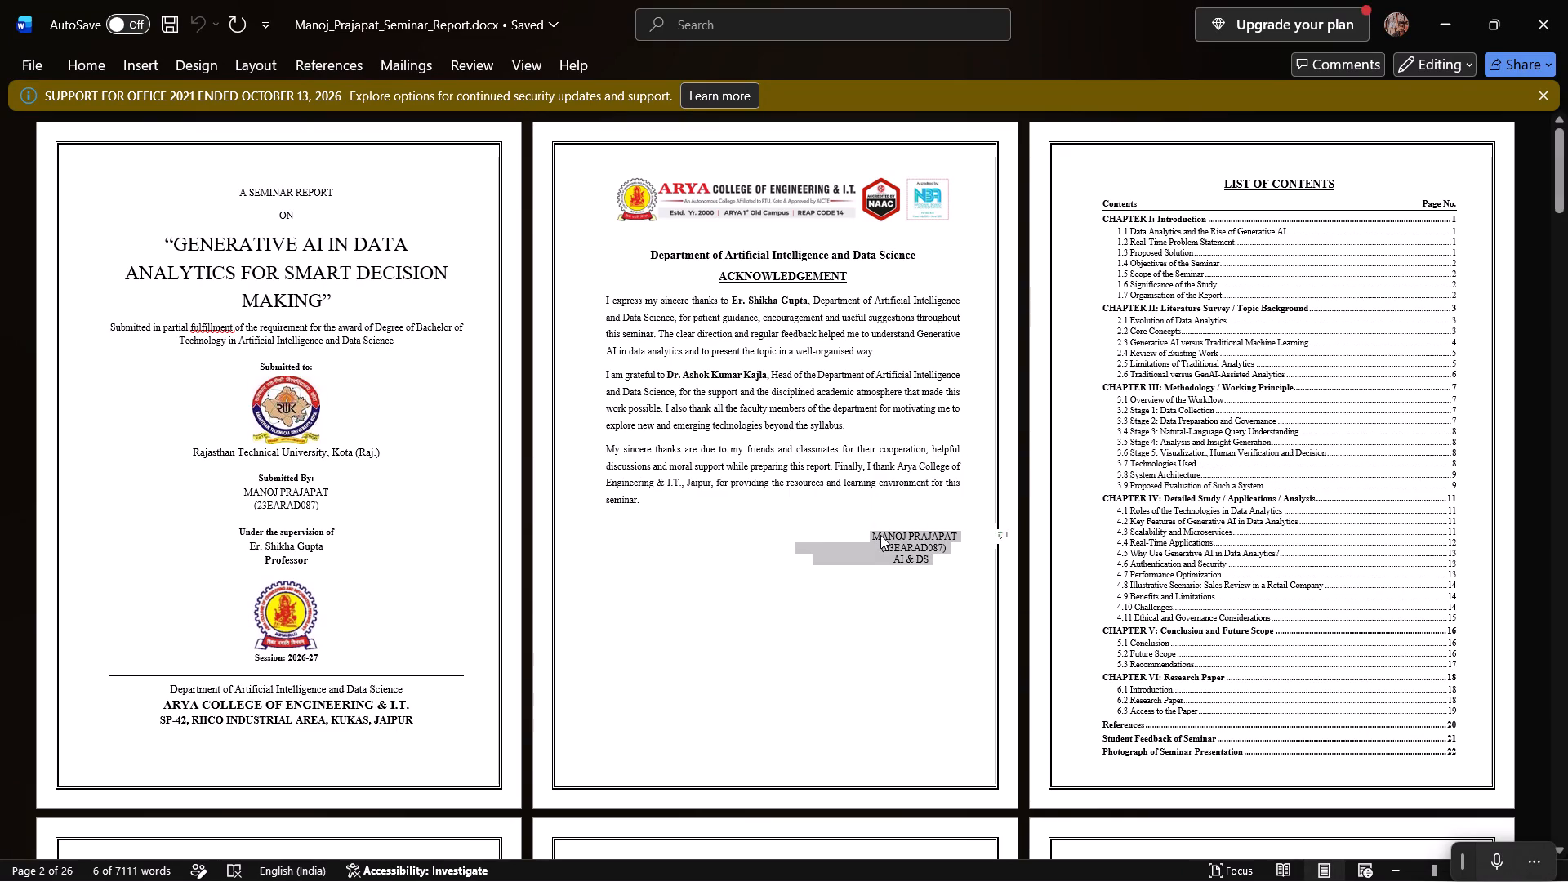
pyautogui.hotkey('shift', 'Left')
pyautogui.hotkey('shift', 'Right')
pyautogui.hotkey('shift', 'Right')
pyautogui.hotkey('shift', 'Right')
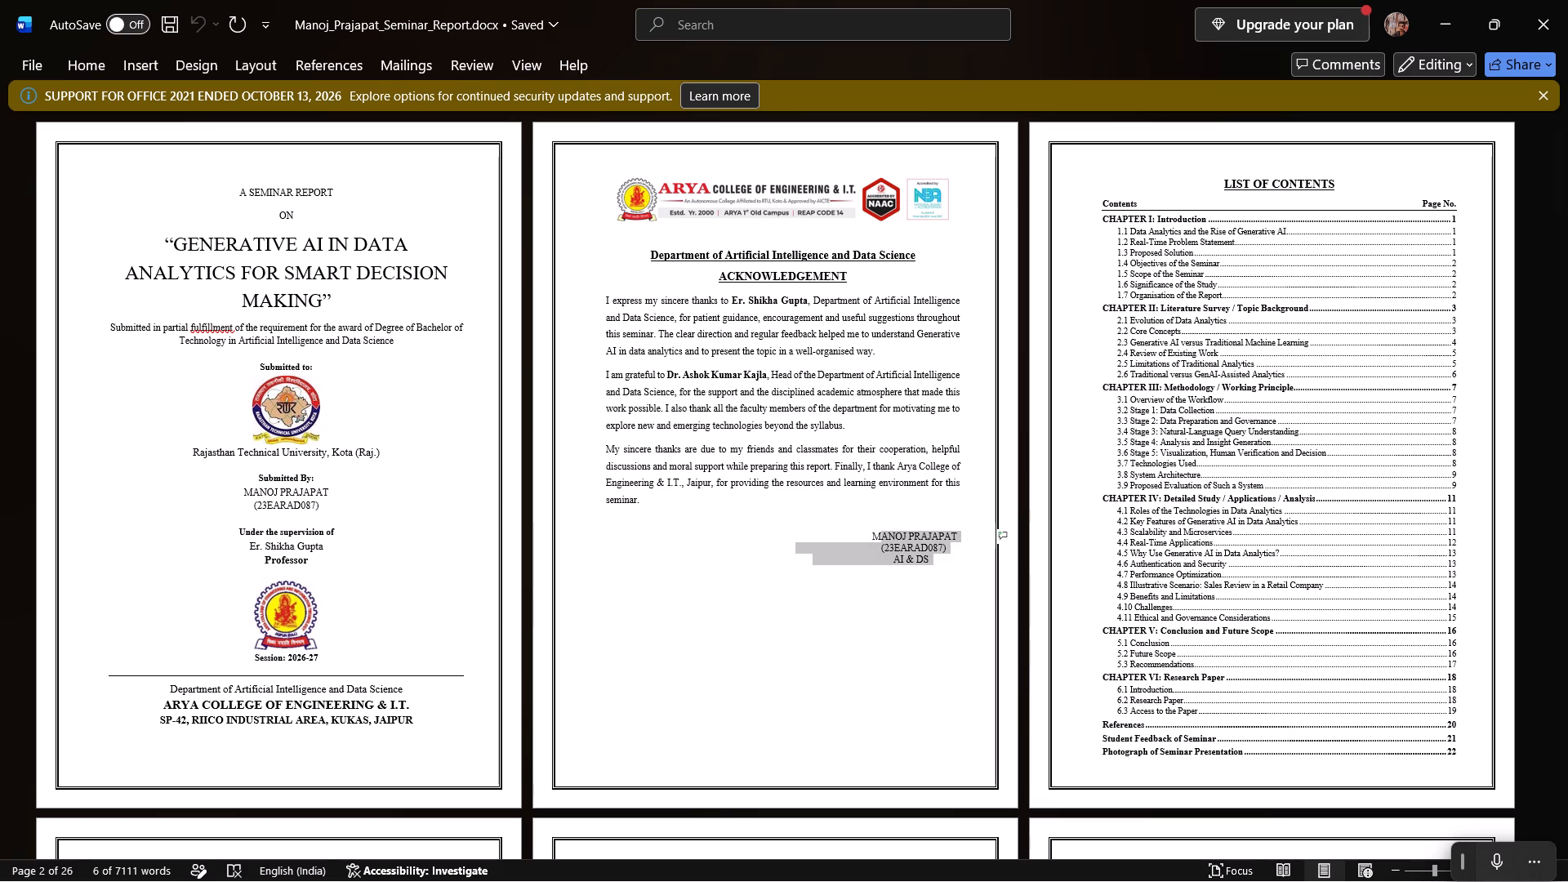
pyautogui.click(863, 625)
# Start an unbulleted line indented with spaces below the last key-benefits bullet on the Student Feedback of Seminar page.
pyautogui.scroll(-2, 863, 625)
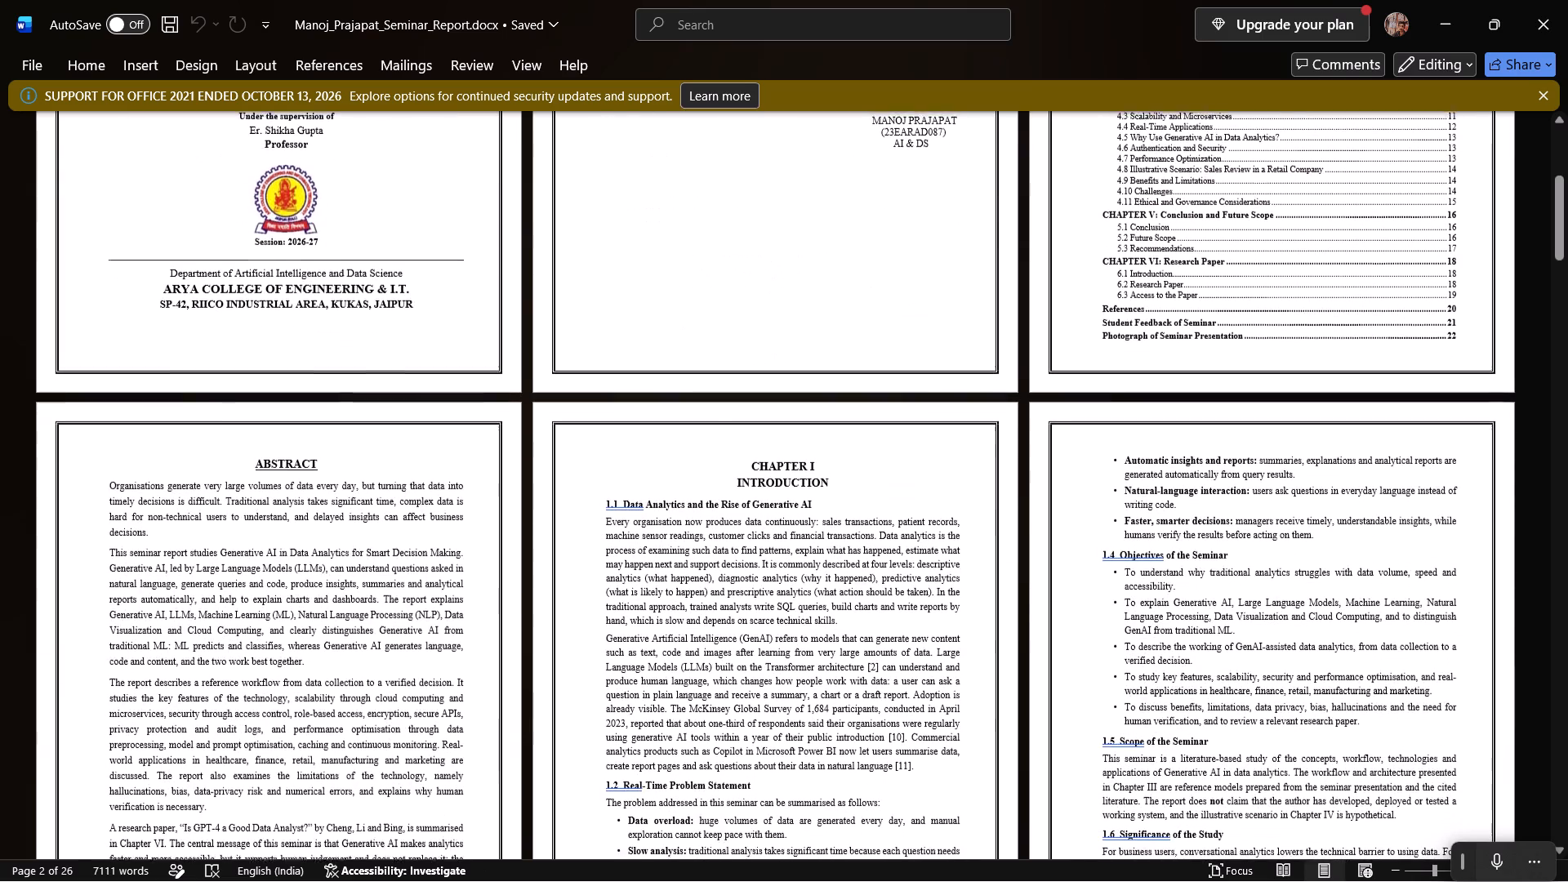
pyautogui.scroll(-6, 863, 625)
pyautogui.scroll(-20, 863, 625)
pyautogui.scroll(-4, 863, 625)
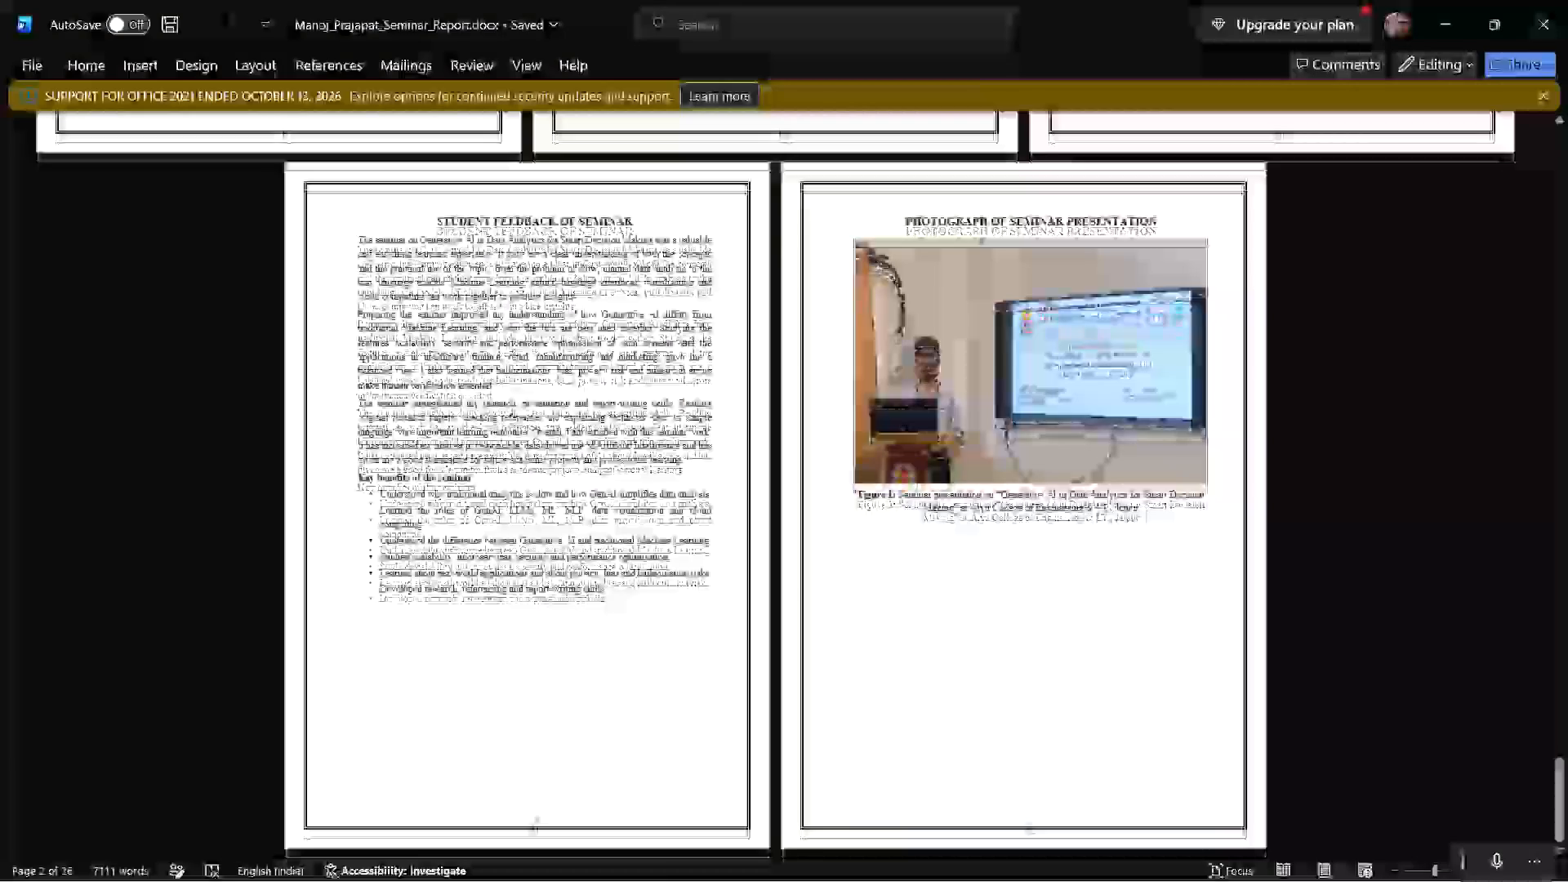
pyautogui.scroll(-1, 863, 625)
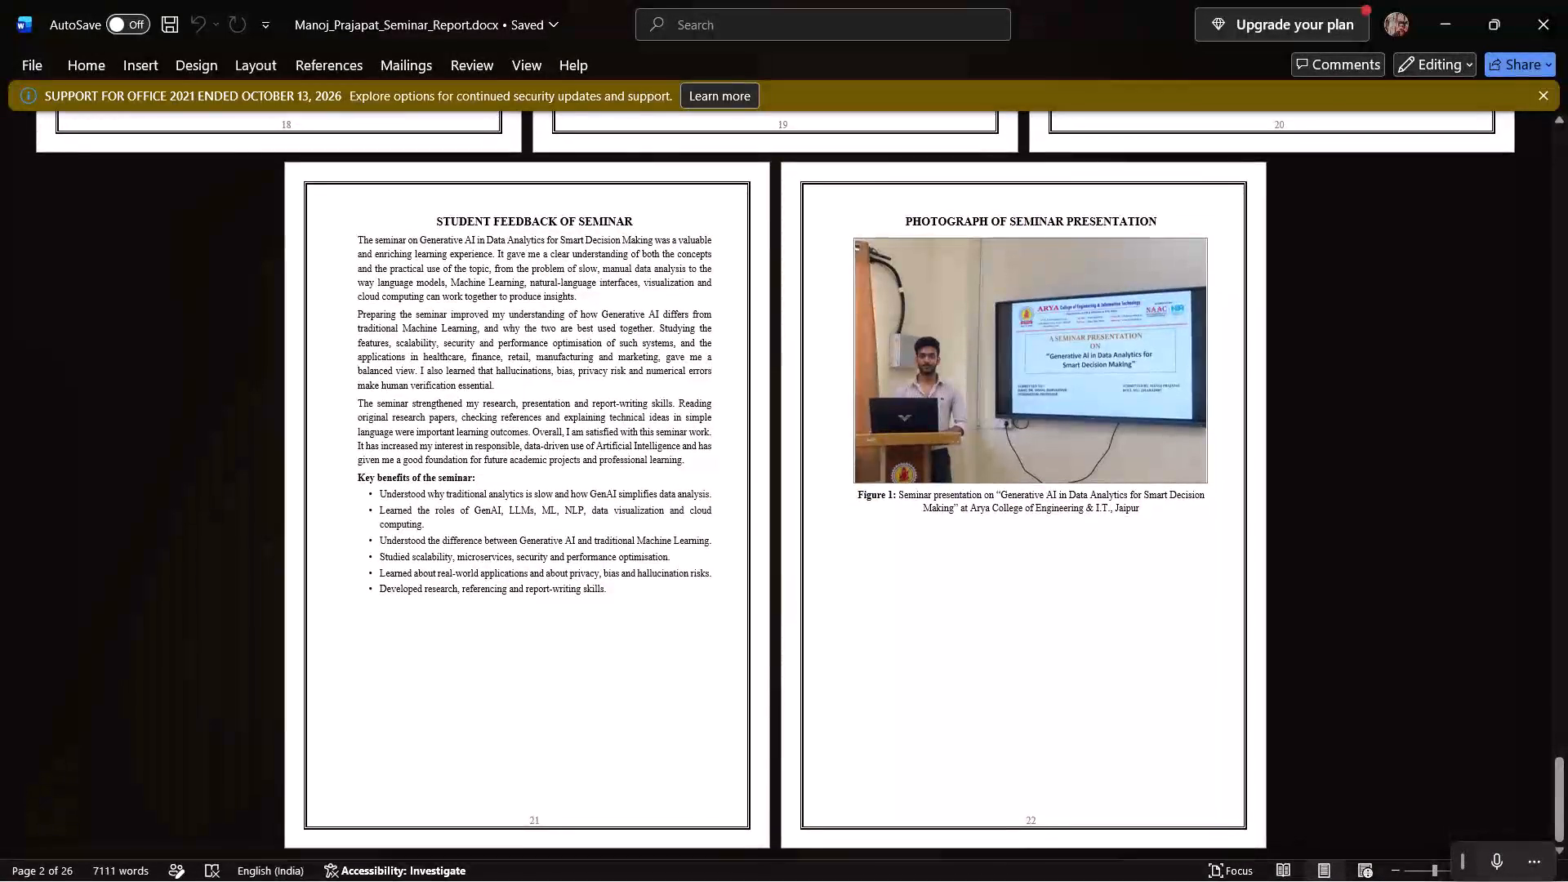
pyautogui.click(680, 653)
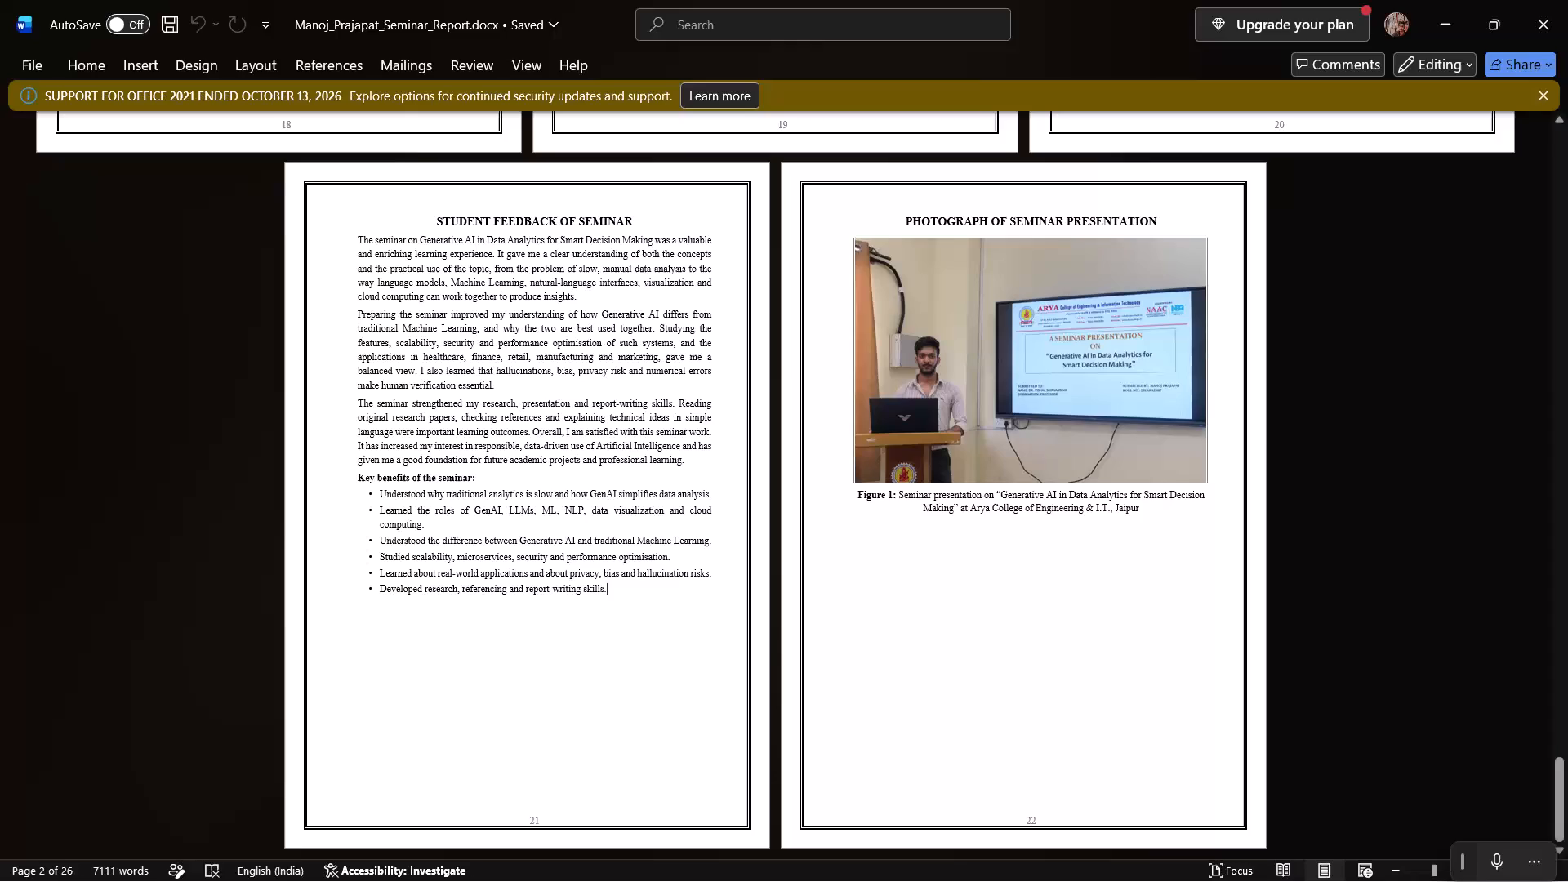
pyautogui.press('Return')
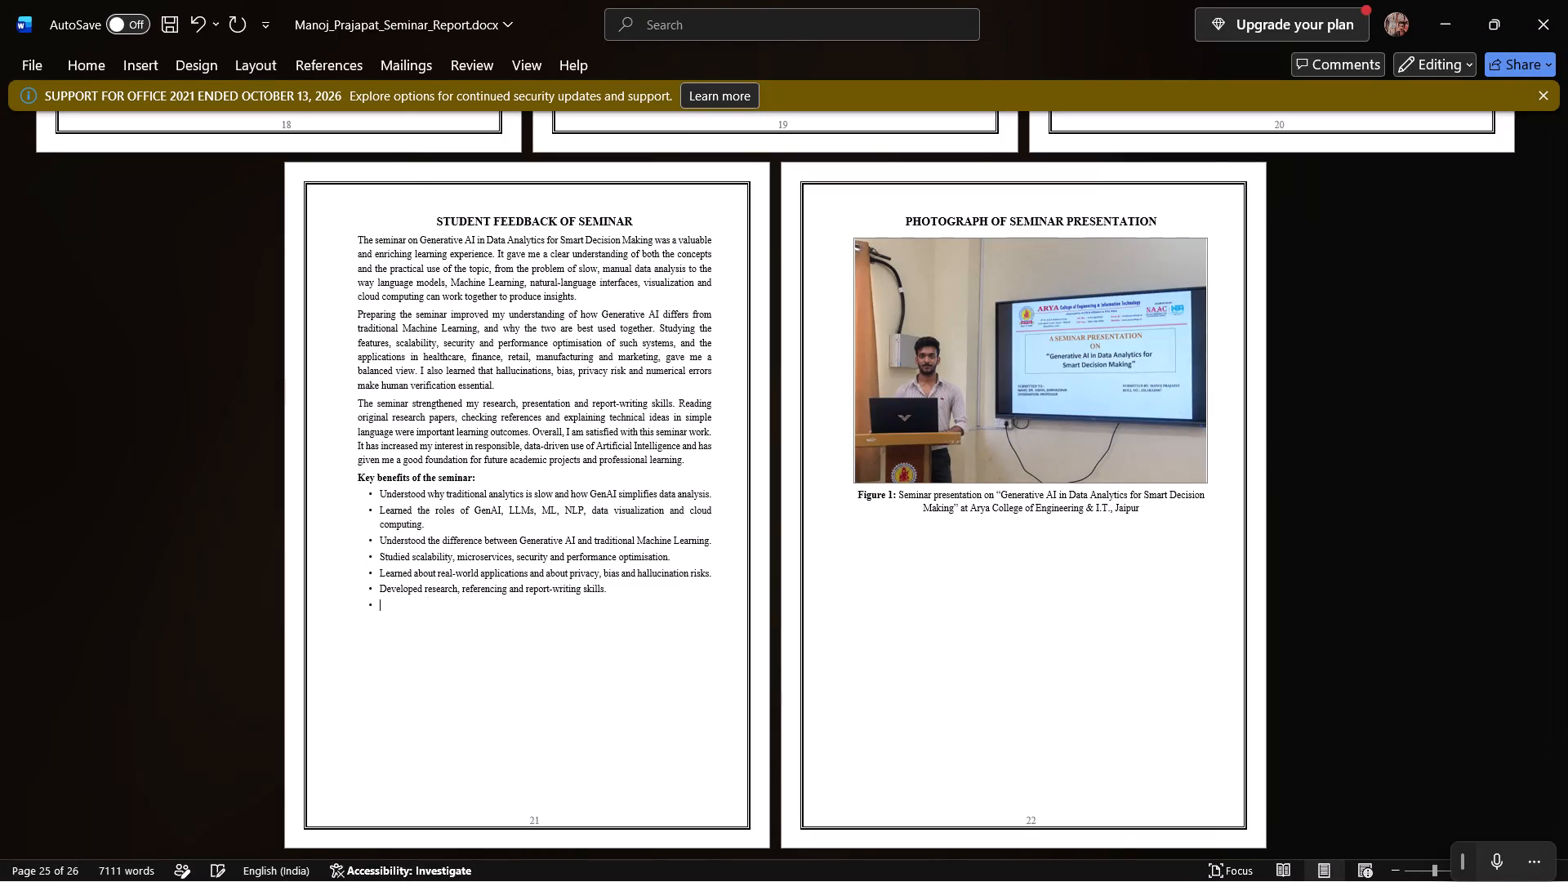
pyautogui.press('BackSpace')
pyautogui.press('space')
pyautogui.press('space')
pyautogui.press('space')
pyautogui.press('space')
pyautogui.press('space')
pyautogui.press('space')
pyautogui.press('space')
pyautogui.press('space')
pyautogui.press('space')
pyautogui.press('space')
pyautogui.press('space')
pyautogui.press('space')
pyautogui.press('space')
pyautogui.press('space')
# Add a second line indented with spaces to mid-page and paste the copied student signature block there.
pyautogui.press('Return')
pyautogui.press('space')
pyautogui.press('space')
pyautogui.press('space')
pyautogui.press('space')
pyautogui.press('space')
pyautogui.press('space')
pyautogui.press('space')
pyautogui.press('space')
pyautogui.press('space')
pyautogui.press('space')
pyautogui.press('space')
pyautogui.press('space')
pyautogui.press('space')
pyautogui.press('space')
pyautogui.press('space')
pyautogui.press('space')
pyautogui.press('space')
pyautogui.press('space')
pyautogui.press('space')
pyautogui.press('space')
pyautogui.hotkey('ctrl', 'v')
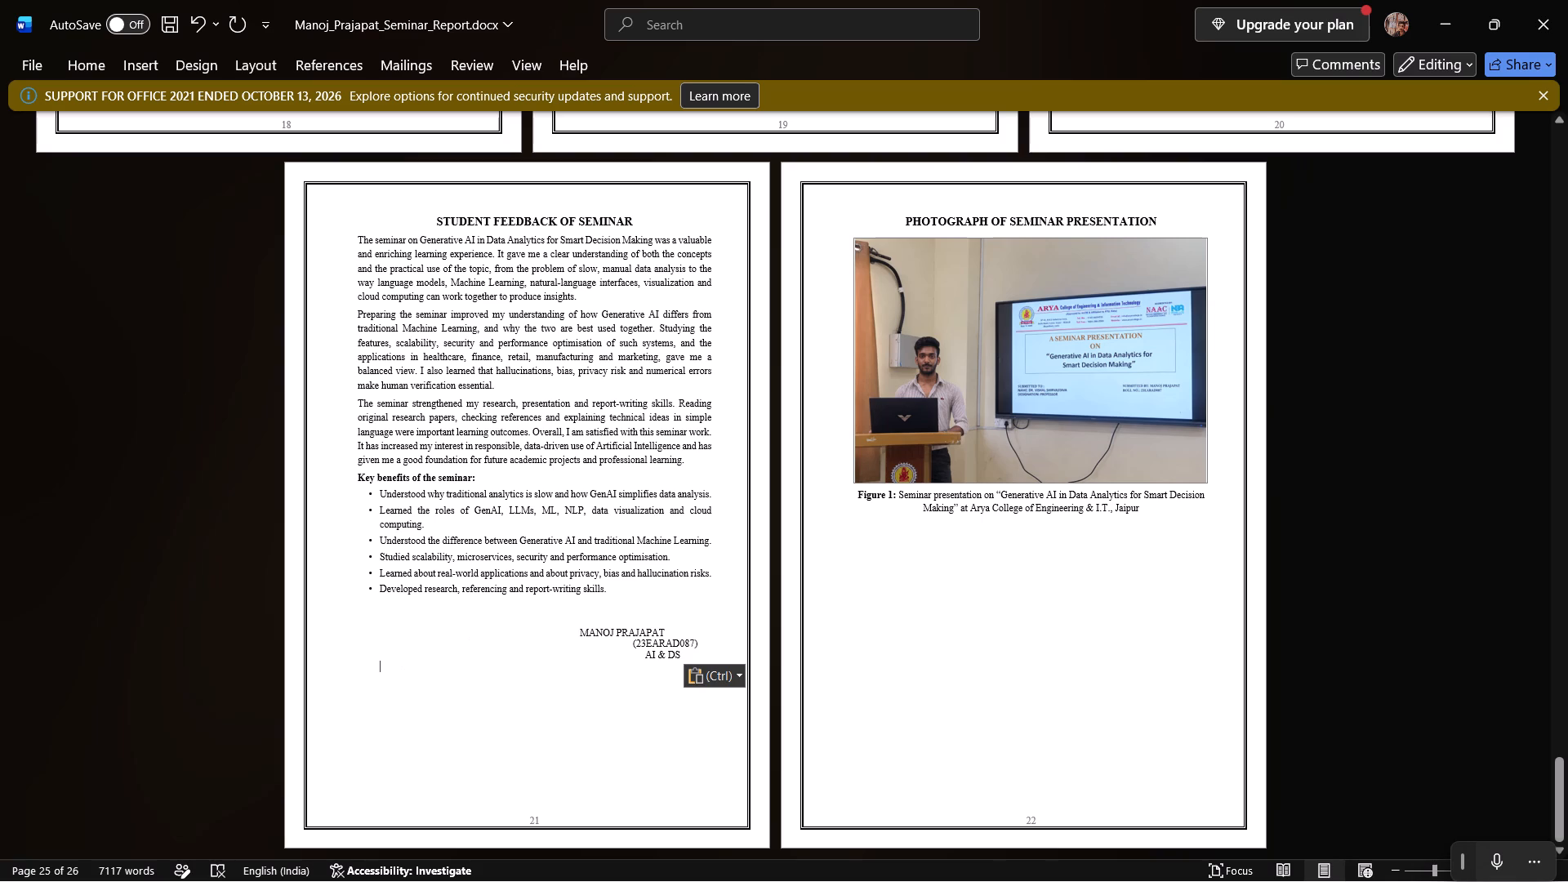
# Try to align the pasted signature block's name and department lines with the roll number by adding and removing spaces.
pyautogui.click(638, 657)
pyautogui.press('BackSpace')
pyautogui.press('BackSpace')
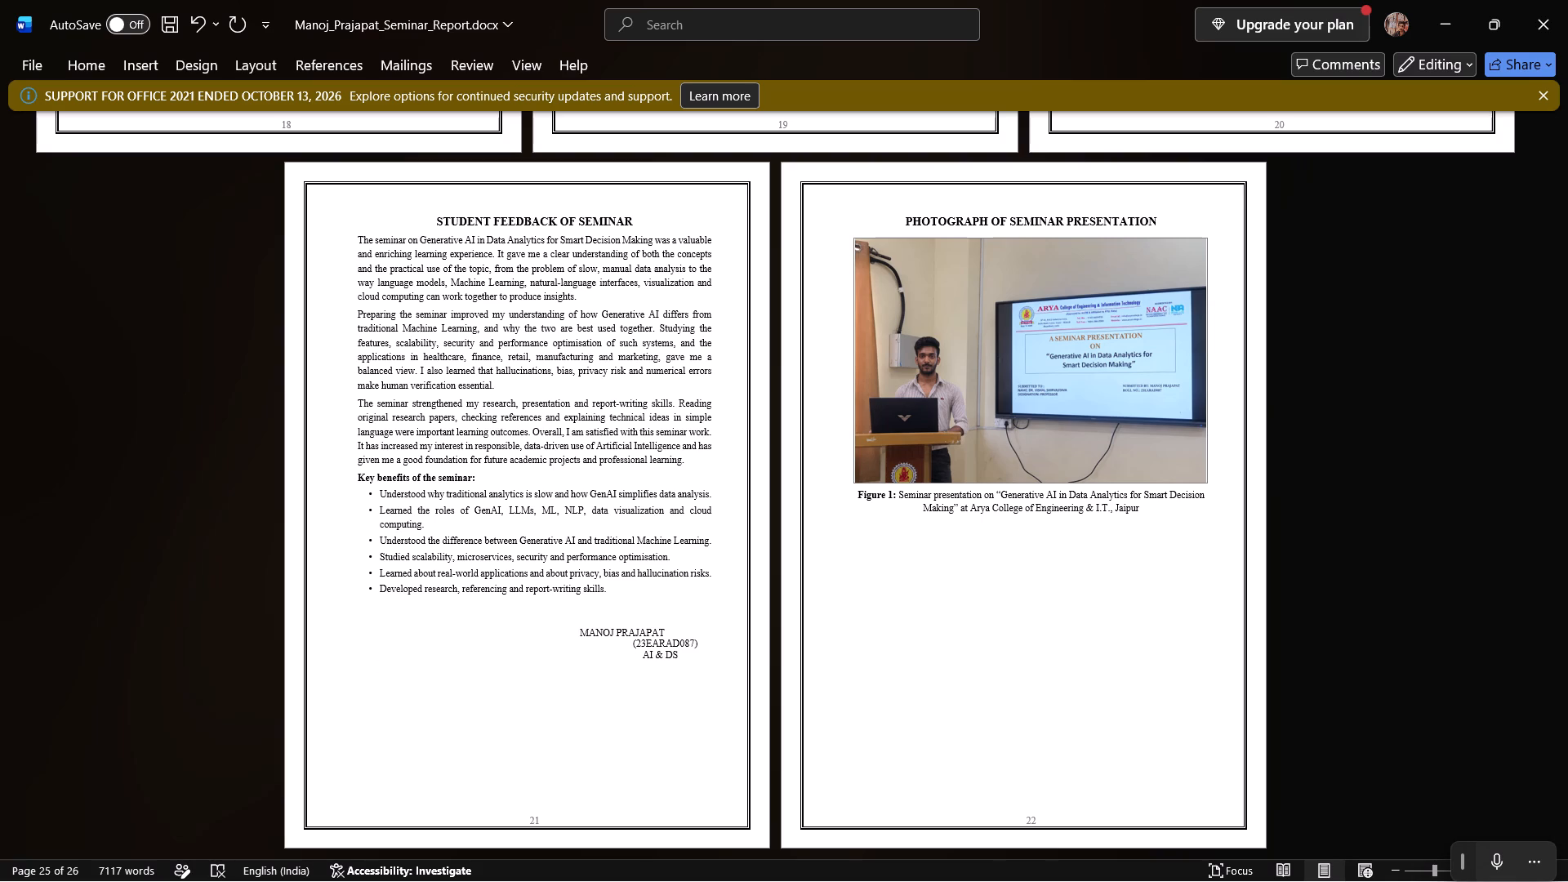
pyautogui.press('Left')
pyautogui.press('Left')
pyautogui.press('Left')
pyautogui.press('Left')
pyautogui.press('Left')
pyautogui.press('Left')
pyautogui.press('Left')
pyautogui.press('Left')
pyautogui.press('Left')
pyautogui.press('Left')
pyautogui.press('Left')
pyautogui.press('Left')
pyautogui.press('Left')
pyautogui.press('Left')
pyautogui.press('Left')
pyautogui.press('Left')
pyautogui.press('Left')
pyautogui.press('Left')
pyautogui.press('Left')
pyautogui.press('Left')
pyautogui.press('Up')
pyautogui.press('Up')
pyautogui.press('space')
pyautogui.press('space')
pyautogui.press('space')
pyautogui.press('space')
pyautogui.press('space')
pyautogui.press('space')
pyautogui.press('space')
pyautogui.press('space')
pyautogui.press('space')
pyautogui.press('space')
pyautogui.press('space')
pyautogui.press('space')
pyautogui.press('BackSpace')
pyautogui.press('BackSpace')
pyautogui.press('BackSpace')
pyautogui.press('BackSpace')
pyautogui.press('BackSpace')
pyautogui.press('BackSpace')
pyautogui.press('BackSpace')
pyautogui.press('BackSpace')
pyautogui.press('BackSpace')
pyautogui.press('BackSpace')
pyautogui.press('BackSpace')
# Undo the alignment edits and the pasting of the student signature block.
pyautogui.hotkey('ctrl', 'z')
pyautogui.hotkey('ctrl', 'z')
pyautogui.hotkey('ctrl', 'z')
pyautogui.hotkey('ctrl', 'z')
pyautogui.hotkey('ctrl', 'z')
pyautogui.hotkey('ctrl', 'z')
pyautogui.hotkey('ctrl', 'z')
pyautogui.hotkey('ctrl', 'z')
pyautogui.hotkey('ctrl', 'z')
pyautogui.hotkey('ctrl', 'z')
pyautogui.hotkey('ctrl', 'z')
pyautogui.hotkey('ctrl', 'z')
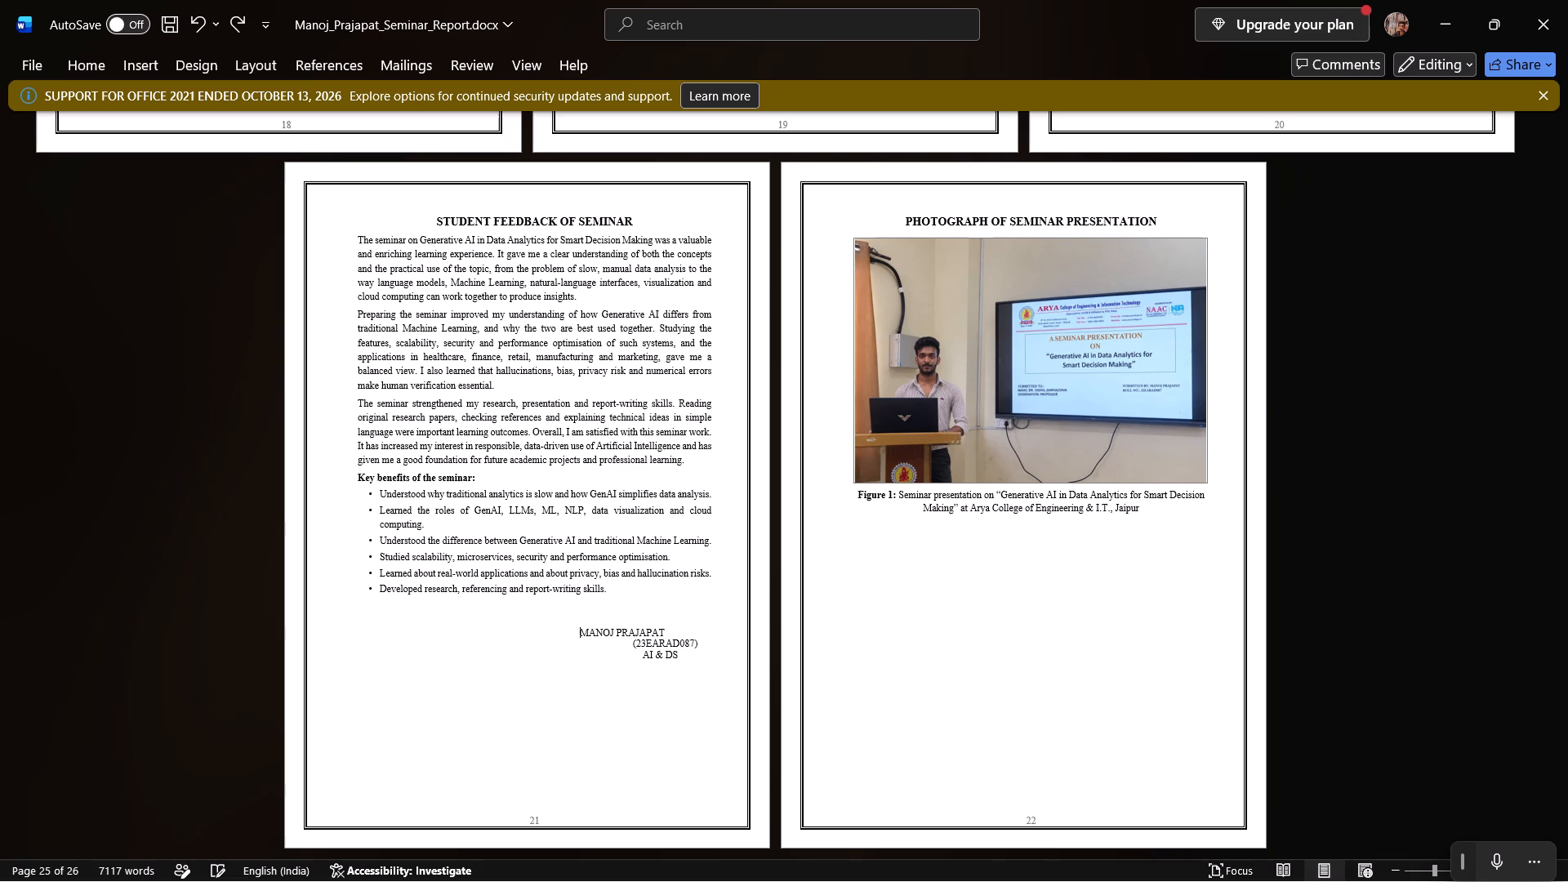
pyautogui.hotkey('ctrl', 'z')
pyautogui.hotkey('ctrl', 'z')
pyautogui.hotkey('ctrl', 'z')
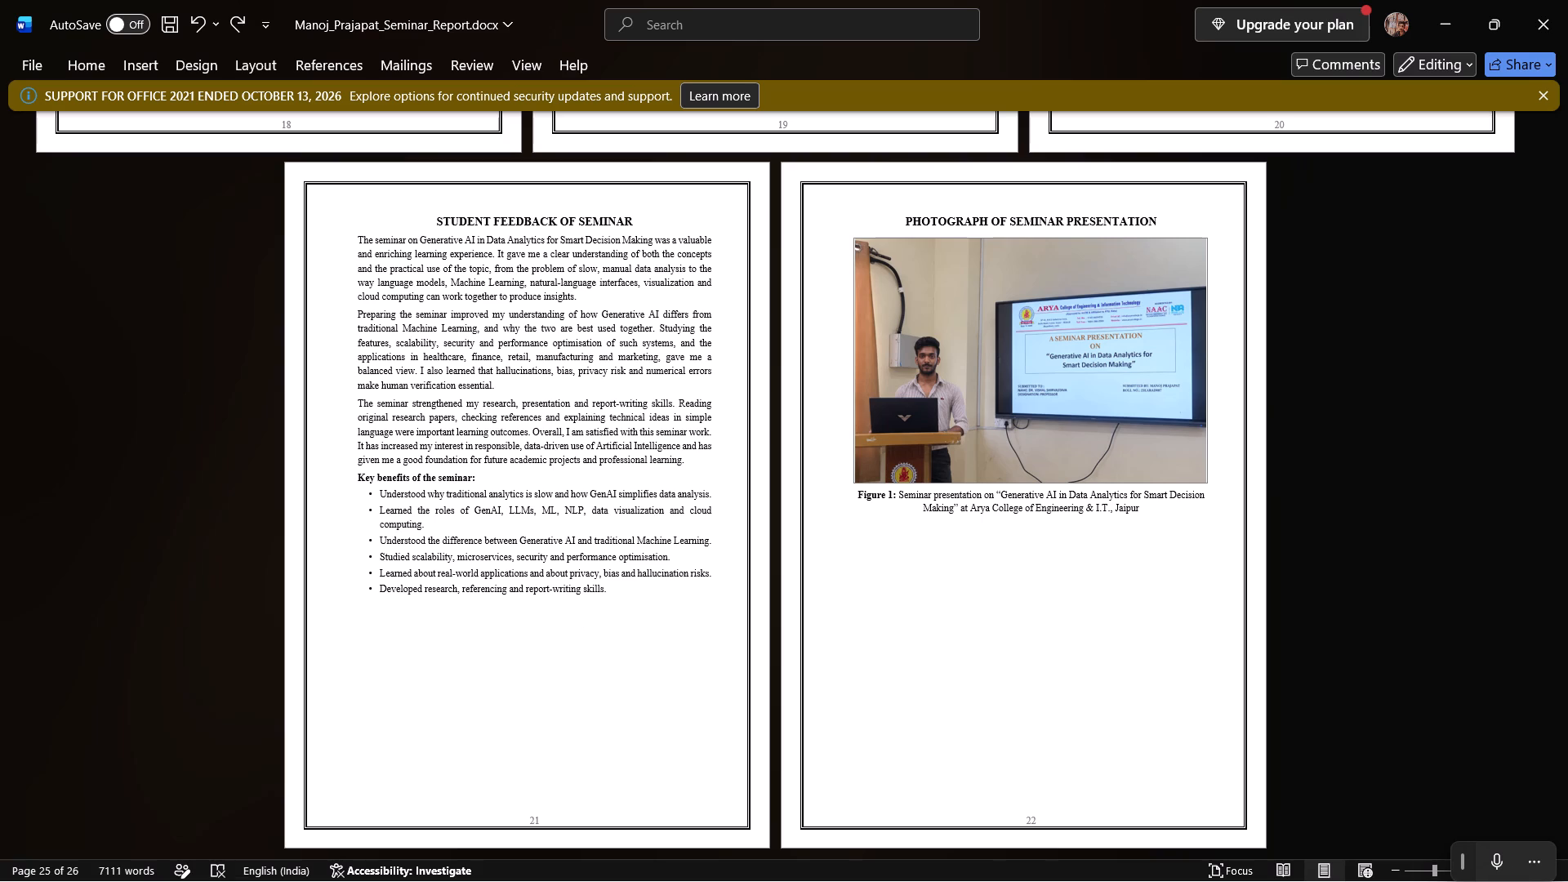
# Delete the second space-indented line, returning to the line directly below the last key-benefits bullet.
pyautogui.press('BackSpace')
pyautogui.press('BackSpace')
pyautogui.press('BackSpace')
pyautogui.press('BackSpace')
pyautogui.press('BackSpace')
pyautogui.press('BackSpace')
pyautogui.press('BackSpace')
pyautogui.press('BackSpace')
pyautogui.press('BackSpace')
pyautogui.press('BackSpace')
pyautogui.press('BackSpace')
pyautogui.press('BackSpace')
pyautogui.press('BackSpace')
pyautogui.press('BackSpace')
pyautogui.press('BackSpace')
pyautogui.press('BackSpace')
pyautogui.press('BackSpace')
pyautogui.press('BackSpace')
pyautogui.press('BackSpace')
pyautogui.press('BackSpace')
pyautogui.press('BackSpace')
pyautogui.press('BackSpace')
# Paste the copied student signature block directly below the key-benefits list.
pyautogui.hotkey('ctrl', 'v')
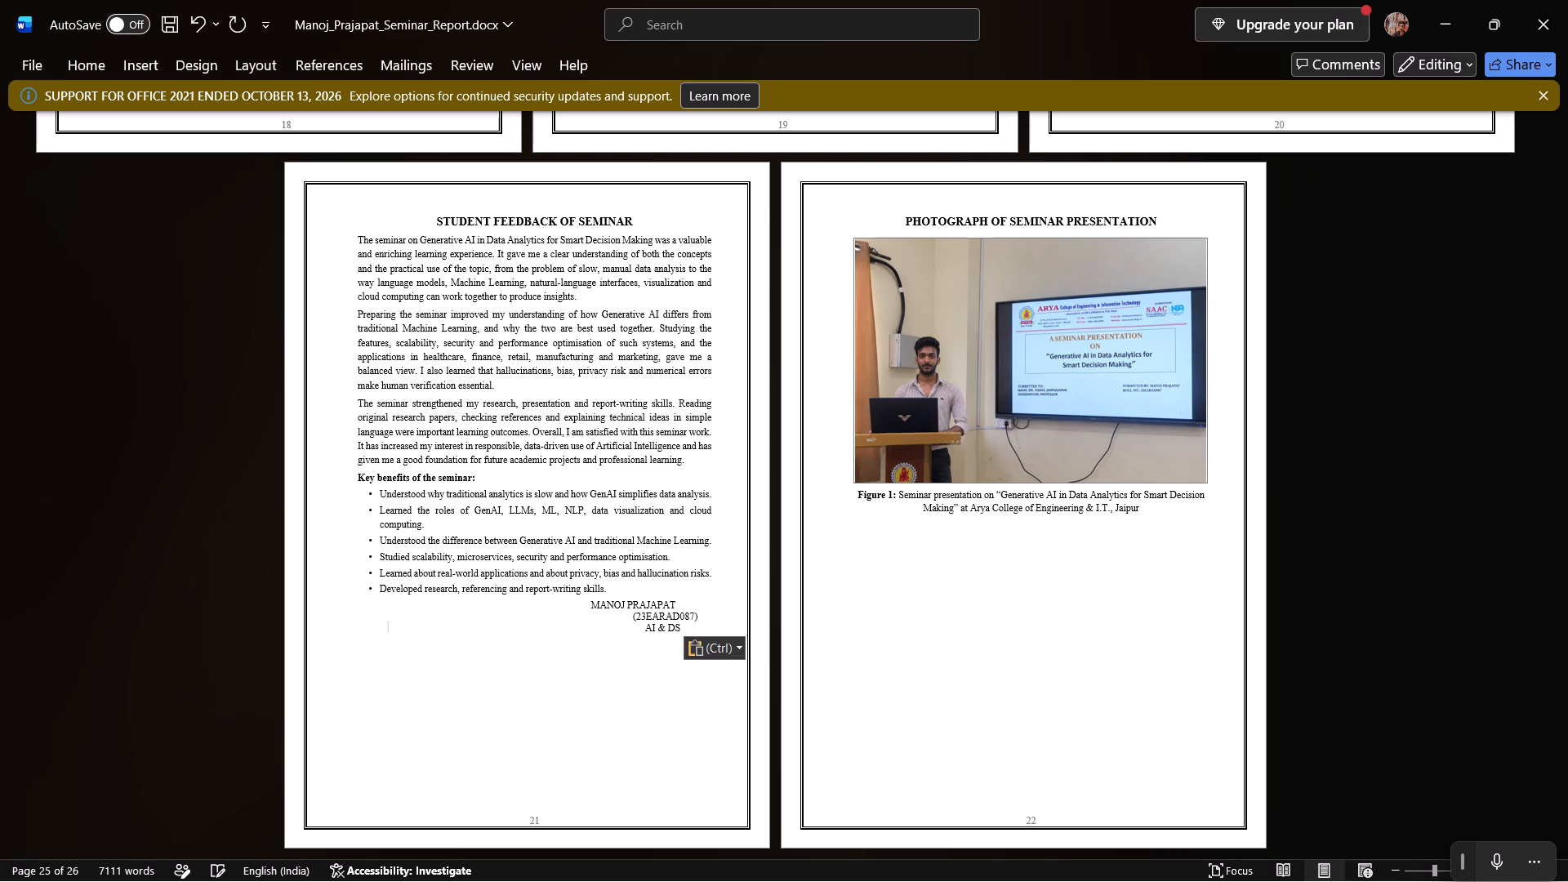
# Add a blank line above the signature block on the feedback page and indent the student's name with spaces over the roll number.
pyautogui.click(579, 608)
pyautogui.press('space')
pyautogui.press('space')
pyautogui.press('space')
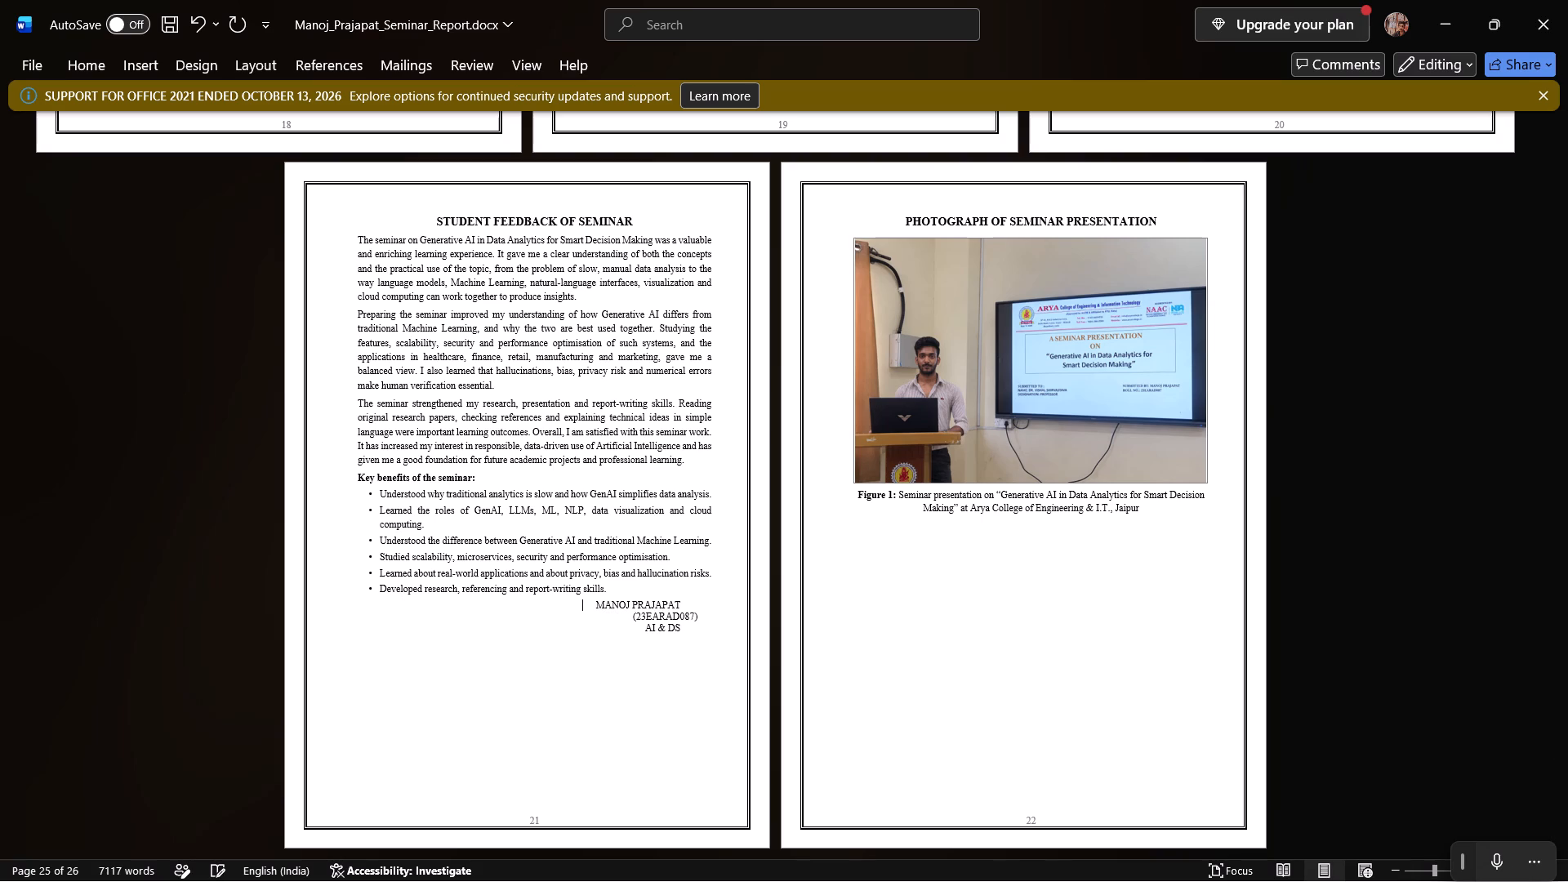
pyautogui.press('space')
pyautogui.press('space')
pyautogui.press('space')
pyautogui.press('space')
pyautogui.press('space')
pyautogui.press('Return')
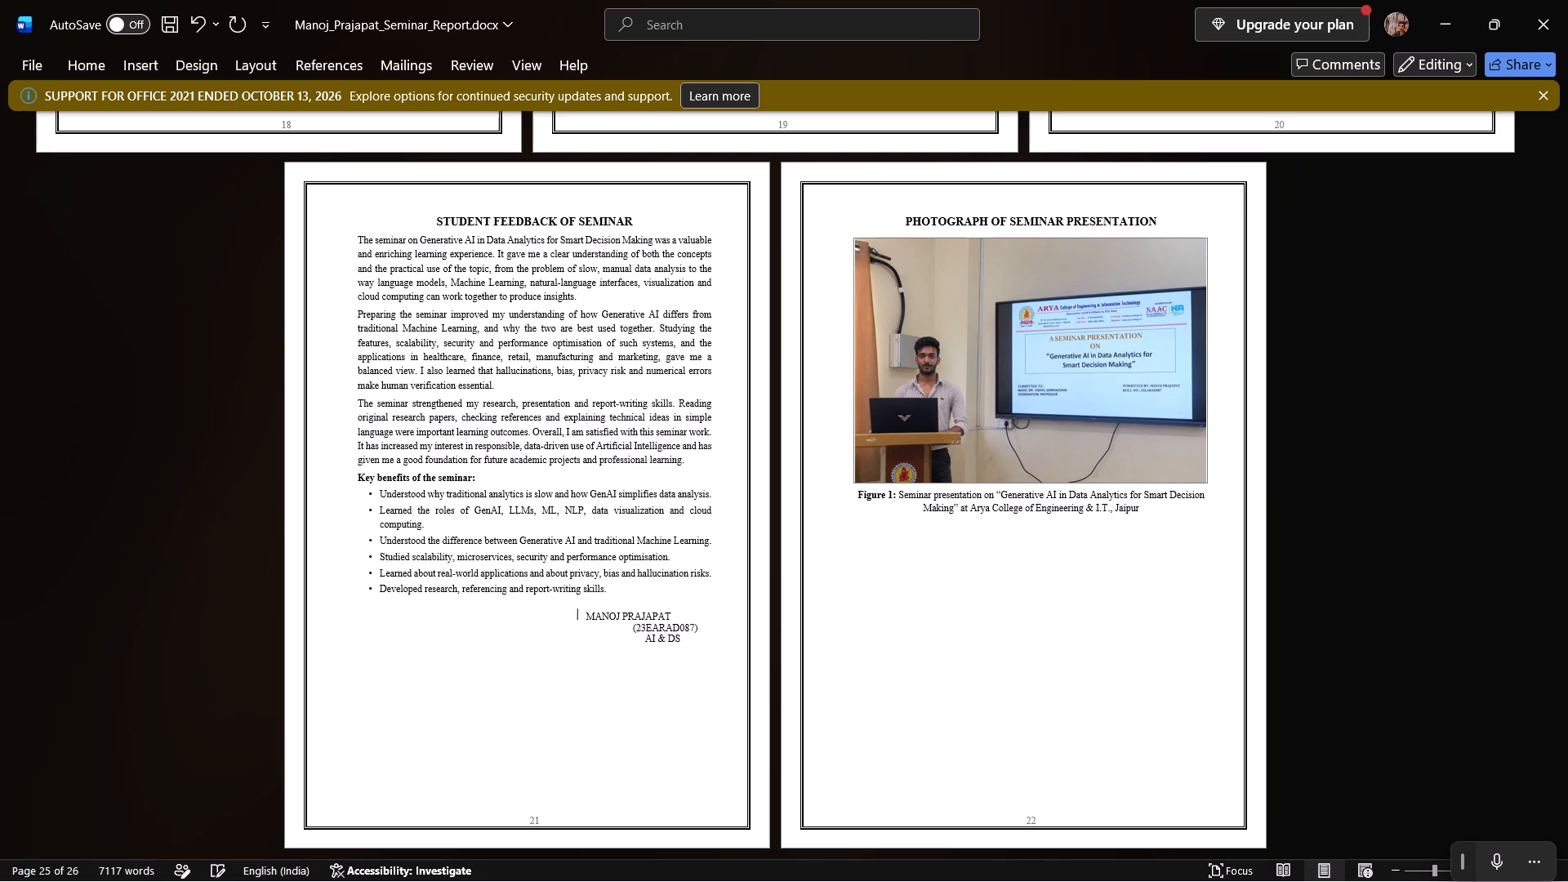
pyautogui.press('space')
pyautogui.press('space')
pyautogui.press('space')
pyautogui.press('space')
pyautogui.press('space')
pyautogui.press('space')
pyautogui.press('space')
pyautogui.press('space')
pyautogui.press('space')
pyautogui.press('space')
pyautogui.press('space')
pyautogui.press('space')
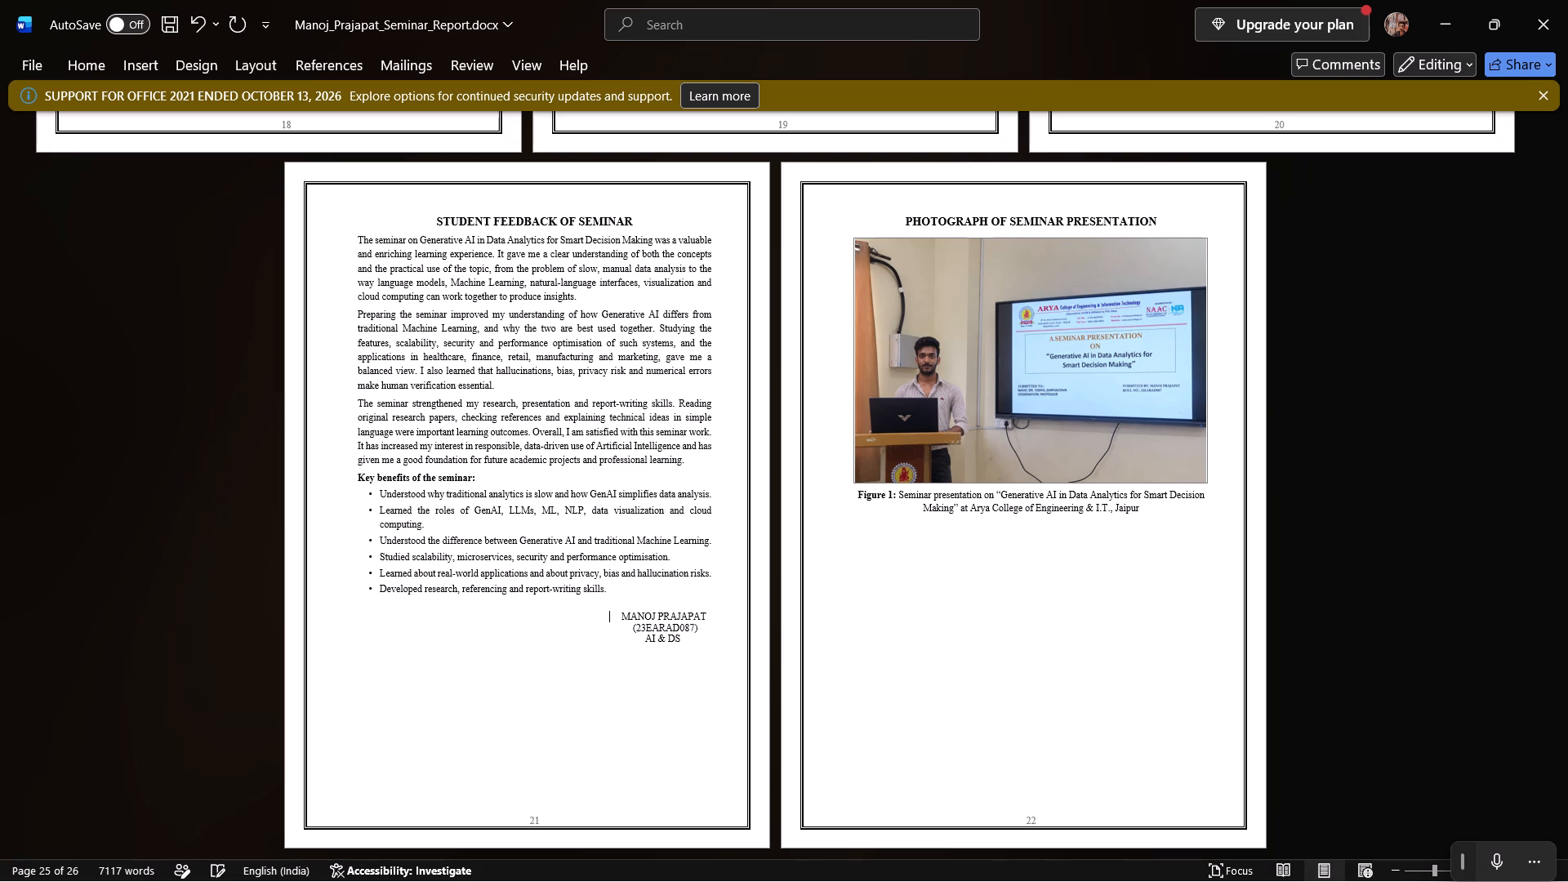
pyautogui.press('space')
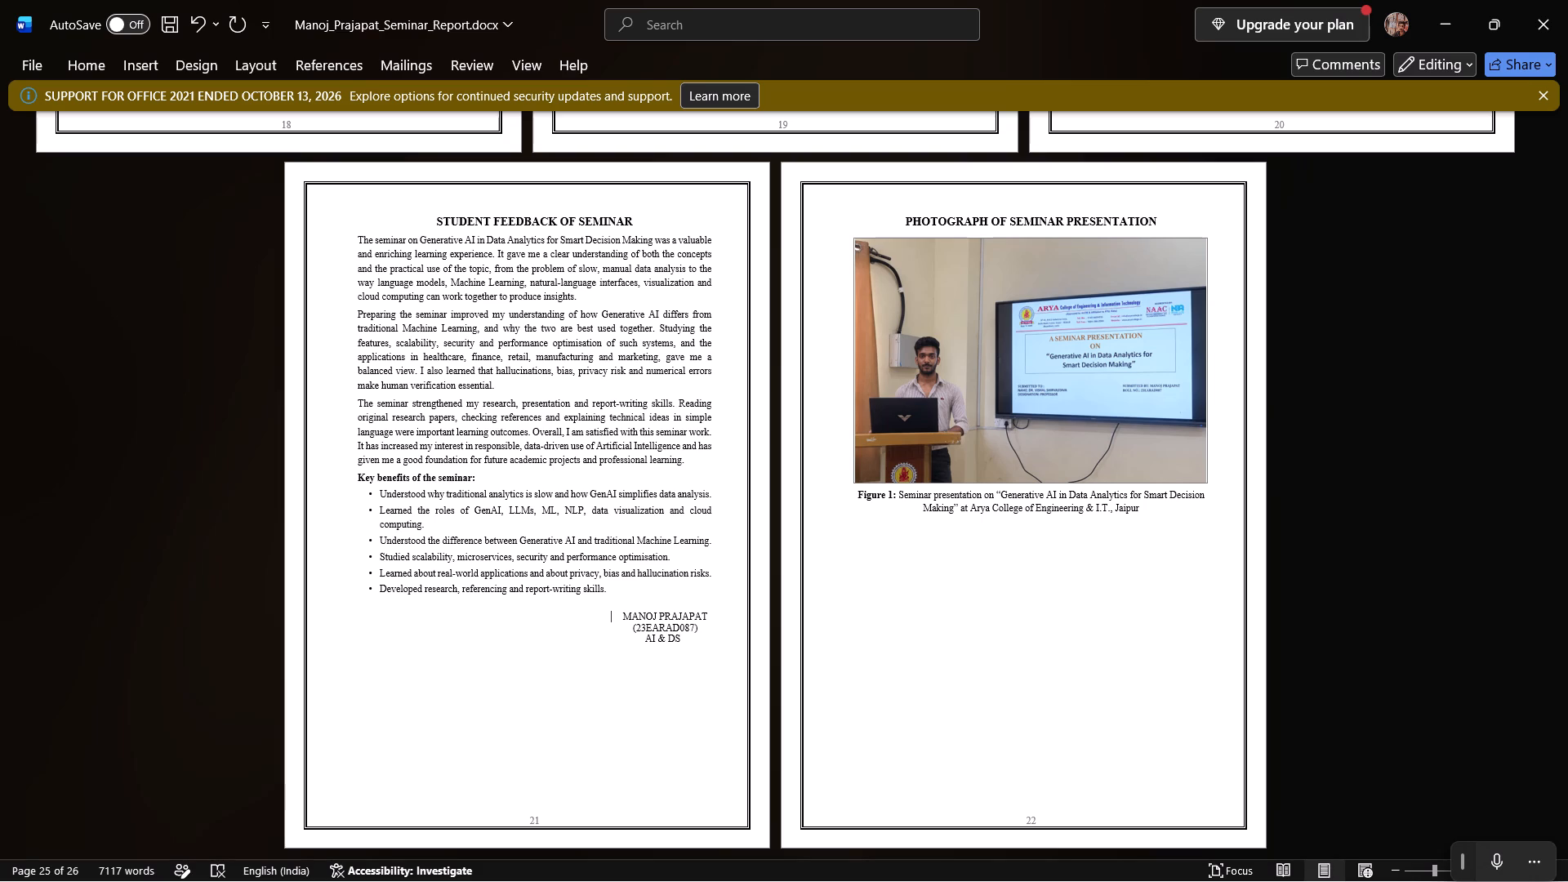
# Lower the signature block by another line and re-indent the student's name with spaces to centre it over the roll number.
pyautogui.press('Return')
pyautogui.press('space')
pyautogui.press('space')
pyautogui.press('space')
pyautogui.press('space')
pyautogui.press('space')
pyautogui.press('space')
pyautogui.press('space')
pyautogui.press('space')
pyautogui.press('space')
pyautogui.press('space')
pyautogui.press('space')
pyautogui.press('space')
pyautogui.press('space')
pyautogui.press('space')
pyautogui.press('space')
pyautogui.press('space')
pyautogui.press('space')
pyautogui.press('space')
pyautogui.press('space')
pyautogui.press('space')
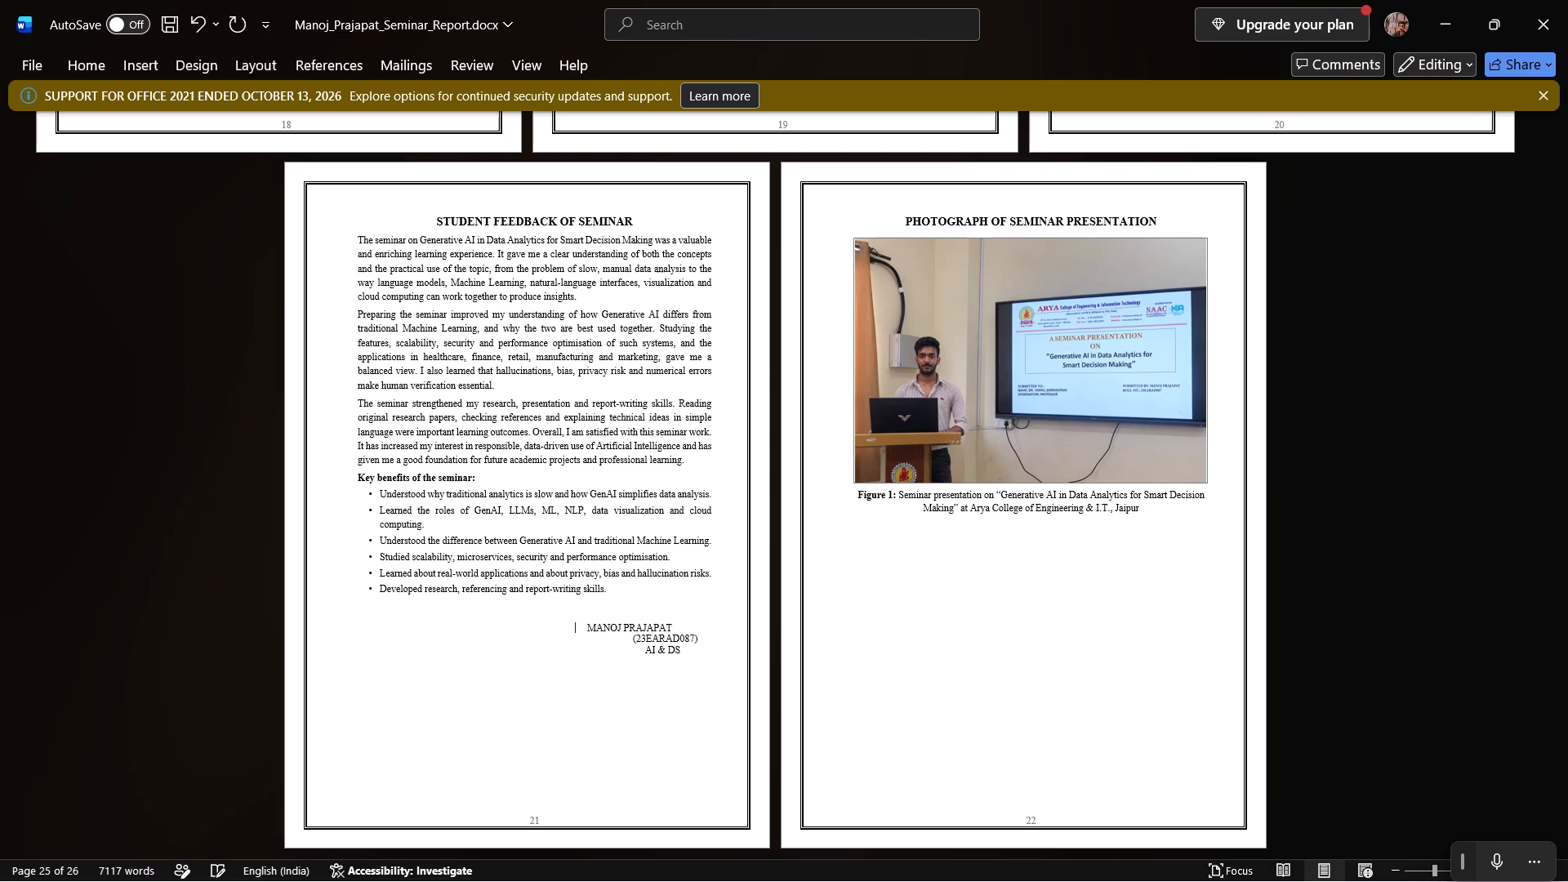
pyautogui.press('space')
pyautogui.press('BackSpace')
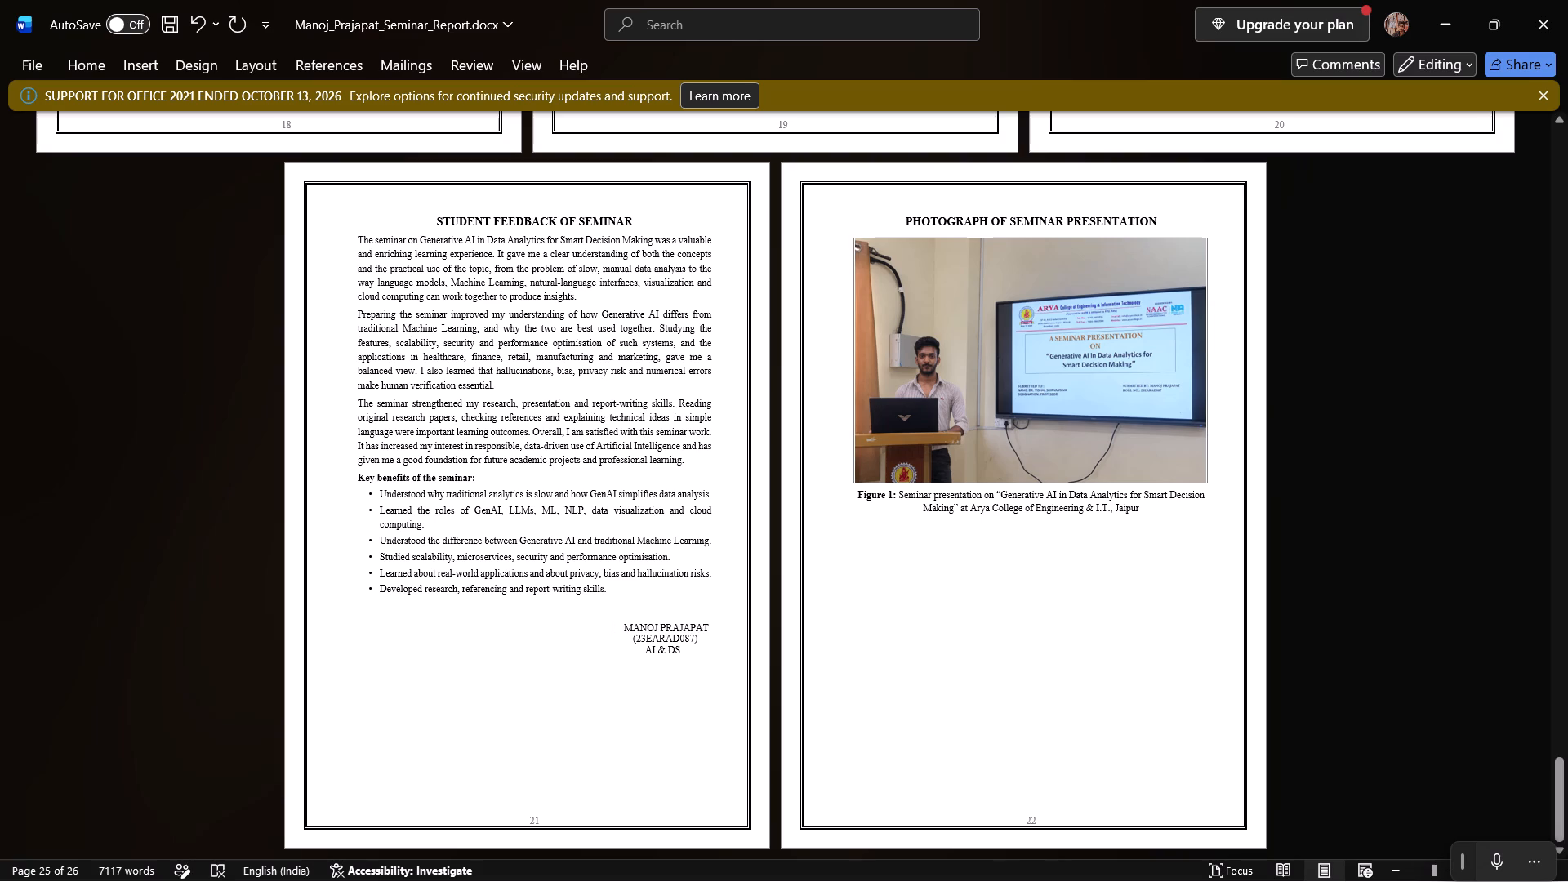
# Examine the layout of the cover page and the acknowledgement page at a larger zoom.
pyautogui.scroll(16, 739, 706)
pyautogui.scroll(6, 739, 706)
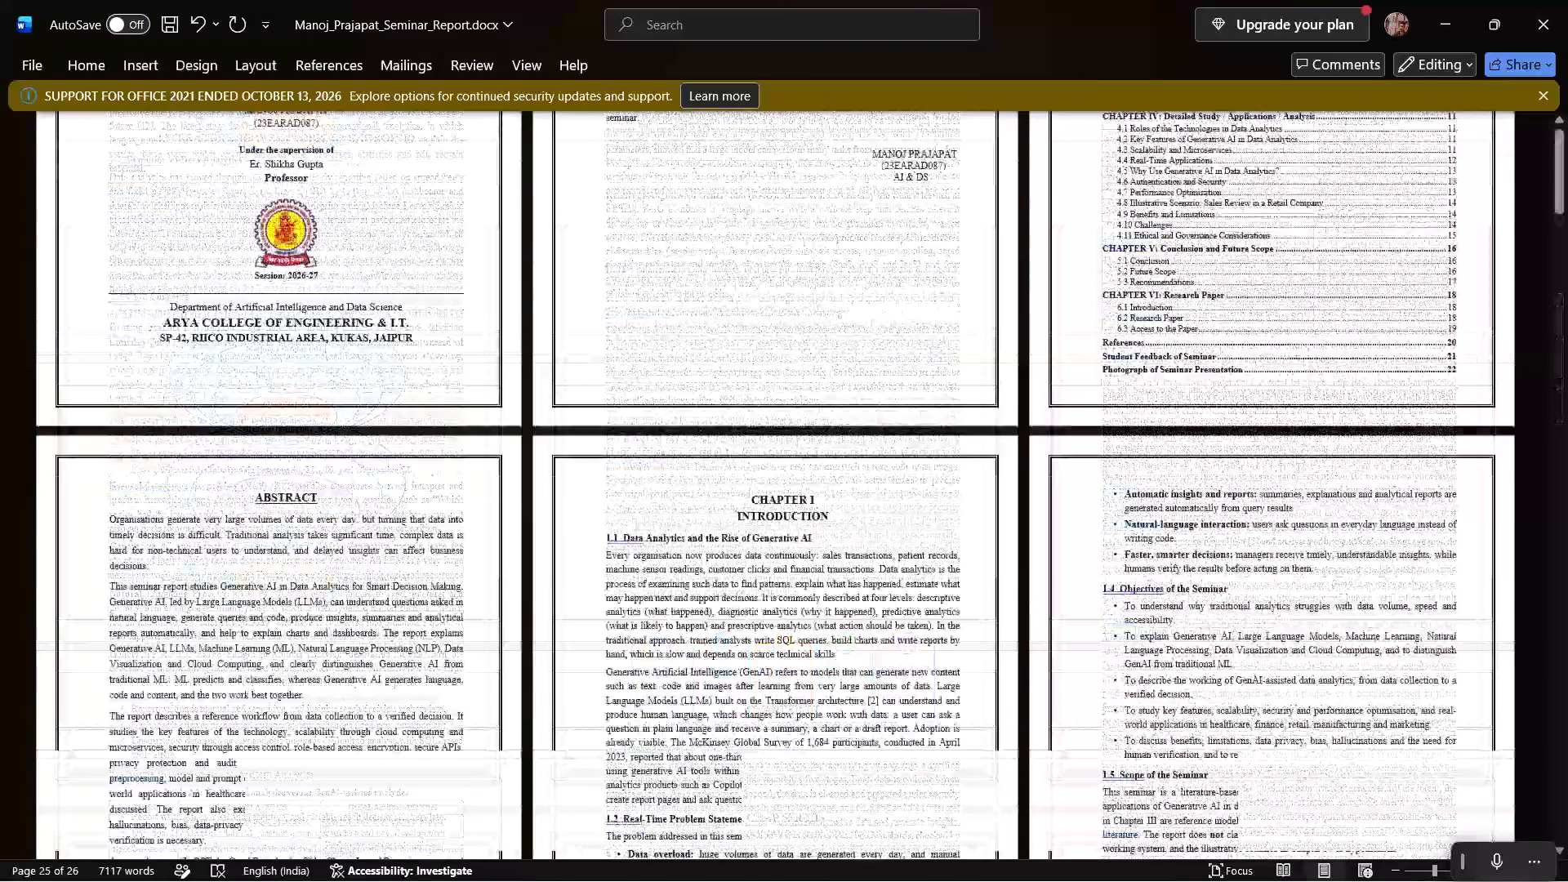
pyautogui.scroll(4, 739, 706)
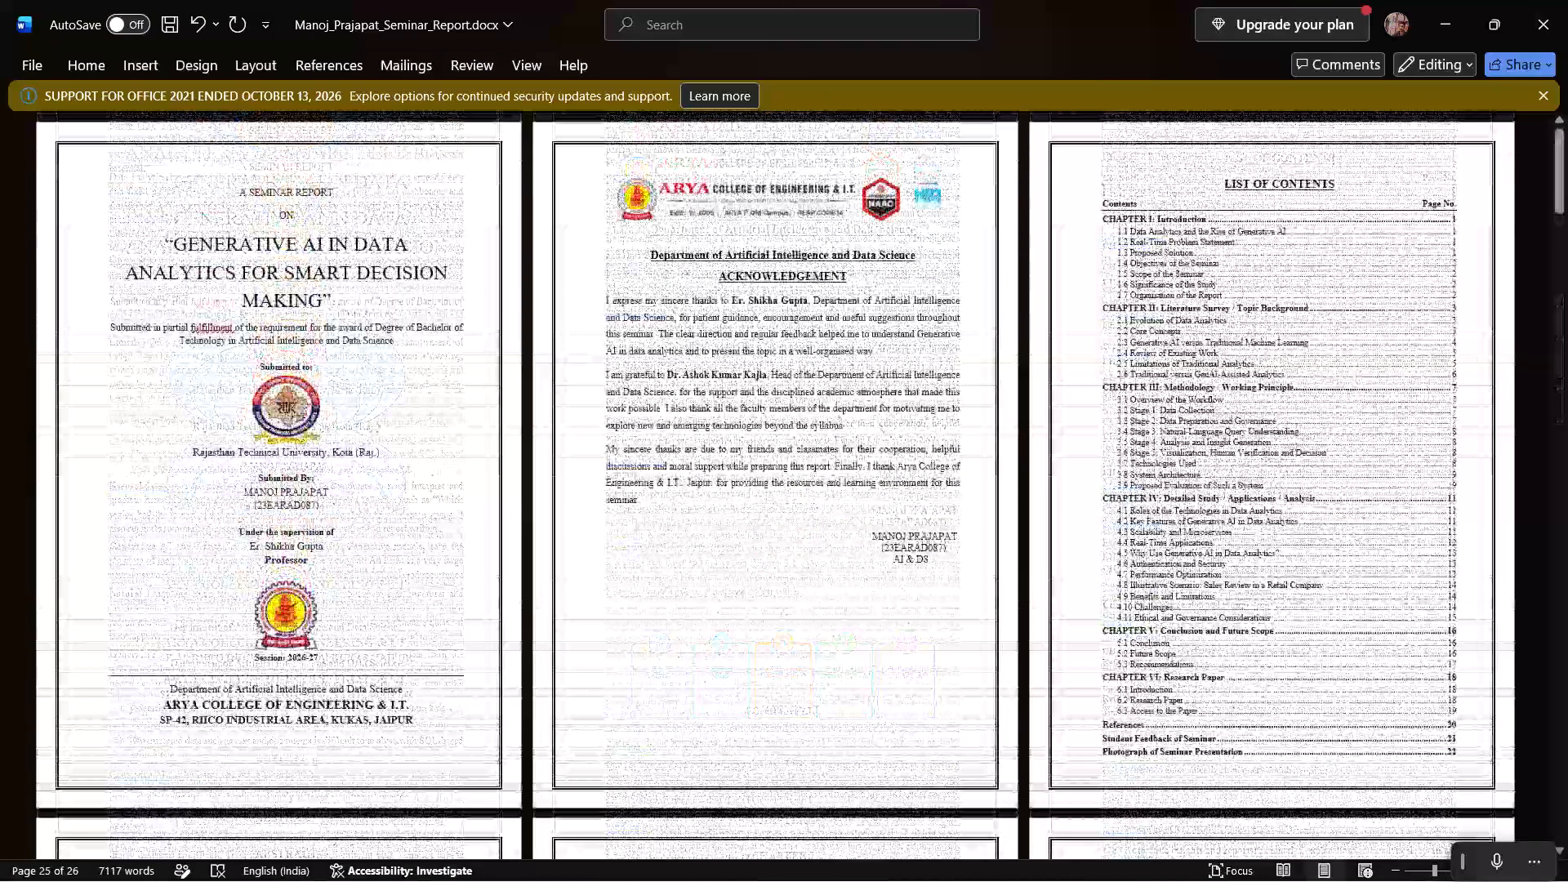
pyautogui.keyDown('ctrl'); pyautogui.scroll(4, 739, 706); pyautogui.keyUp('ctrl')
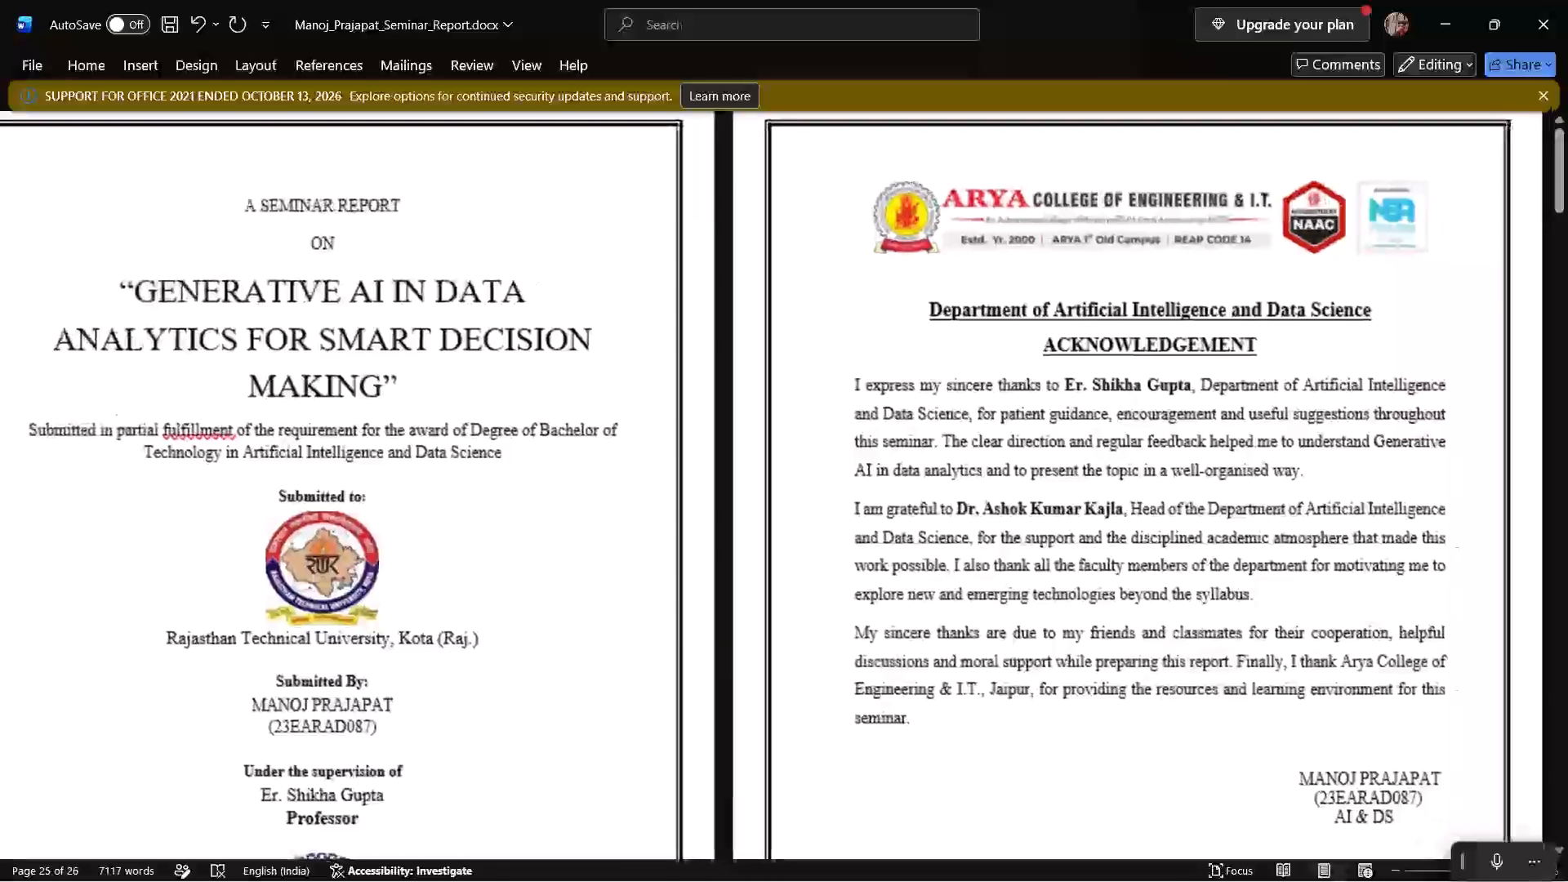
pyautogui.keyDown('ctrl'); pyautogui.scroll(4, 739, 706); pyautogui.keyUp('ctrl')
pyautogui.keyDown('ctrl'); pyautogui.scroll(-7, 739, 706); pyautogui.keyUp('ctrl')
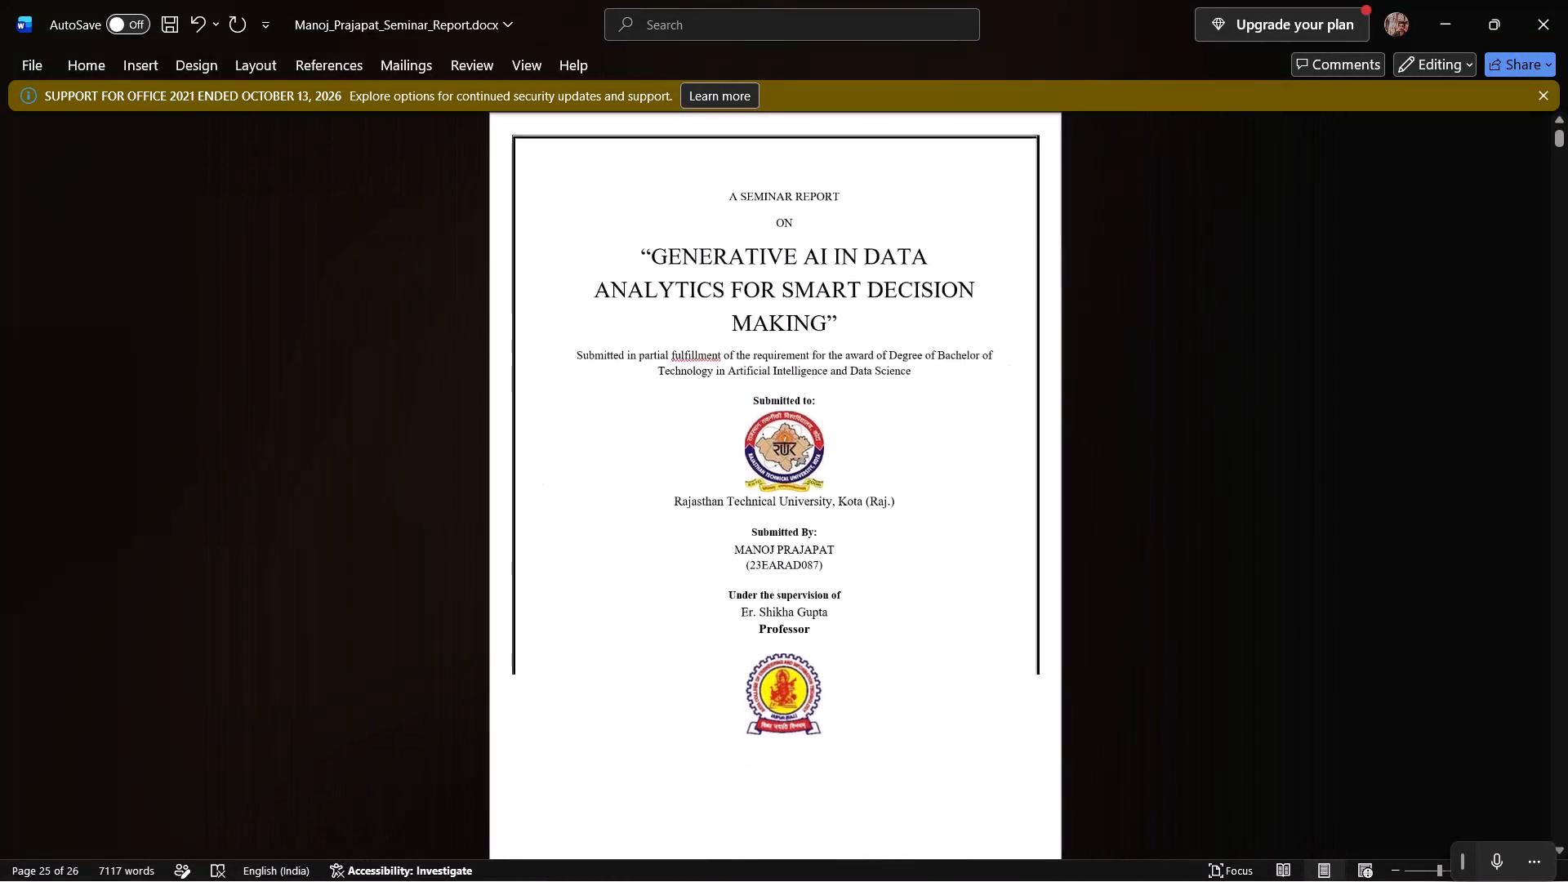
pyautogui.keyDown('ctrl'); pyautogui.scroll(-1, 739, 706); pyautogui.keyUp('ctrl')
pyautogui.keyDown('ctrl'); pyautogui.scroll(1, 739, 706); pyautogui.keyUp('ctrl')
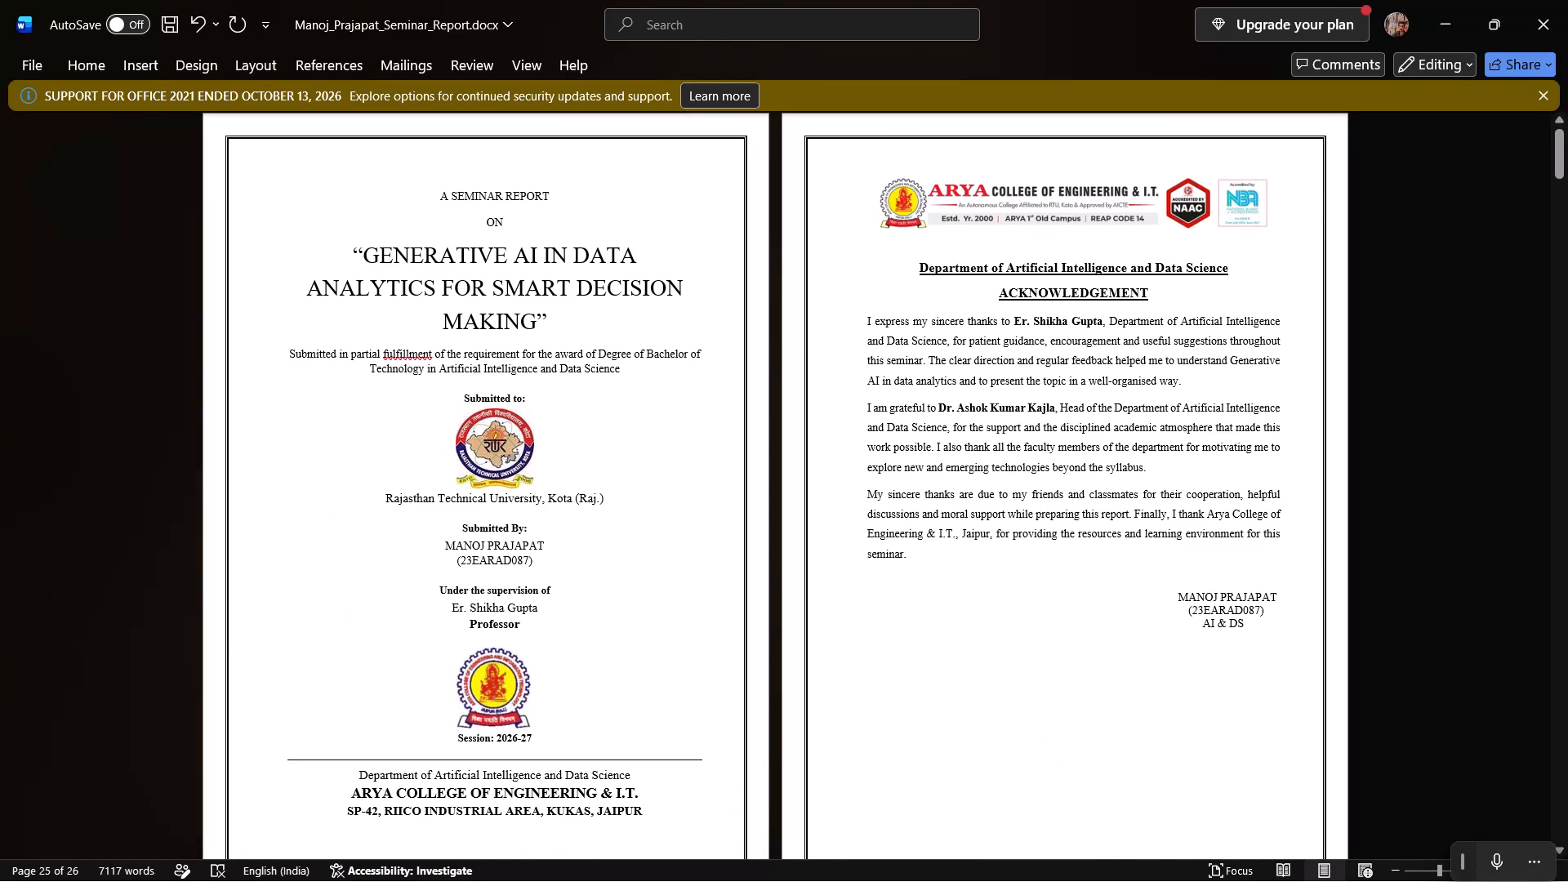
pyautogui.keyDown('ctrl'); pyautogui.scroll(1, 739, 706); pyautogui.keyUp('ctrl')
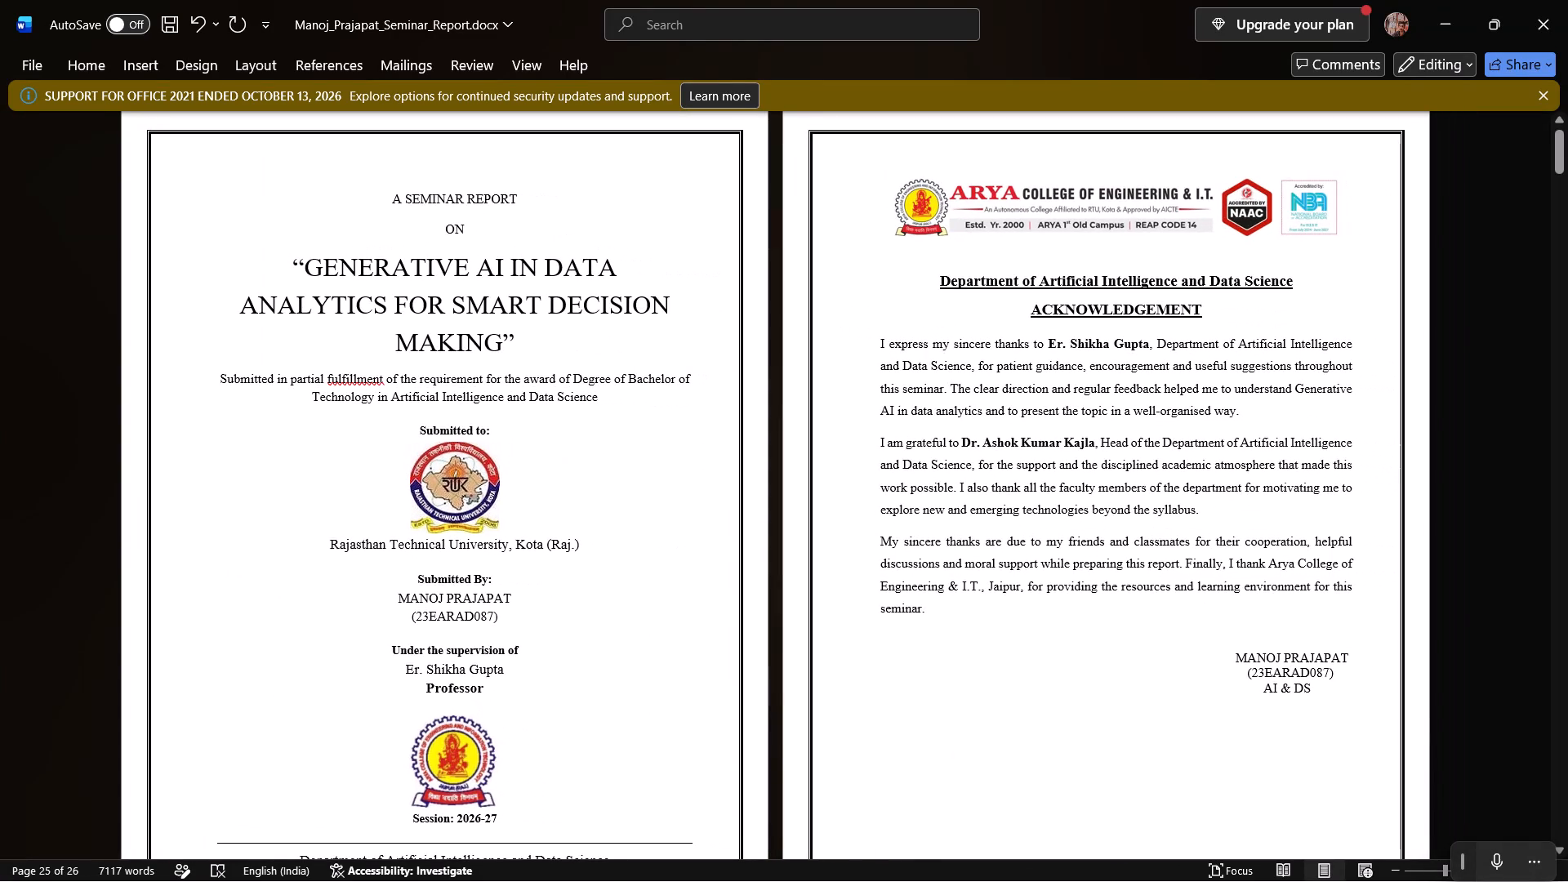
pyautogui.keyDown('ctrl'); pyautogui.scroll(1, 739, 706); pyautogui.keyUp('ctrl')
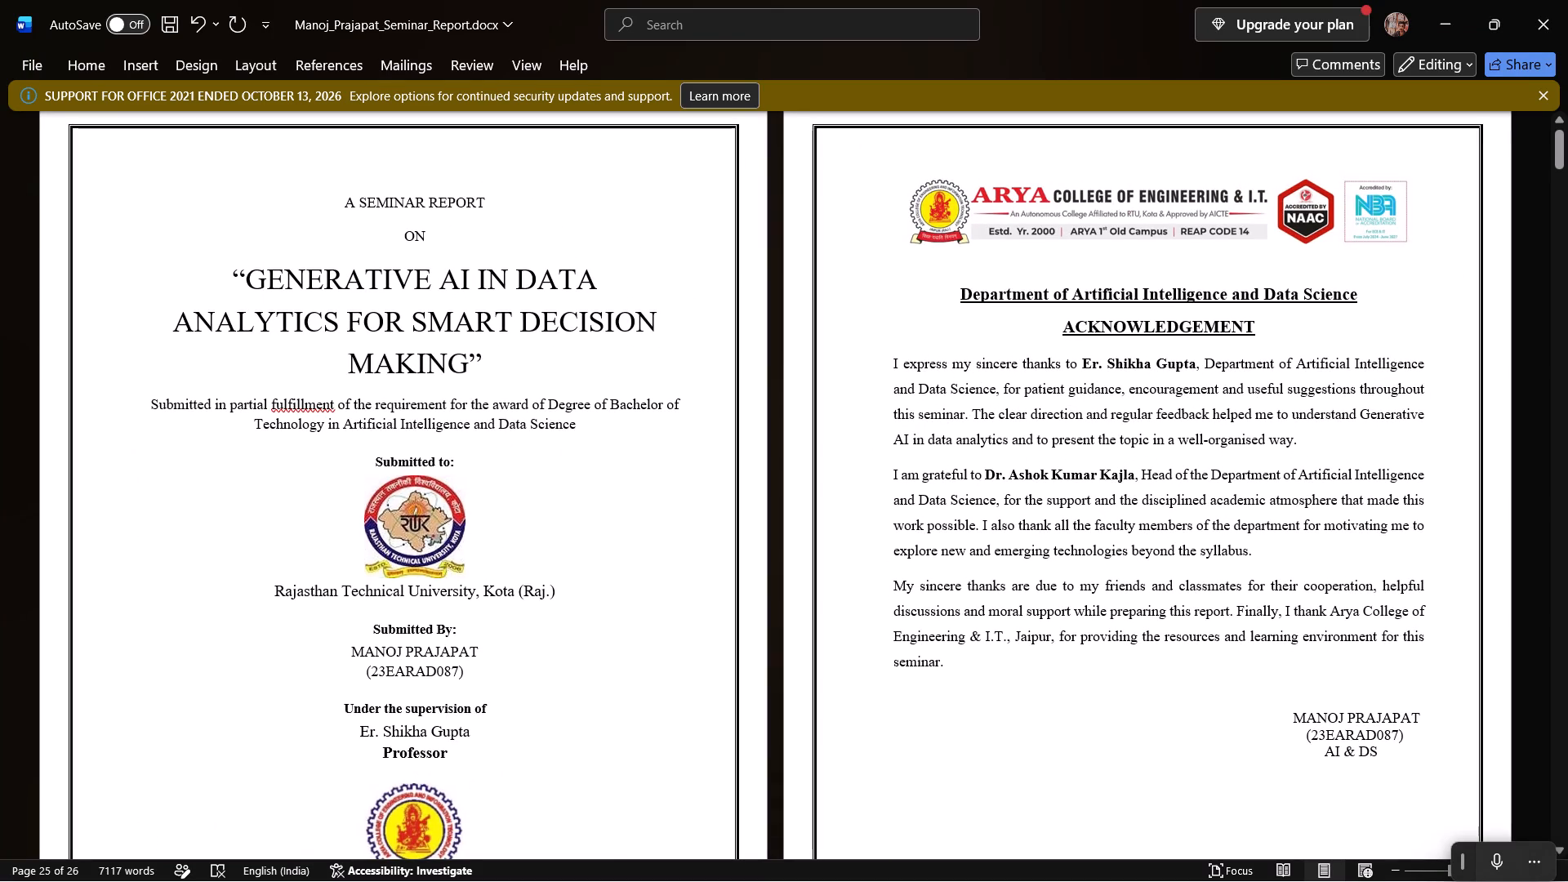
pyautogui.keyDown('ctrl'); pyautogui.scroll(1, 739, 706); pyautogui.keyUp('ctrl')
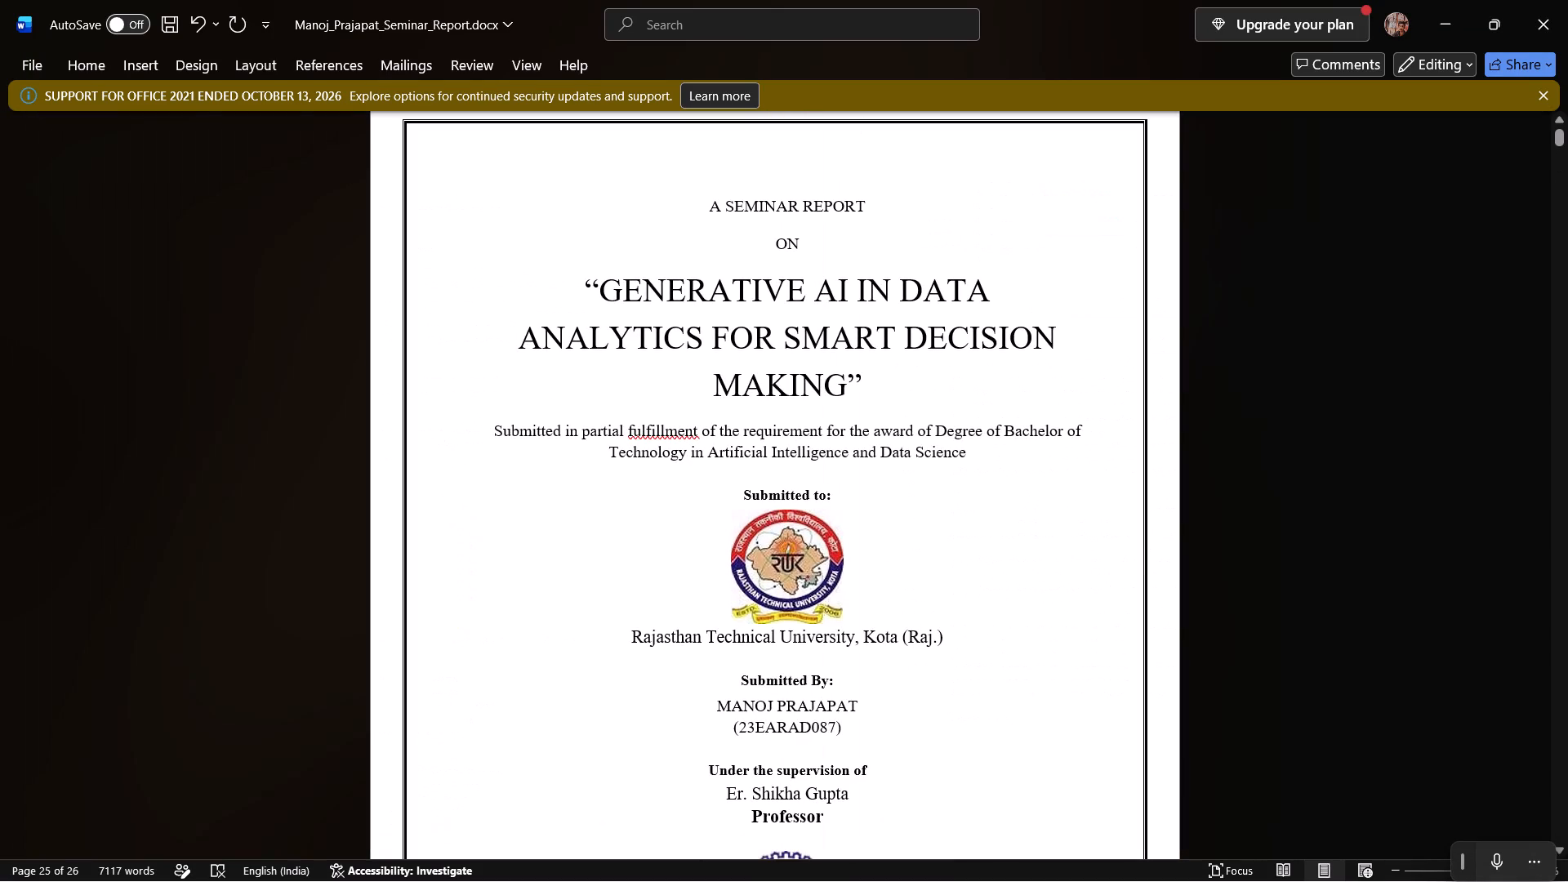
pyautogui.scroll(-4, 862, 648)
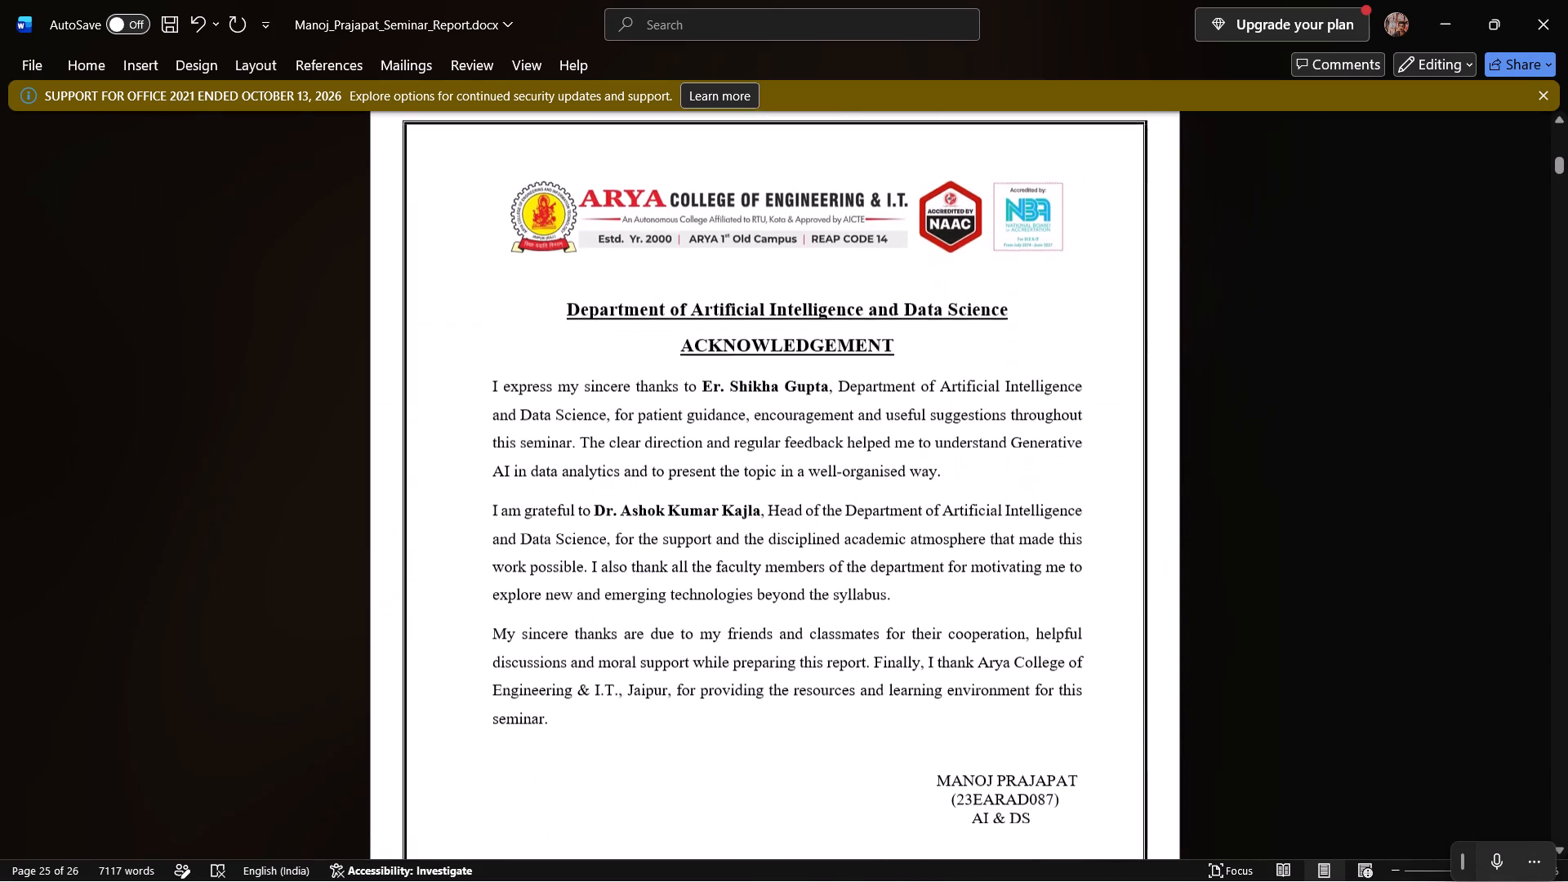
pyautogui.scroll(3, 862, 648)
pyautogui.scroll(2, 791, 435)
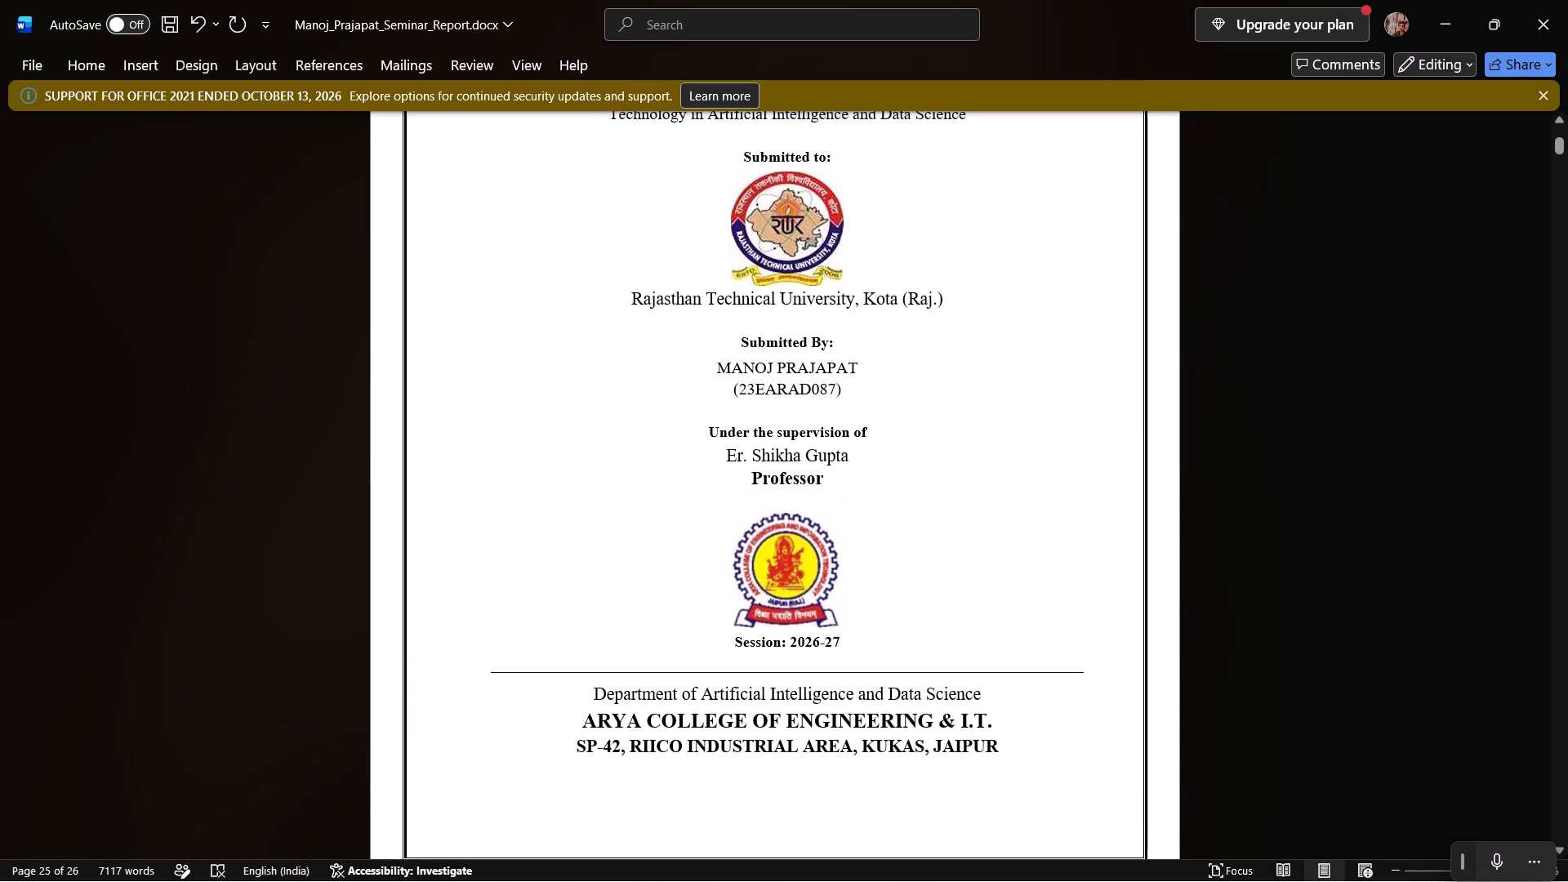
# Insert a blank line after "Session: 2026-27" on the cover page.
pyautogui.click(704, 660)
pyautogui.press('Right')
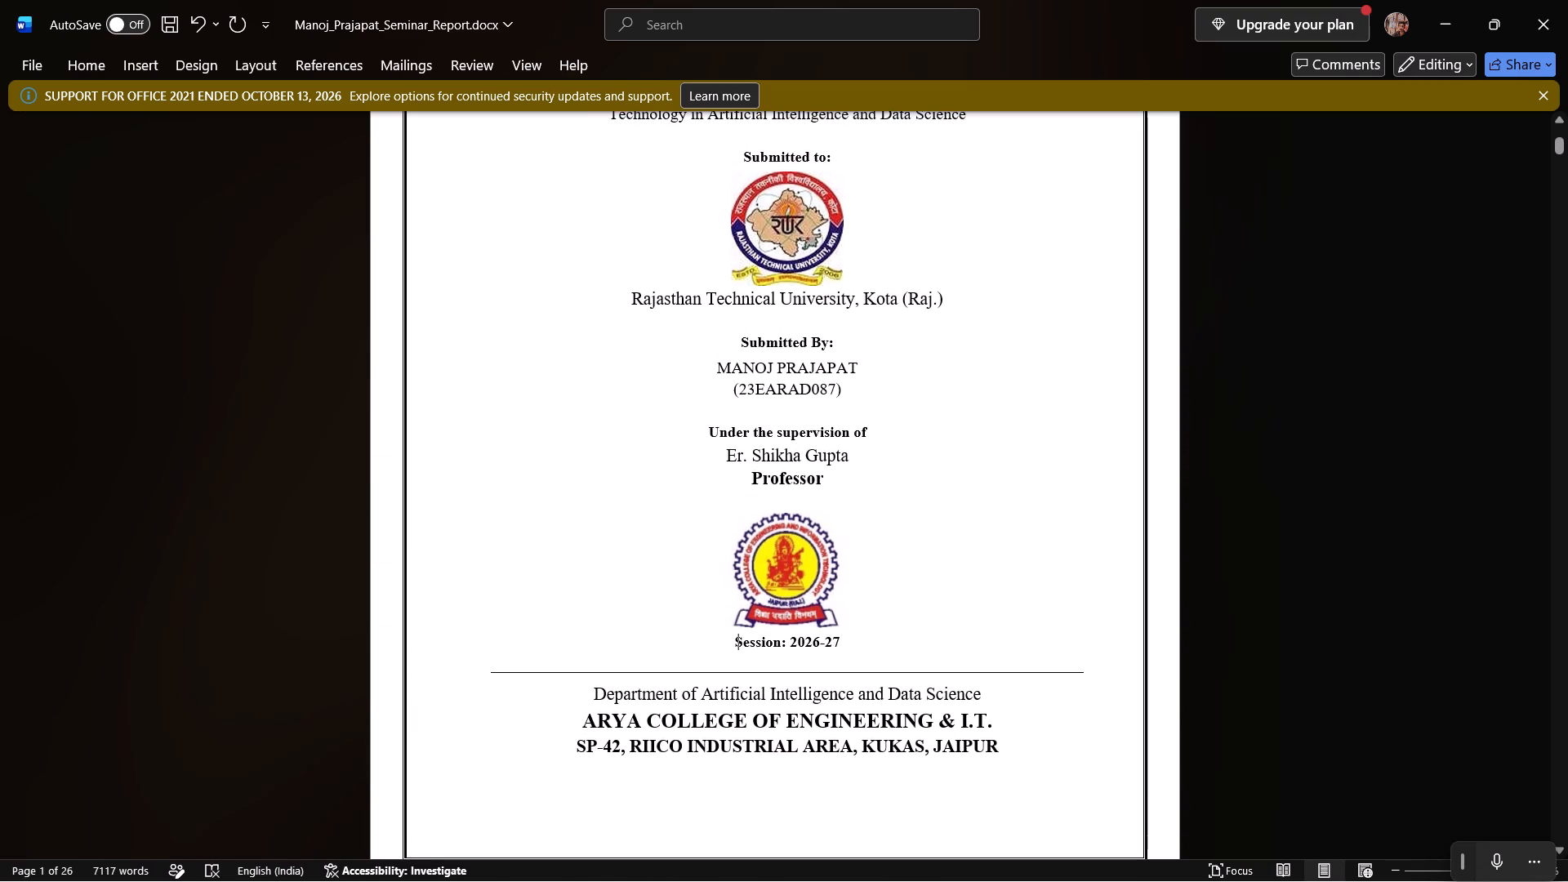
pyautogui.press('Right')
pyautogui.press('Right')
pyautogui.press('Right')
pyautogui.press('Right')
pyautogui.press('Right')
pyautogui.press('Right')
pyautogui.press('Right')
pyautogui.press('Right')
pyautogui.press('Right')
pyautogui.press('Right')
pyautogui.press('Right')
pyautogui.press('Right')
pyautogui.press('Right')
pyautogui.press('Right')
pyautogui.press('Right')
pyautogui.press('Return')
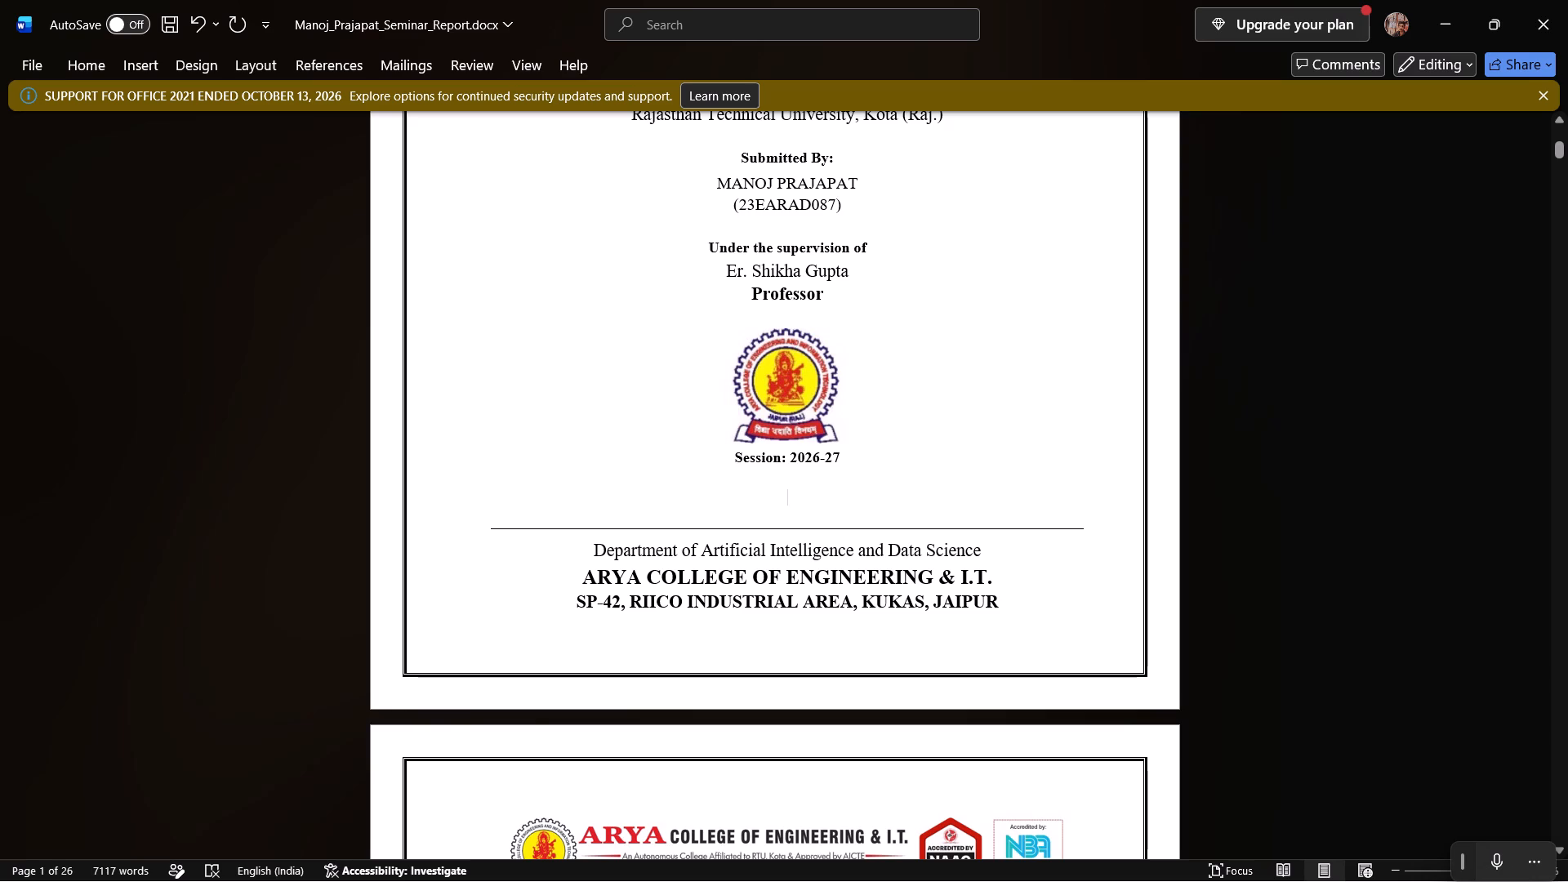
# Set the cover page's college logo to Tight text wrapping and move it beside the session line, over the page's right border.
pyautogui.moveTo(774, 385); pyautogui.dragTo(777, 396)
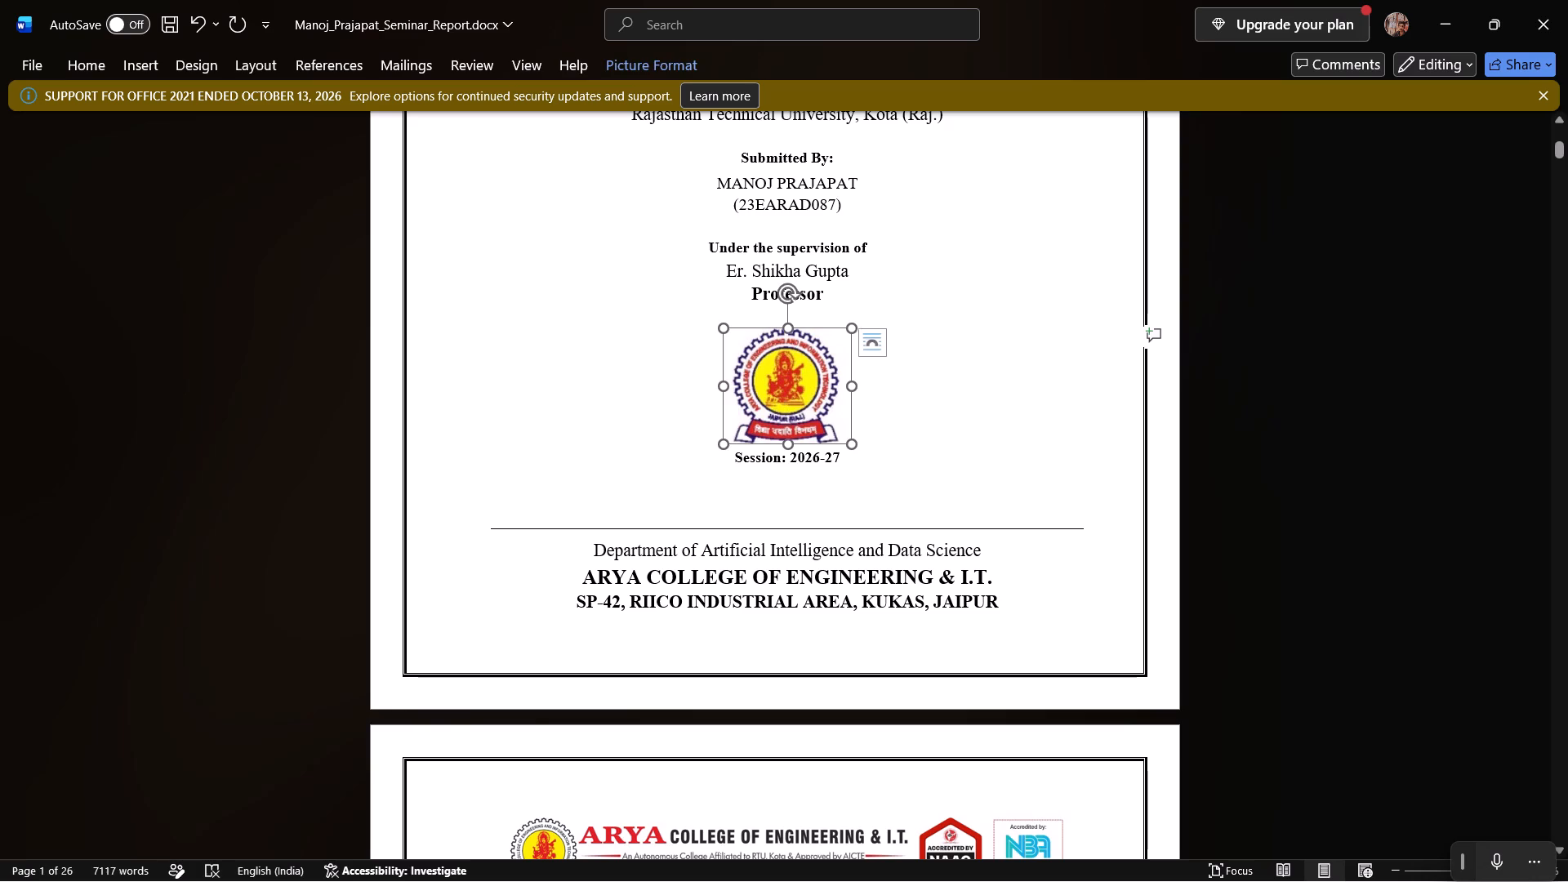
pyautogui.click(878, 336)
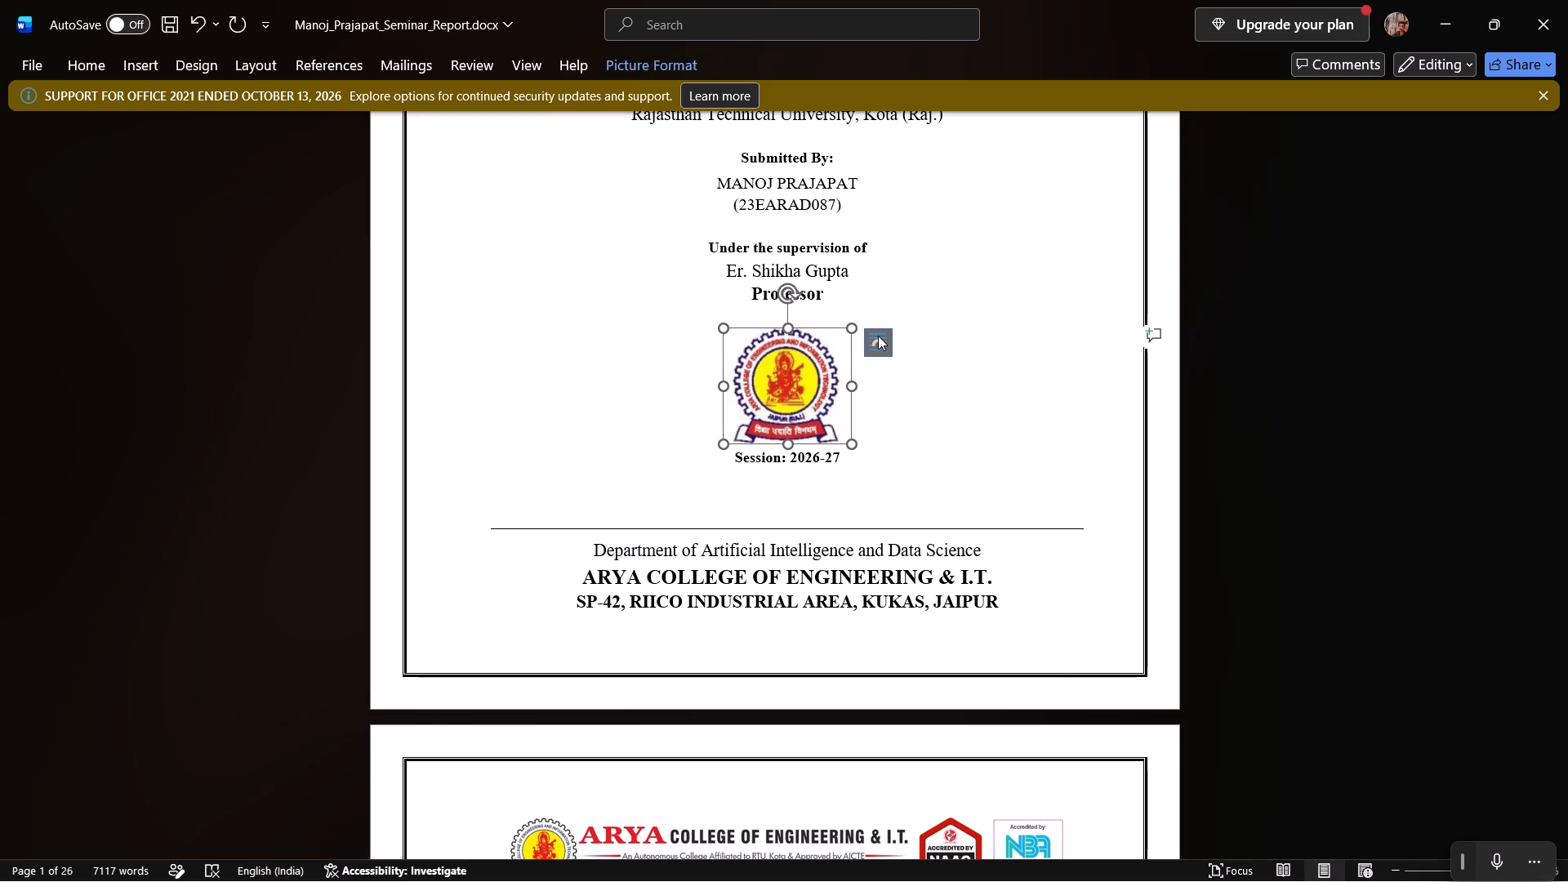
pyautogui.click(987, 489)
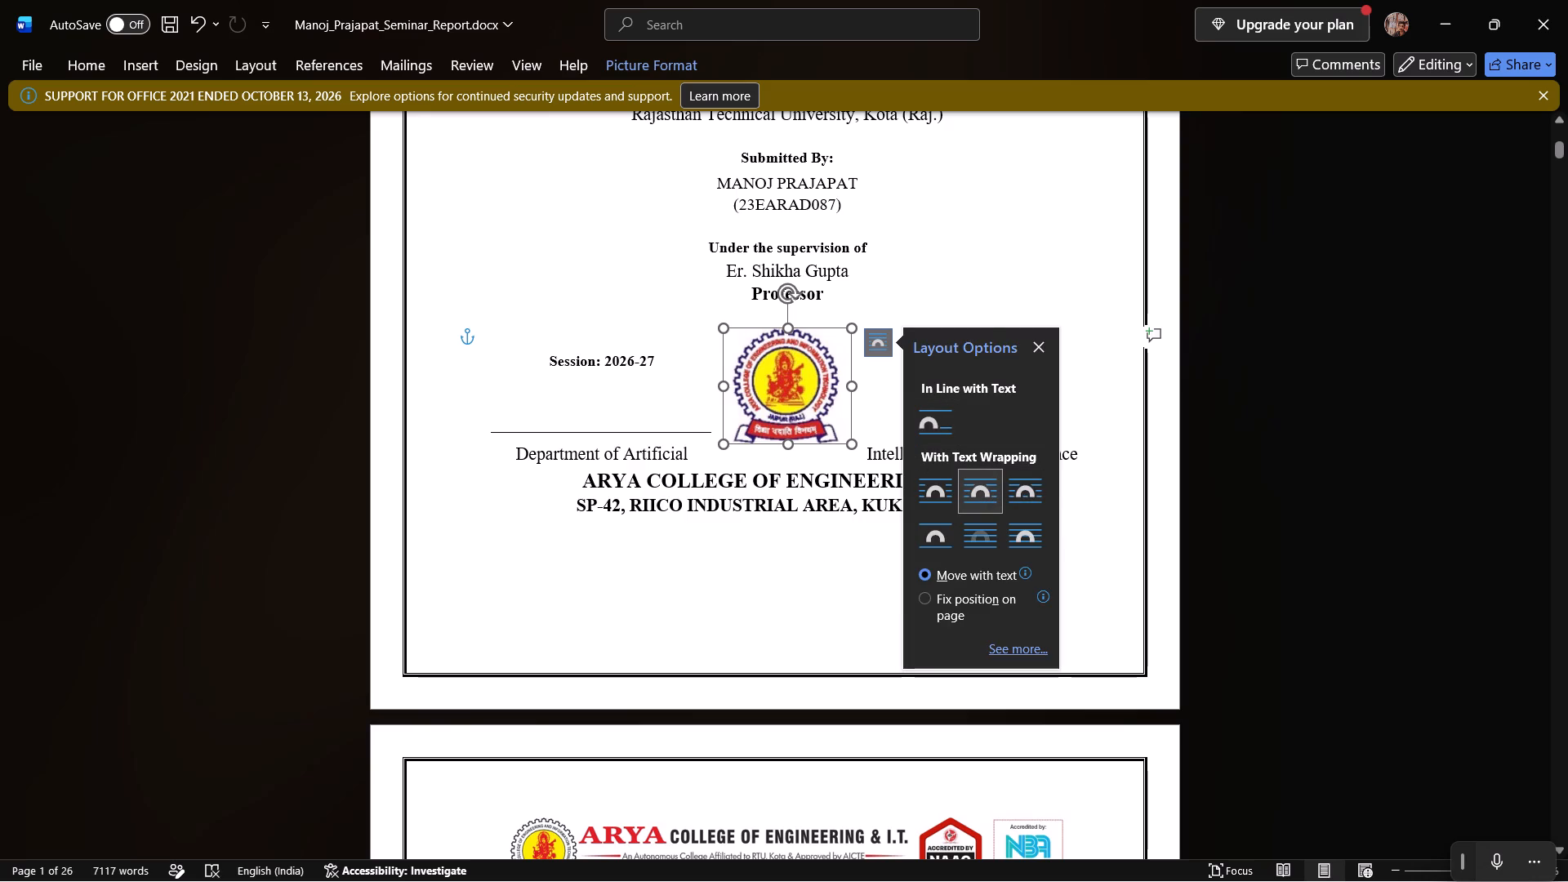
pyautogui.moveTo(795, 411); pyautogui.dragTo(989, 375)
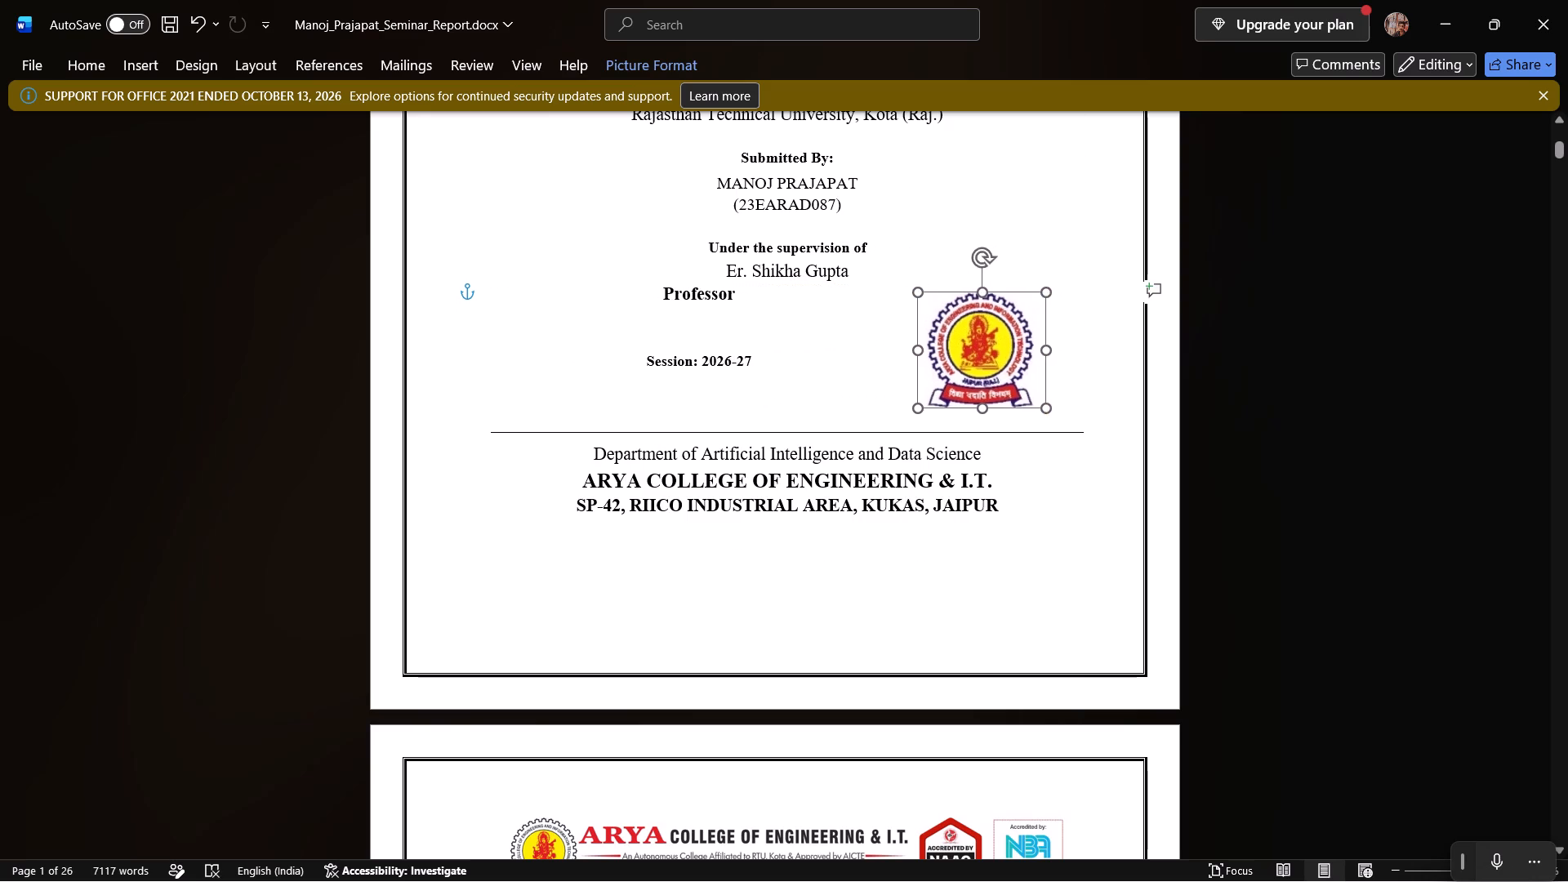
pyautogui.moveTo(989, 375); pyautogui.dragTo(1224, 400)
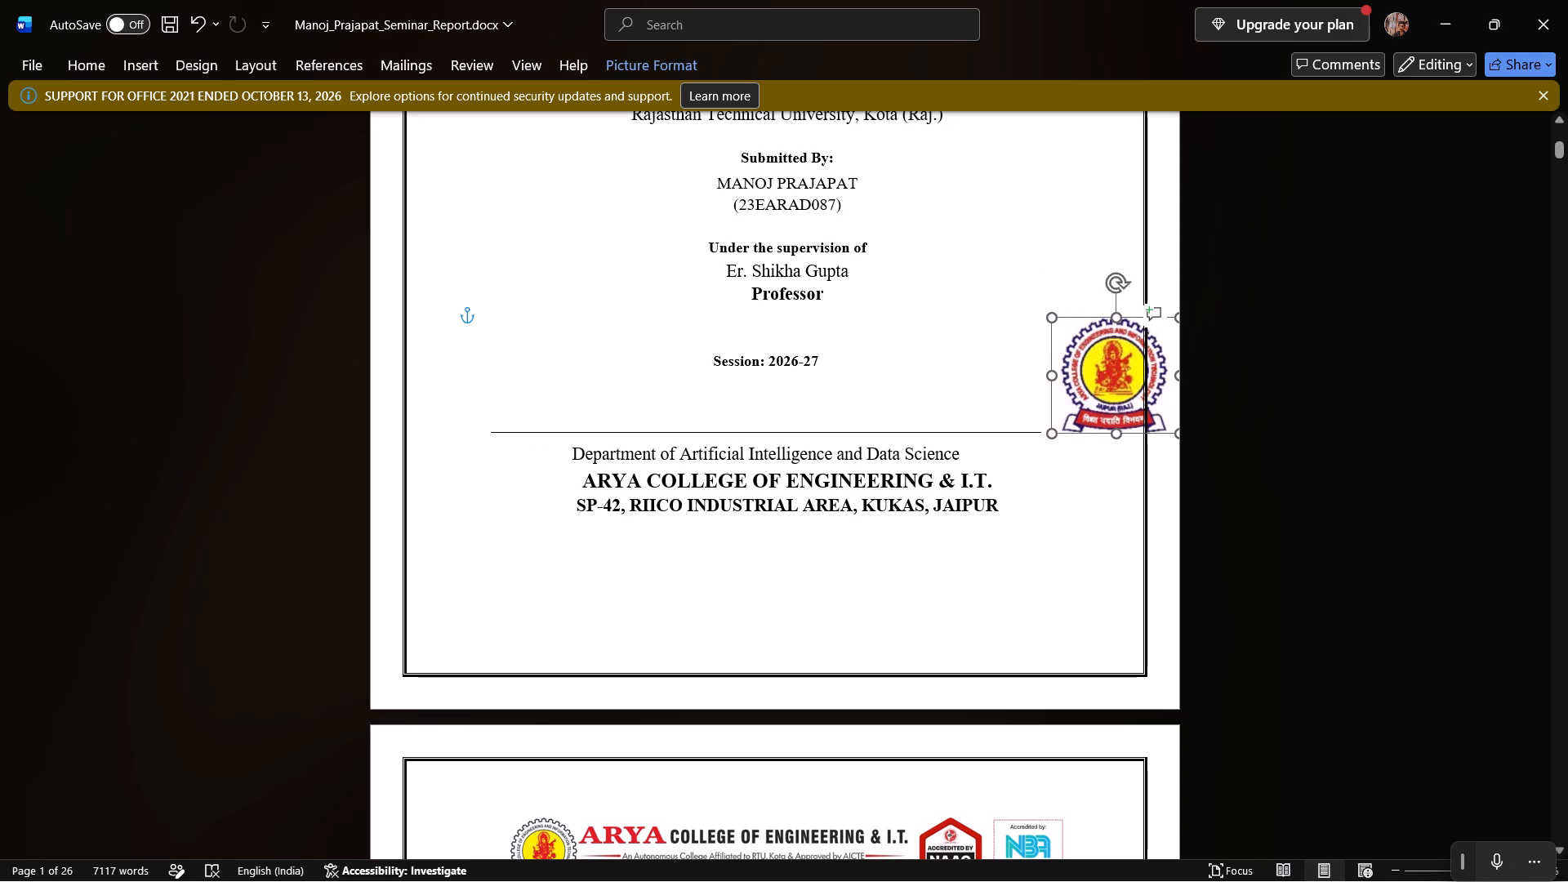
pyautogui.moveTo(1224, 400); pyautogui.dragTo(1261, 398)
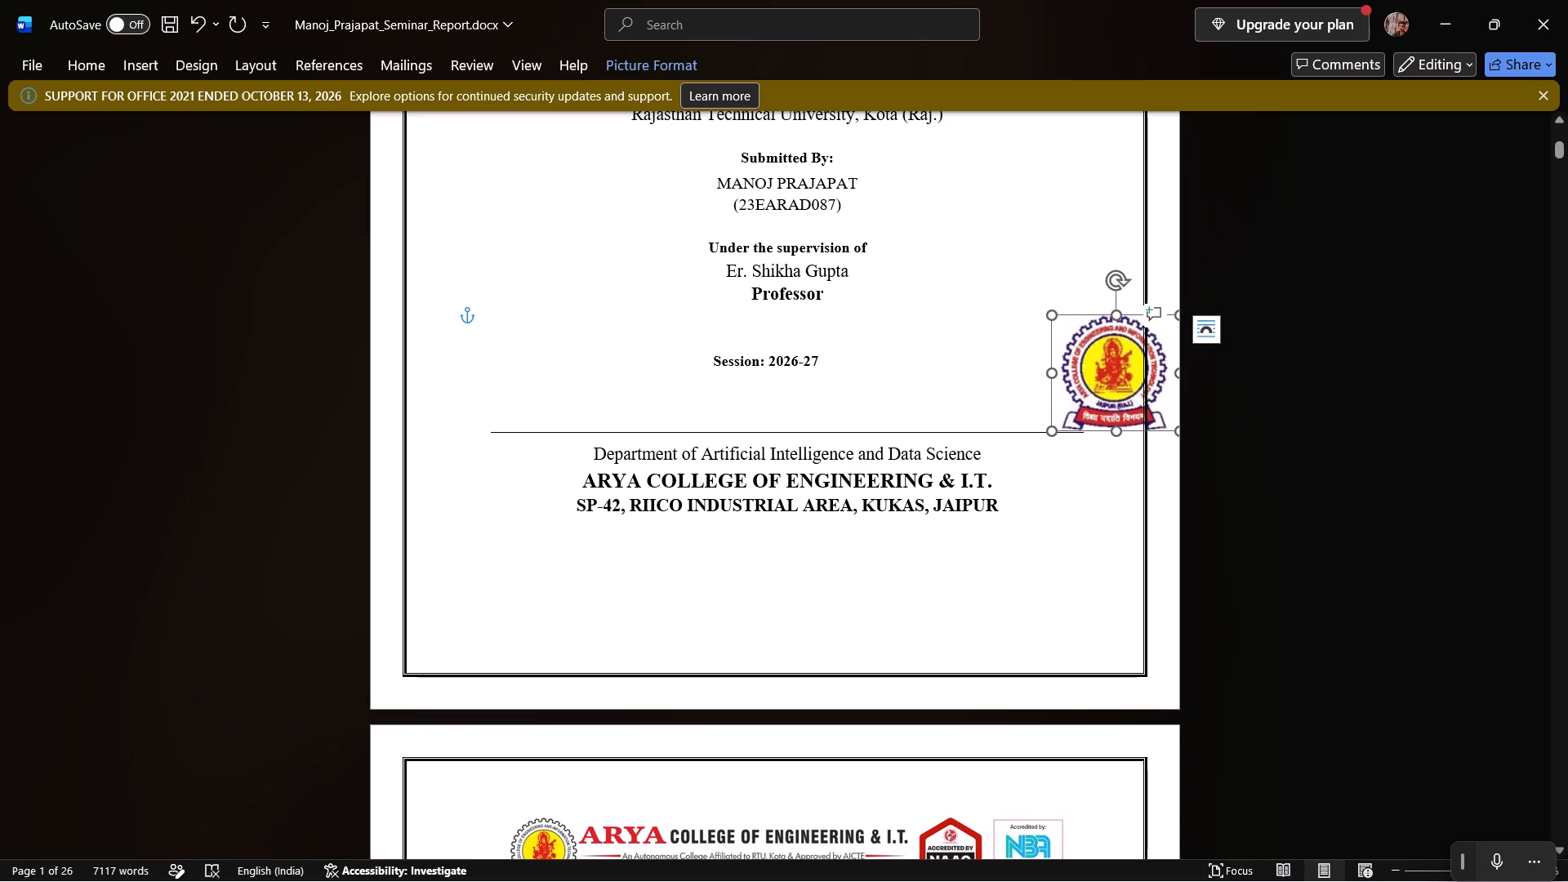
# Insert four blank lines before the "Department of Artificial Intelligence and Data Science" line on the cover page.
pyautogui.click(588, 448)
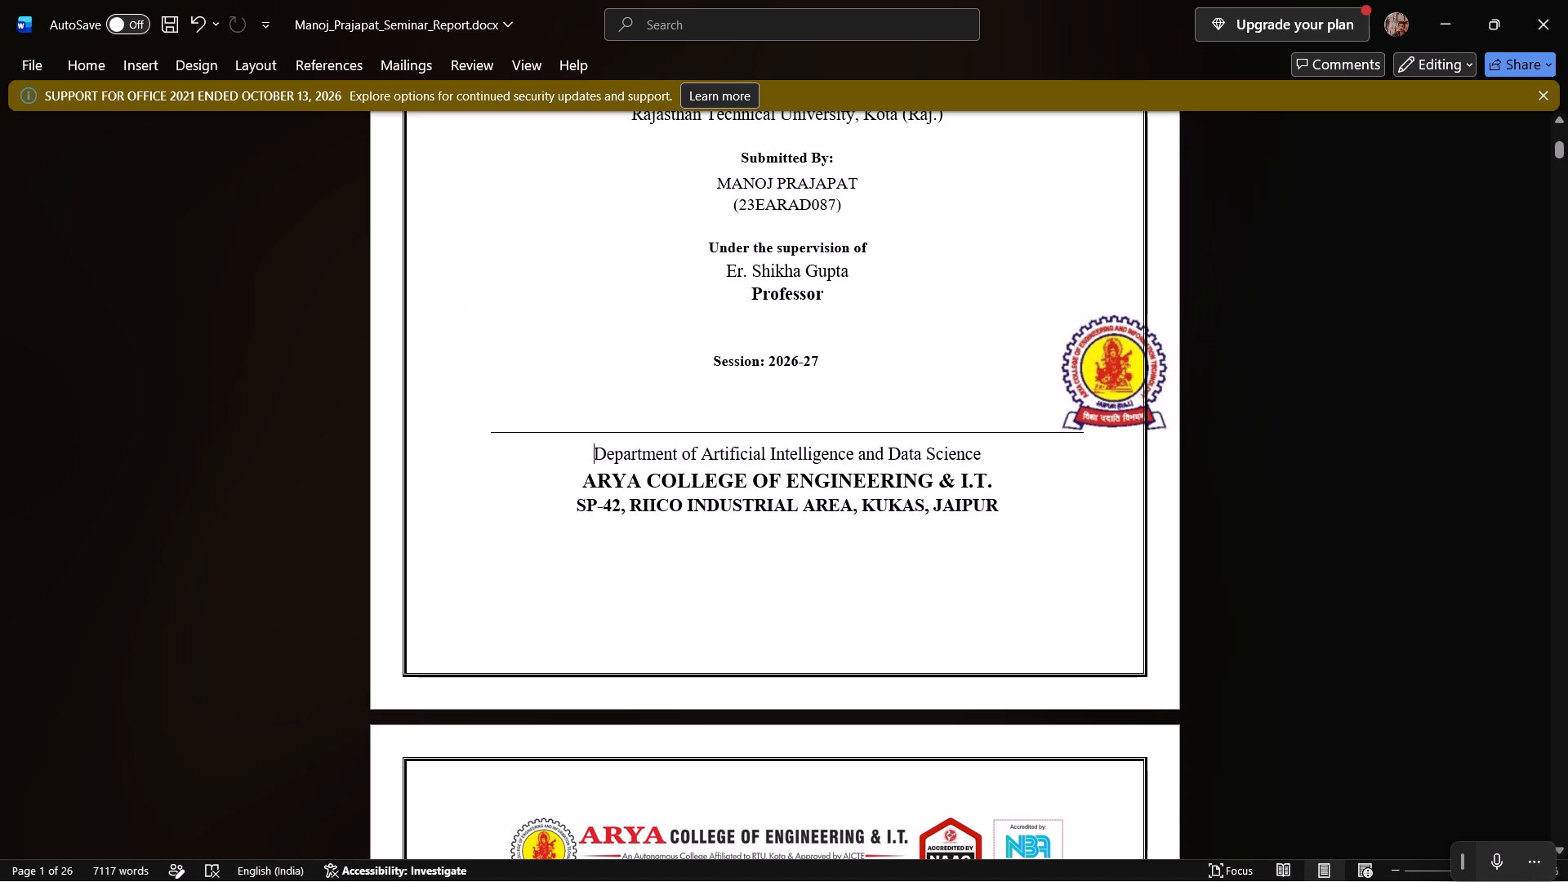
pyautogui.press('Return')
pyautogui.press('Return')
pyautogui.press('Return')
pyautogui.press('Return')
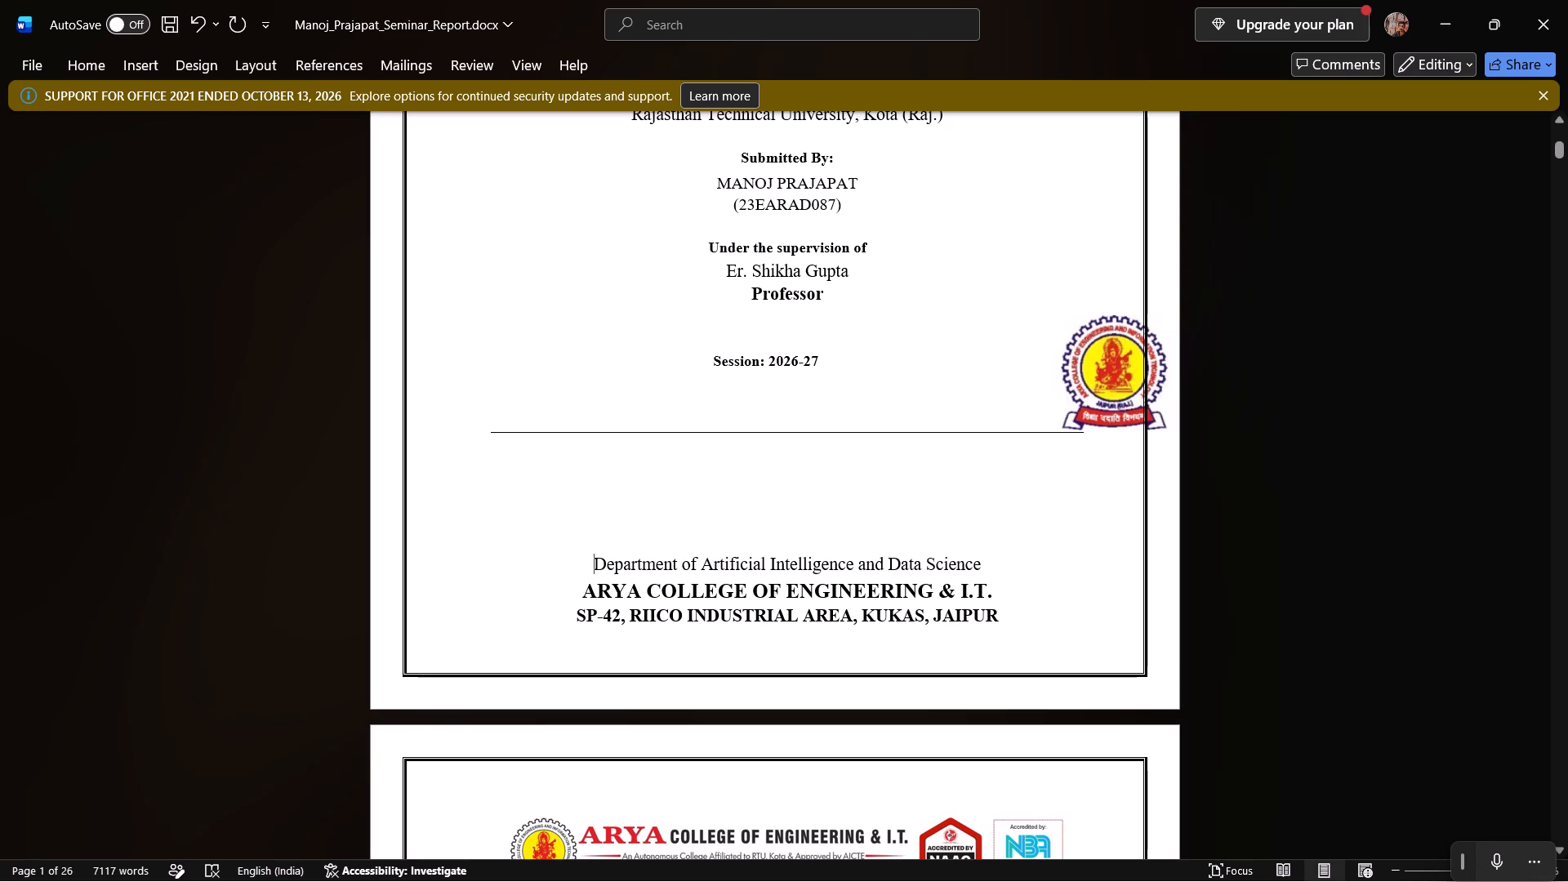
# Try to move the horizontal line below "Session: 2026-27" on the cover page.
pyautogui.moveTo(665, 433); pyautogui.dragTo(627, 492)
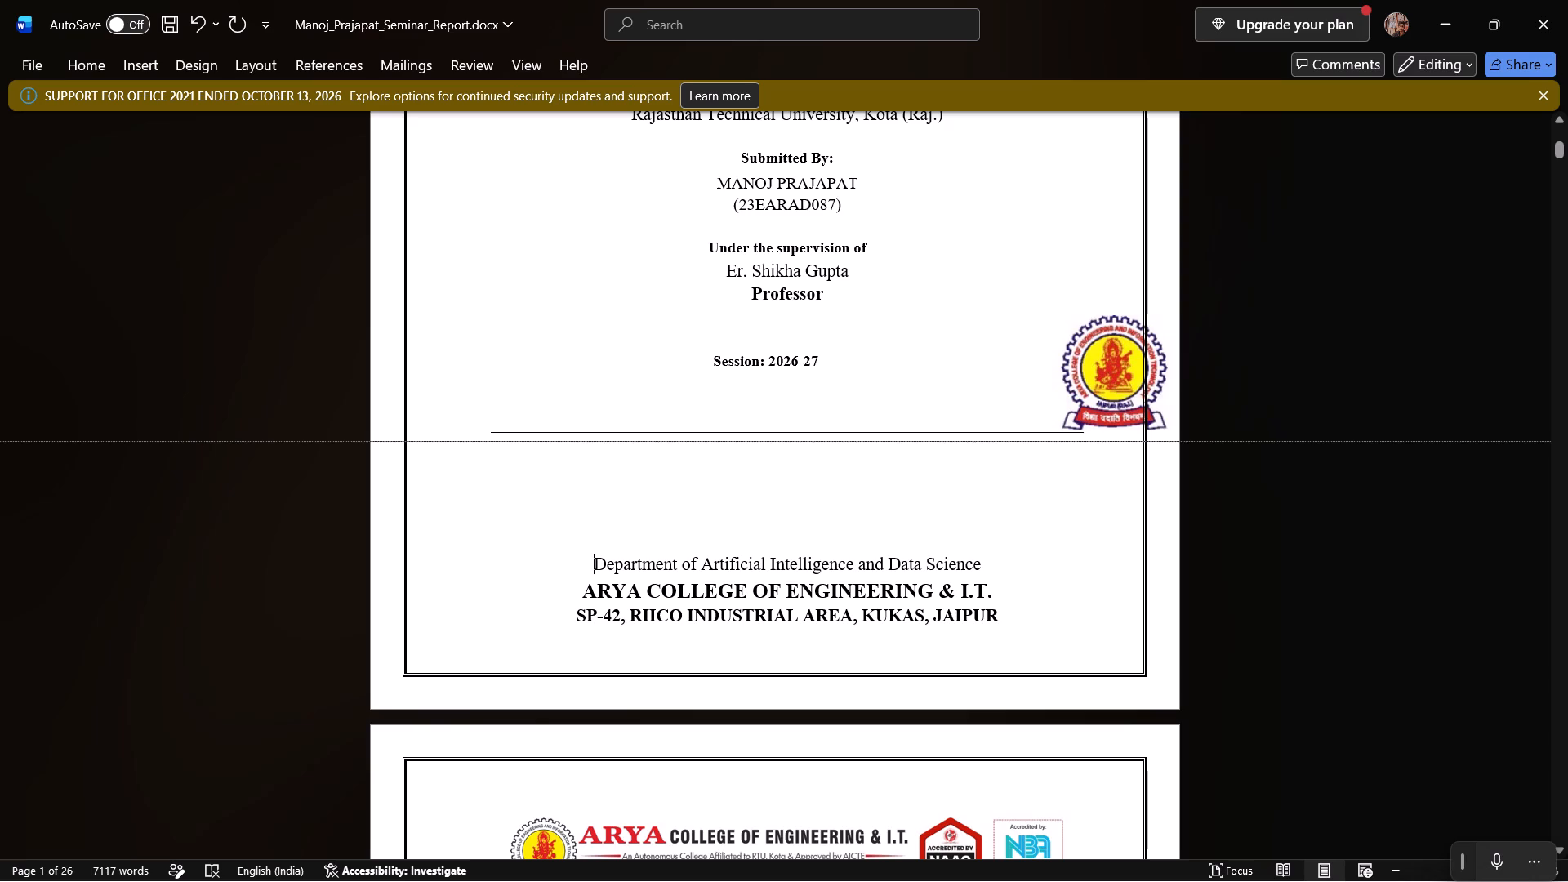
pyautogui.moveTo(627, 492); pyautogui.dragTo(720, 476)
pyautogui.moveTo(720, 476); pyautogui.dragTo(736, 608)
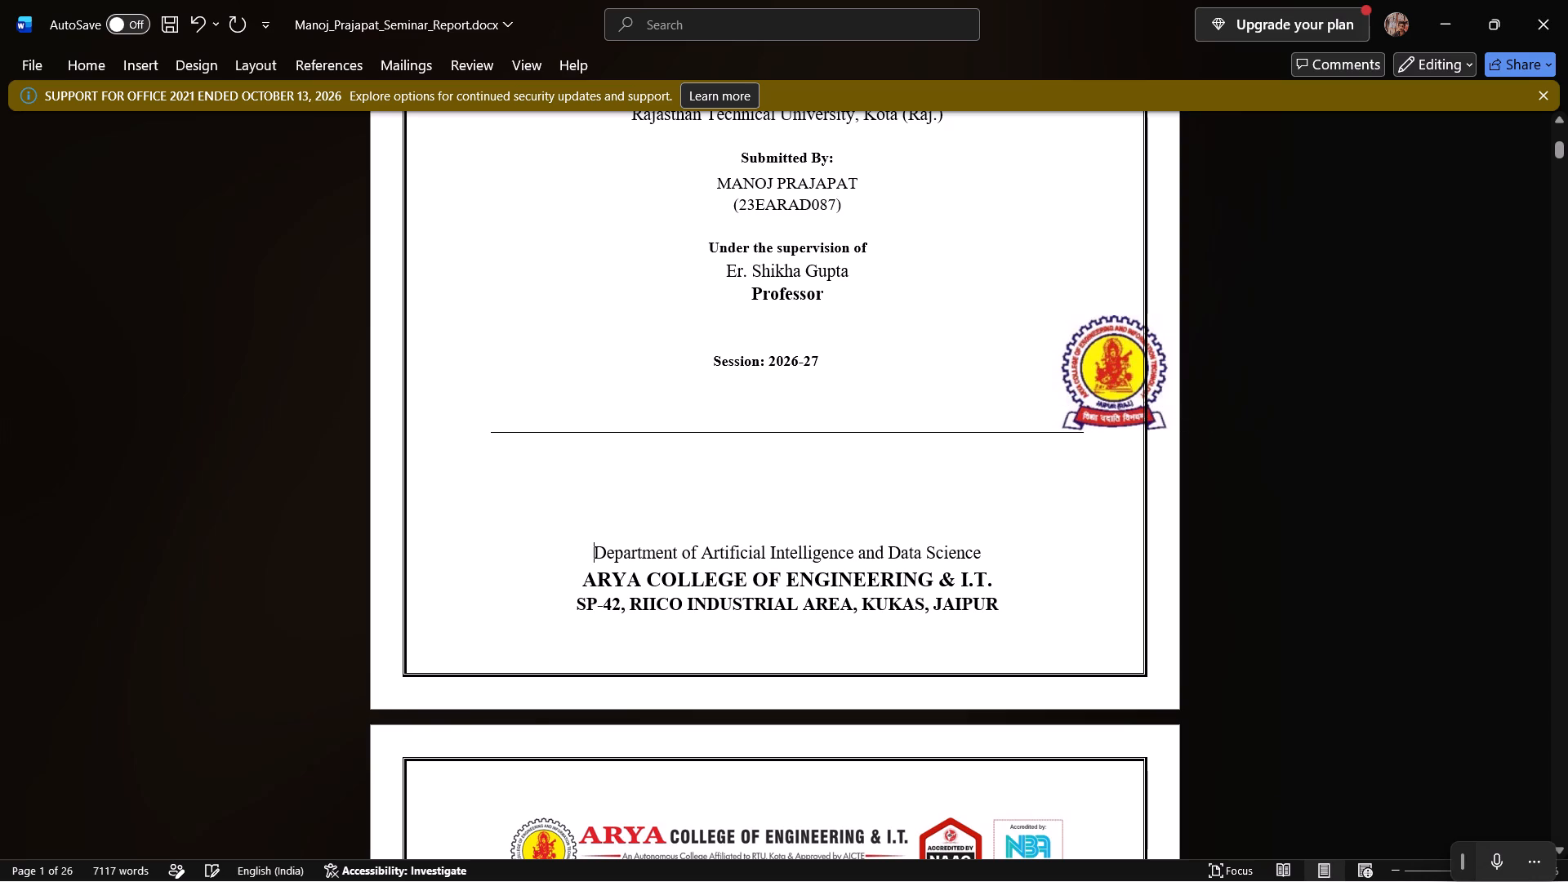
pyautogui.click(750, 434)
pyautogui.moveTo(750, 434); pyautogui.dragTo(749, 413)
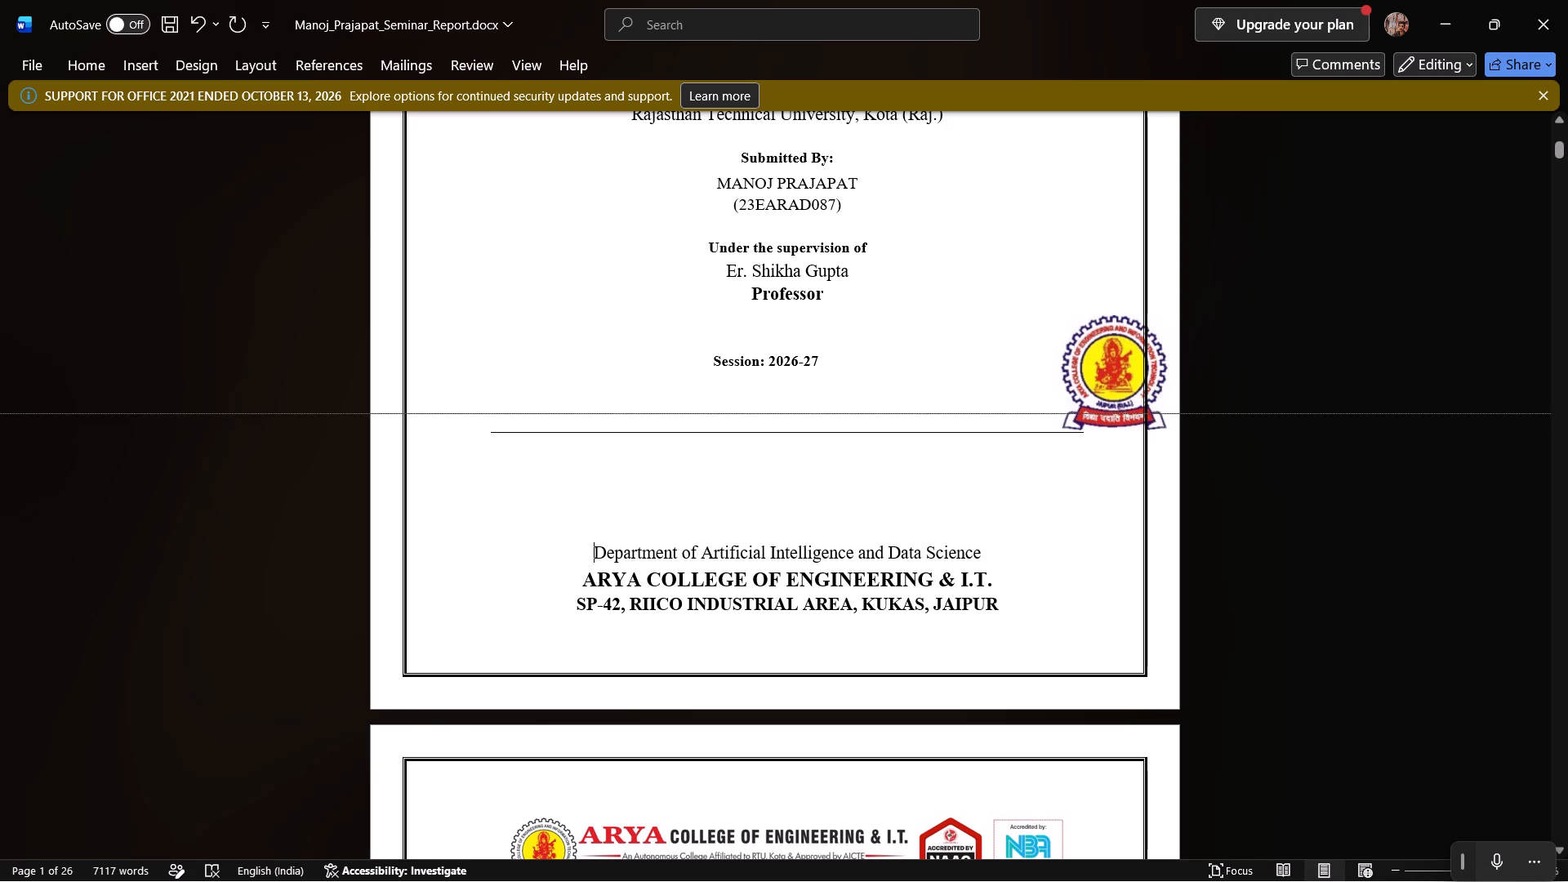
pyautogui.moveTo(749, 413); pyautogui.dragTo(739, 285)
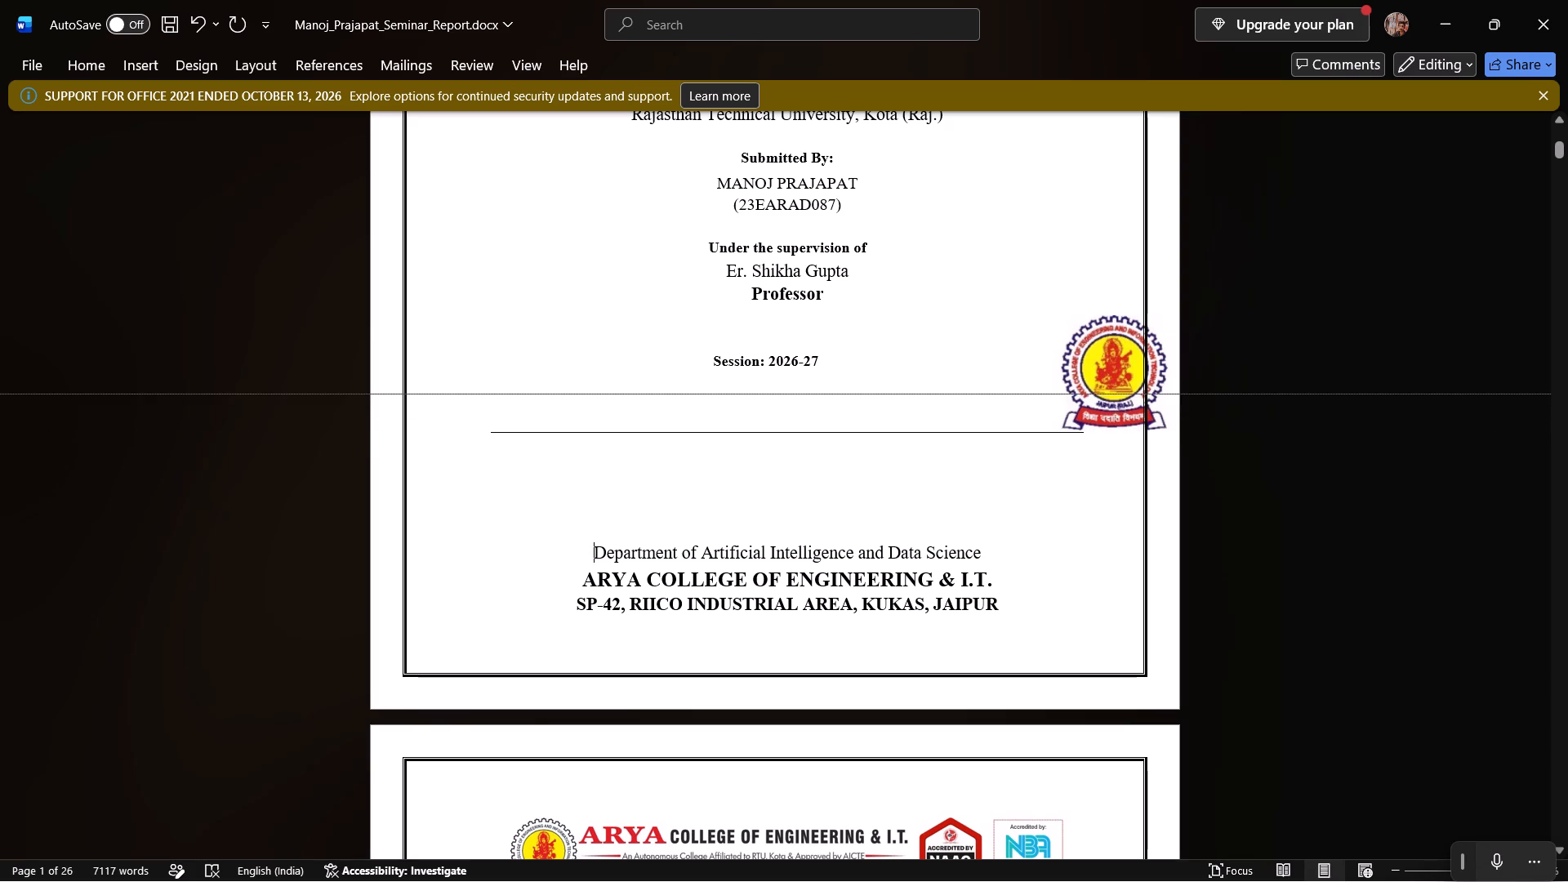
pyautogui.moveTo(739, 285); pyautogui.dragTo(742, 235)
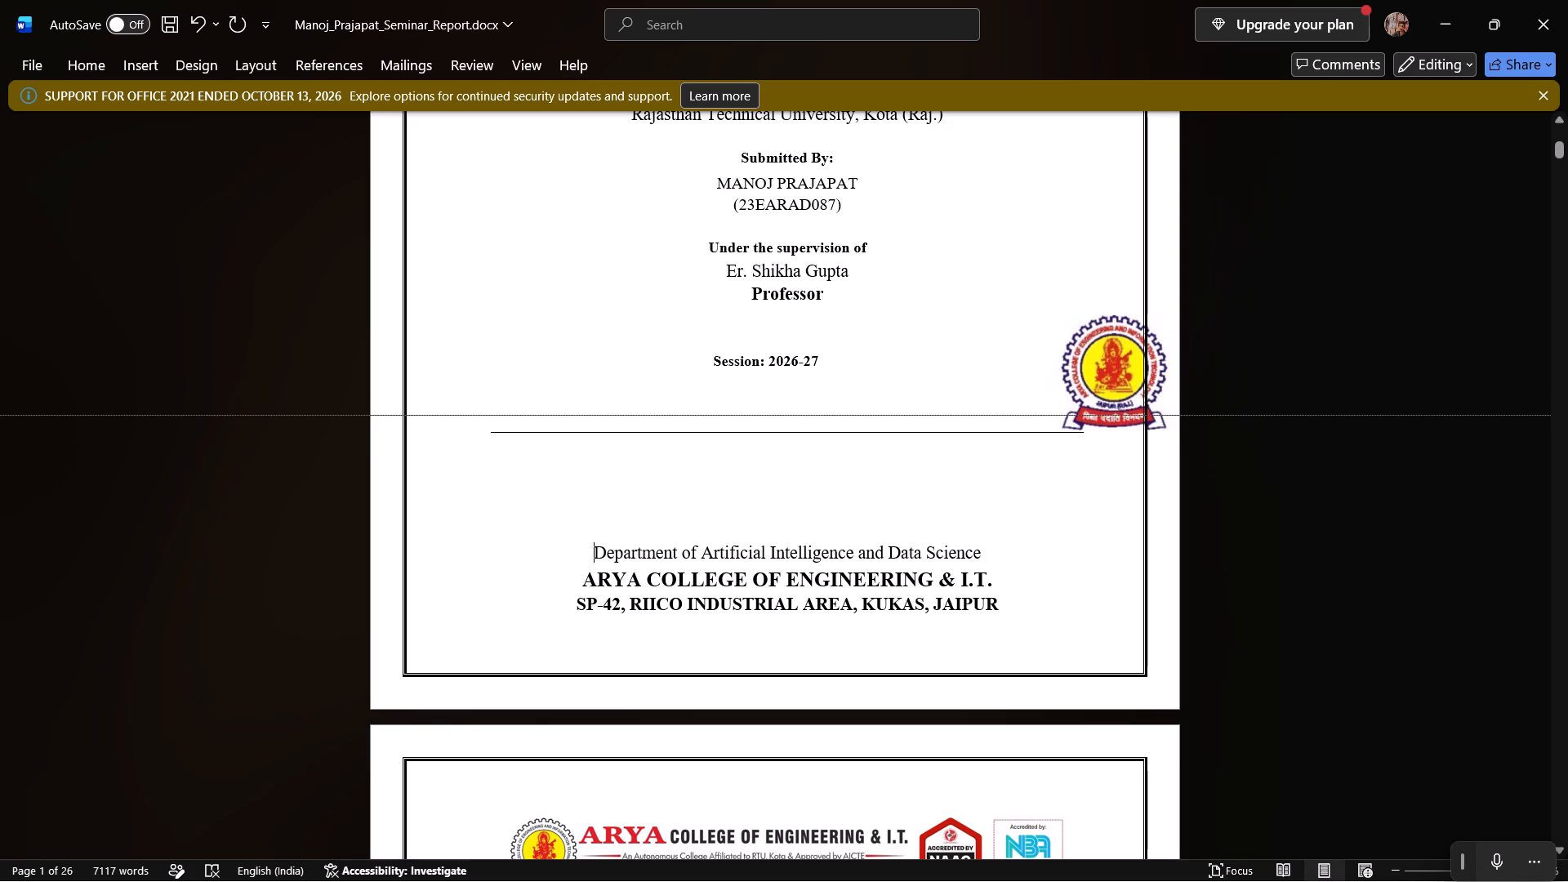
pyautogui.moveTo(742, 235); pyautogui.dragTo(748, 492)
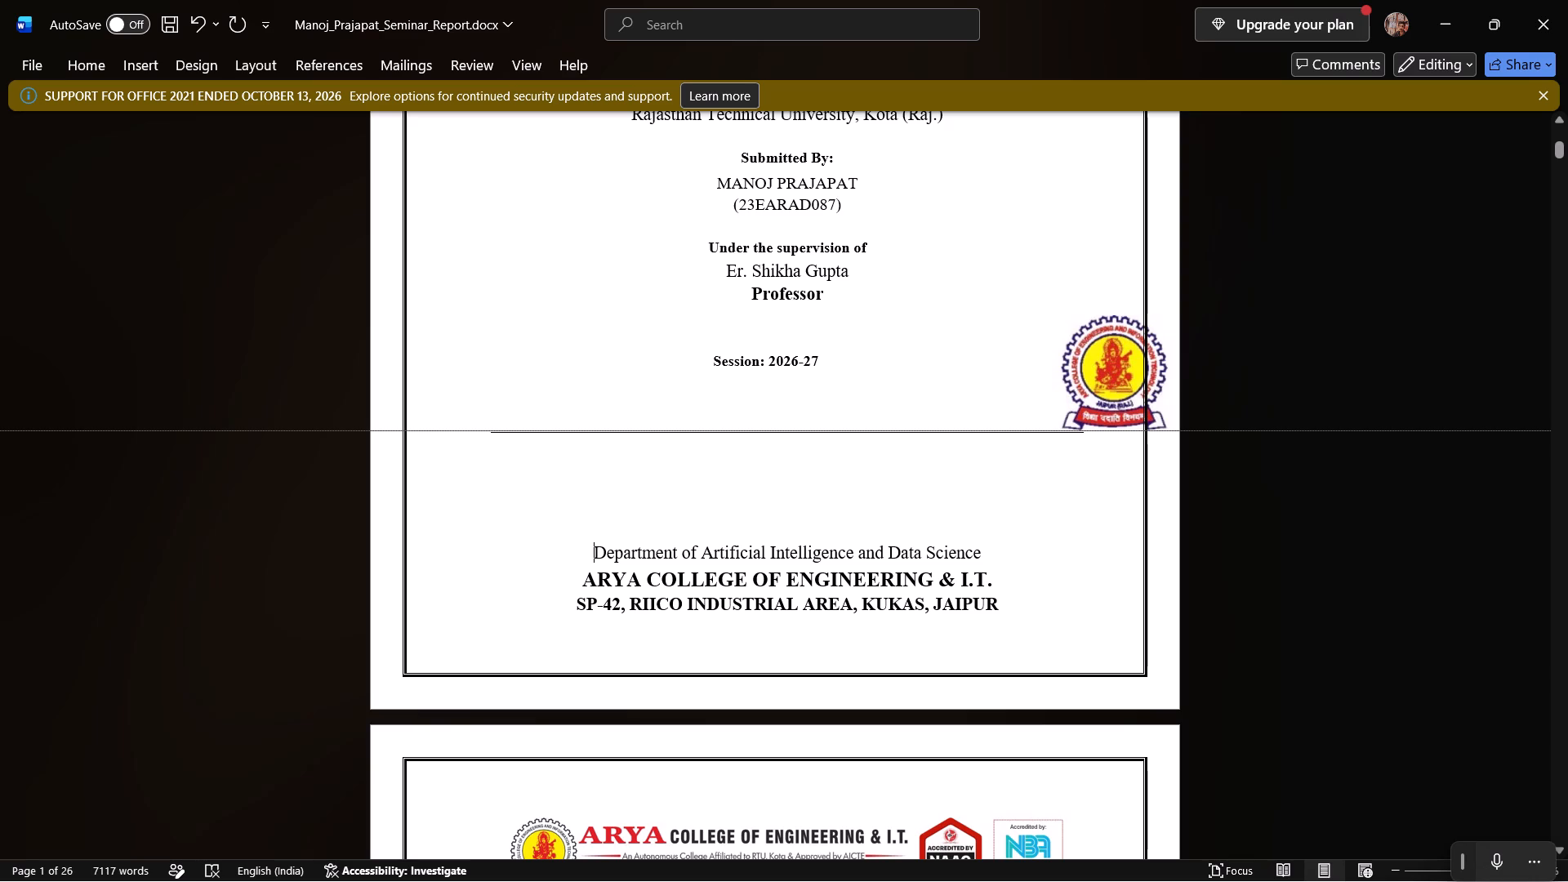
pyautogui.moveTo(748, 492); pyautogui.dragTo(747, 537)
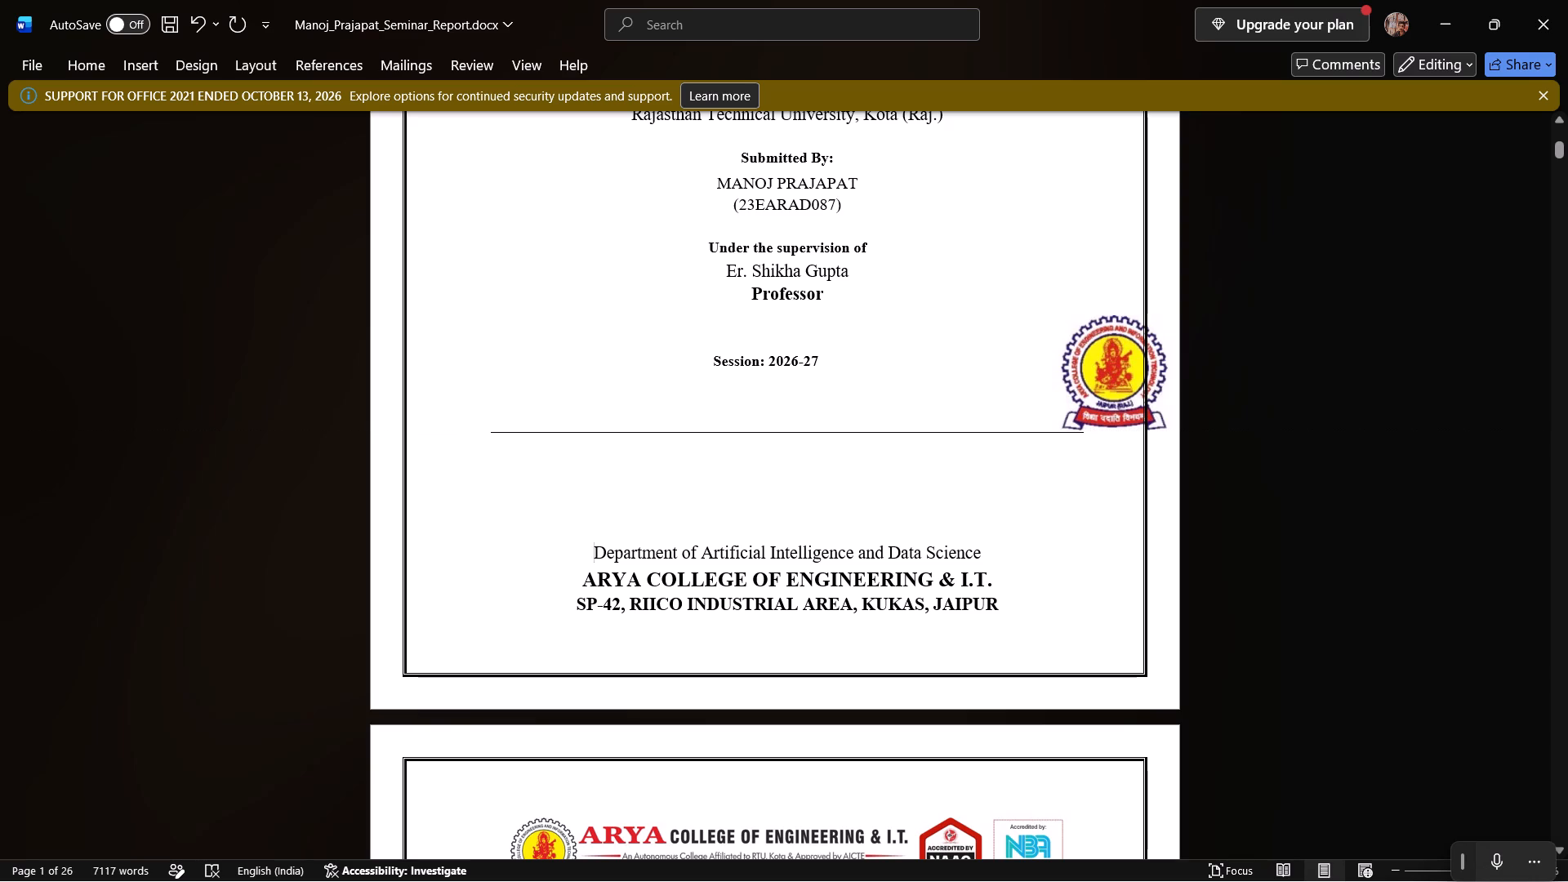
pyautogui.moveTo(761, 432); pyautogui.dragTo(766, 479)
# Undo the added blank lines before the department line and the college logo's move and Tight text wrapping on the cover page.
pyautogui.hotkey('ctrl', 'z')
pyautogui.hotkey('ctrl', 'z')
pyautogui.hotkey('ctrl', 'z')
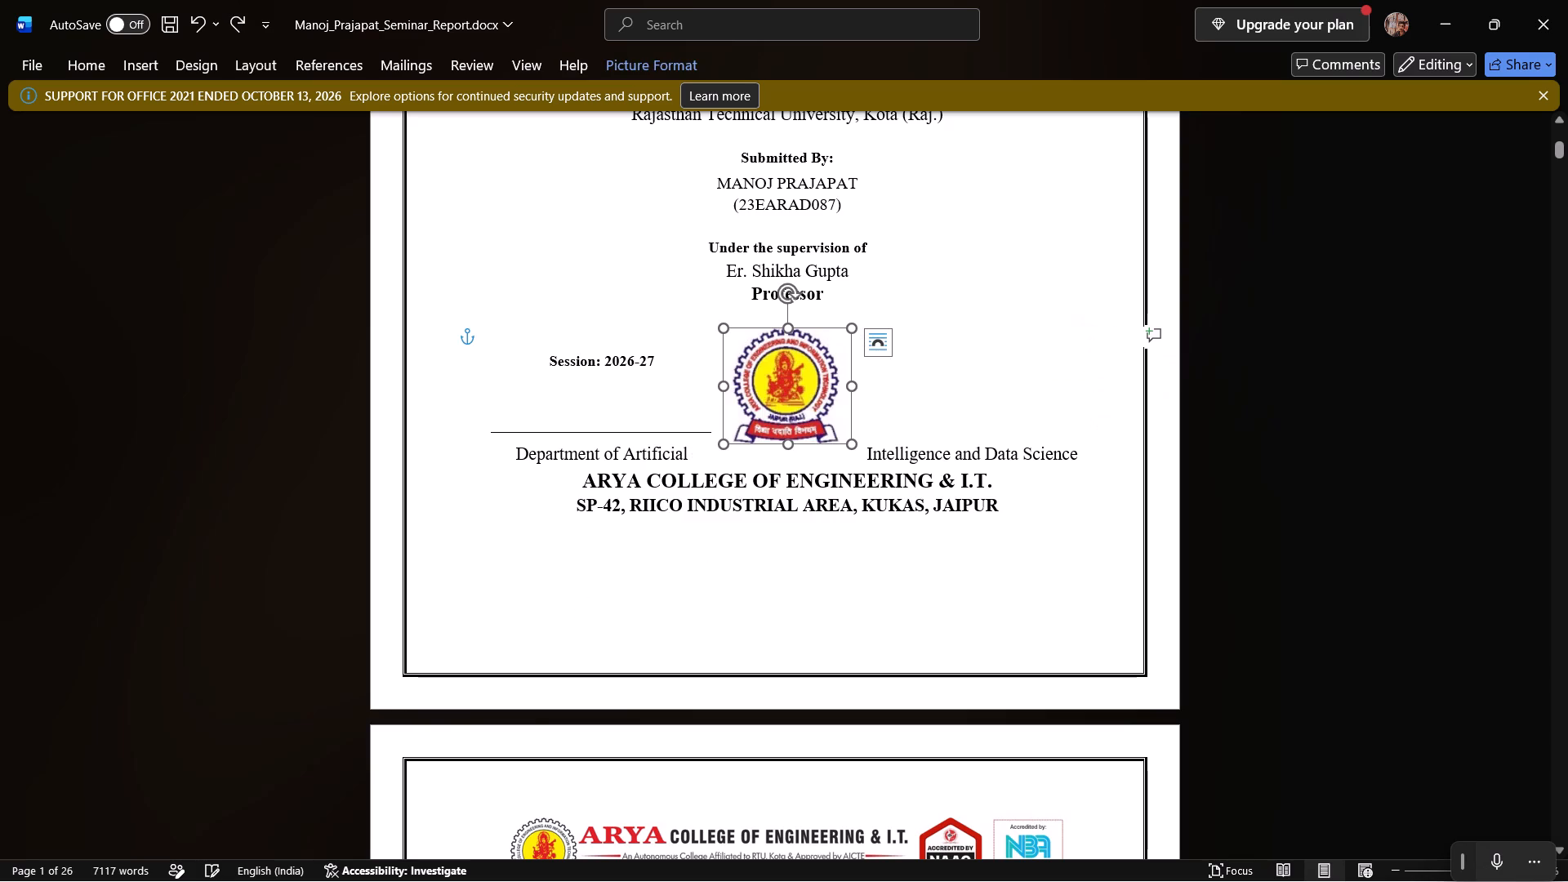
pyautogui.hotkey('ctrl', 'z')
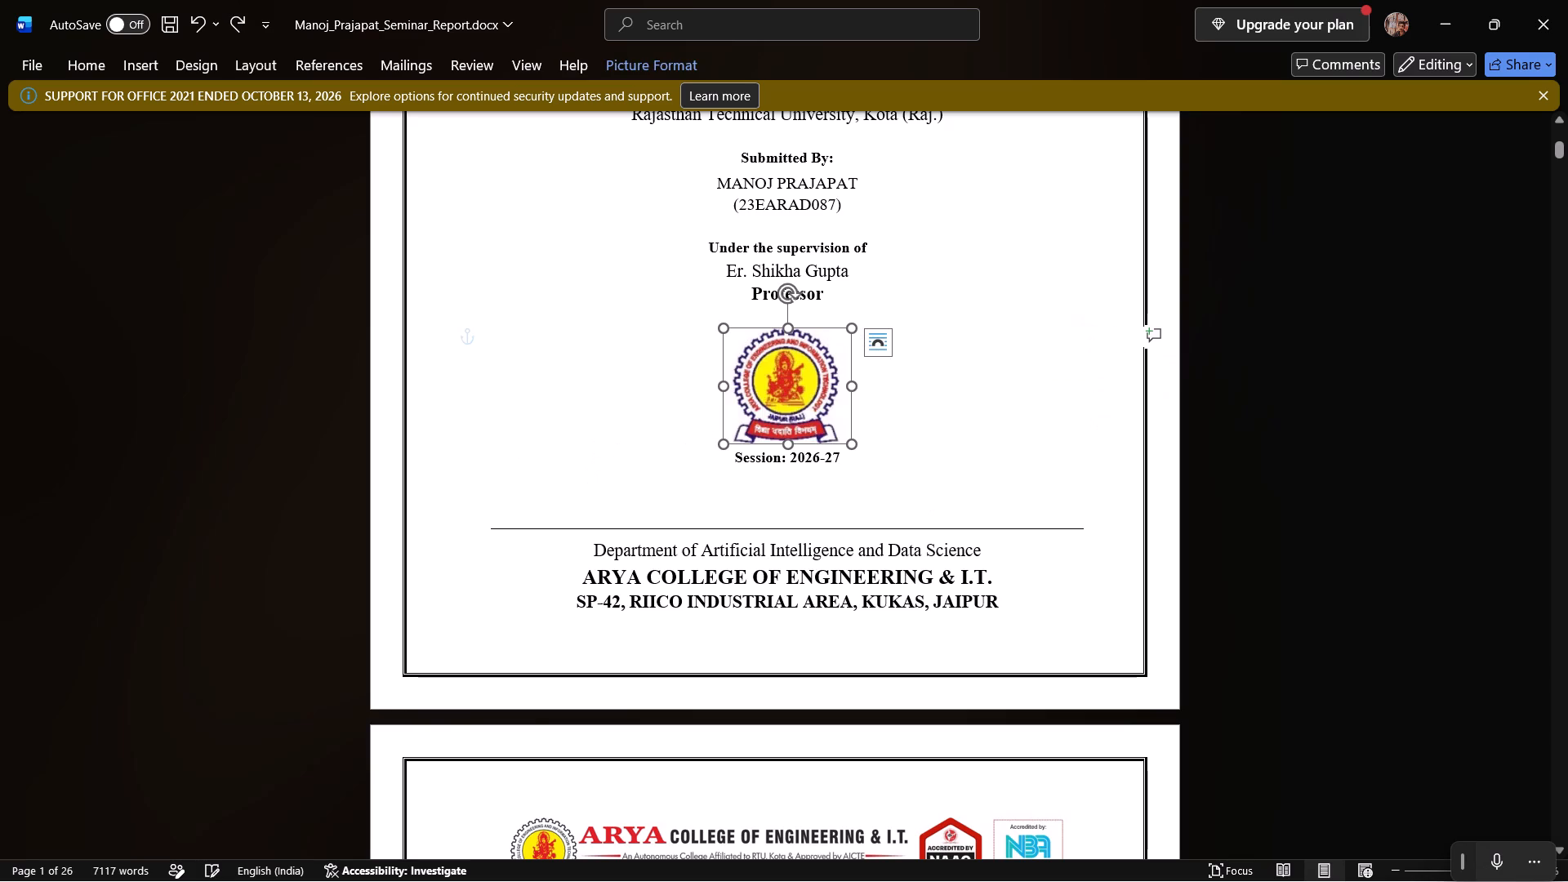
pyautogui.click(1013, 419)
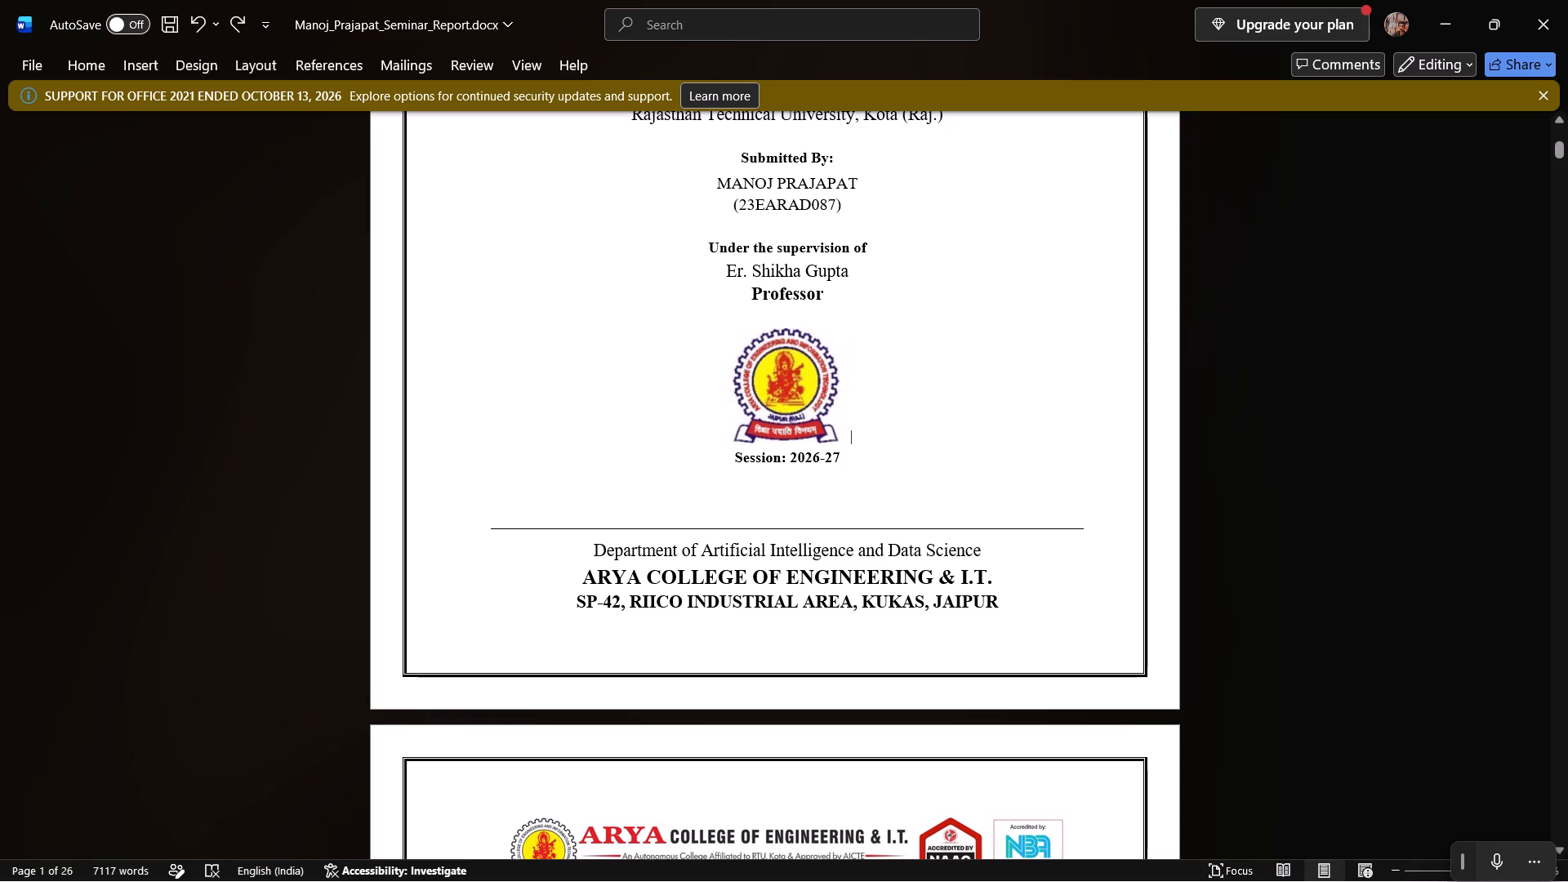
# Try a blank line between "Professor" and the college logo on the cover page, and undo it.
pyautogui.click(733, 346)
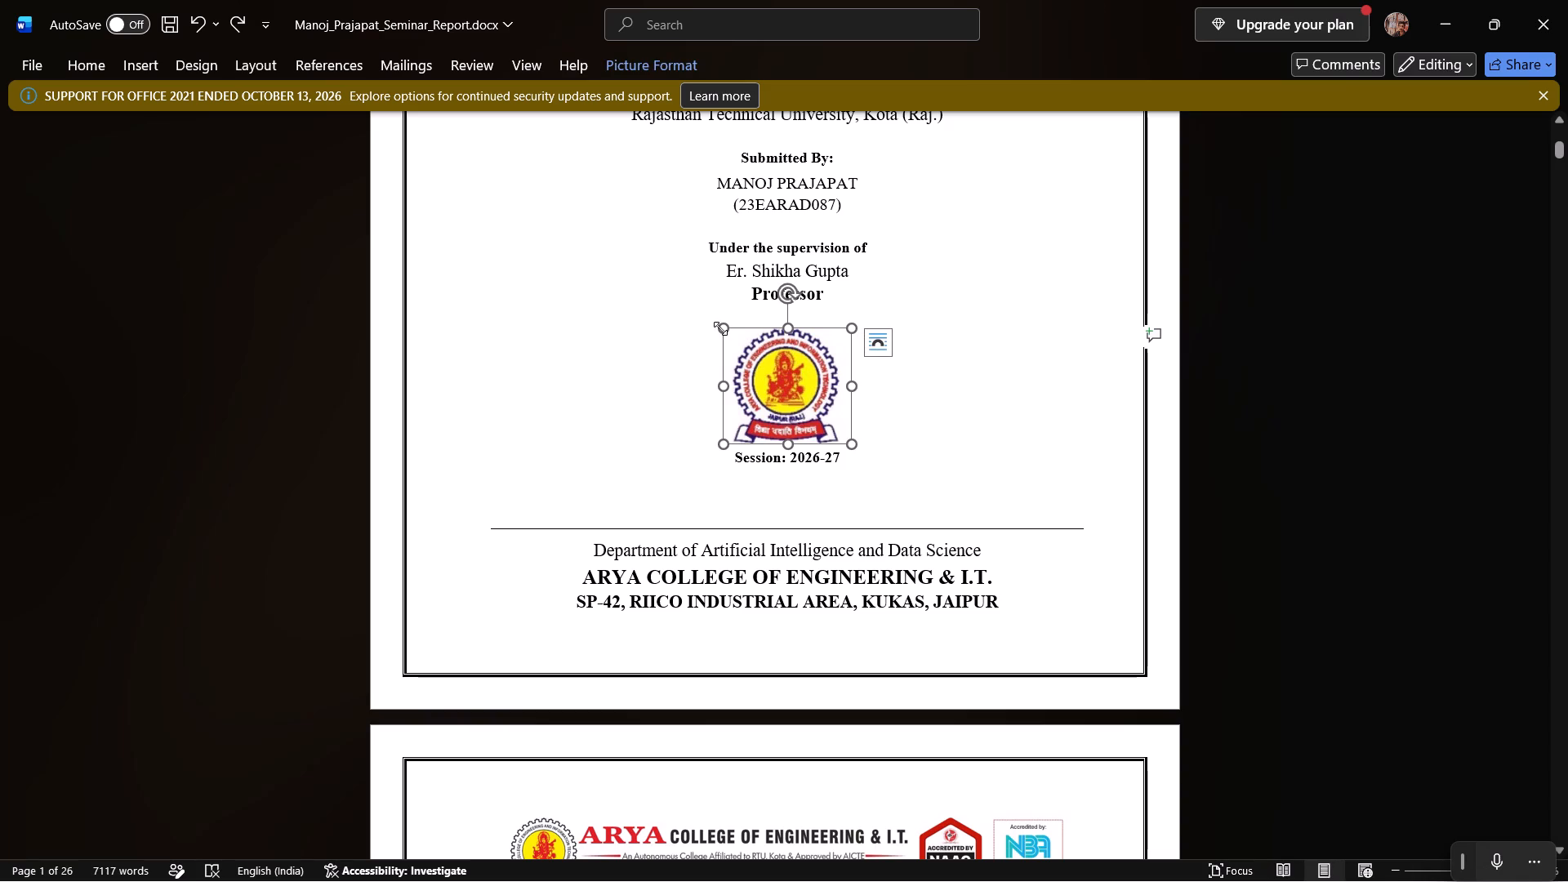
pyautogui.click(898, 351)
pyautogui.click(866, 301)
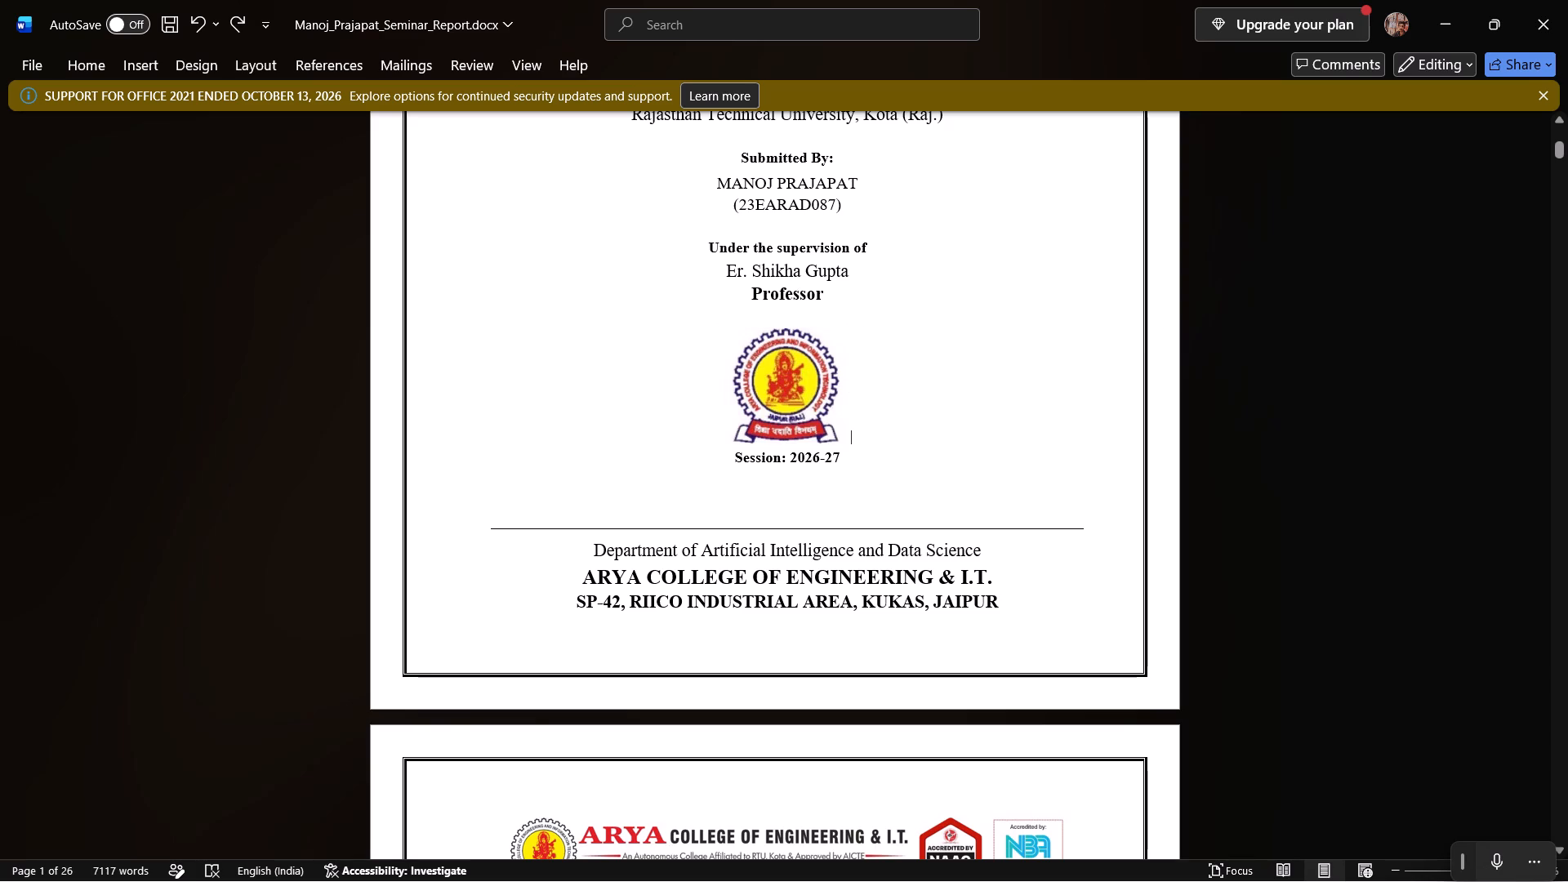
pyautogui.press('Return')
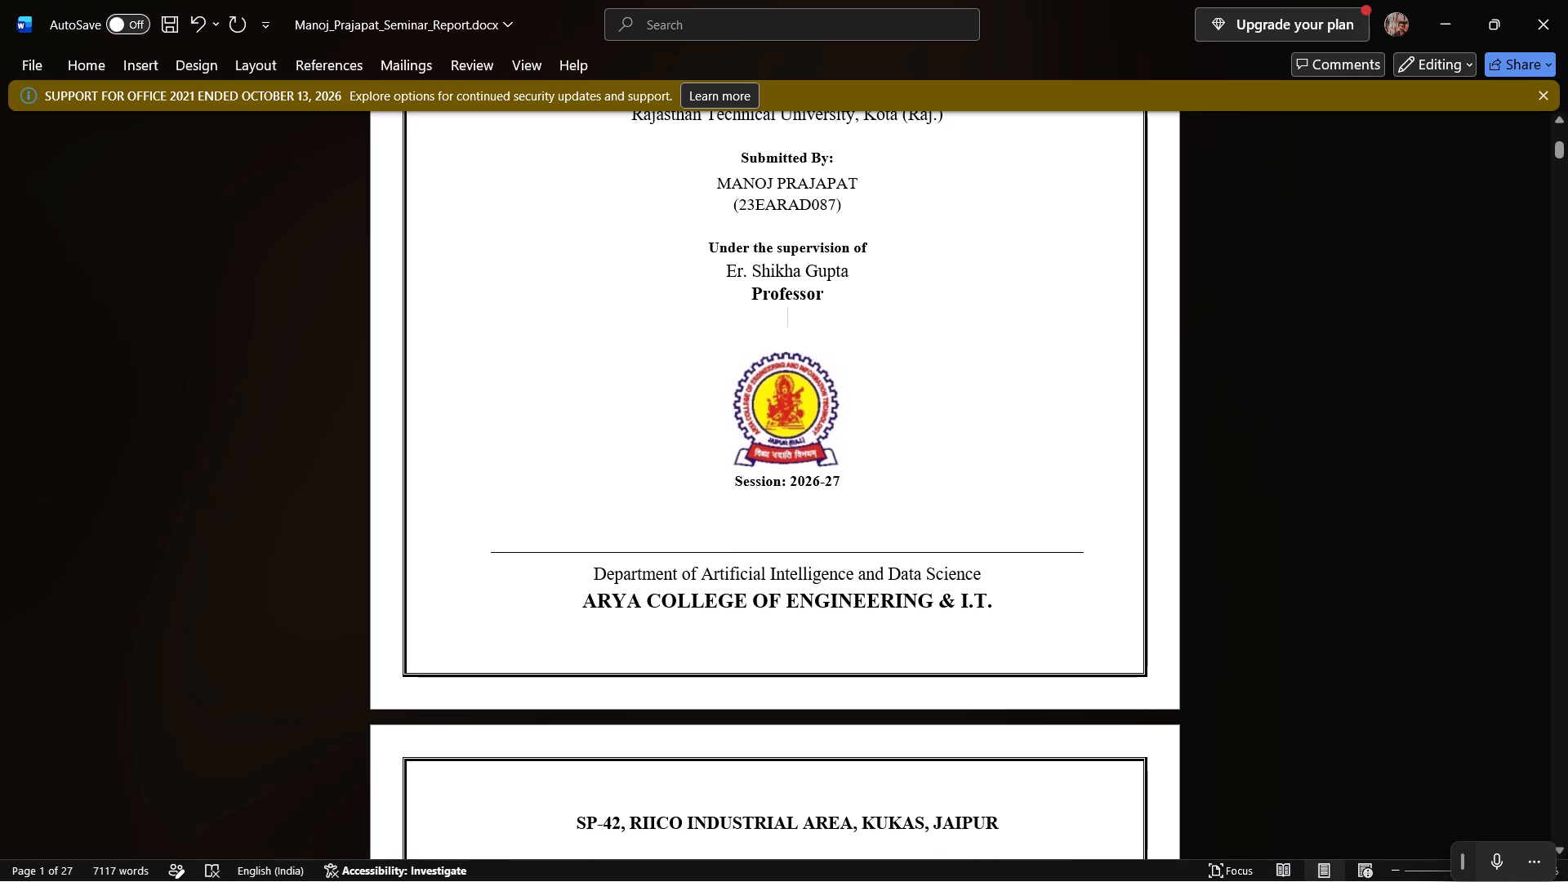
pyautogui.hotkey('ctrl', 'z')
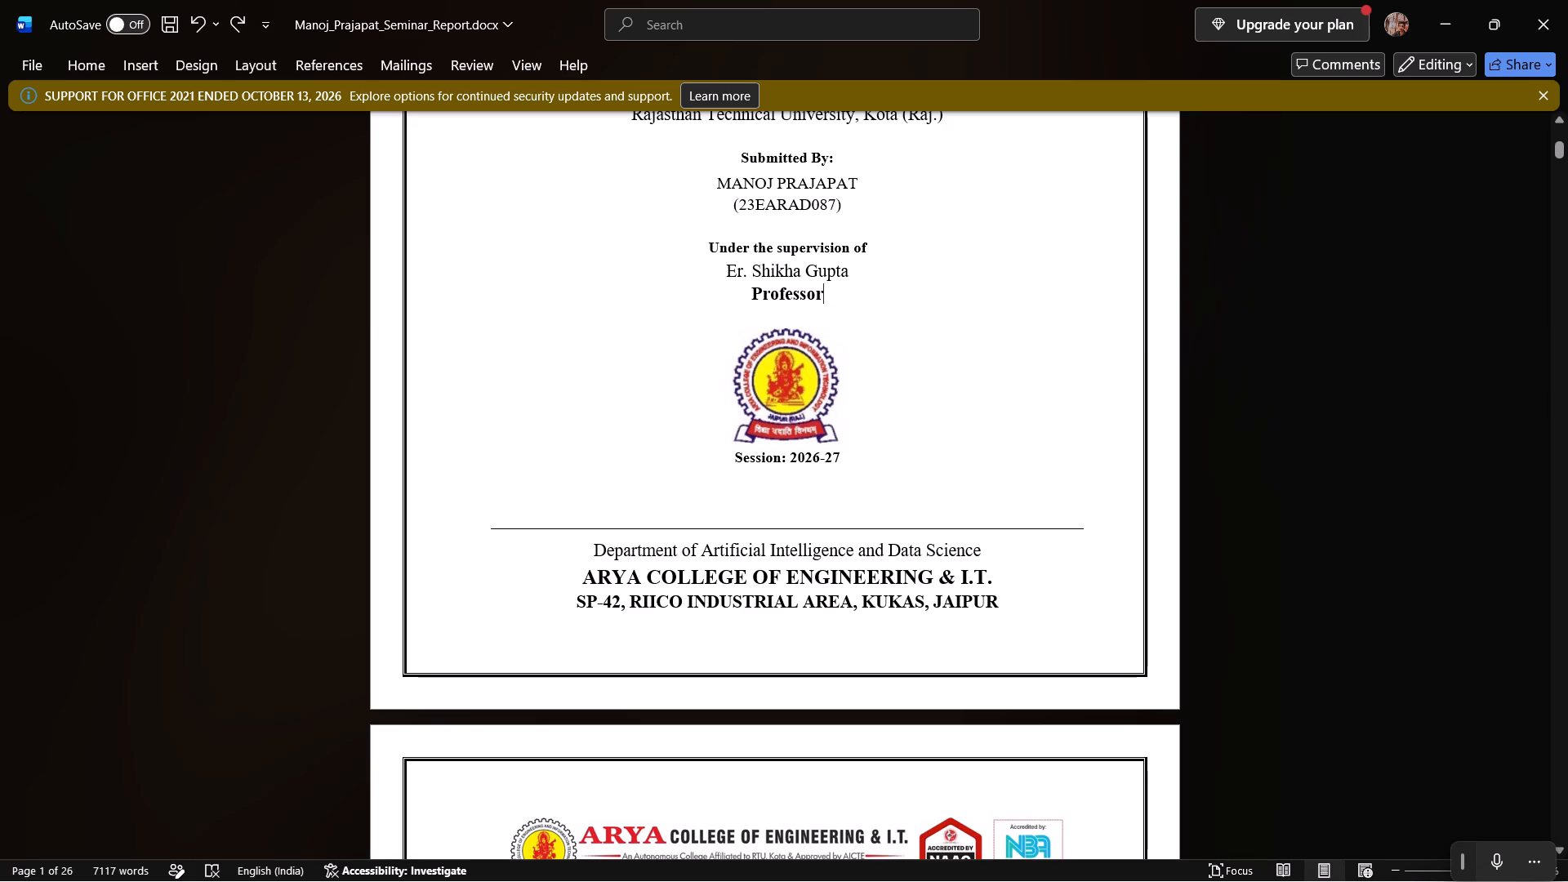
# Delete the blank lines between "Session: 2026-27" and the horizontal line on the cover page.
pyautogui.click(626, 505)
pyautogui.press('BackSpace')
pyautogui.press('BackSpace')
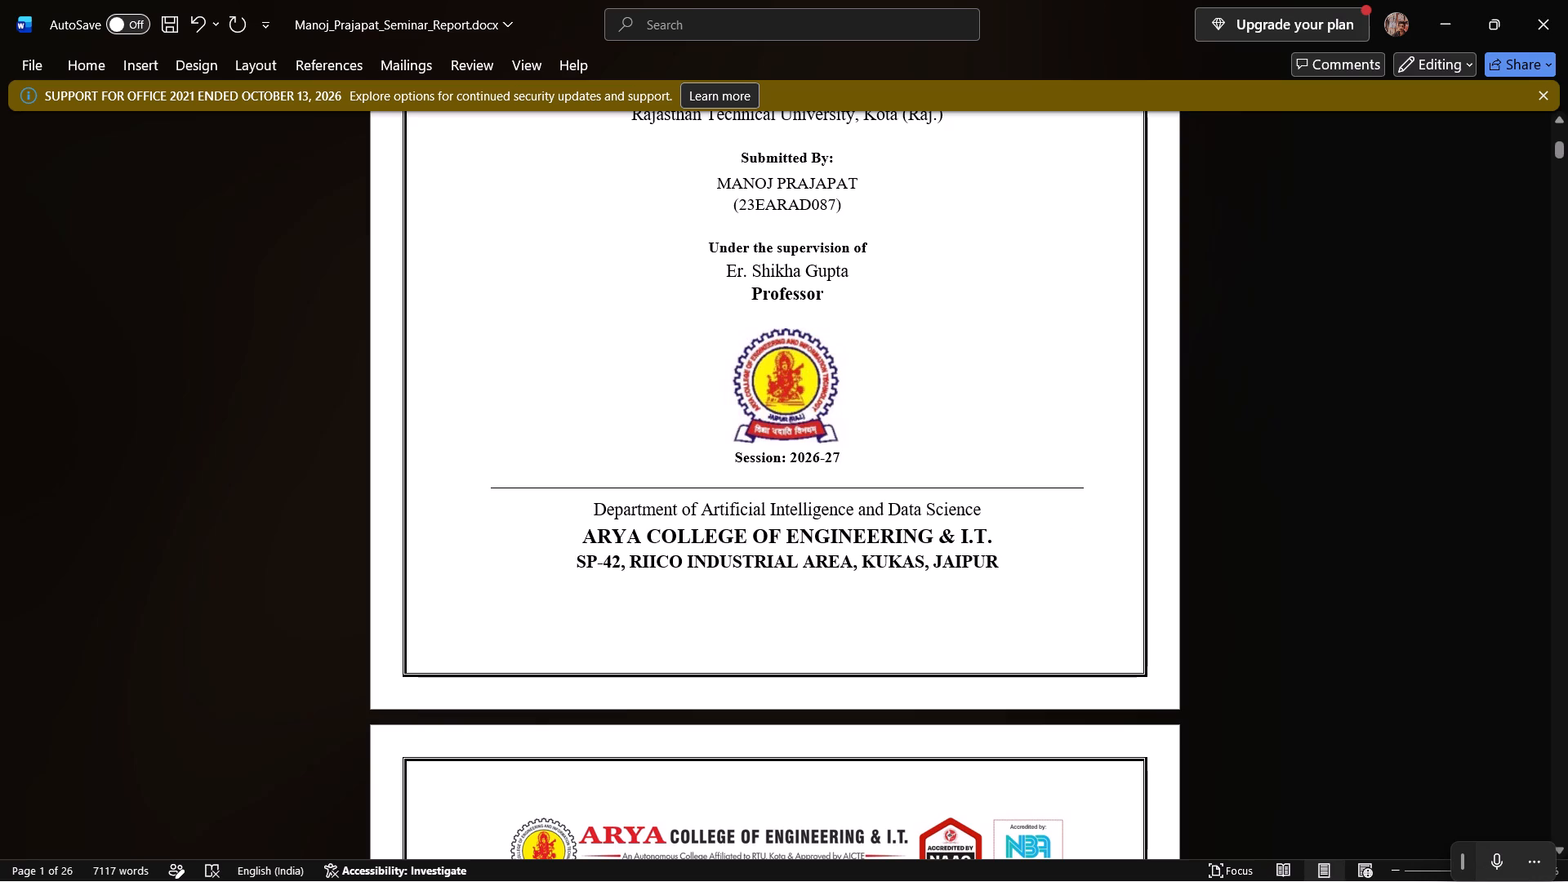
# Insert two blank lines between "Professor" and the college logo on the cover page.
pyautogui.click(832, 290)
pyautogui.press('Return')
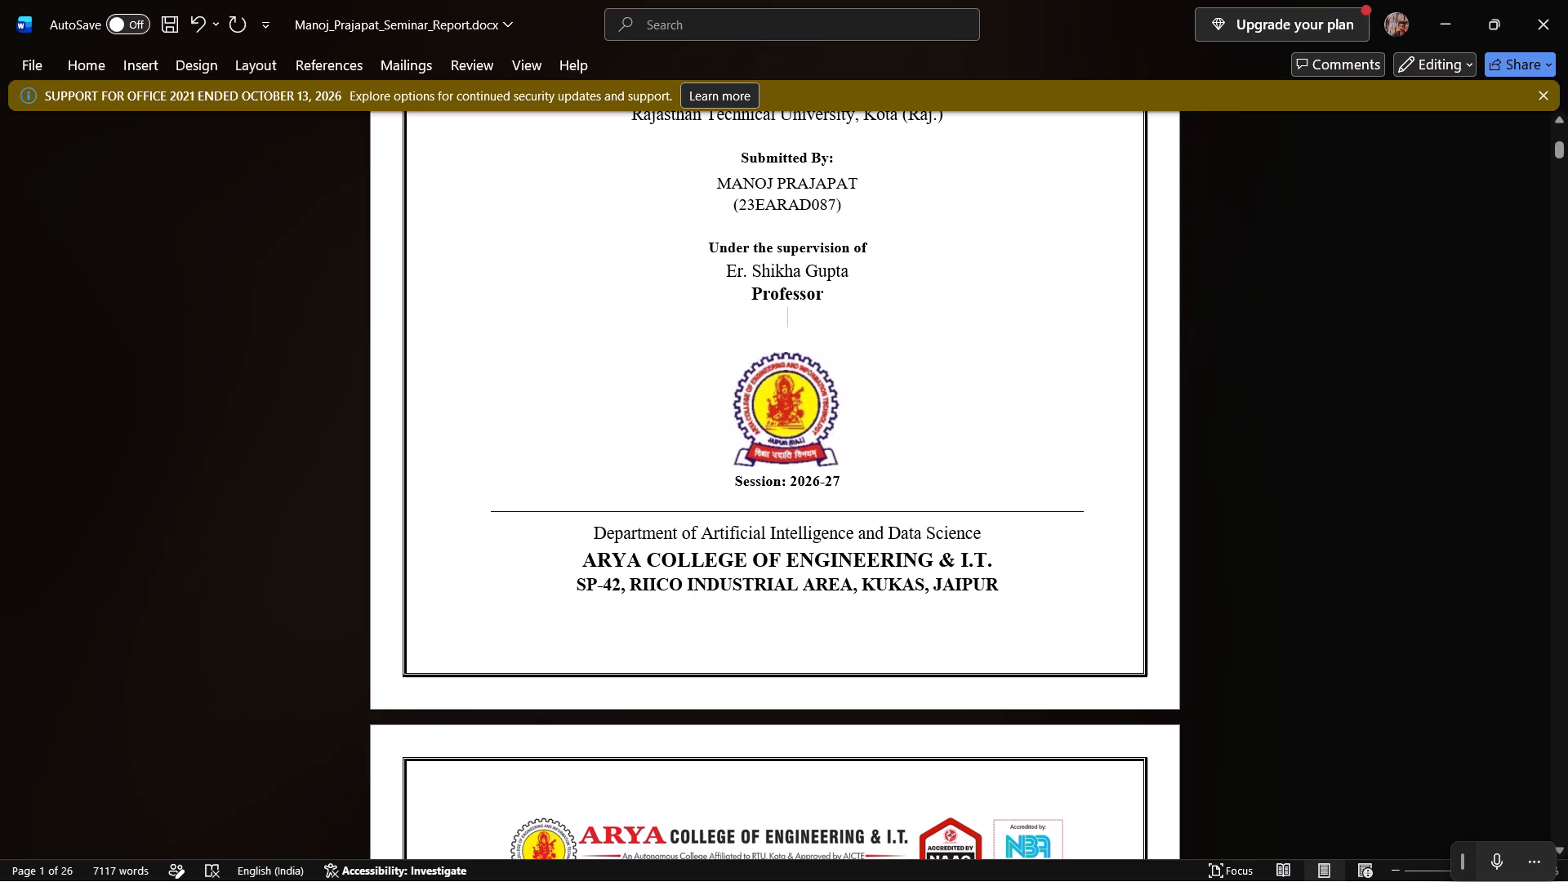
pyautogui.scroll(2, 934, 336)
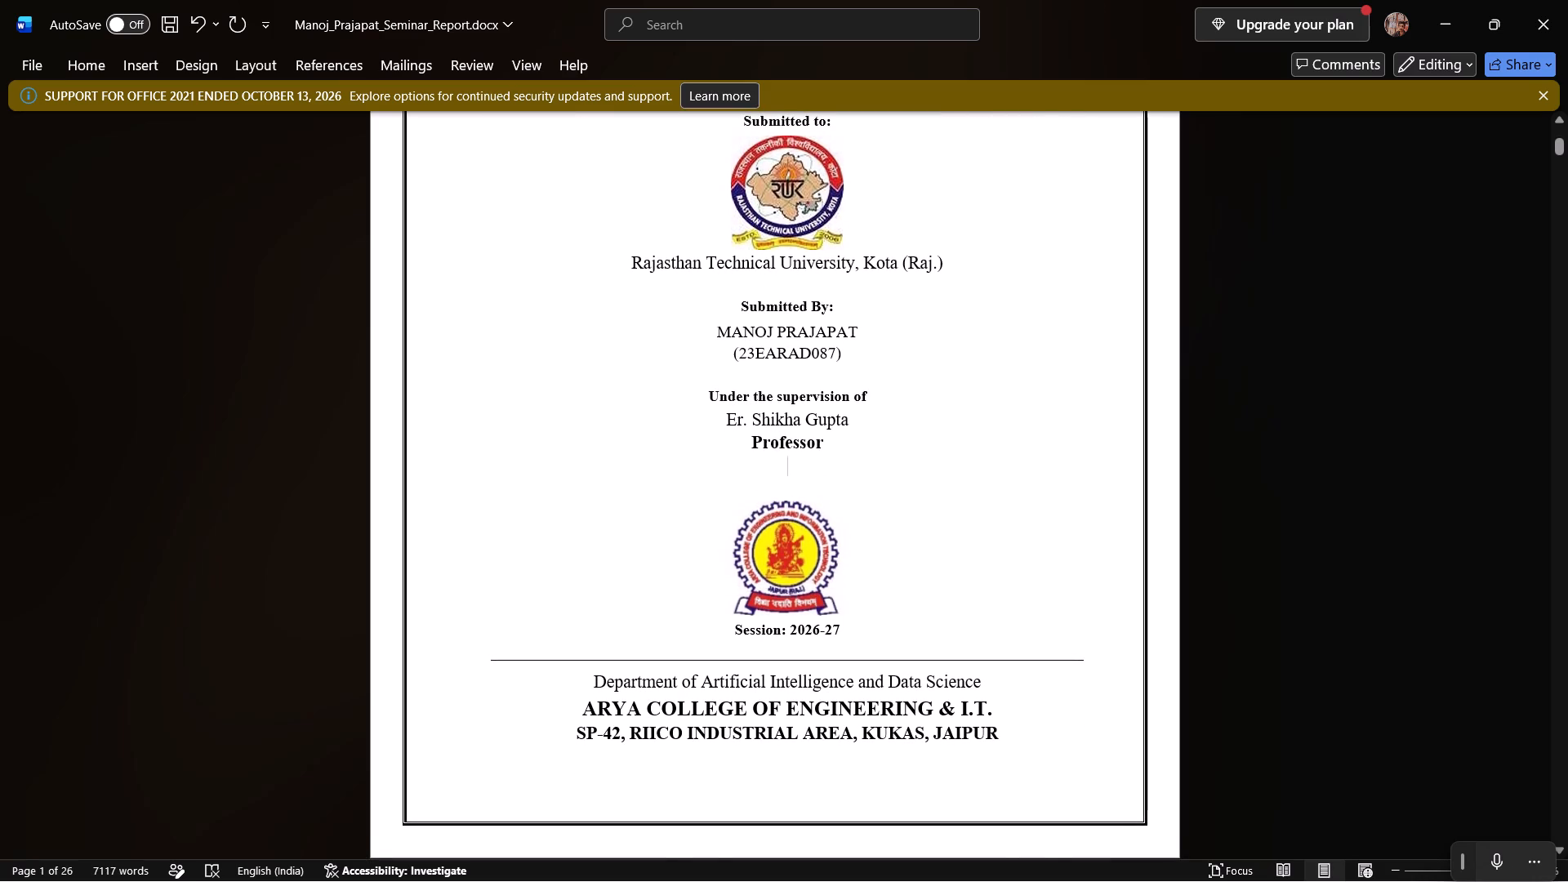
pyautogui.scroll(-1, 934, 336)
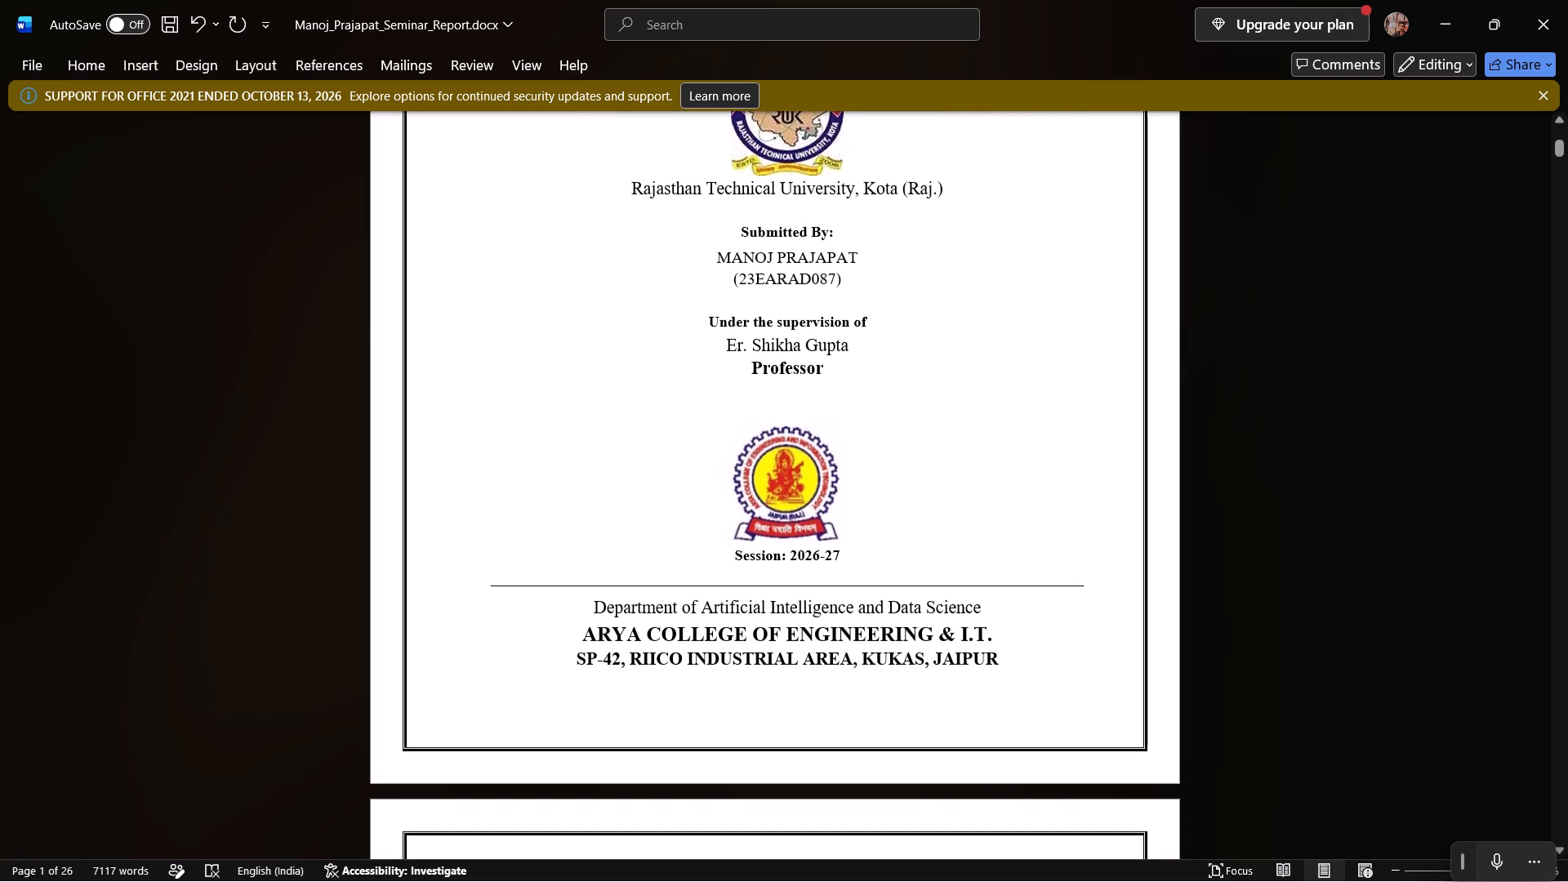
pyautogui.scroll(-3, 934, 336)
pyautogui.press('Return')
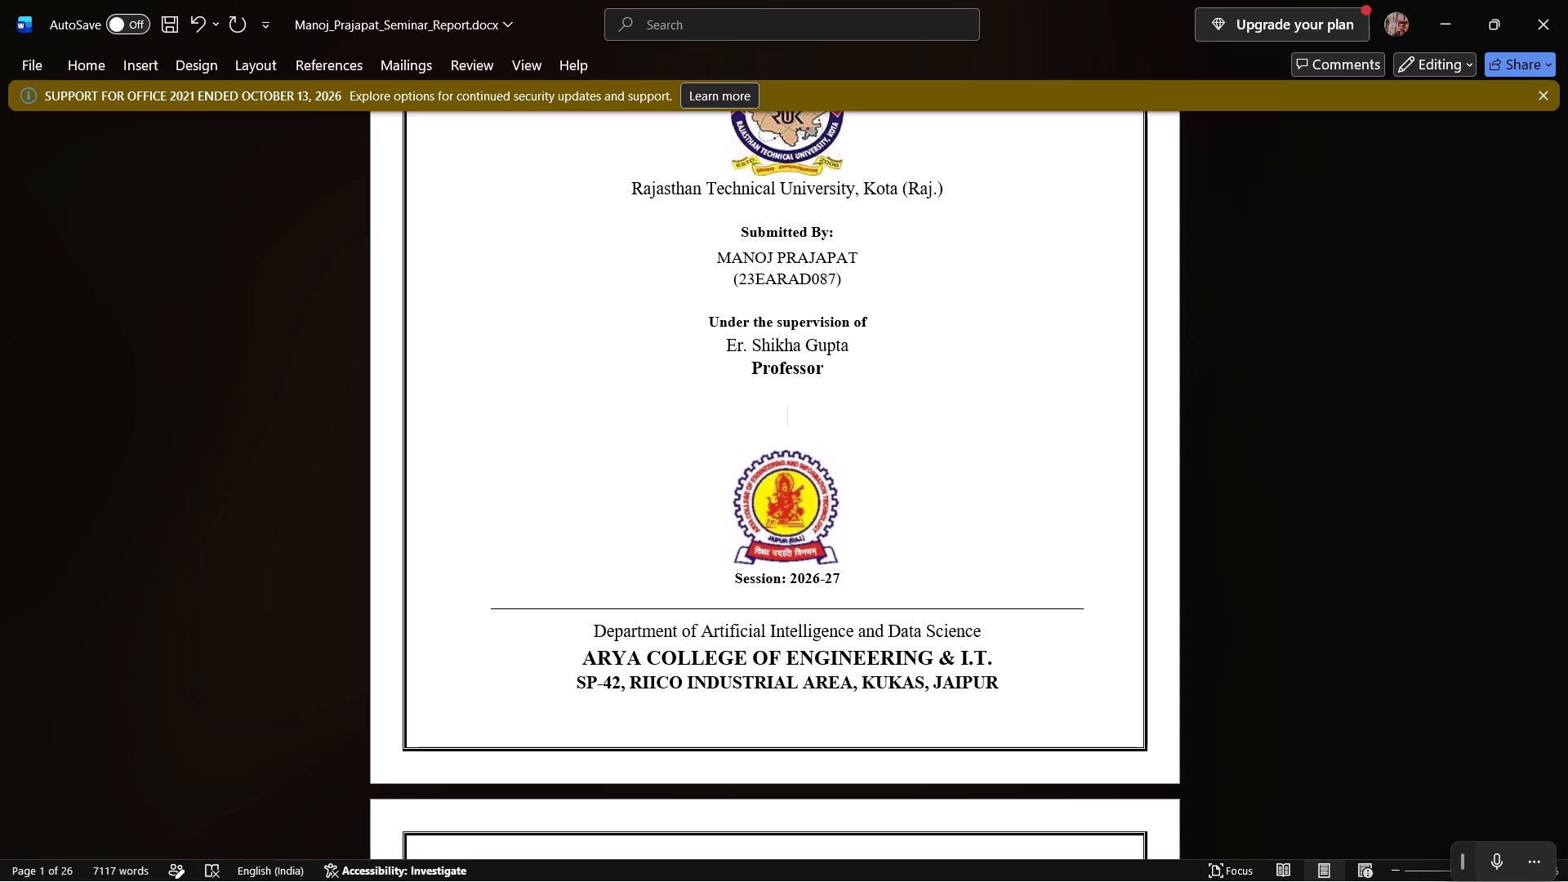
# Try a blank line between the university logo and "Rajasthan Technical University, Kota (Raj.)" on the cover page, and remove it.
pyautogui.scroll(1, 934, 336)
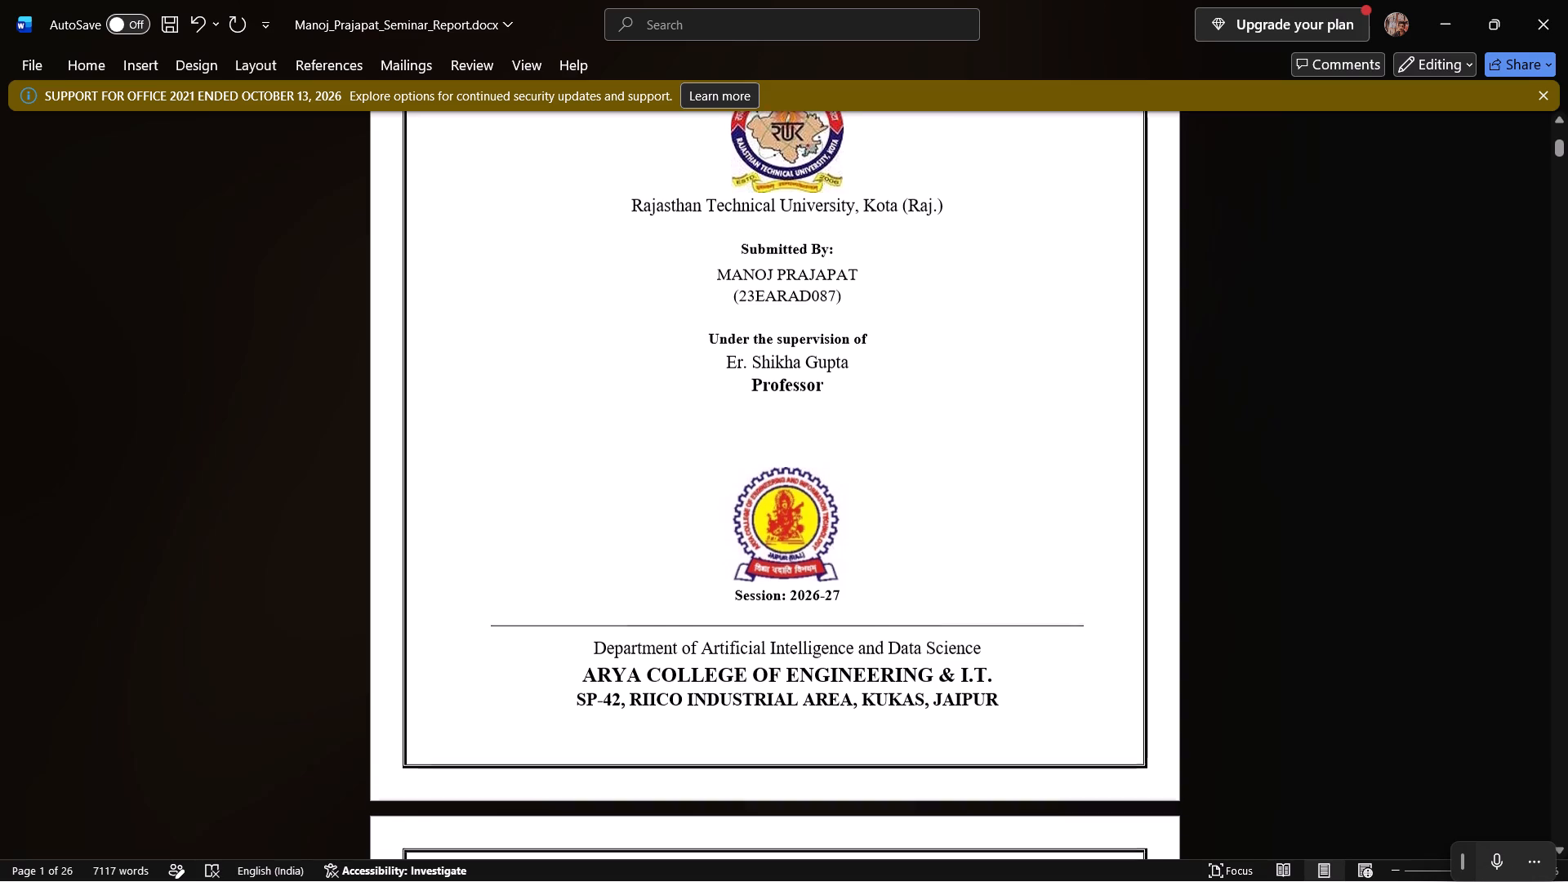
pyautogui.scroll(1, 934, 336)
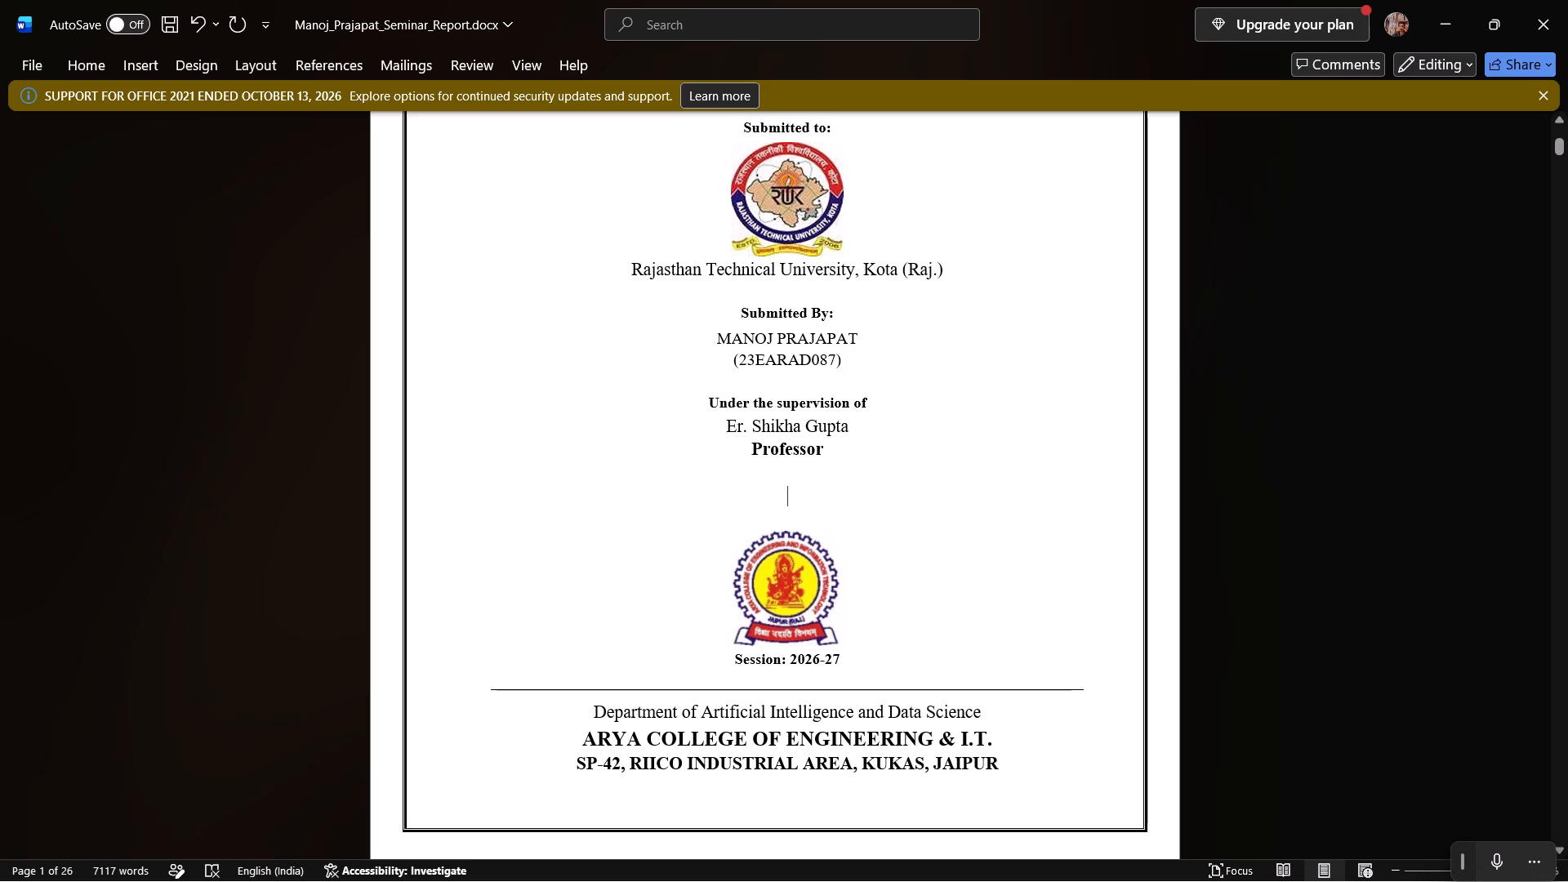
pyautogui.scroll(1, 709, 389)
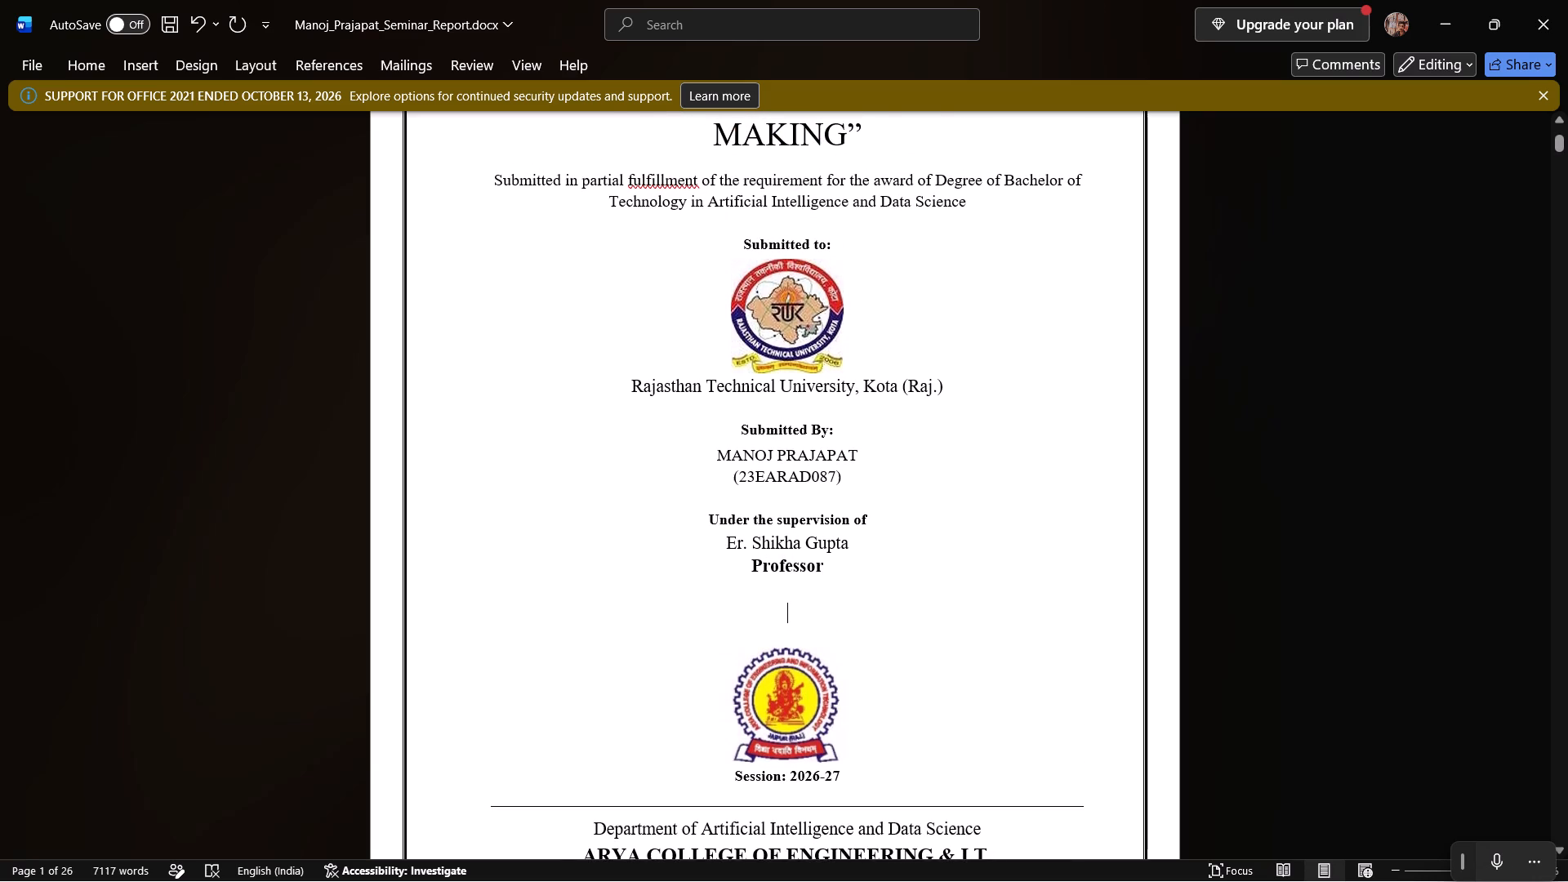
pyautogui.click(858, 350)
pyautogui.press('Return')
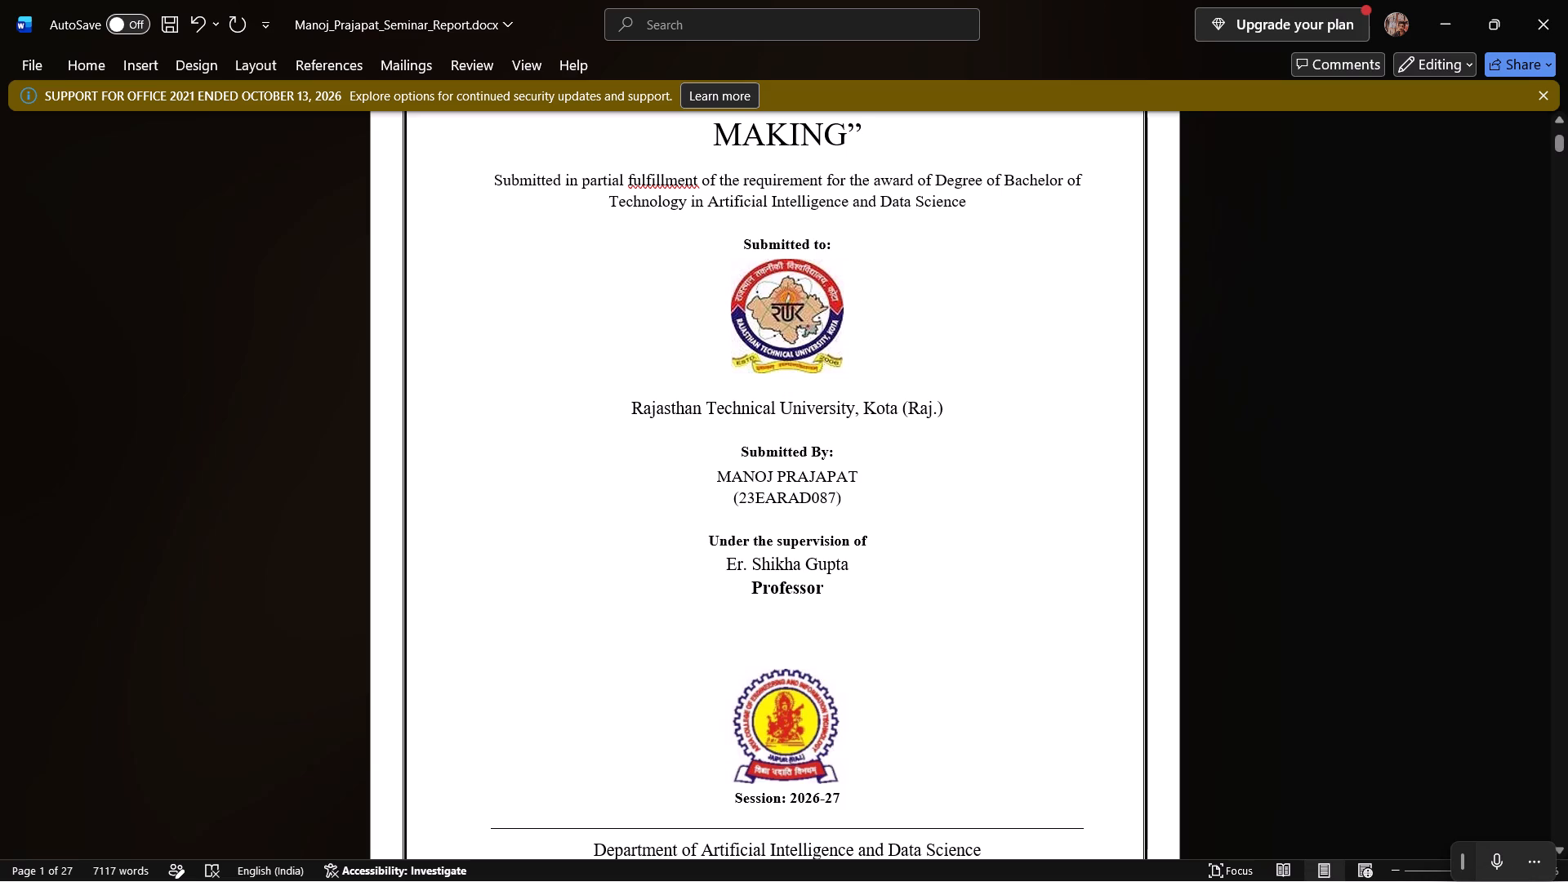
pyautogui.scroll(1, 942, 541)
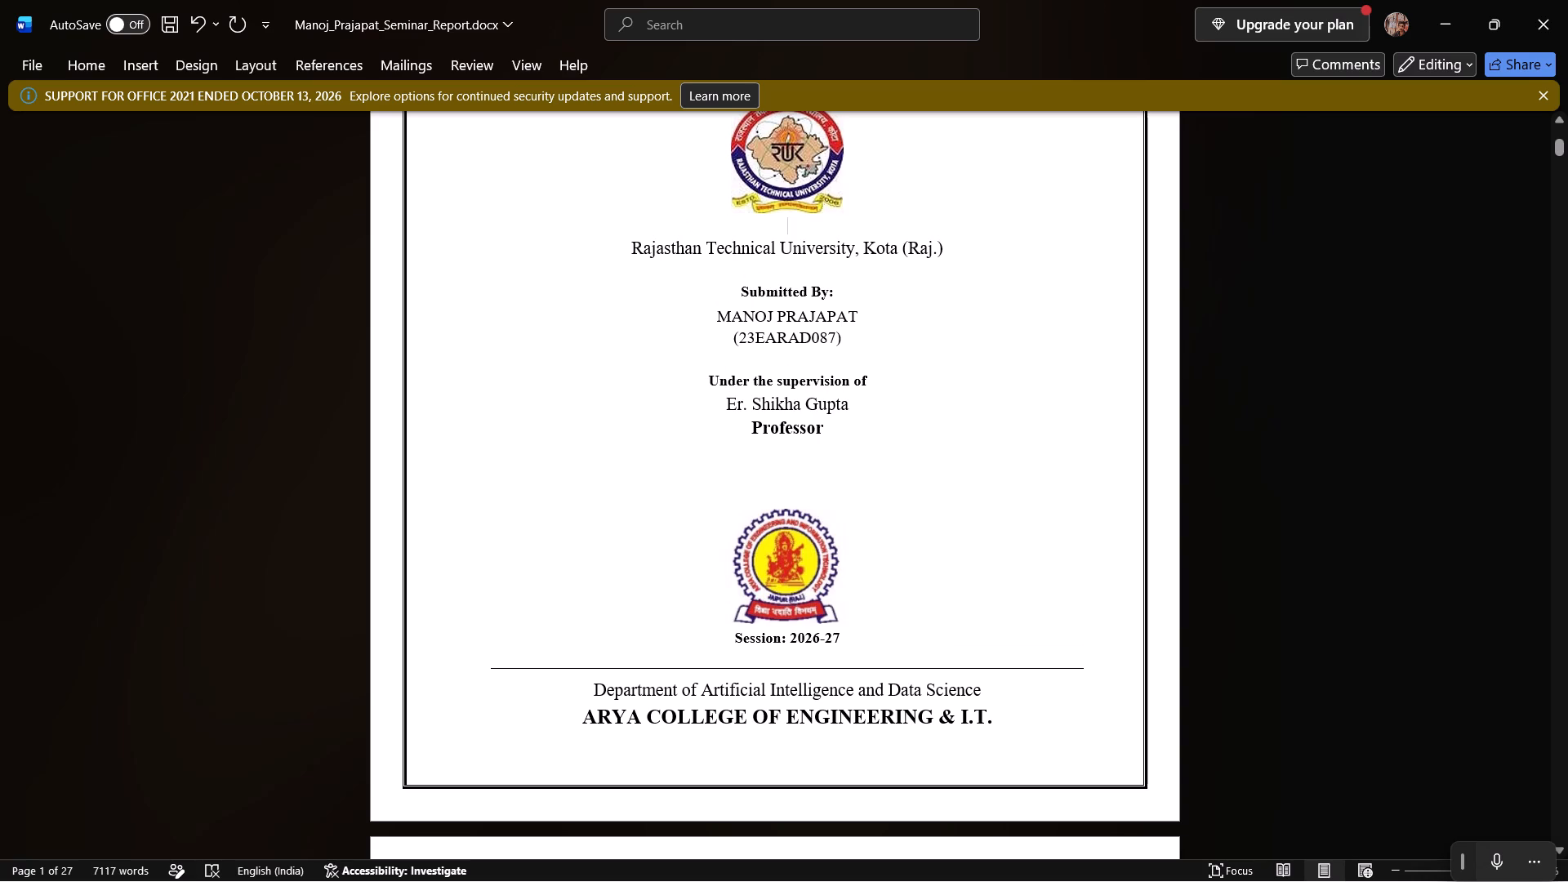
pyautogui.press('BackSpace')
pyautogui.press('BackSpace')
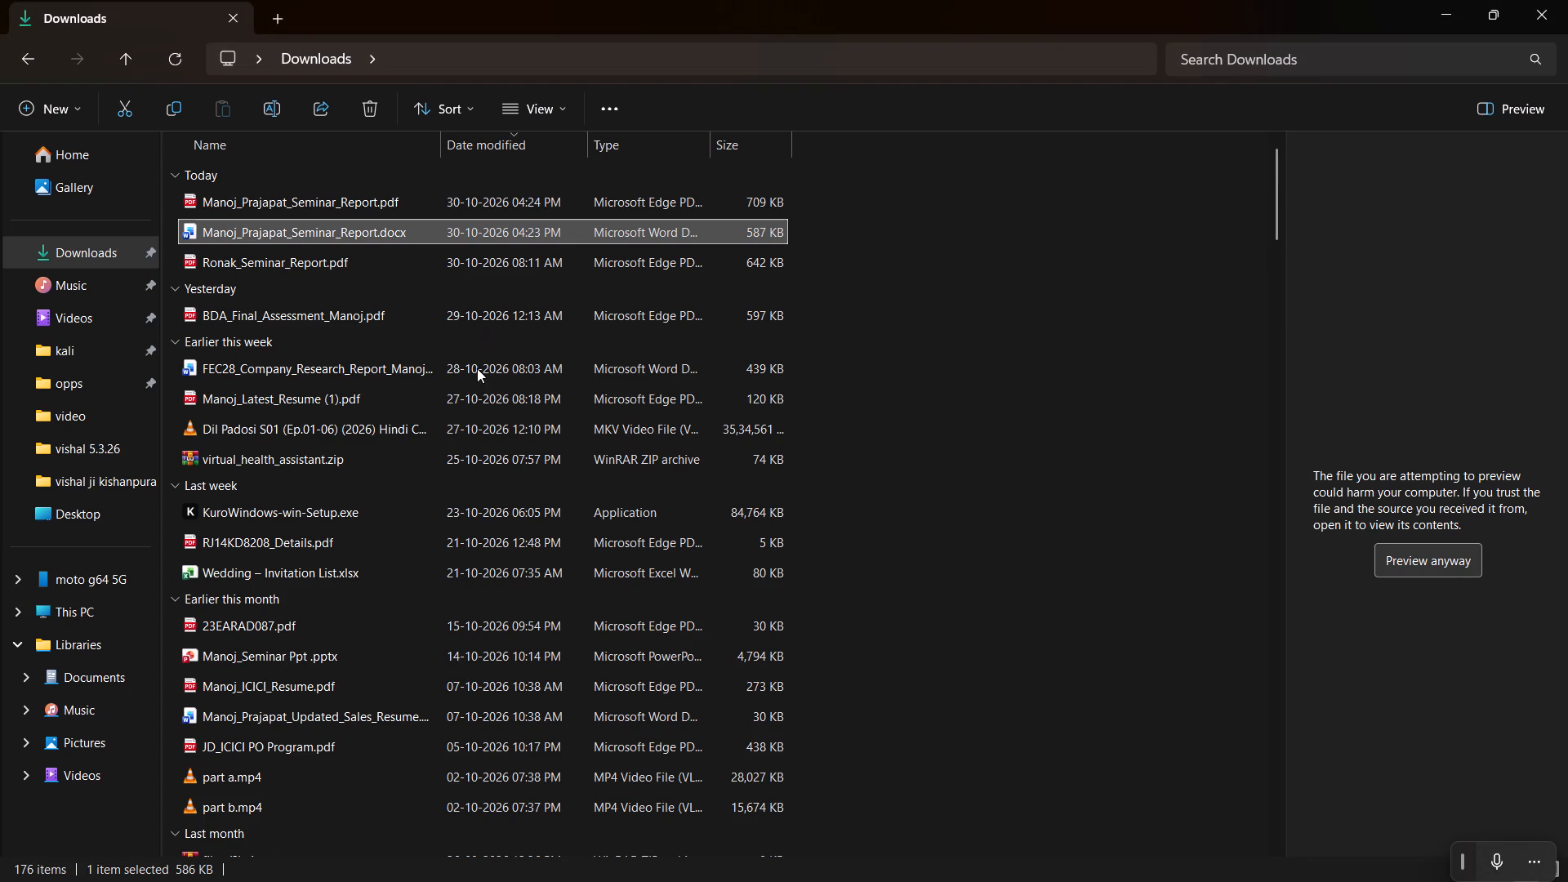
# Open the FEC28 company research report from Downloads to compare its cover page spacing, and close it.
pyautogui.doubleClick(432, 367)
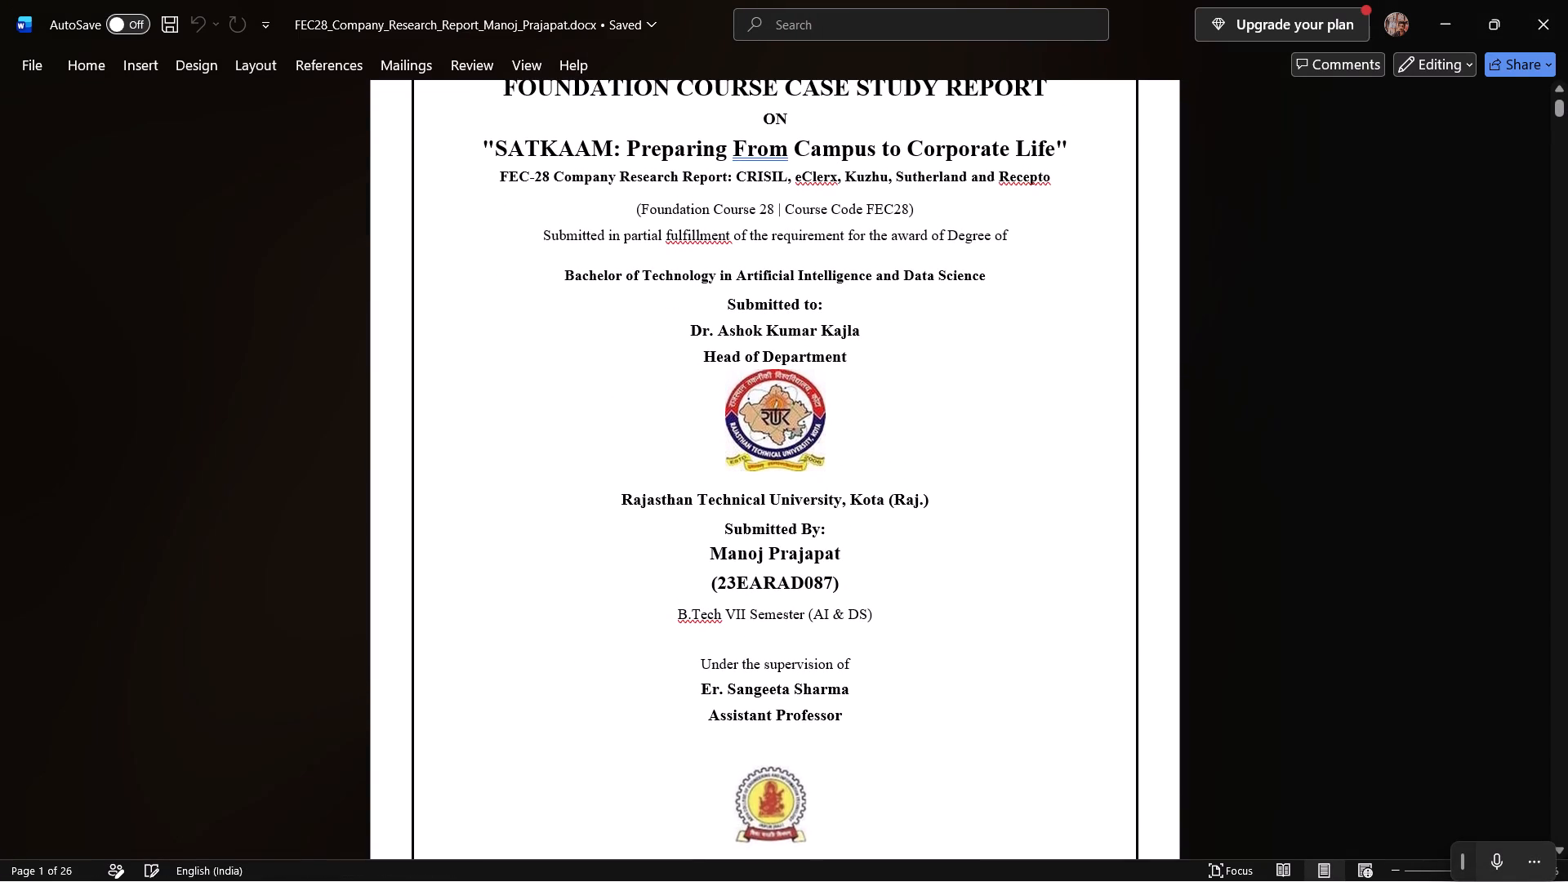
pyautogui.click(1536, 33)
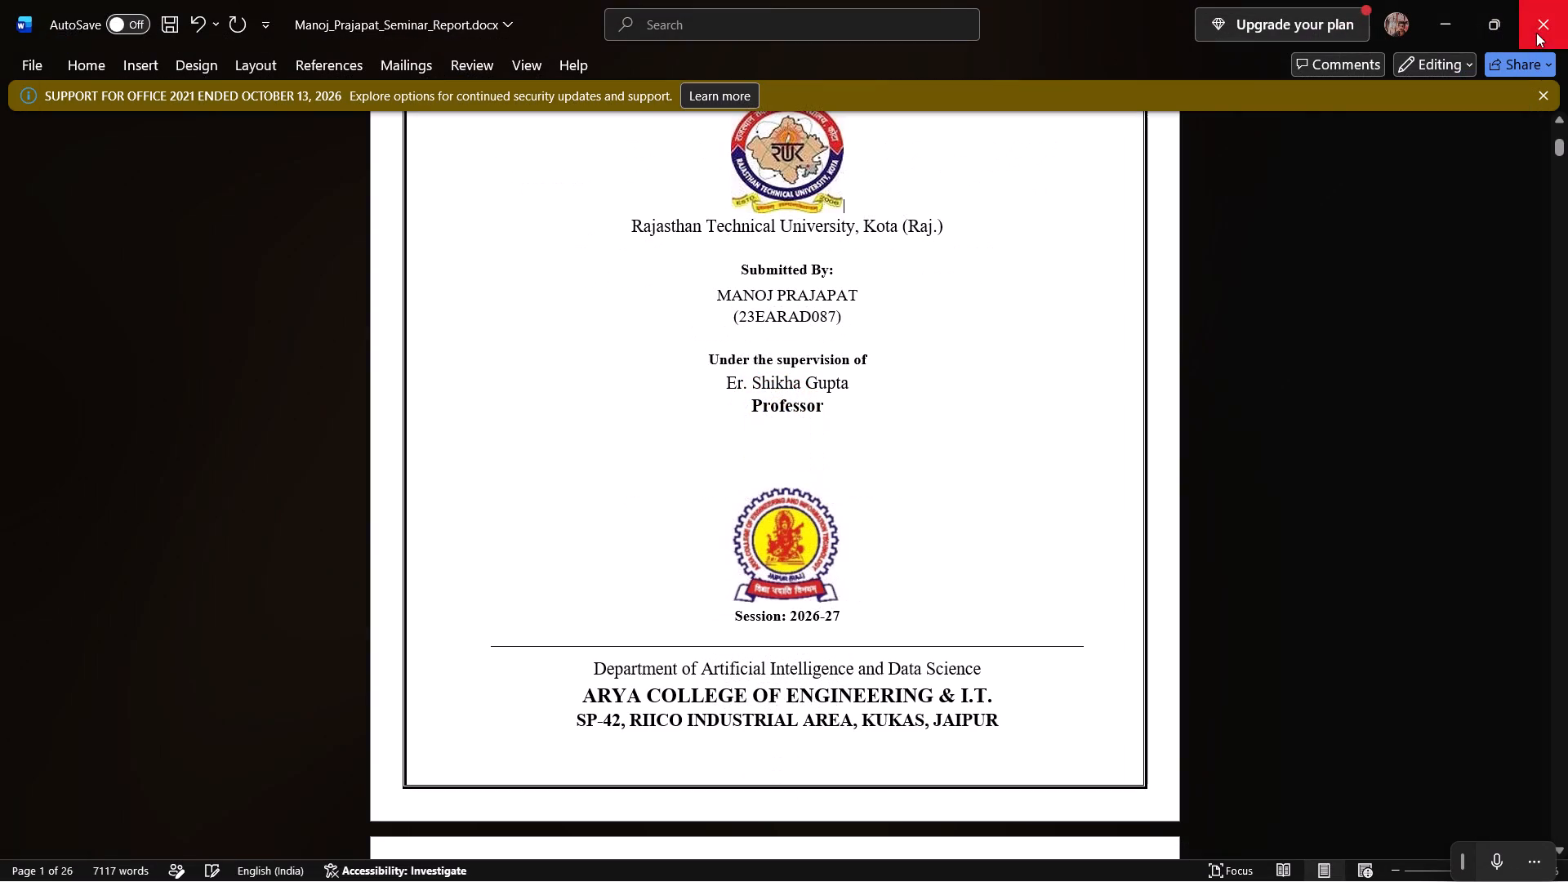
# Insert a blank line between the university logo and "Rajasthan Technical University, Kota (Raj.)" on the seminar report's cover page.
pyautogui.scroll(1, 961, 406)
pyautogui.press('Return')
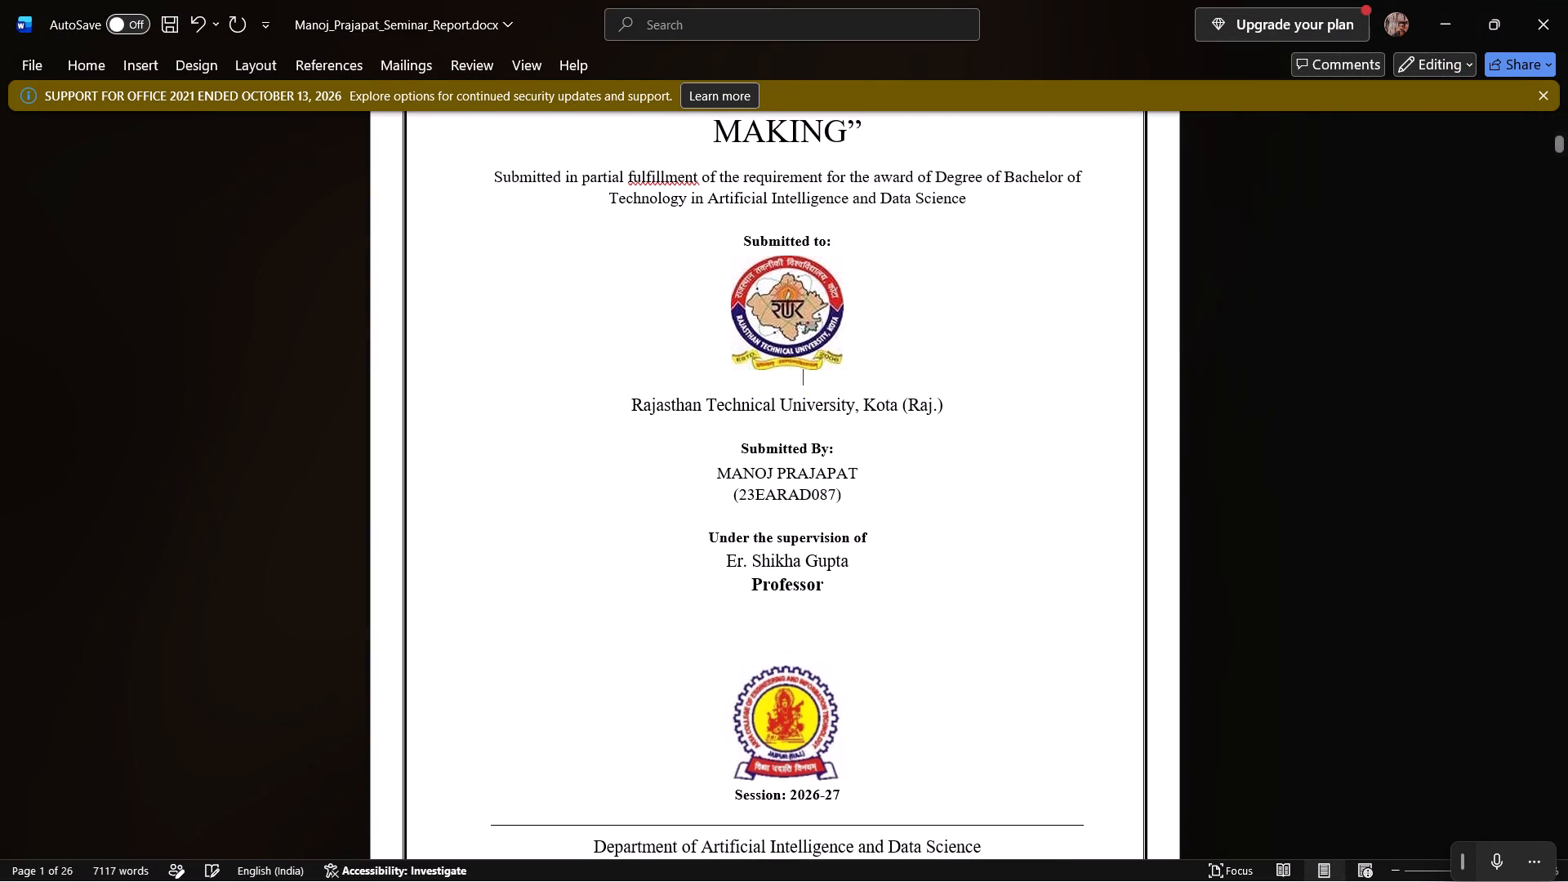
# Remove the blank line between the university logo and "Rajasthan Technical University, Kota (Raj.)" on the cover page.
pyautogui.press('BackSpace')
pyautogui.press('BackSpace')
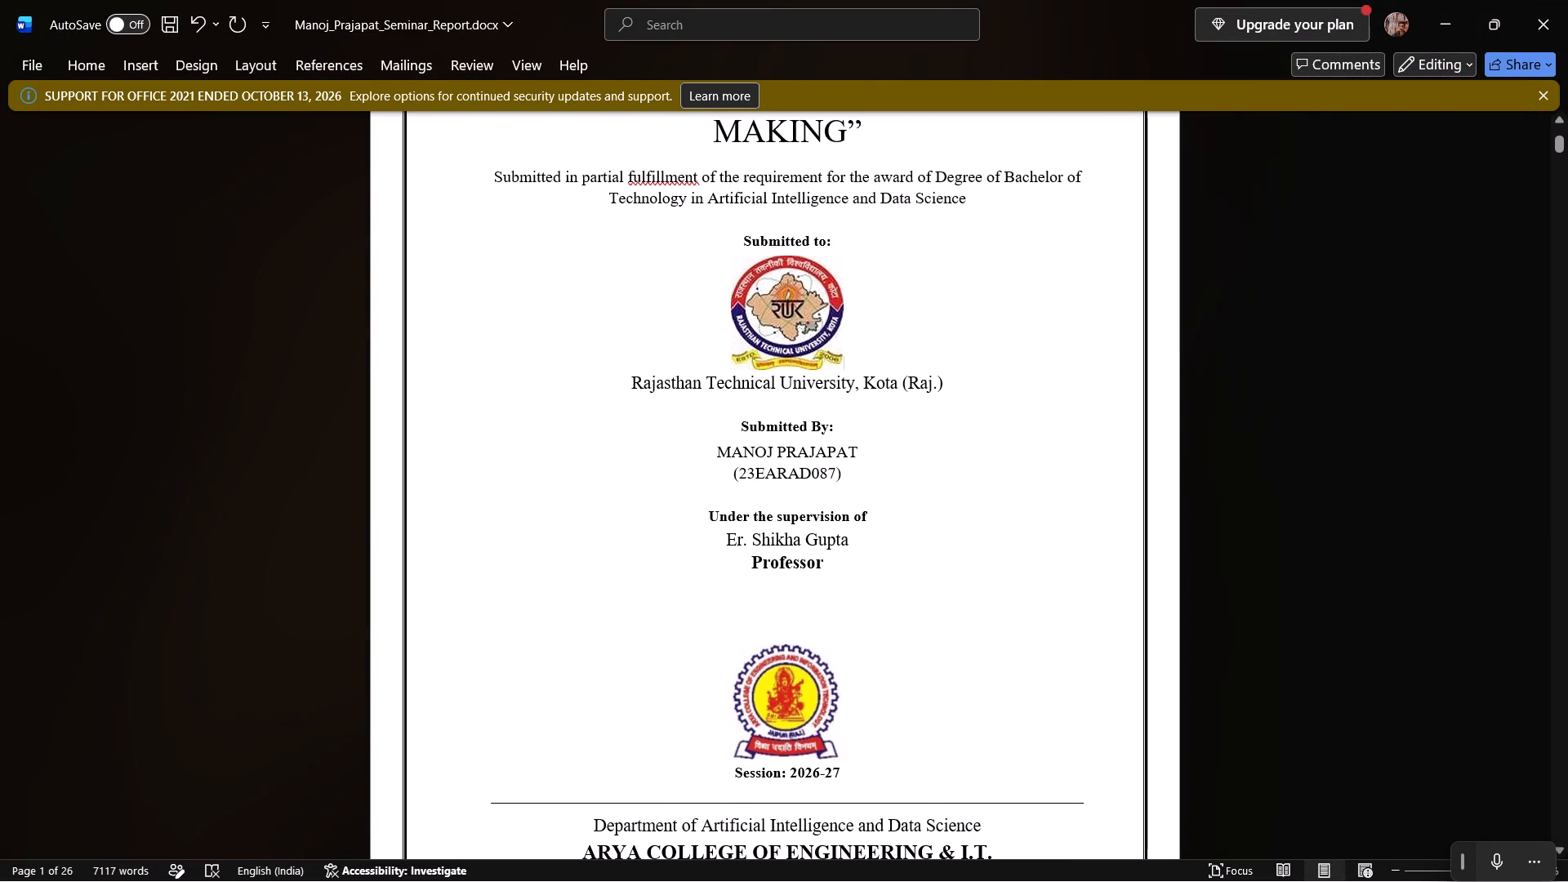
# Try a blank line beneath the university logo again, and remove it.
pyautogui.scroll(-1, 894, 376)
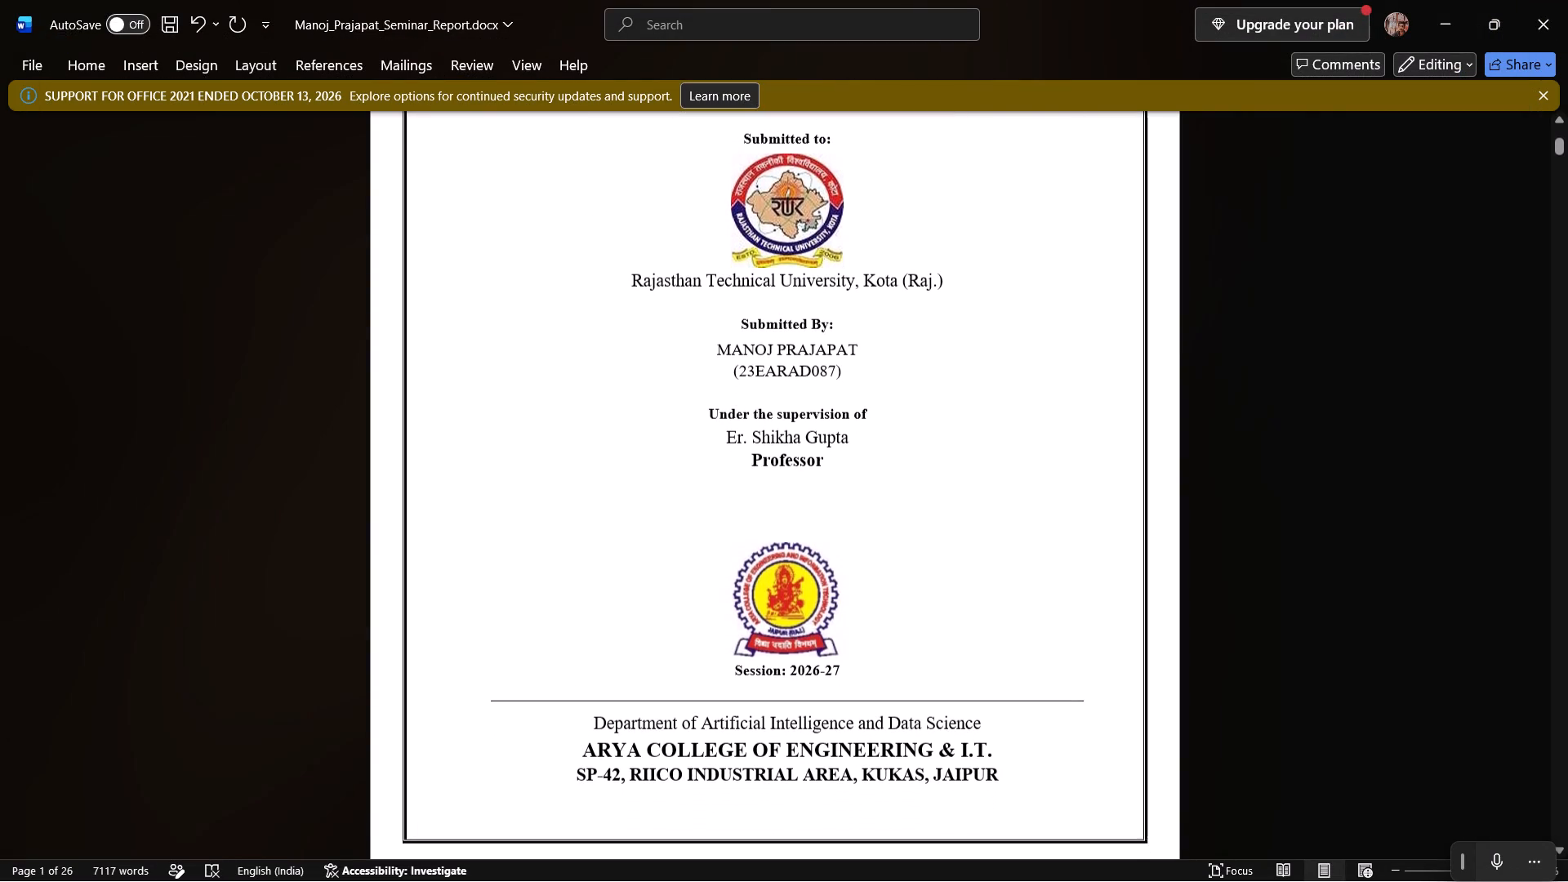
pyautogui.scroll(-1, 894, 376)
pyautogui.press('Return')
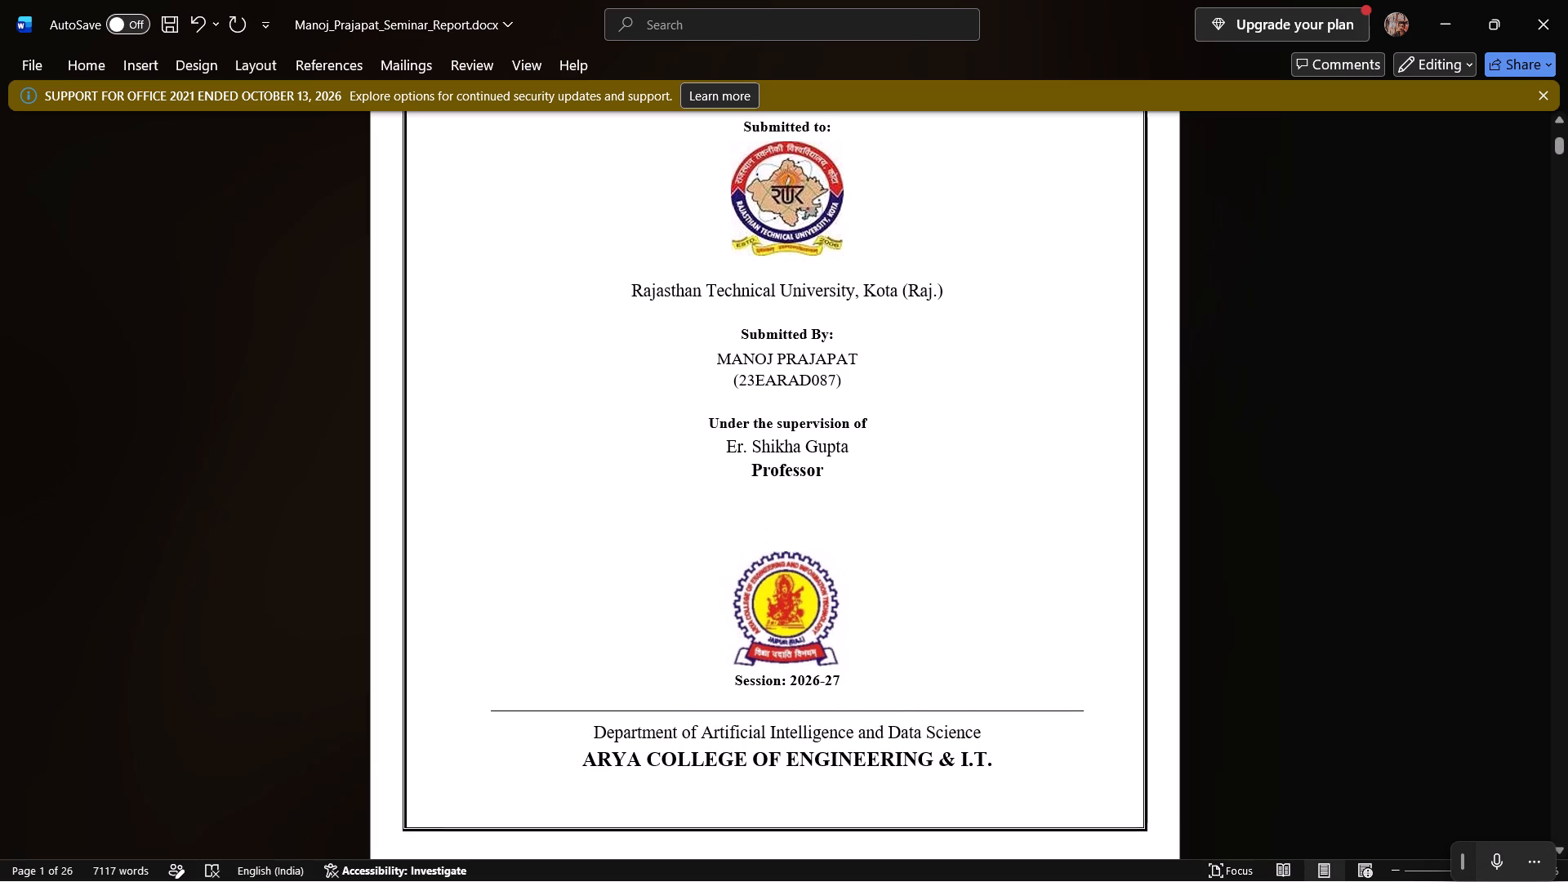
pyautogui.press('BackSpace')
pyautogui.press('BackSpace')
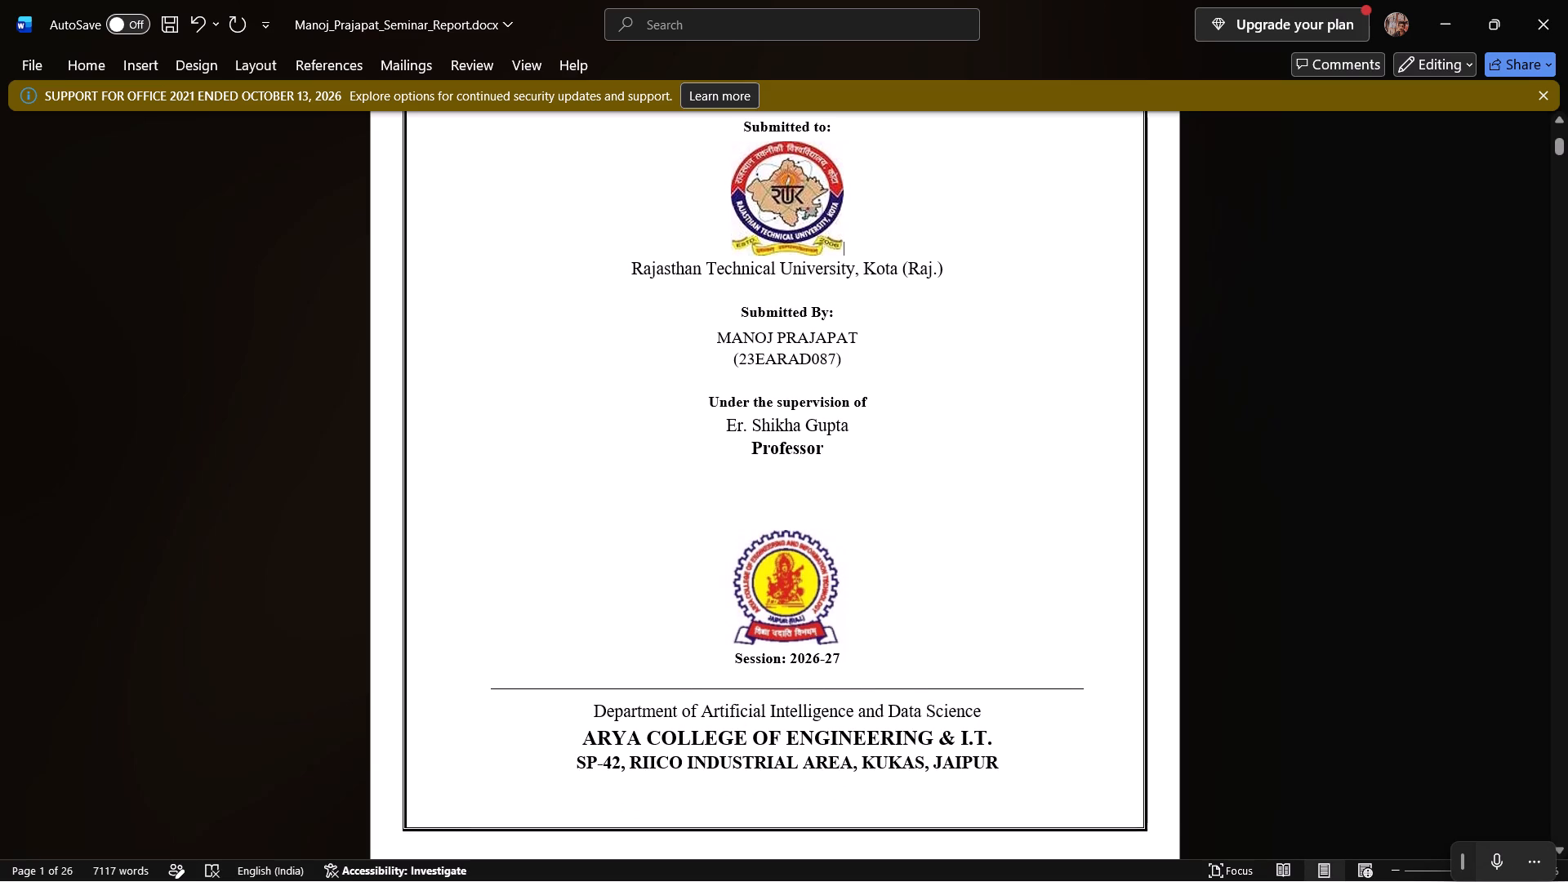
# Delete one blank line between "Professor" and the college logo on the cover page.
pyautogui.click(738, 501)
pyautogui.press('BackSpace')
pyautogui.press('BackSpace')
# Insert a blank line between the university logo and "Rajasthan Technical University, Kota (Raj.)".
pyautogui.click(868, 252)
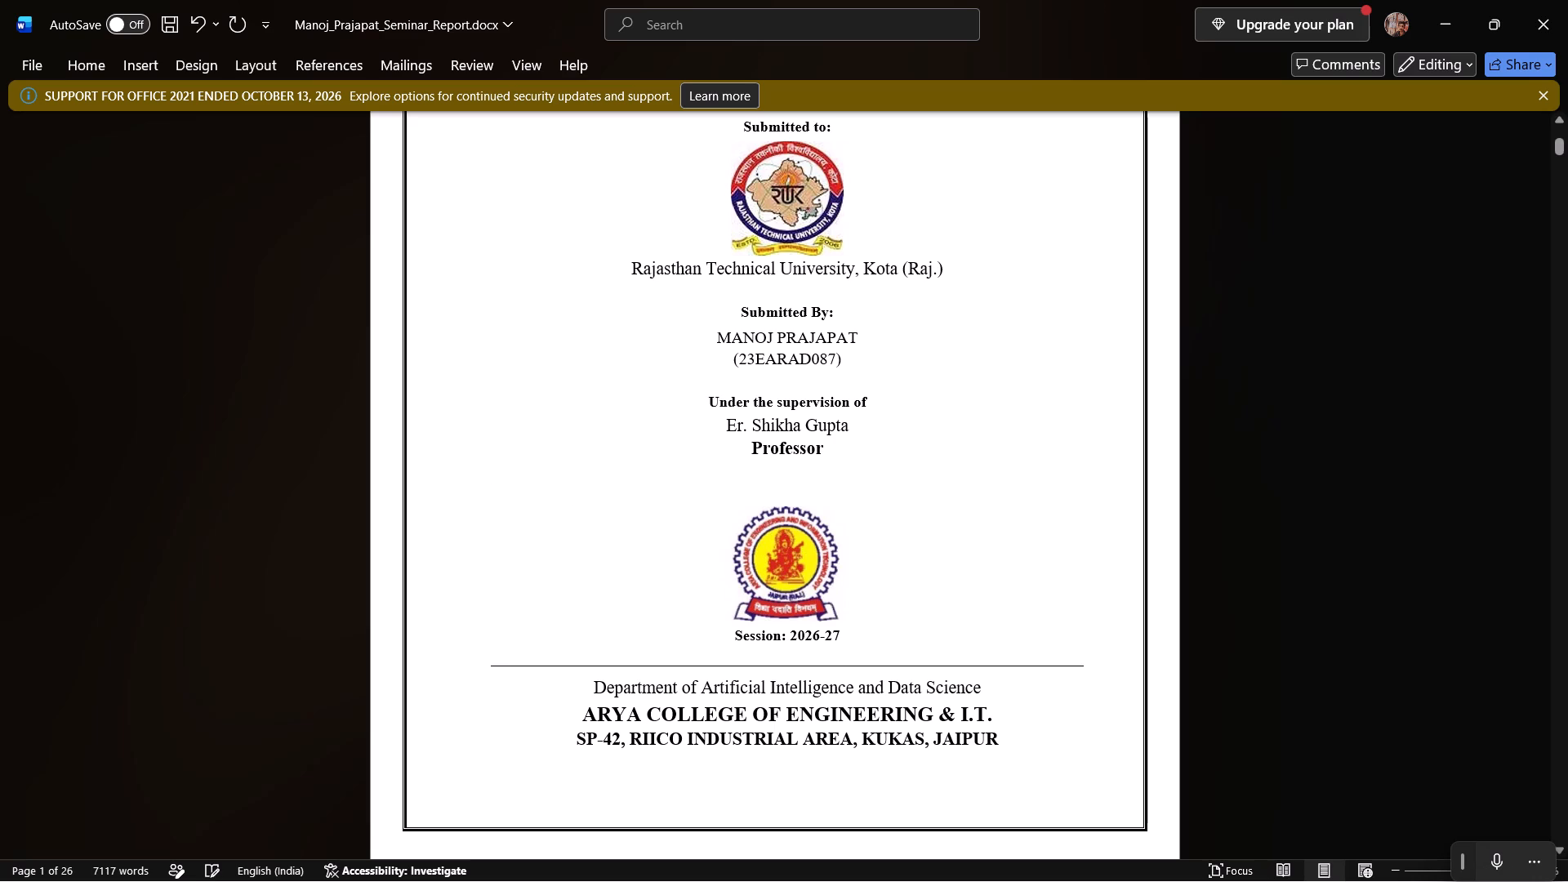
pyautogui.press('Return')
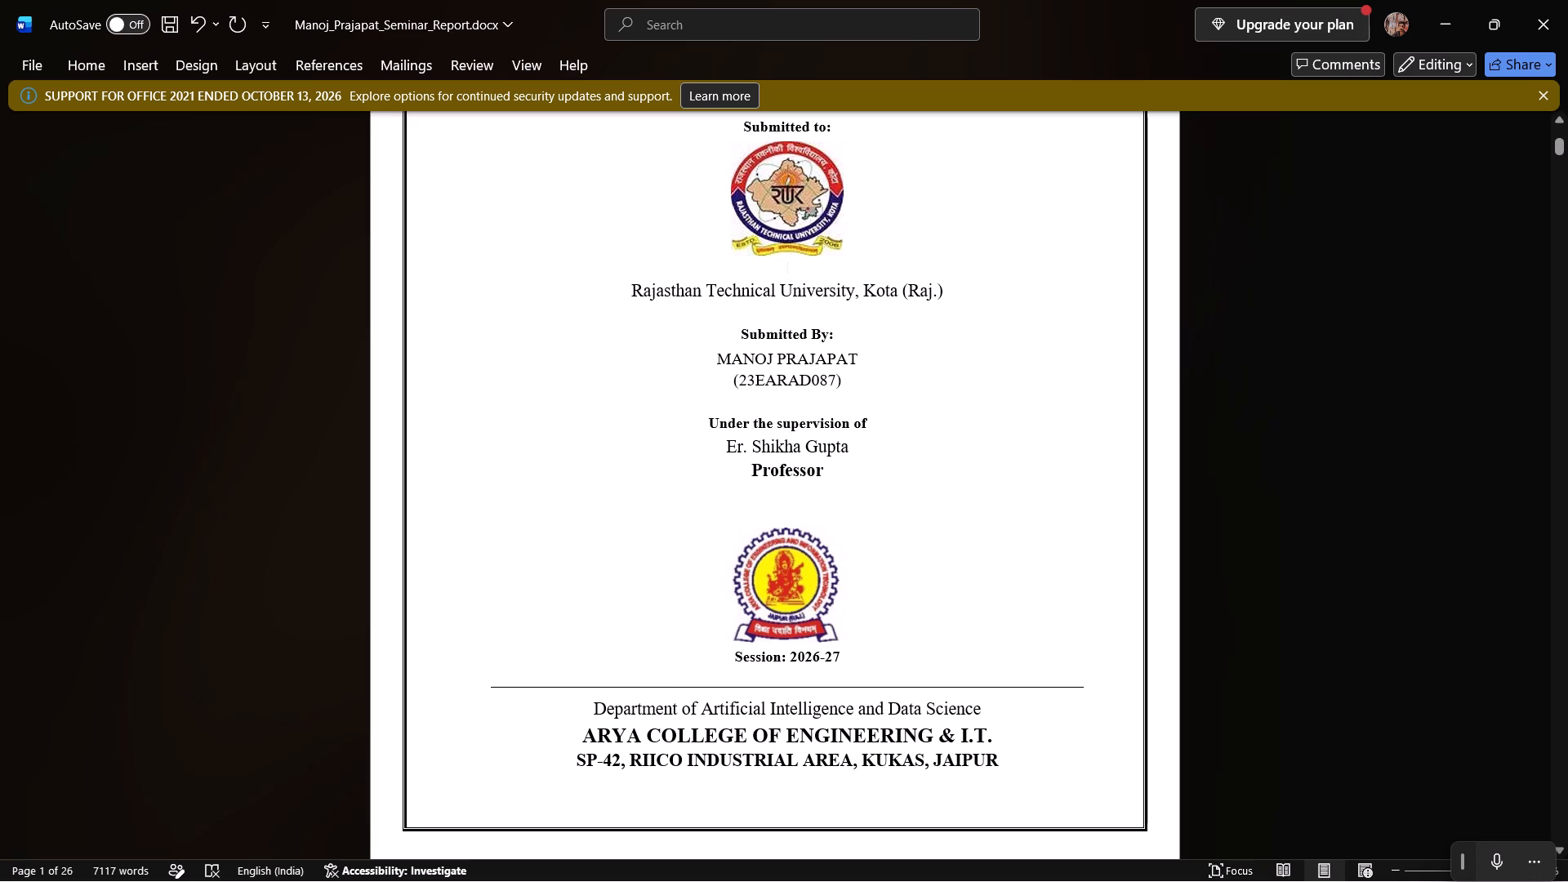
# Delete another blank line directly above the college logo, below "Professor".
pyautogui.scroll(2, 898, 509)
pyautogui.scroll(-1, 898, 509)
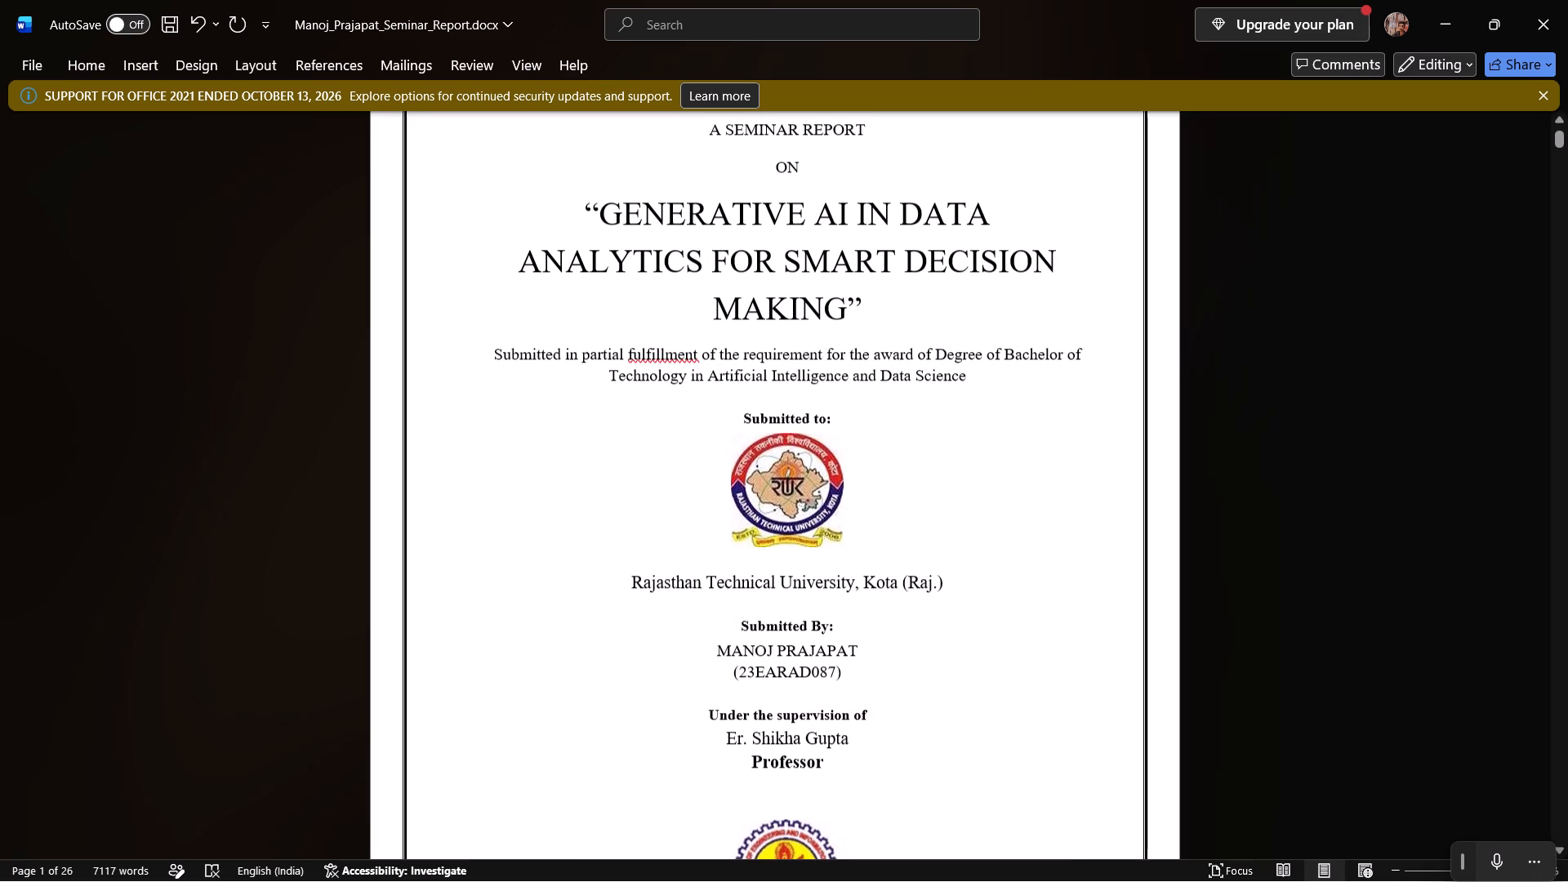
pyautogui.scroll(-2, 898, 509)
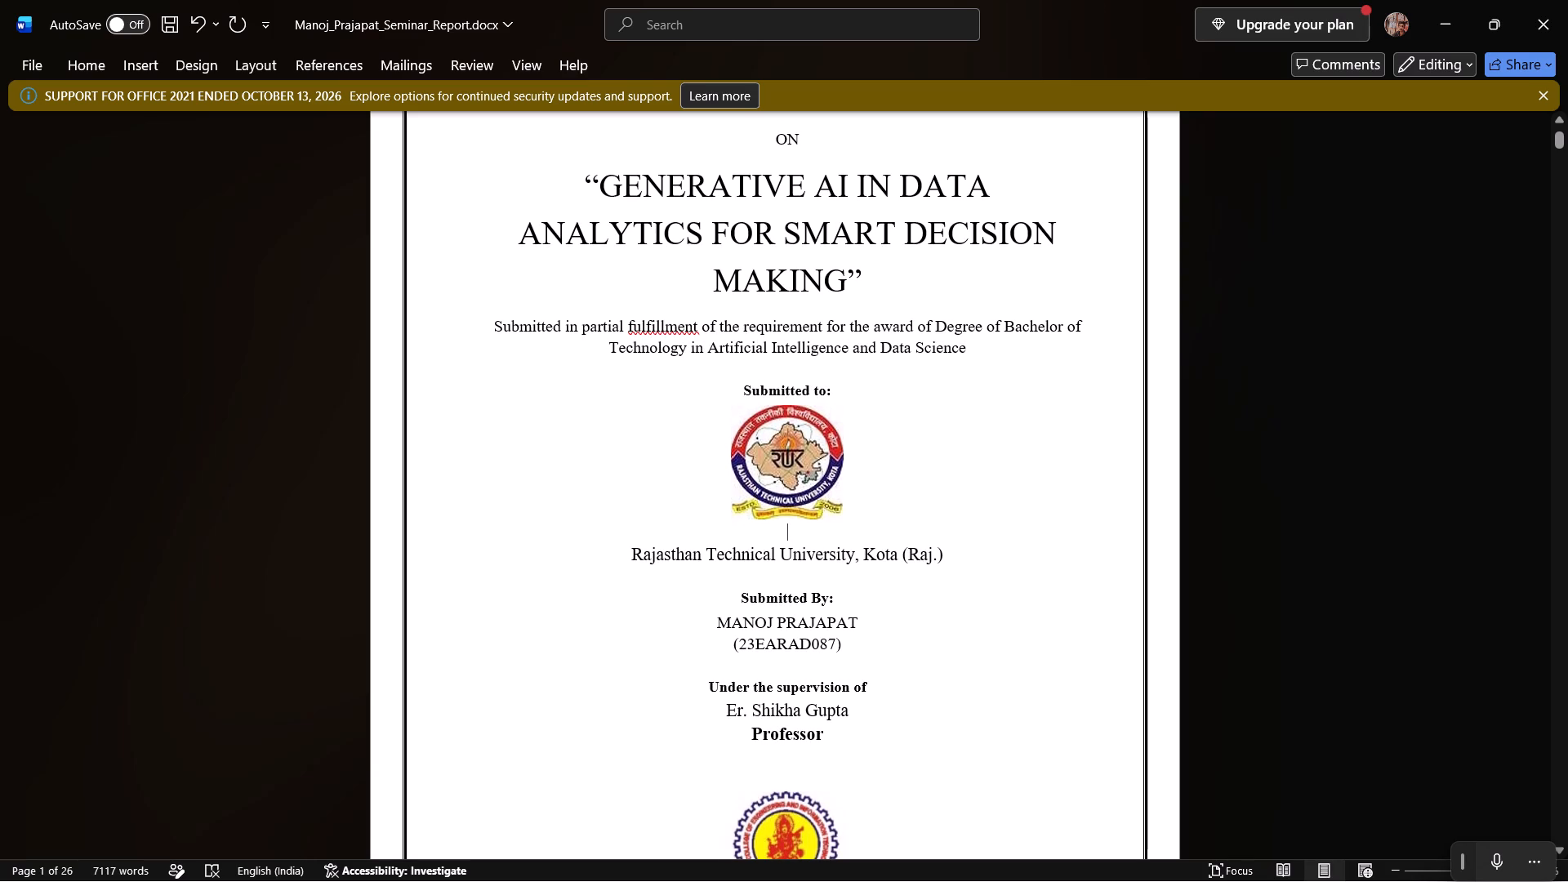
pyautogui.scroll(-1, 844, 547)
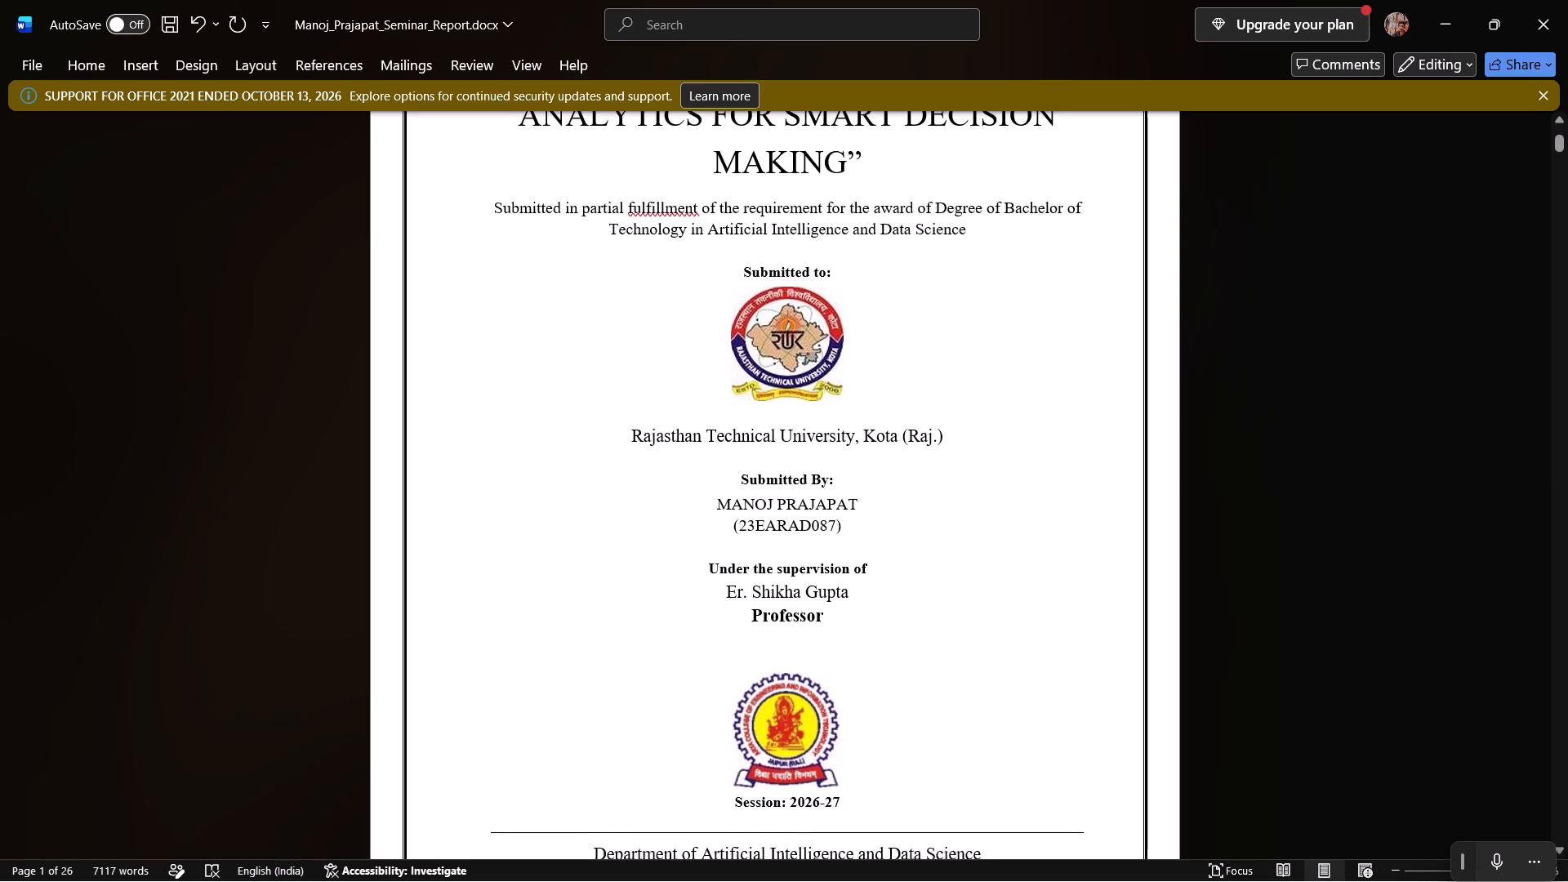
pyautogui.click(737, 665)
pyautogui.press('BackSpace')
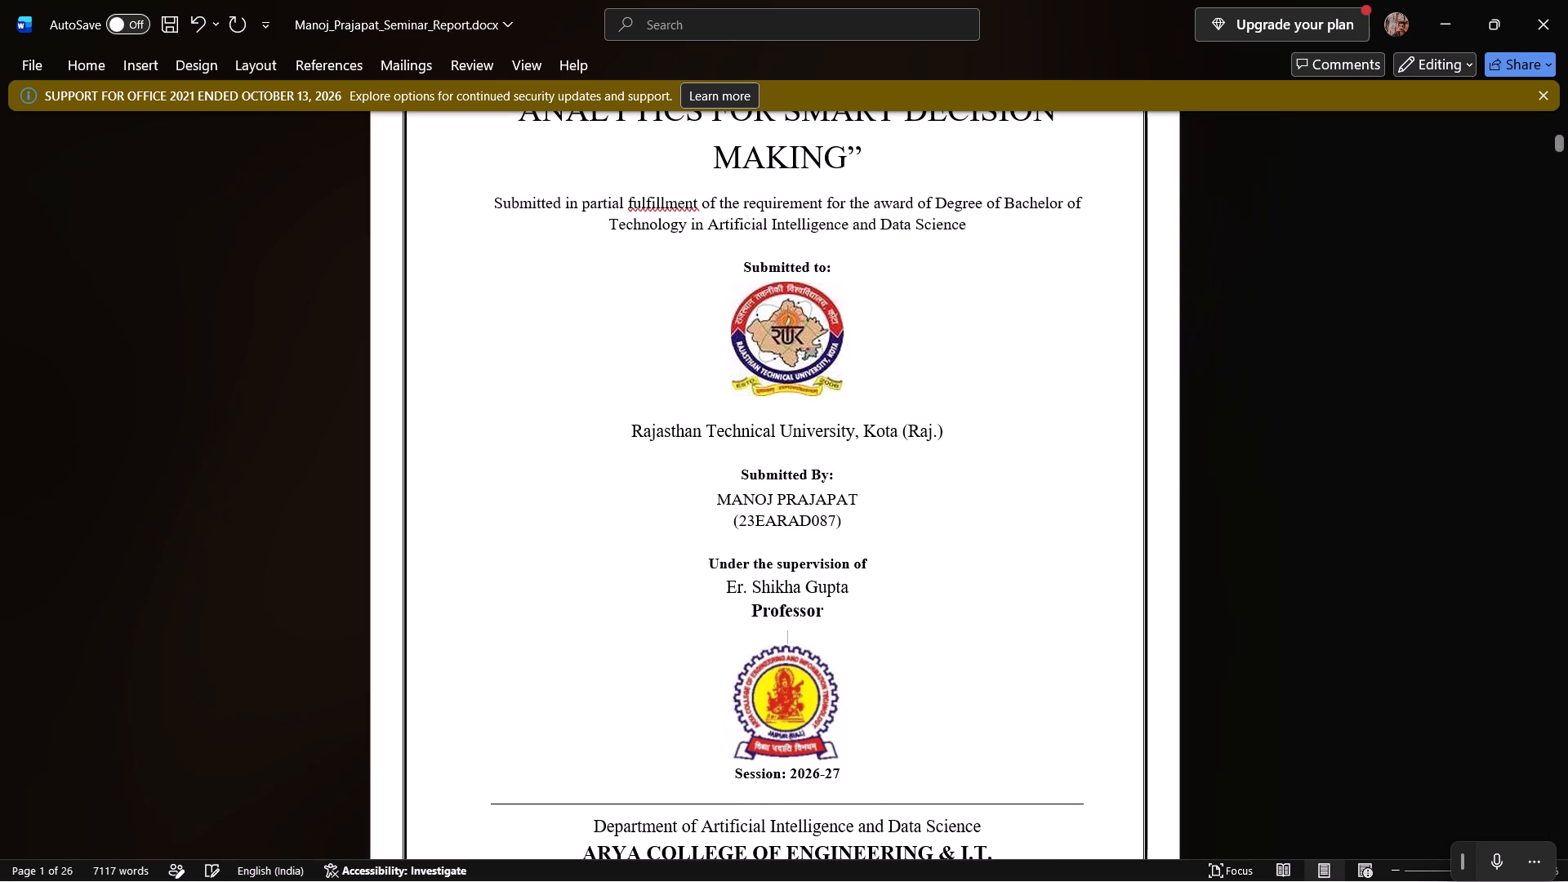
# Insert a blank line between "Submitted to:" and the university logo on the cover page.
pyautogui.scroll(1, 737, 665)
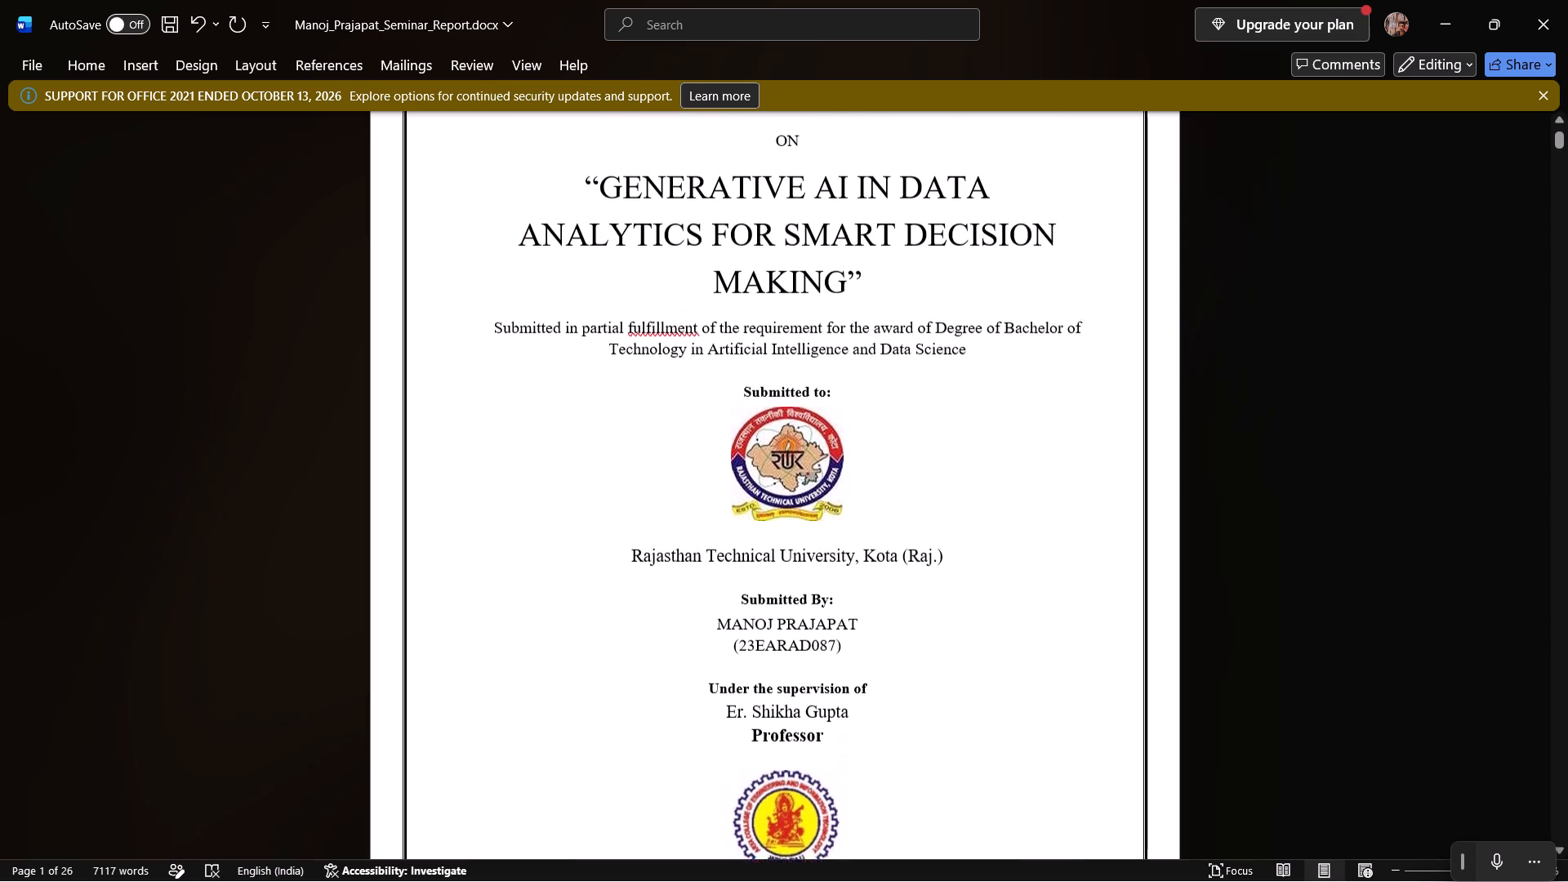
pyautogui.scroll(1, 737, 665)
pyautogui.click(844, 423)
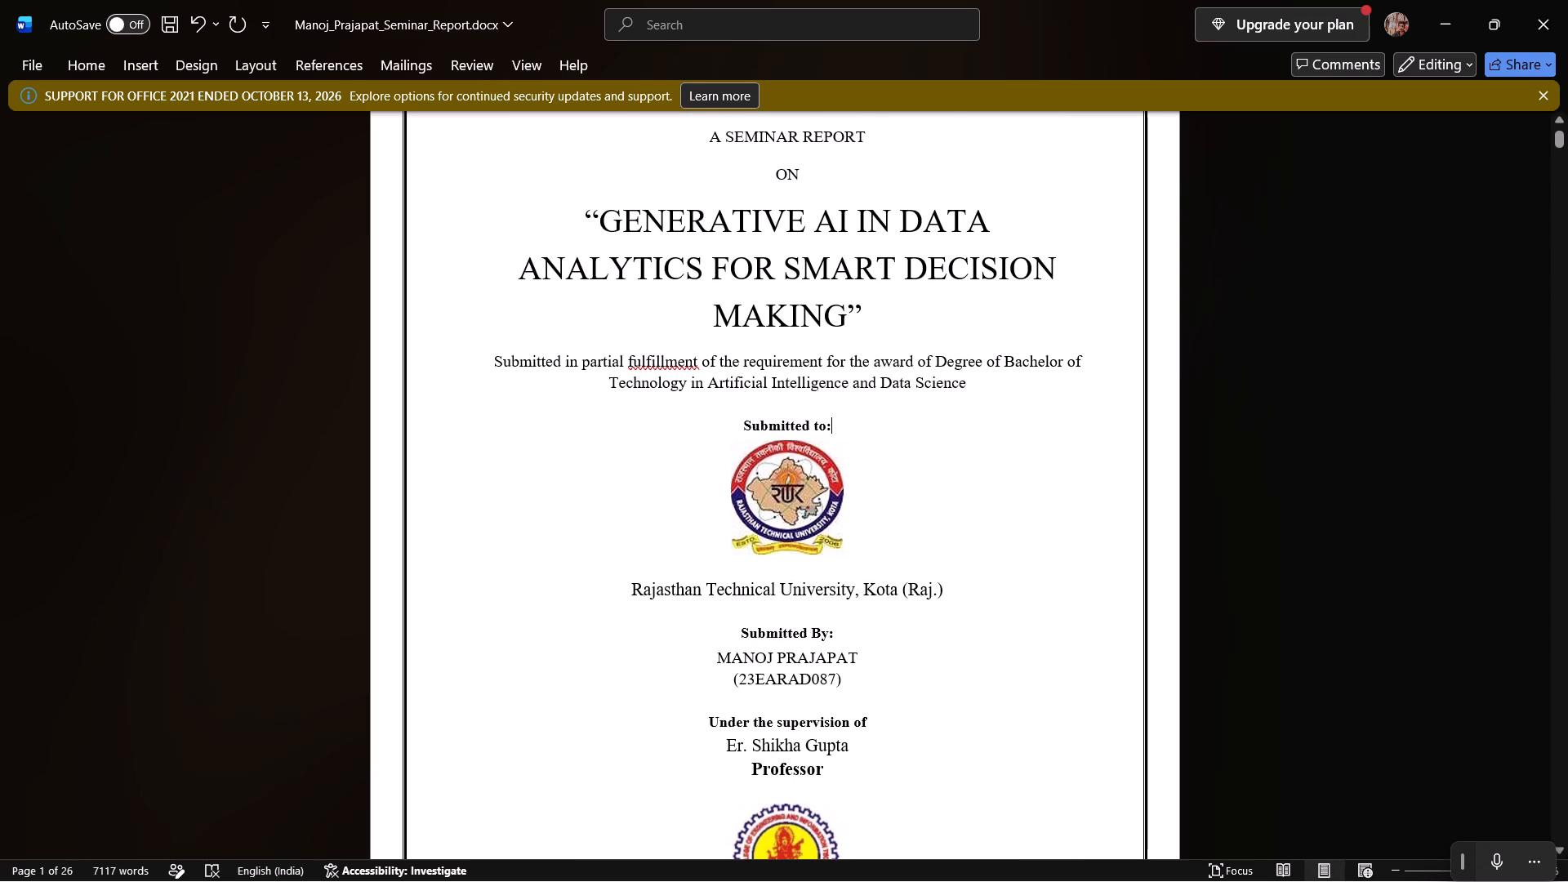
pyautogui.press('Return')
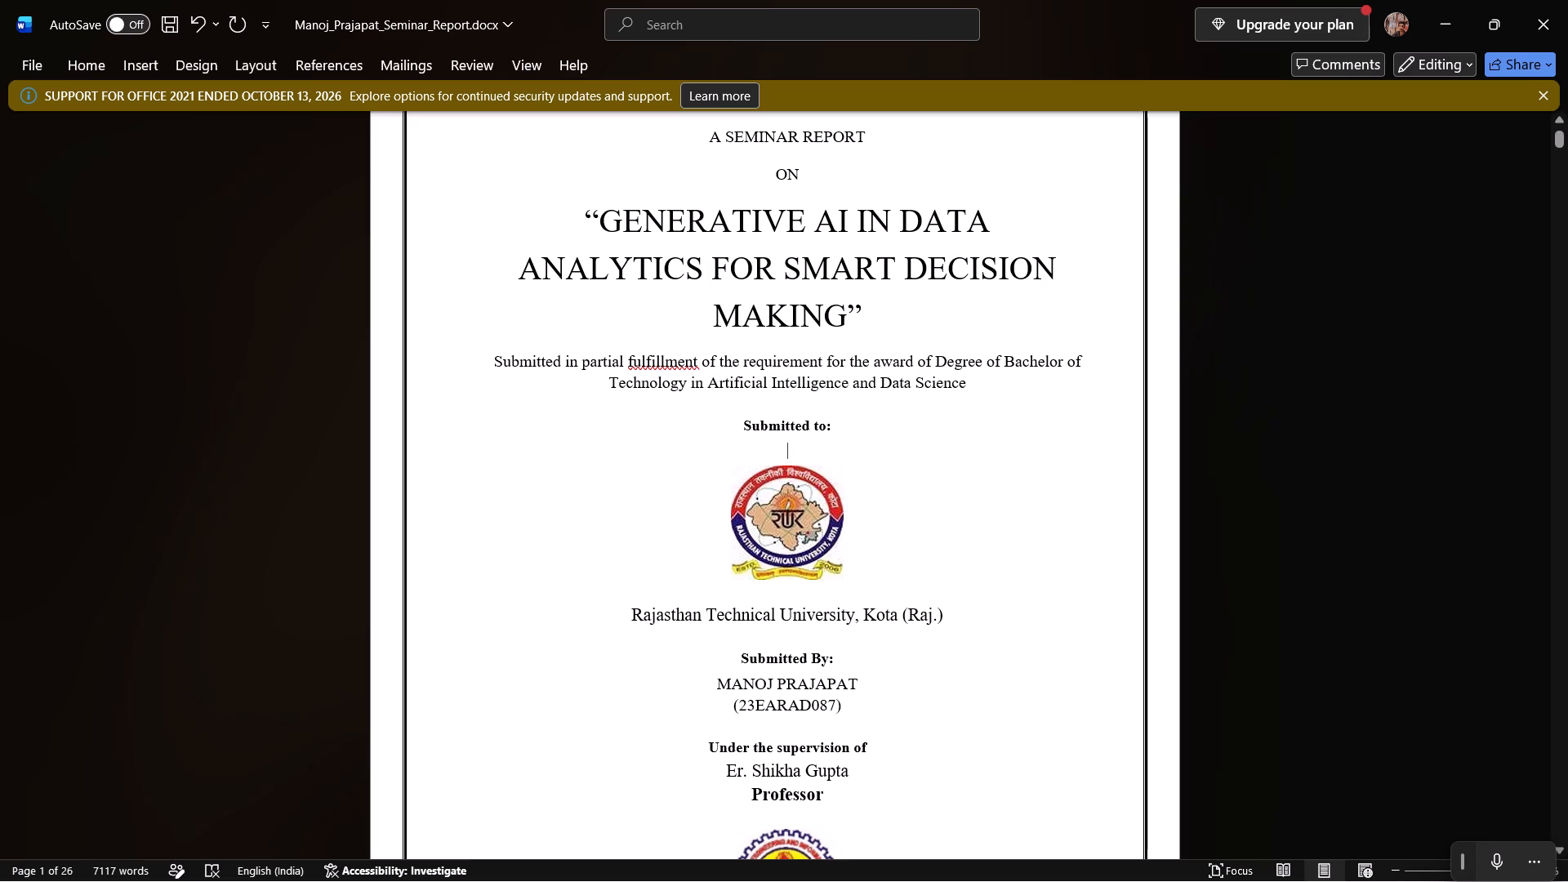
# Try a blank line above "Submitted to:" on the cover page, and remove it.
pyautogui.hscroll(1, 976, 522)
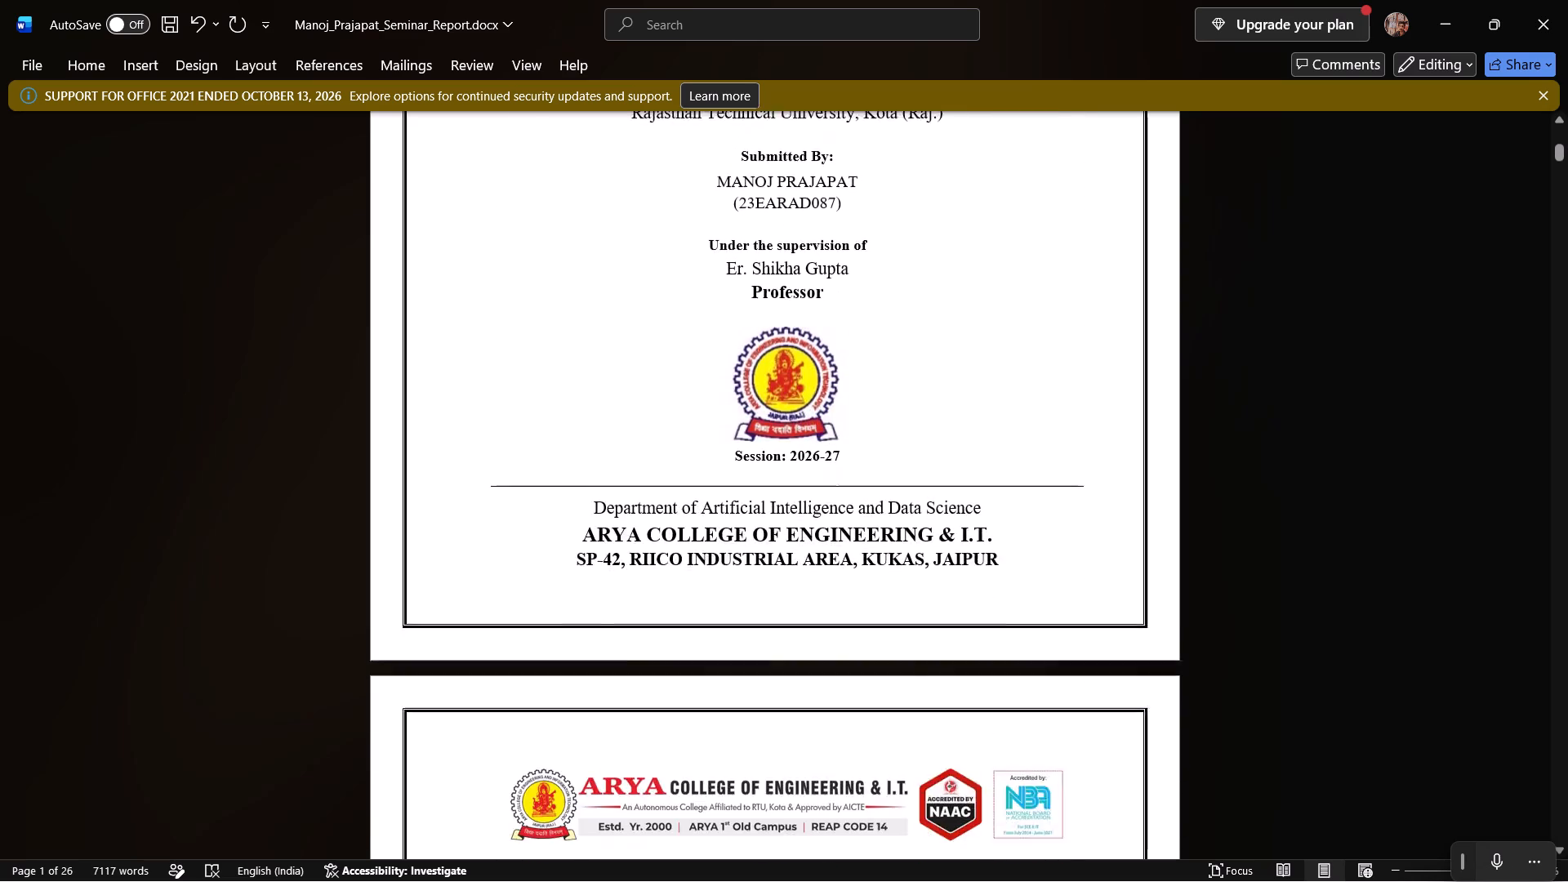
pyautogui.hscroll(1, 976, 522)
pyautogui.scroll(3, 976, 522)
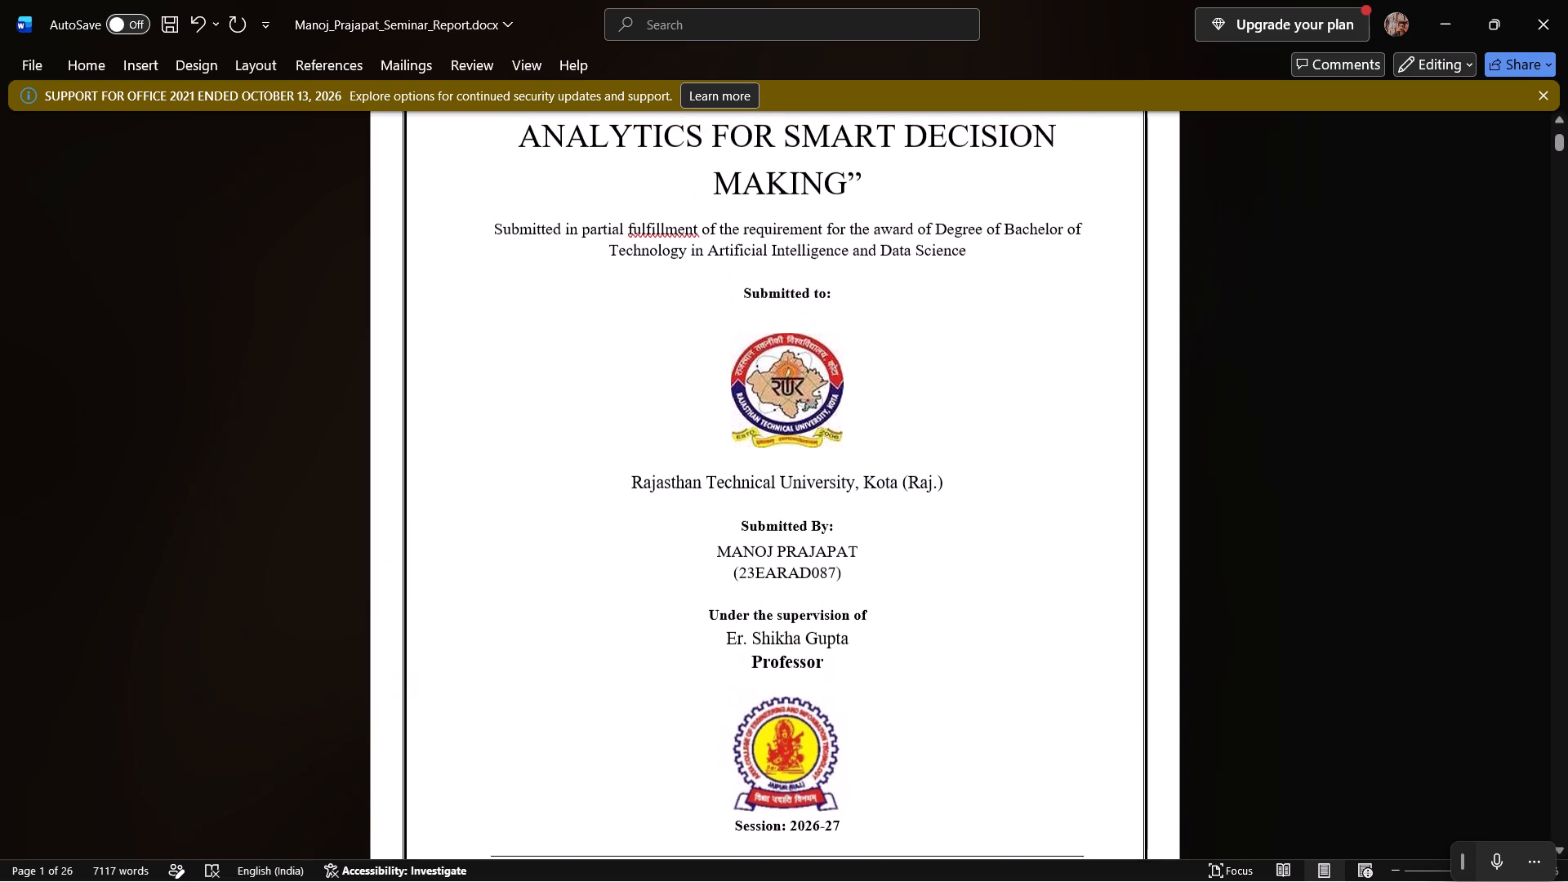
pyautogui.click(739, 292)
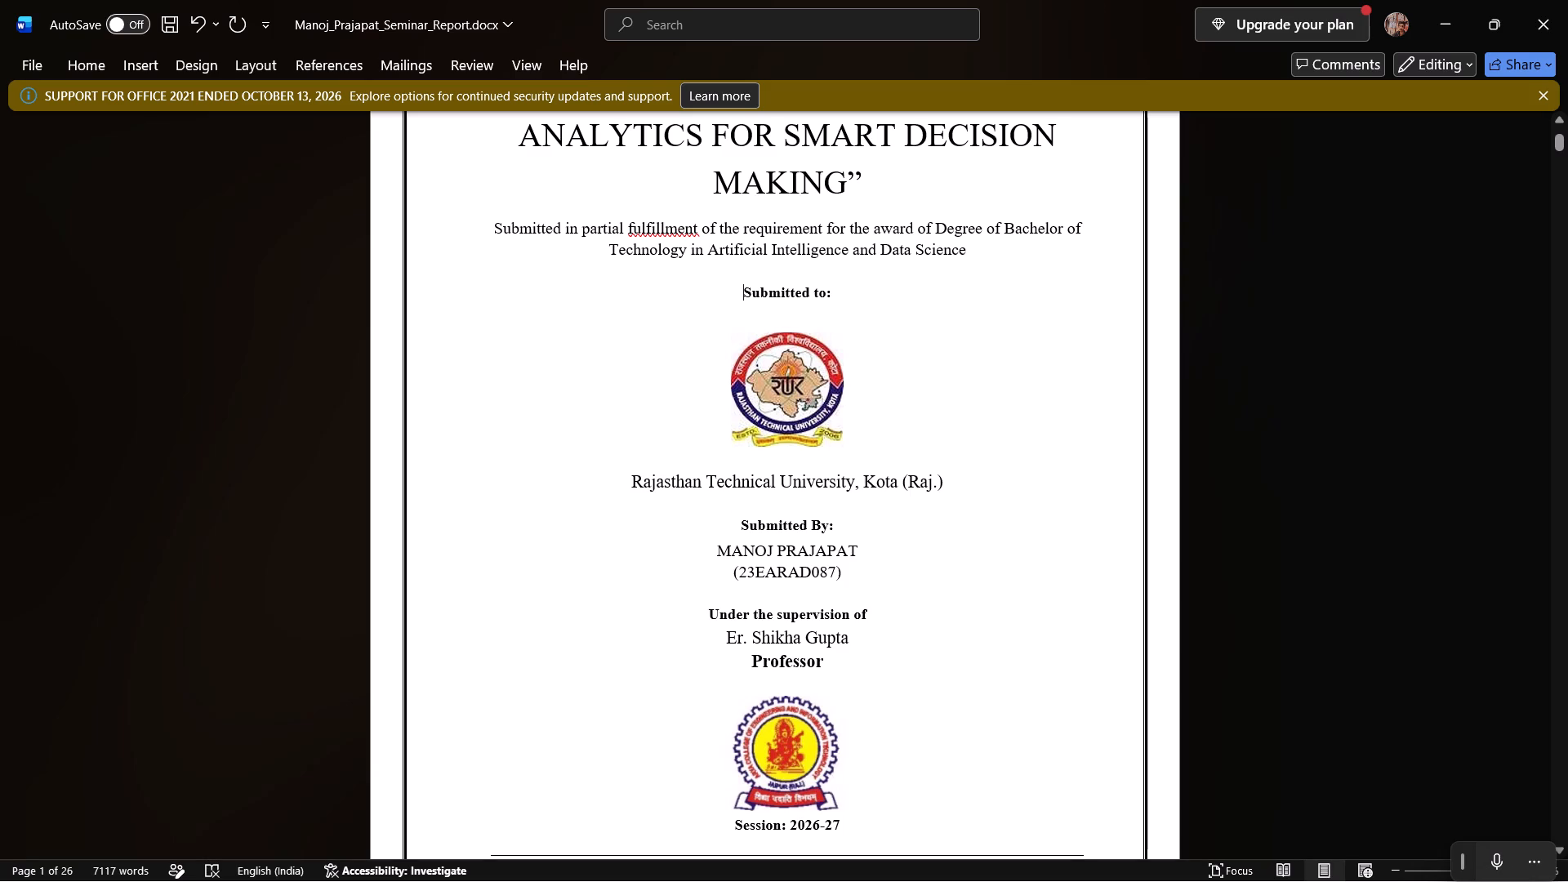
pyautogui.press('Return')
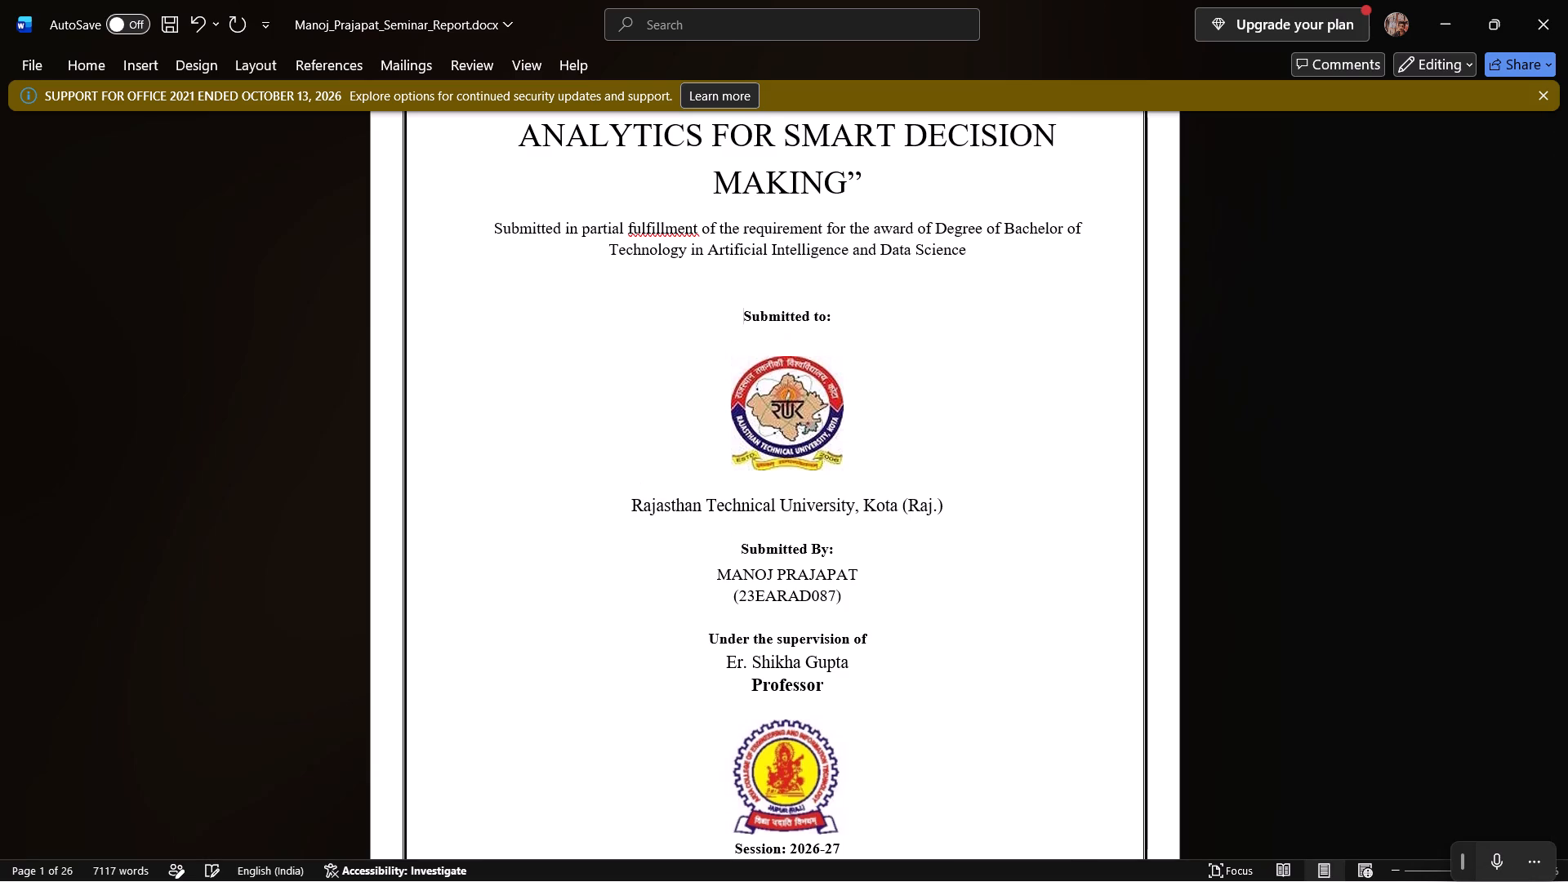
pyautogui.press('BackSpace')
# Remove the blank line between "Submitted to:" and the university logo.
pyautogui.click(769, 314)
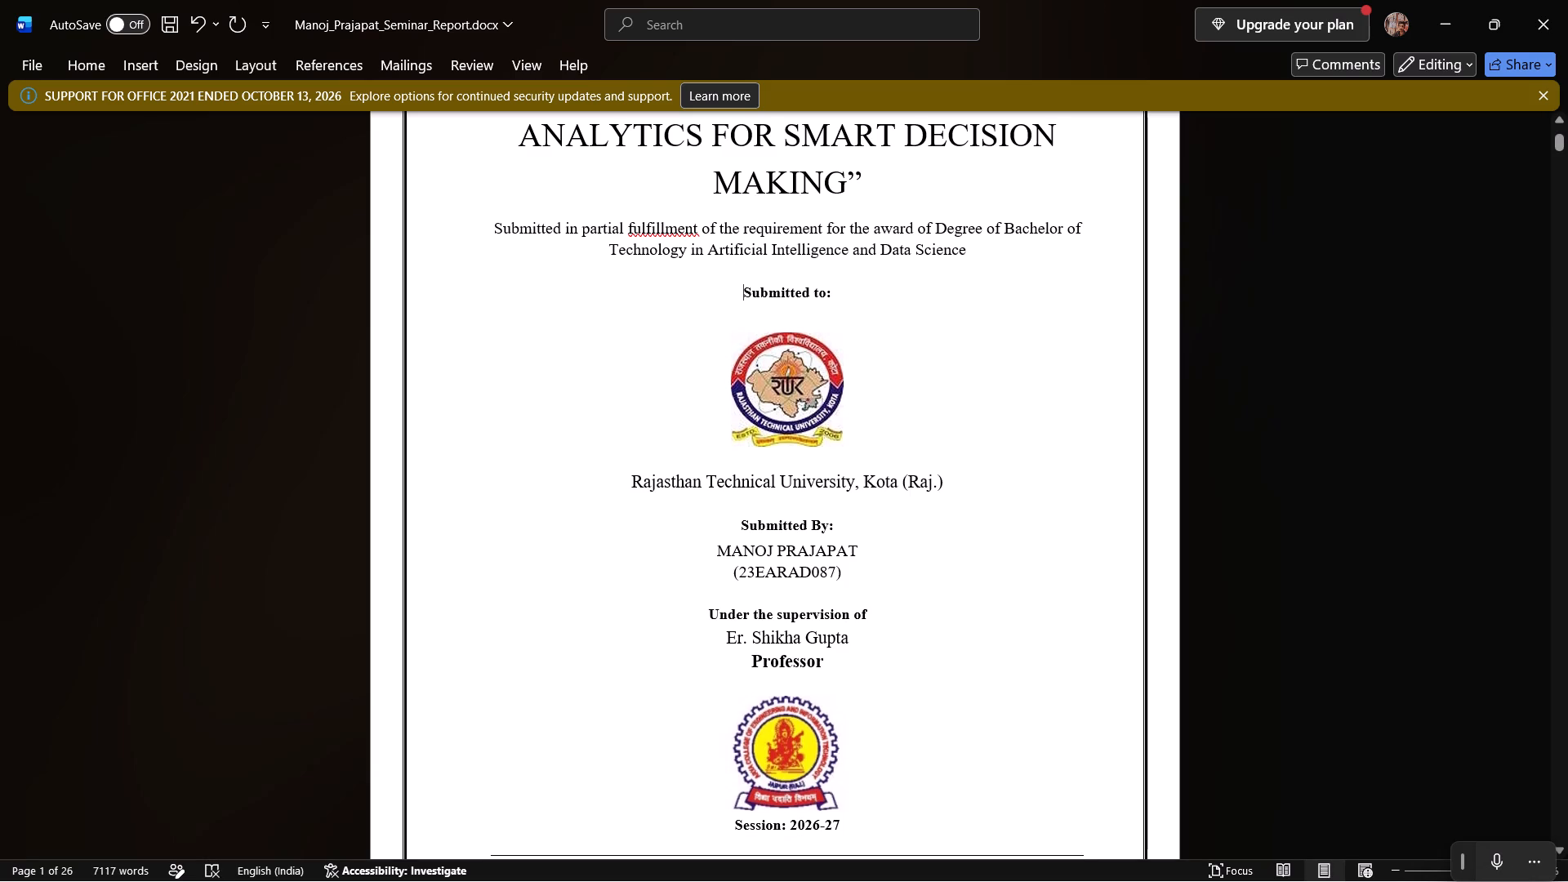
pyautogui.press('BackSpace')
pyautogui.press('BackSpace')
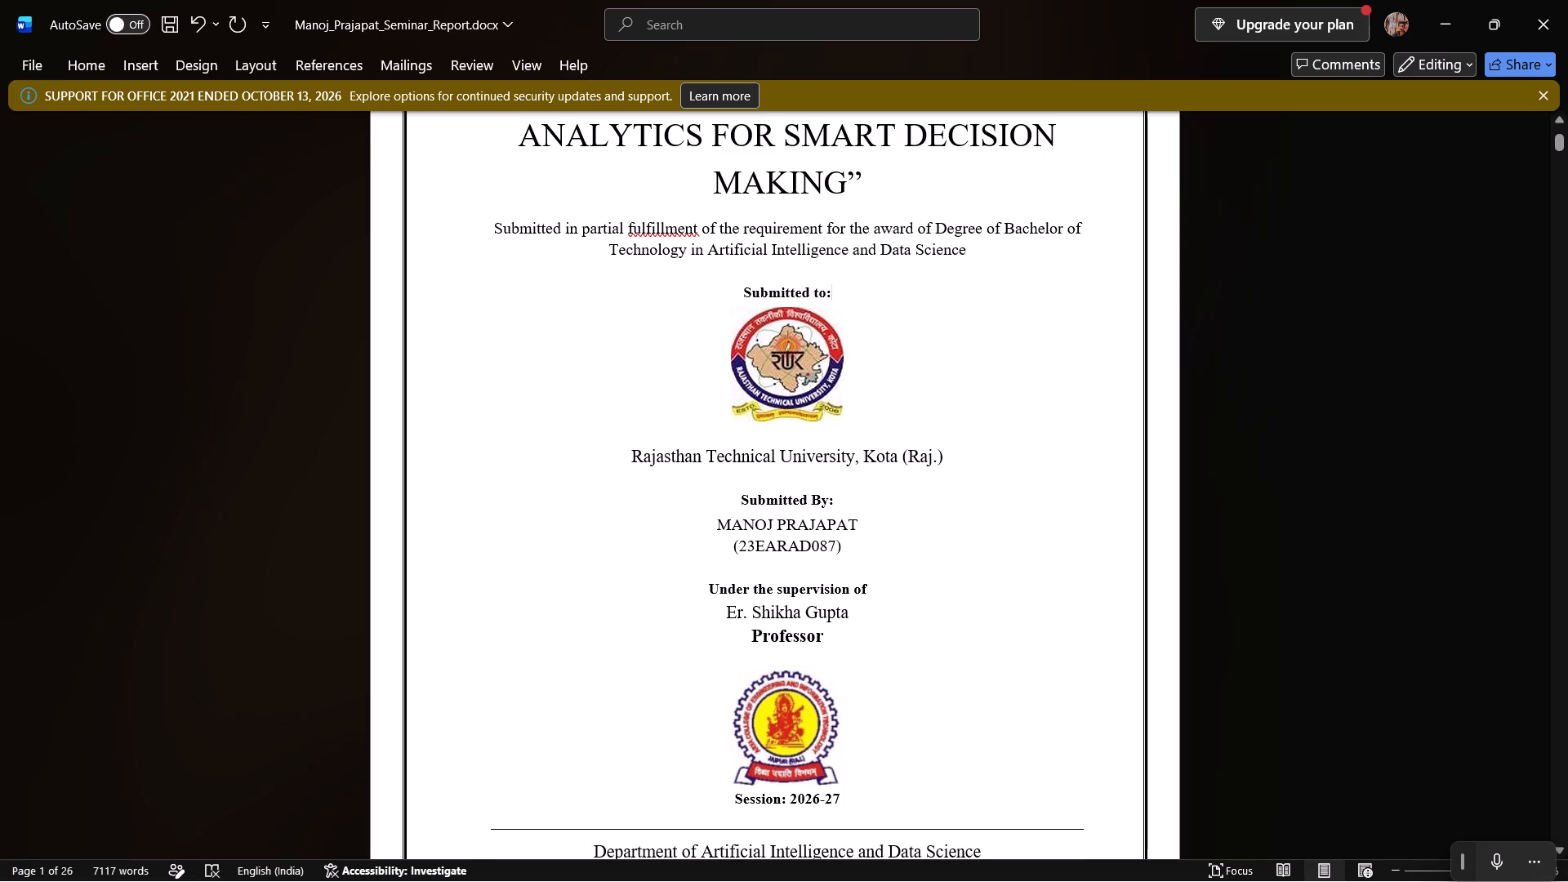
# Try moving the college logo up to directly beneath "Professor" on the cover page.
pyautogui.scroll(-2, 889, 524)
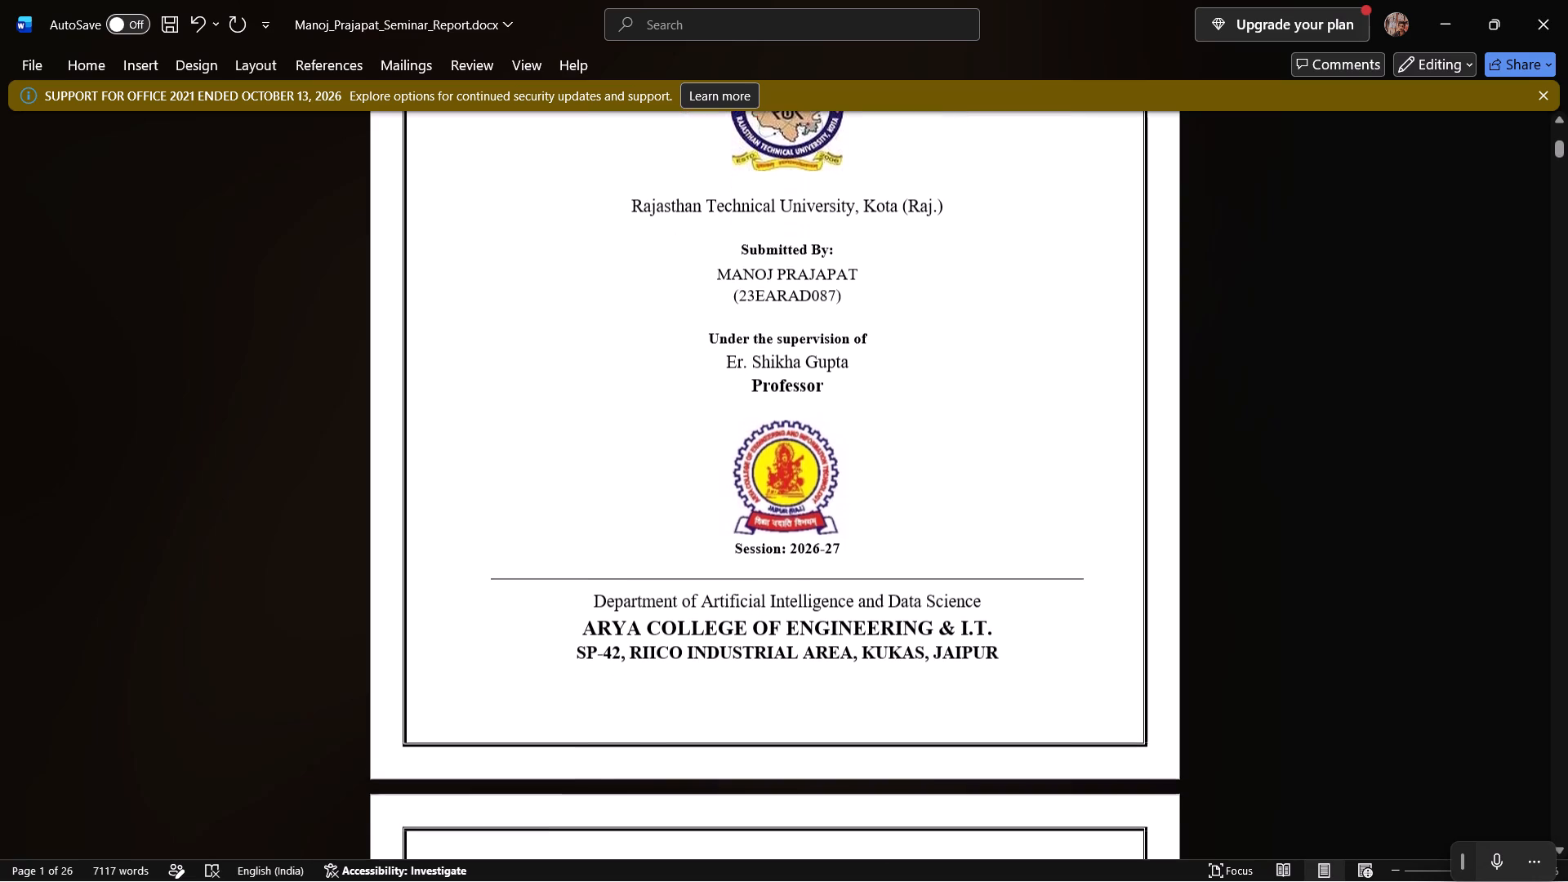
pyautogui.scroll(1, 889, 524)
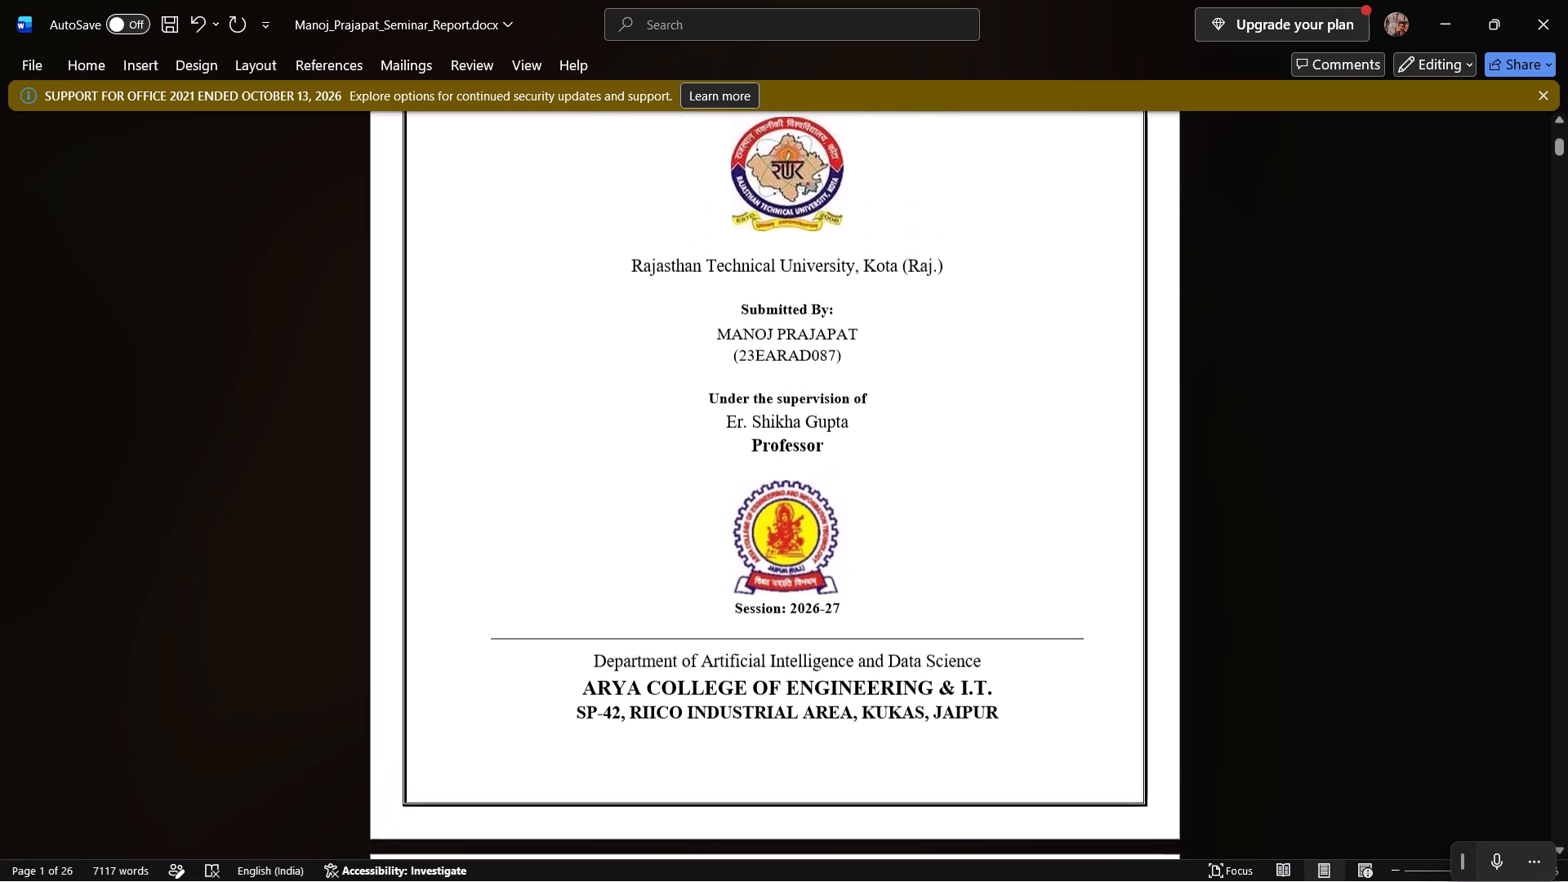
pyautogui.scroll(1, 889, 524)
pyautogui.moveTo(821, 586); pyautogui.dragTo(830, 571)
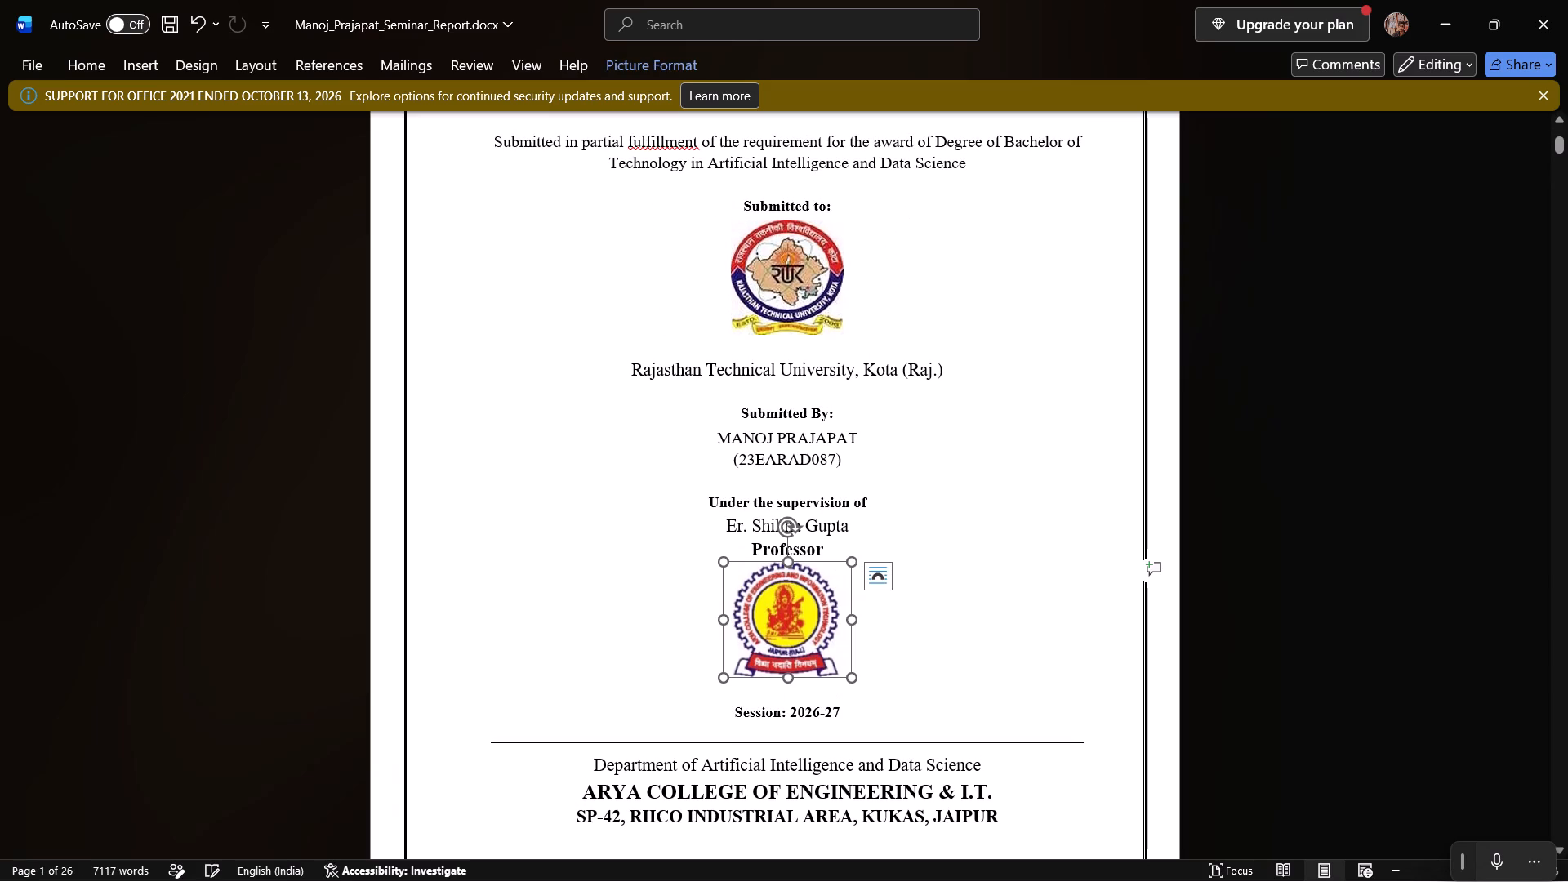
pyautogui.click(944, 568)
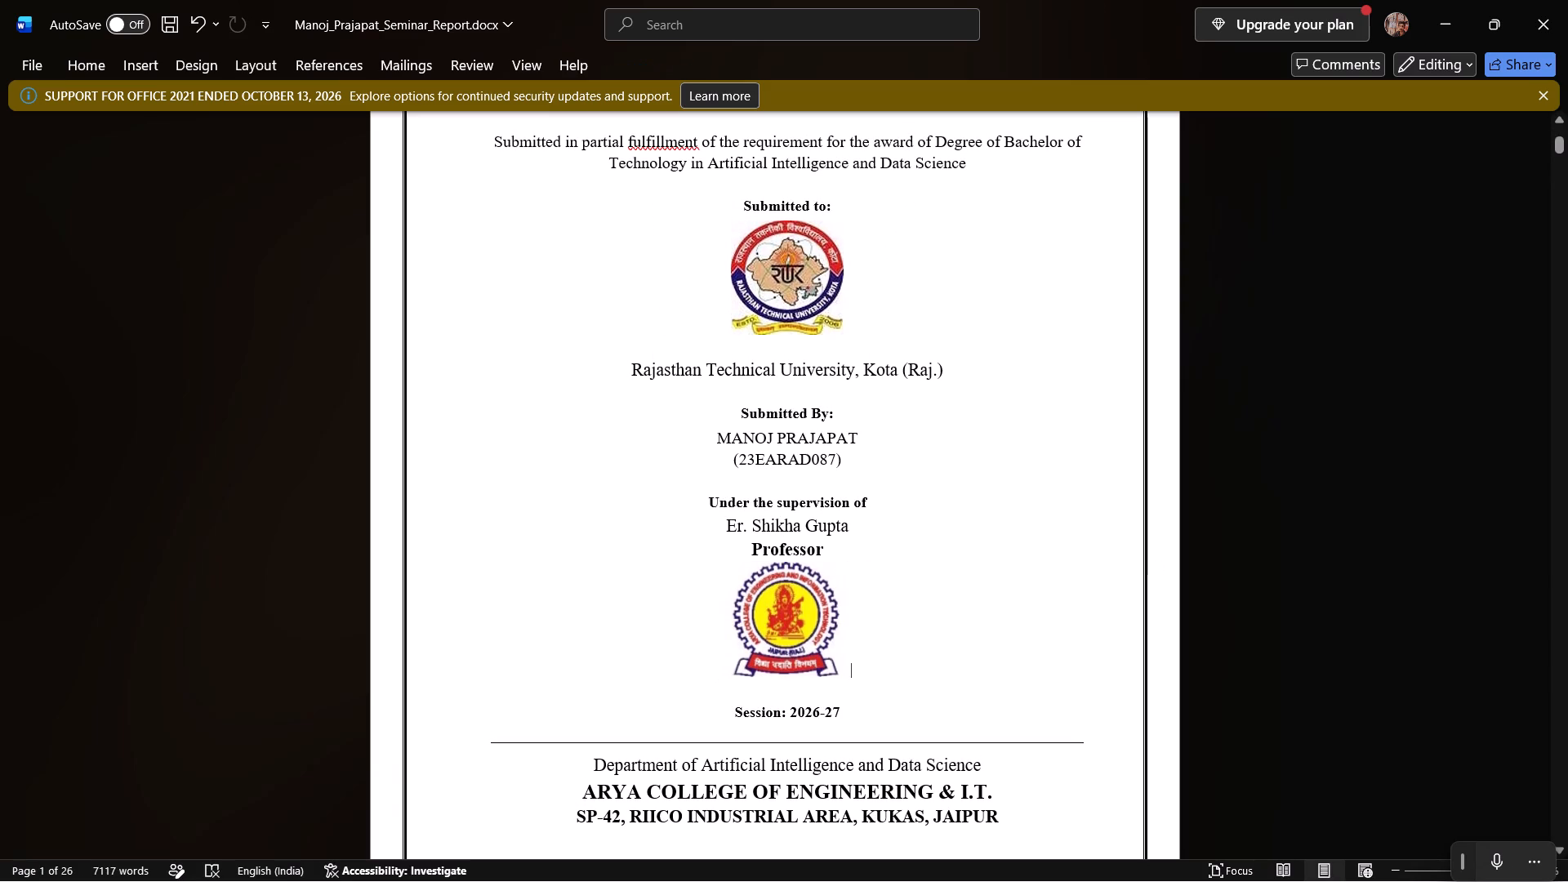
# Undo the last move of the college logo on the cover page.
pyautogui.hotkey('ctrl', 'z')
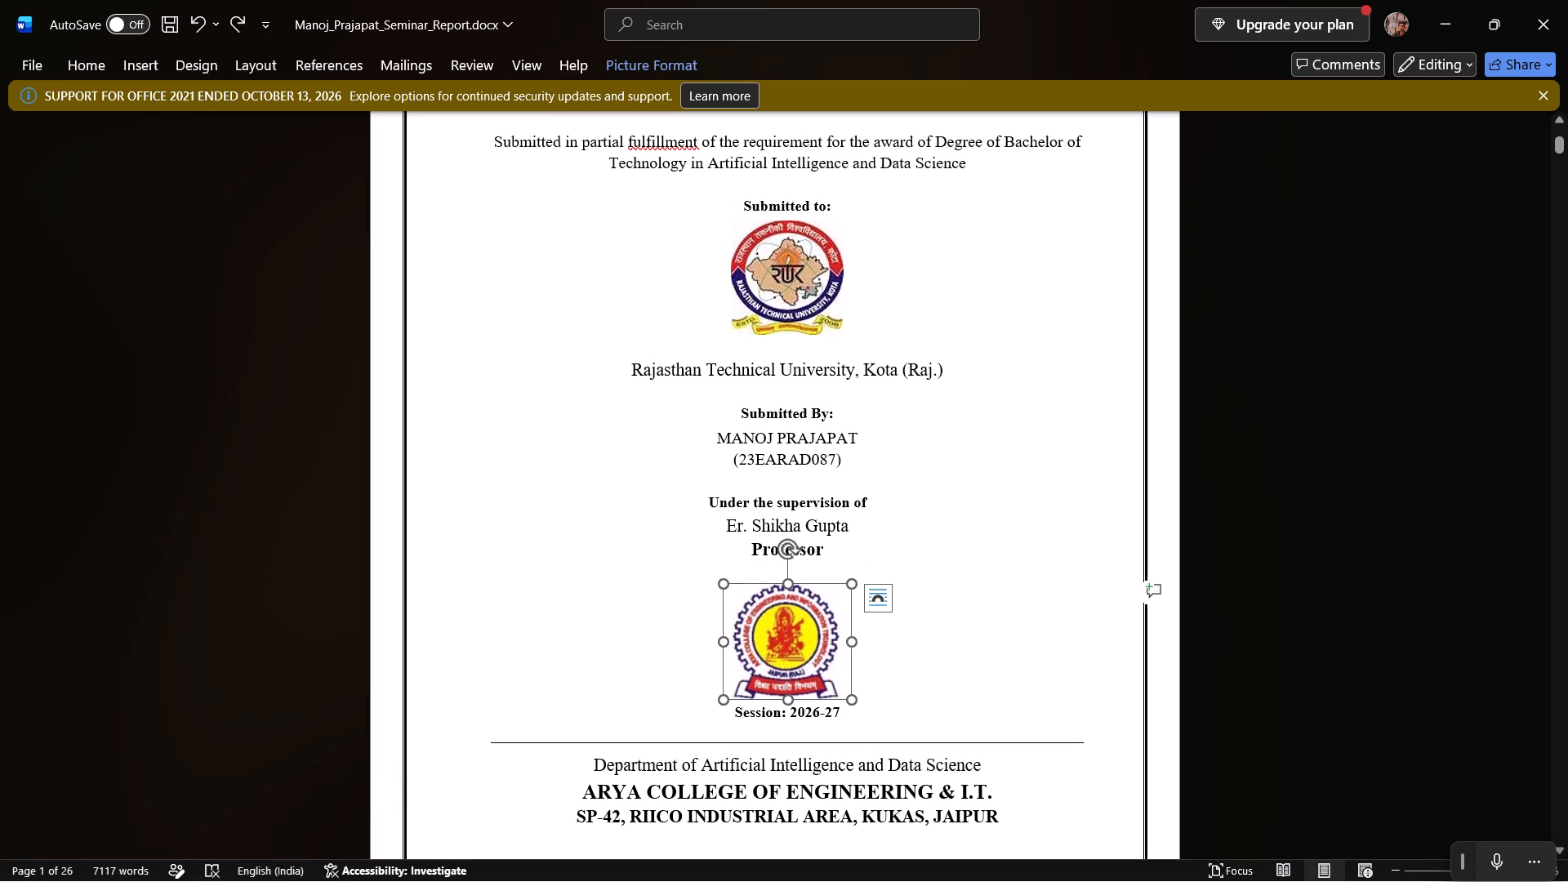
# Insert an additional blank line between "Professor" and the college logo on the cover page.
pyautogui.click(868, 563)
pyautogui.click(868, 563)
pyautogui.press('Return')
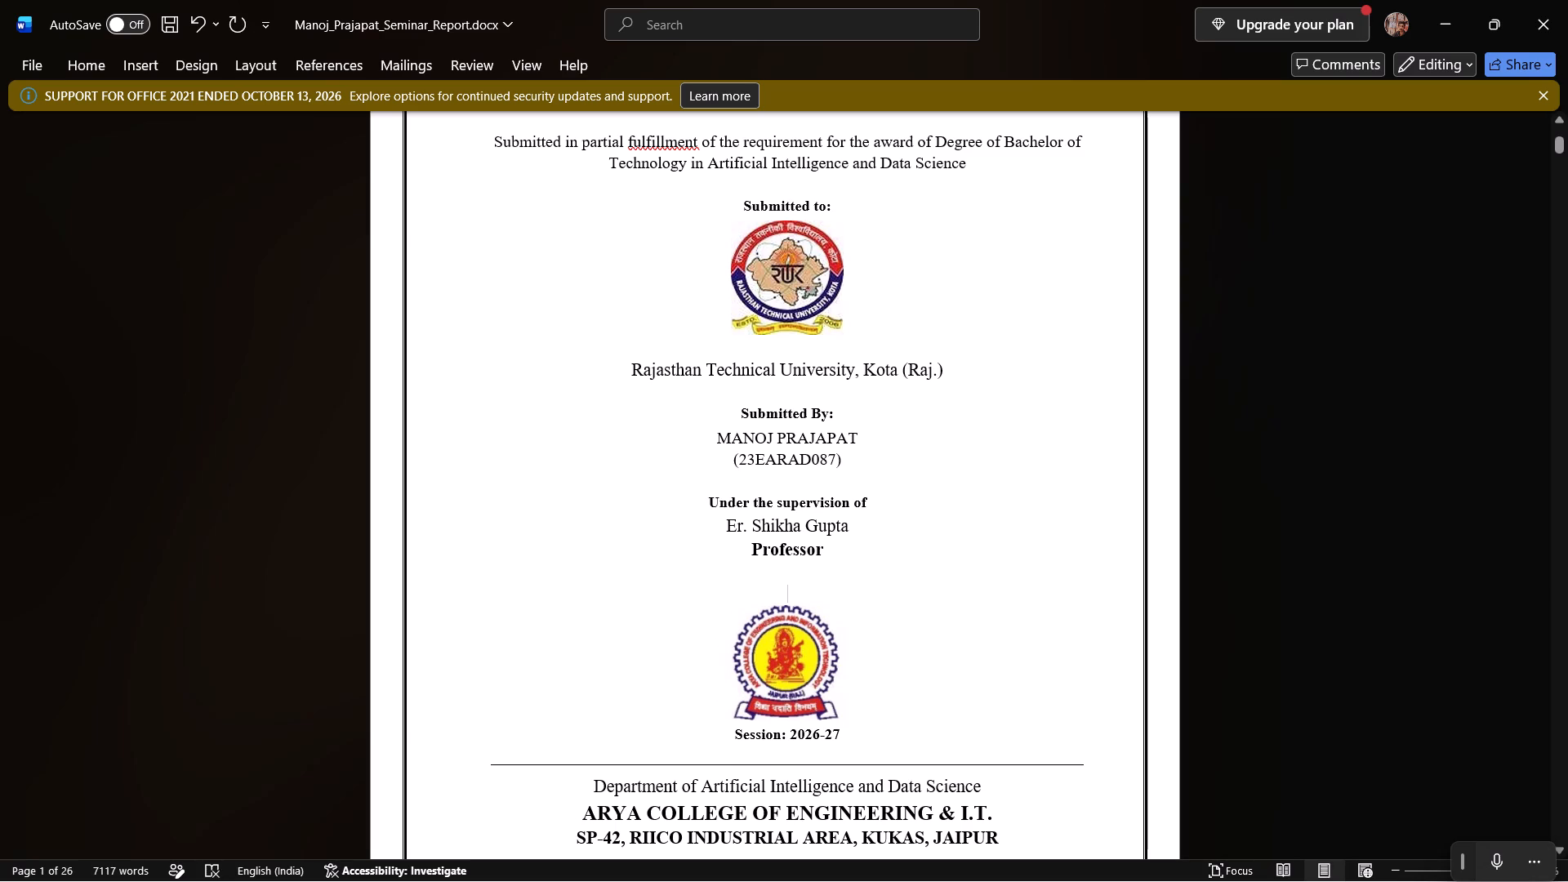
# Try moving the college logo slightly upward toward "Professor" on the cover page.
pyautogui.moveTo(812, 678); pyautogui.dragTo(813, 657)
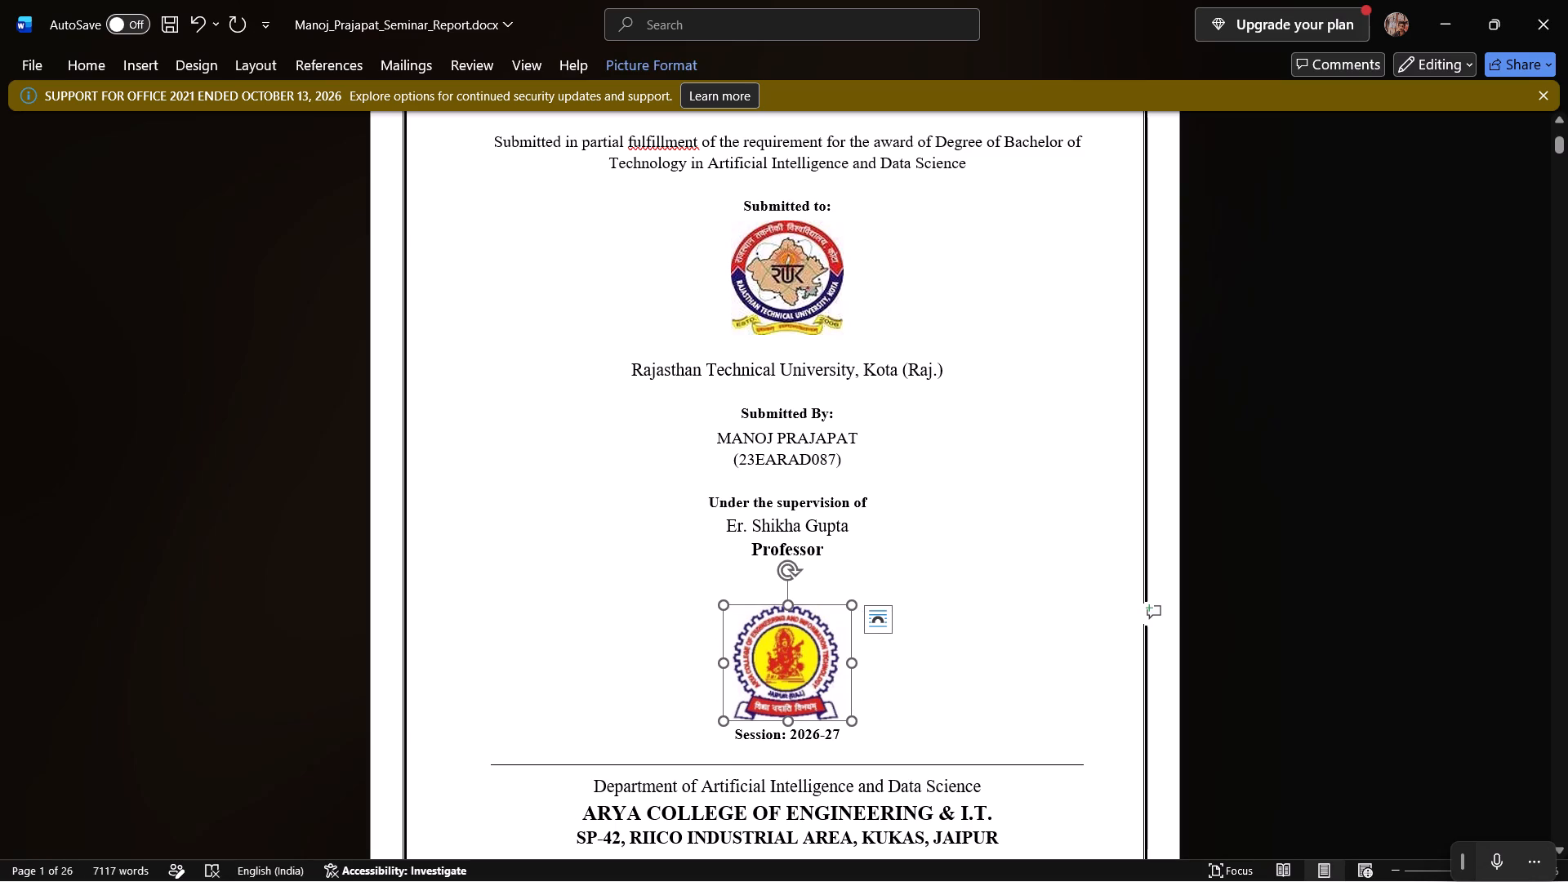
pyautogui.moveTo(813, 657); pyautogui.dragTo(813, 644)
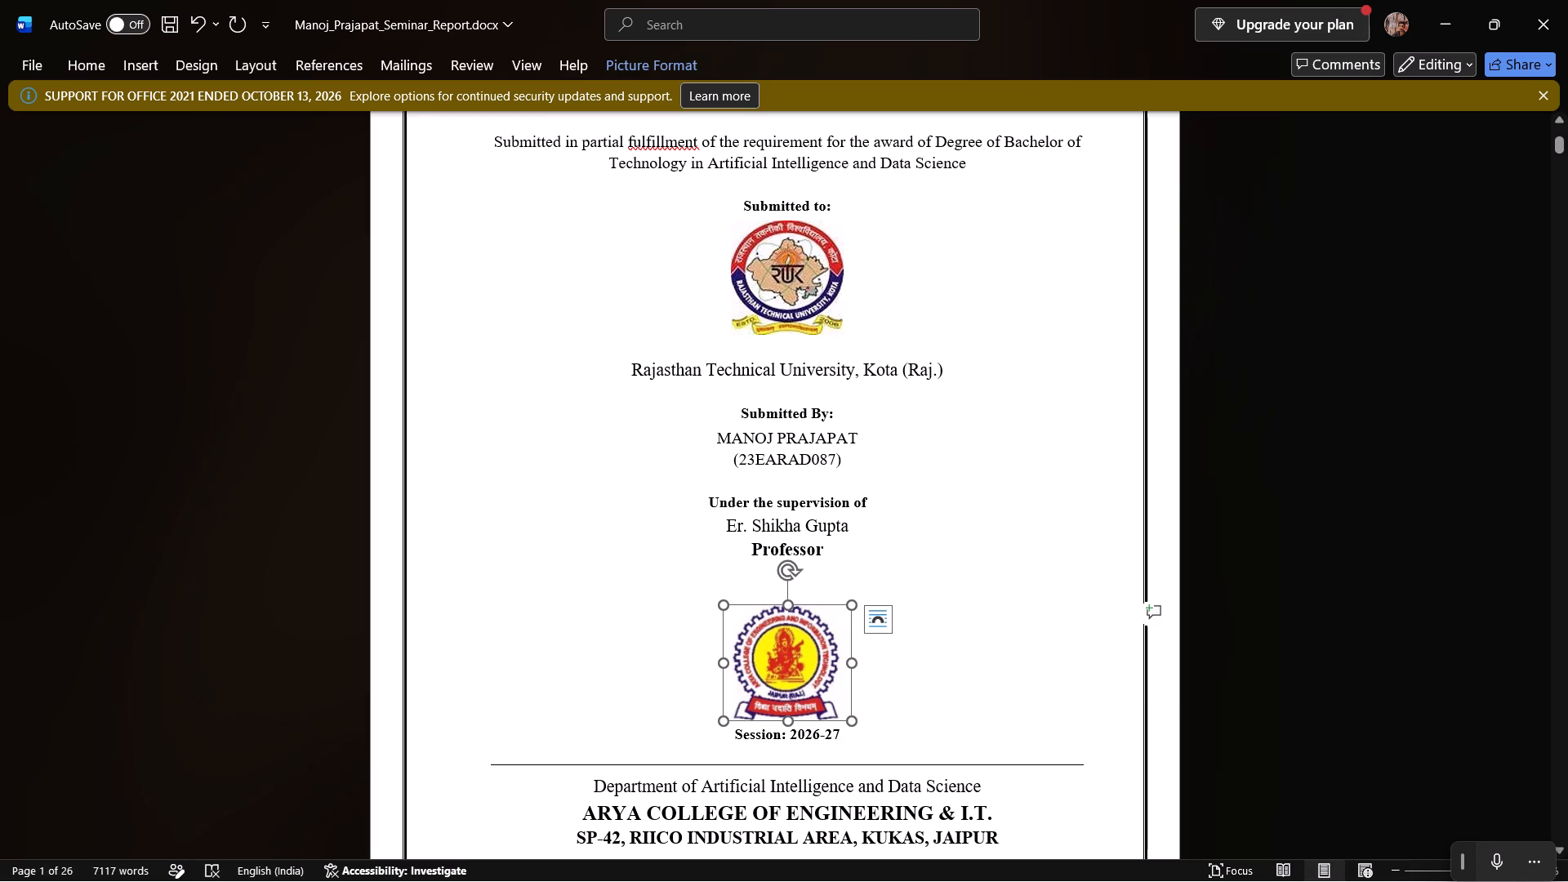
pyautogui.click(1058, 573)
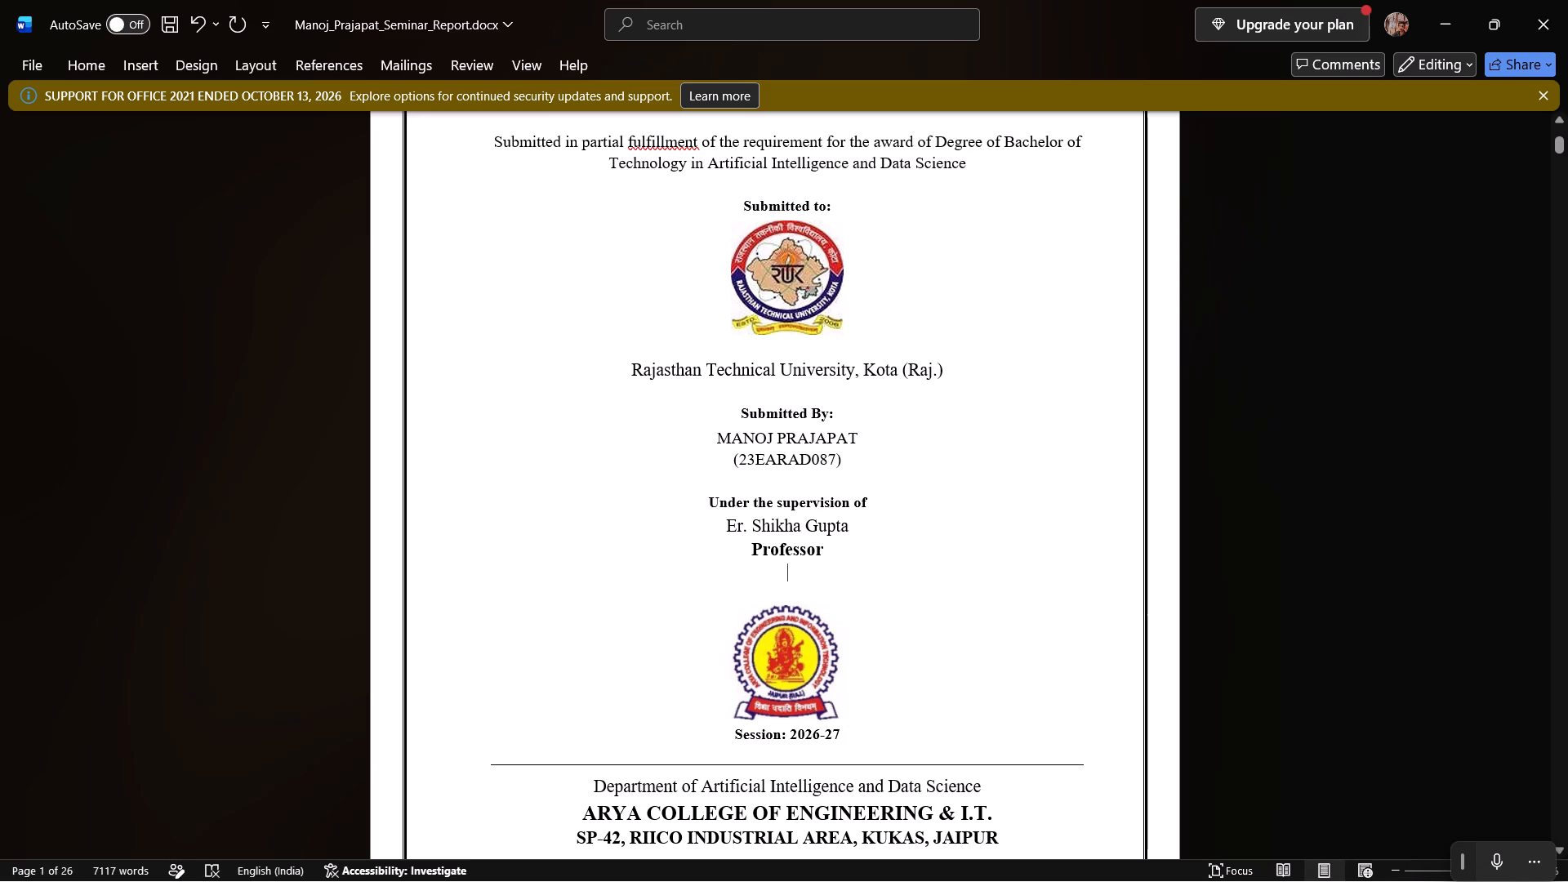
# Set the line spacing of the supervisor's name and "Professor" lines on the cover page to 1.5.
pyautogui.scroll(-1, 907, 708)
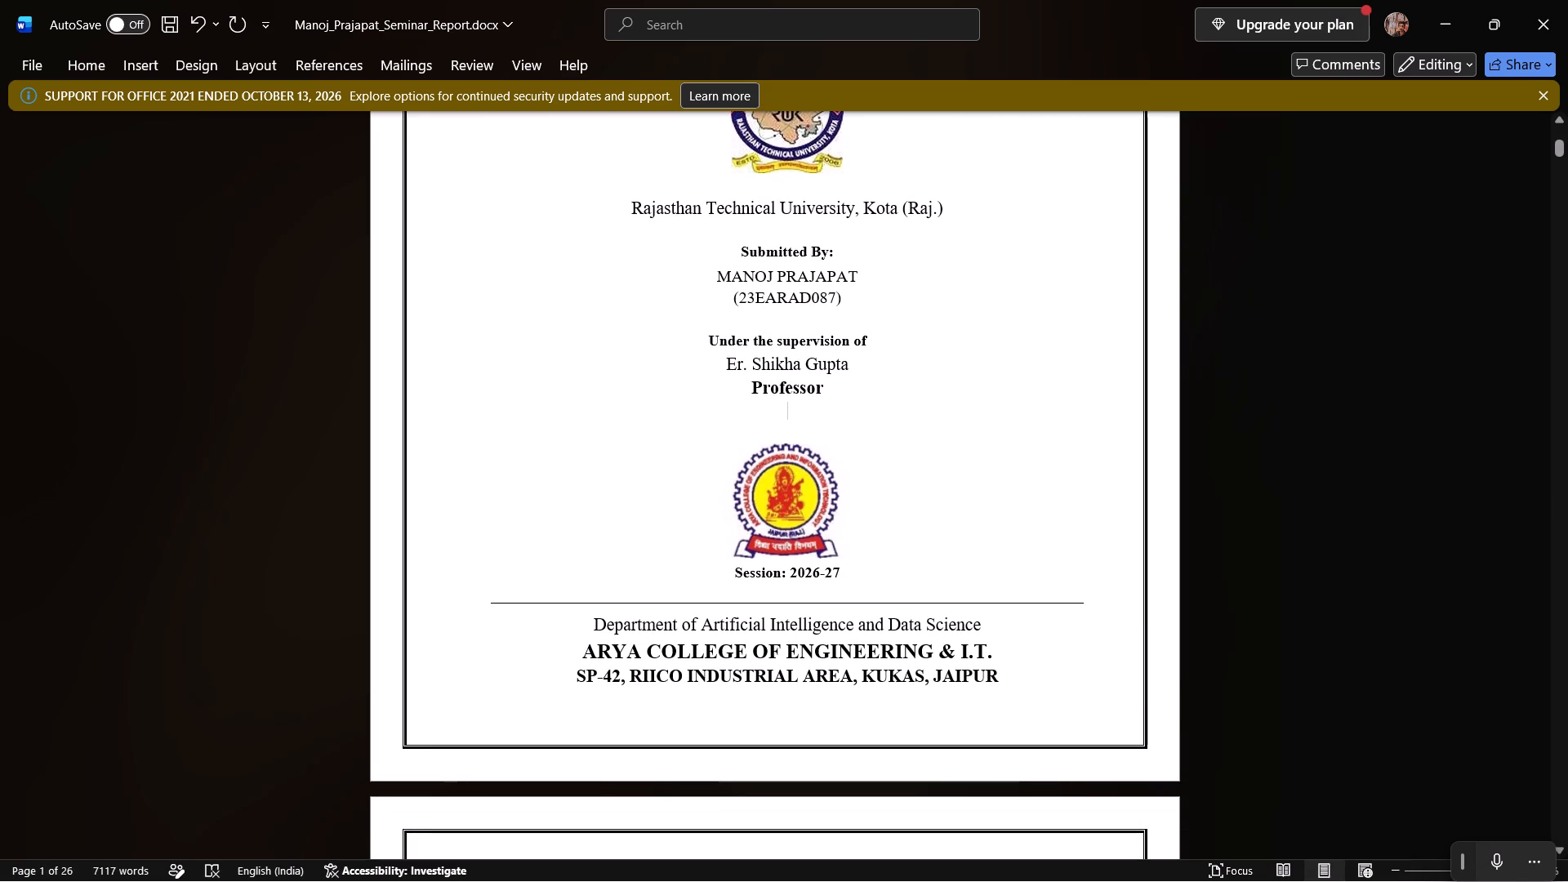
pyautogui.moveTo(724, 355); pyautogui.dragTo(839, 382)
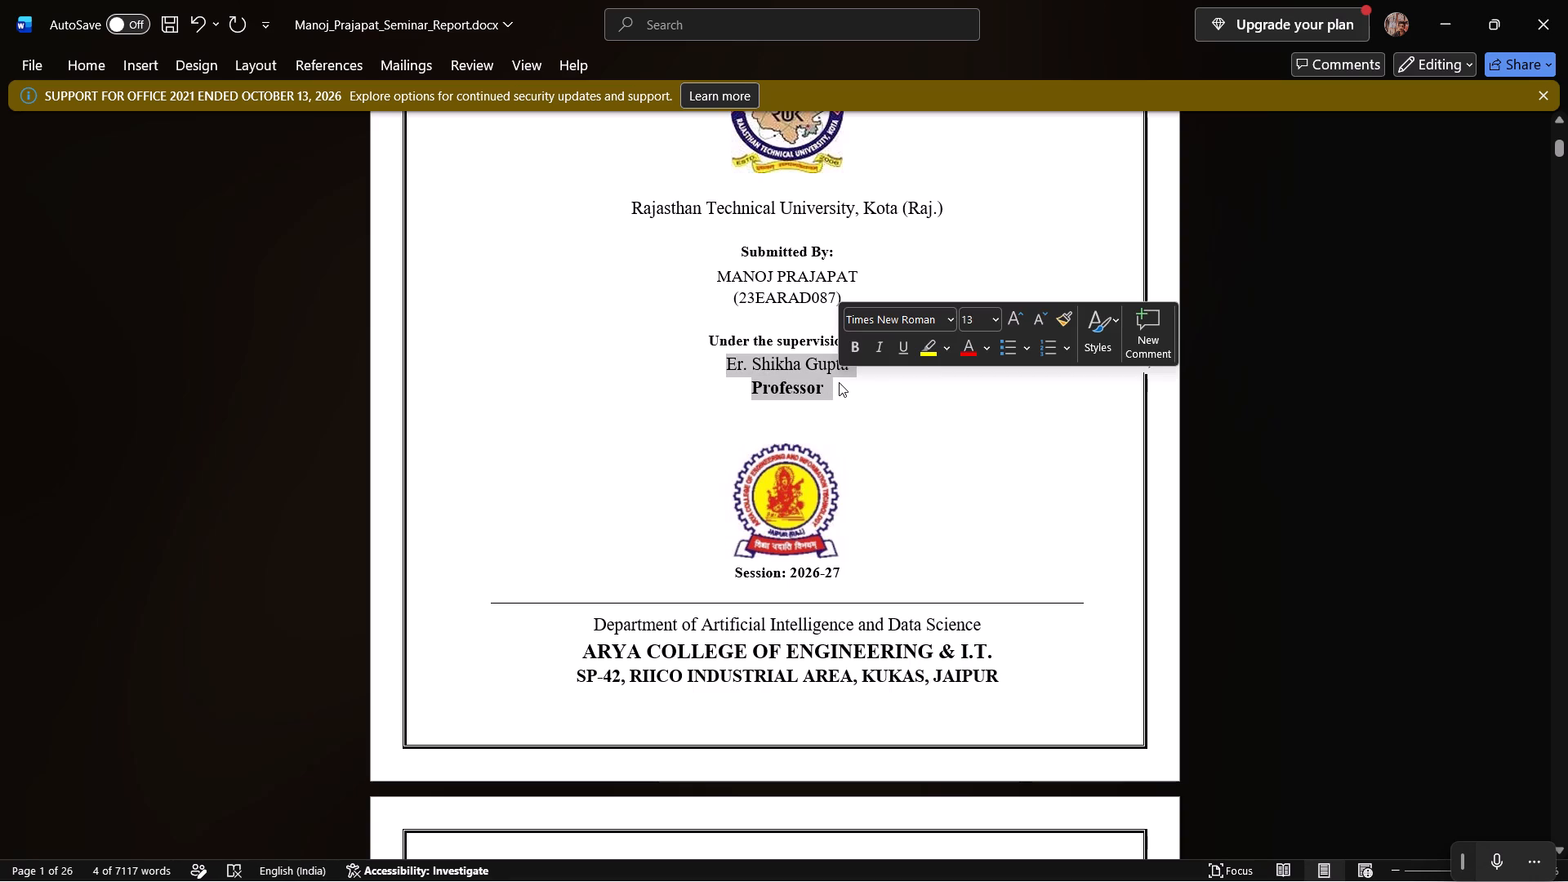
pyautogui.click(91, 60)
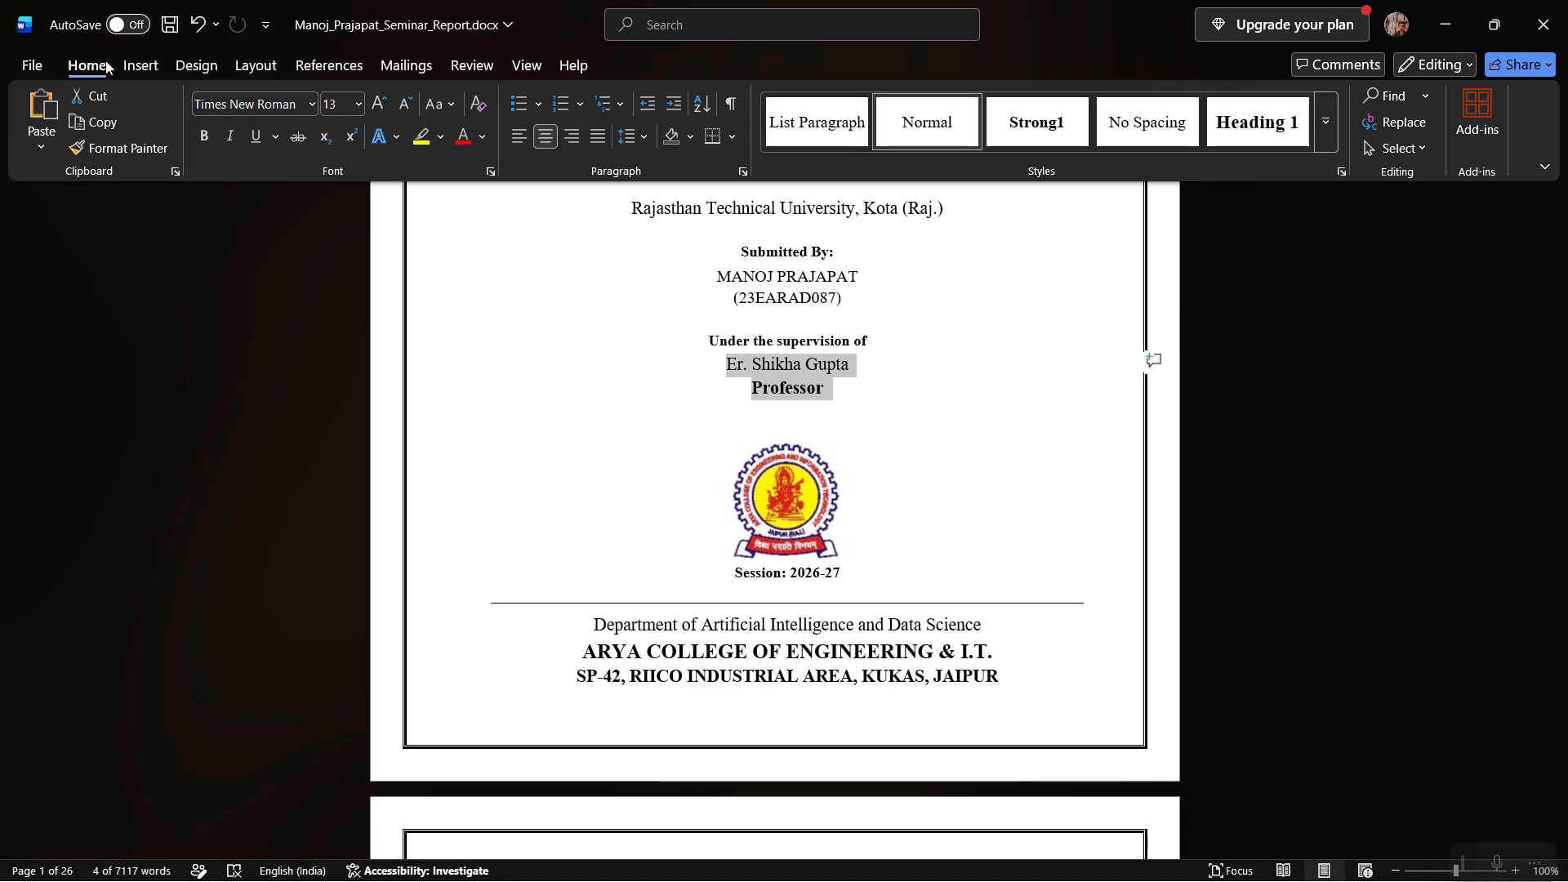
pyautogui.click(642, 131)
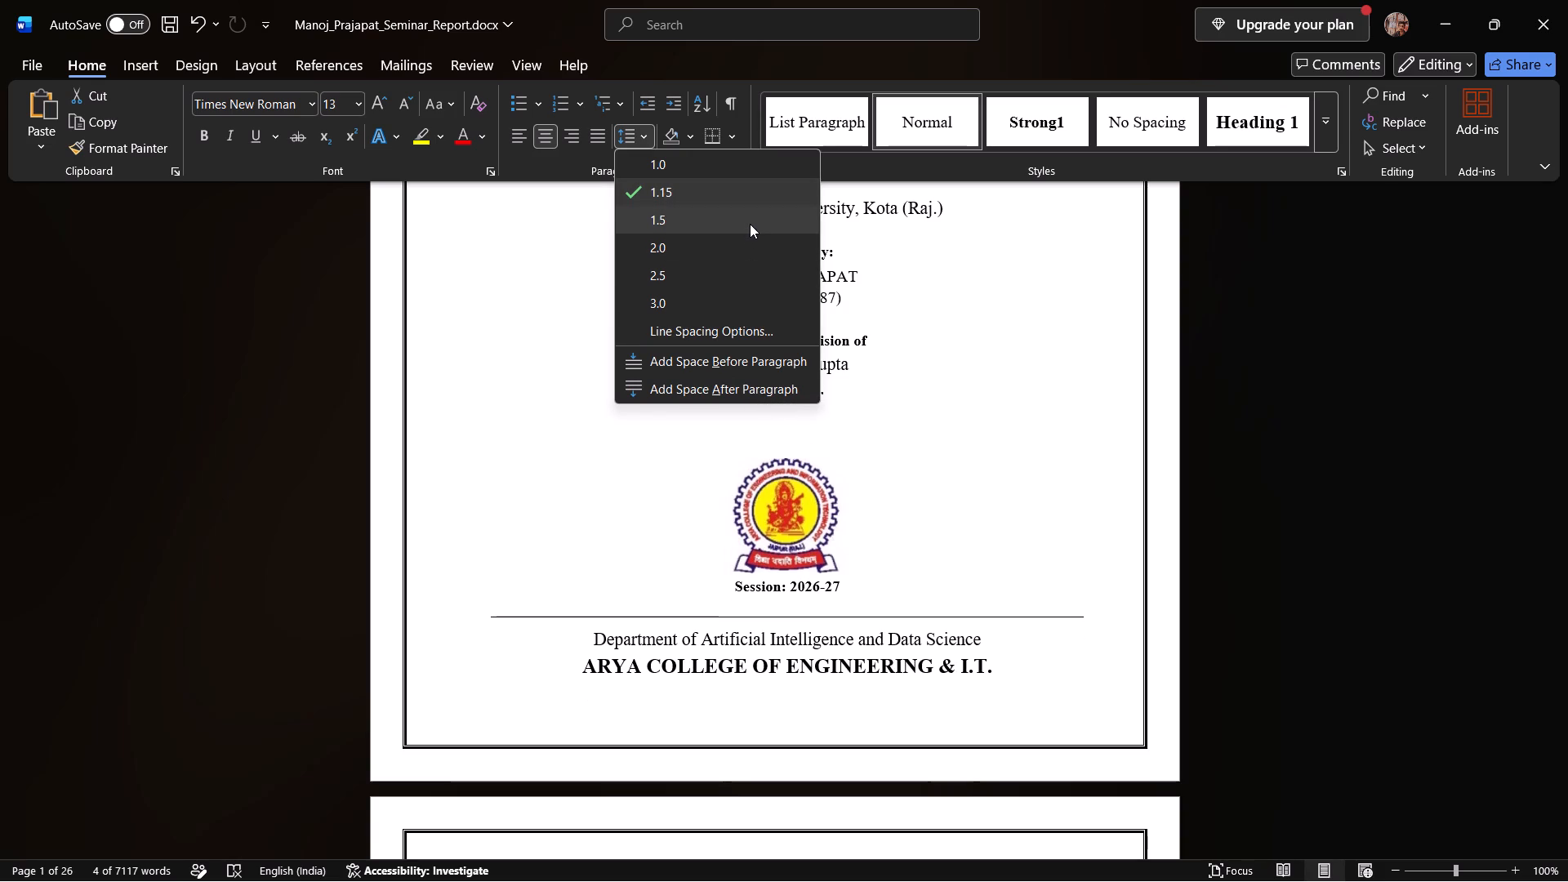
pyautogui.click(750, 224)
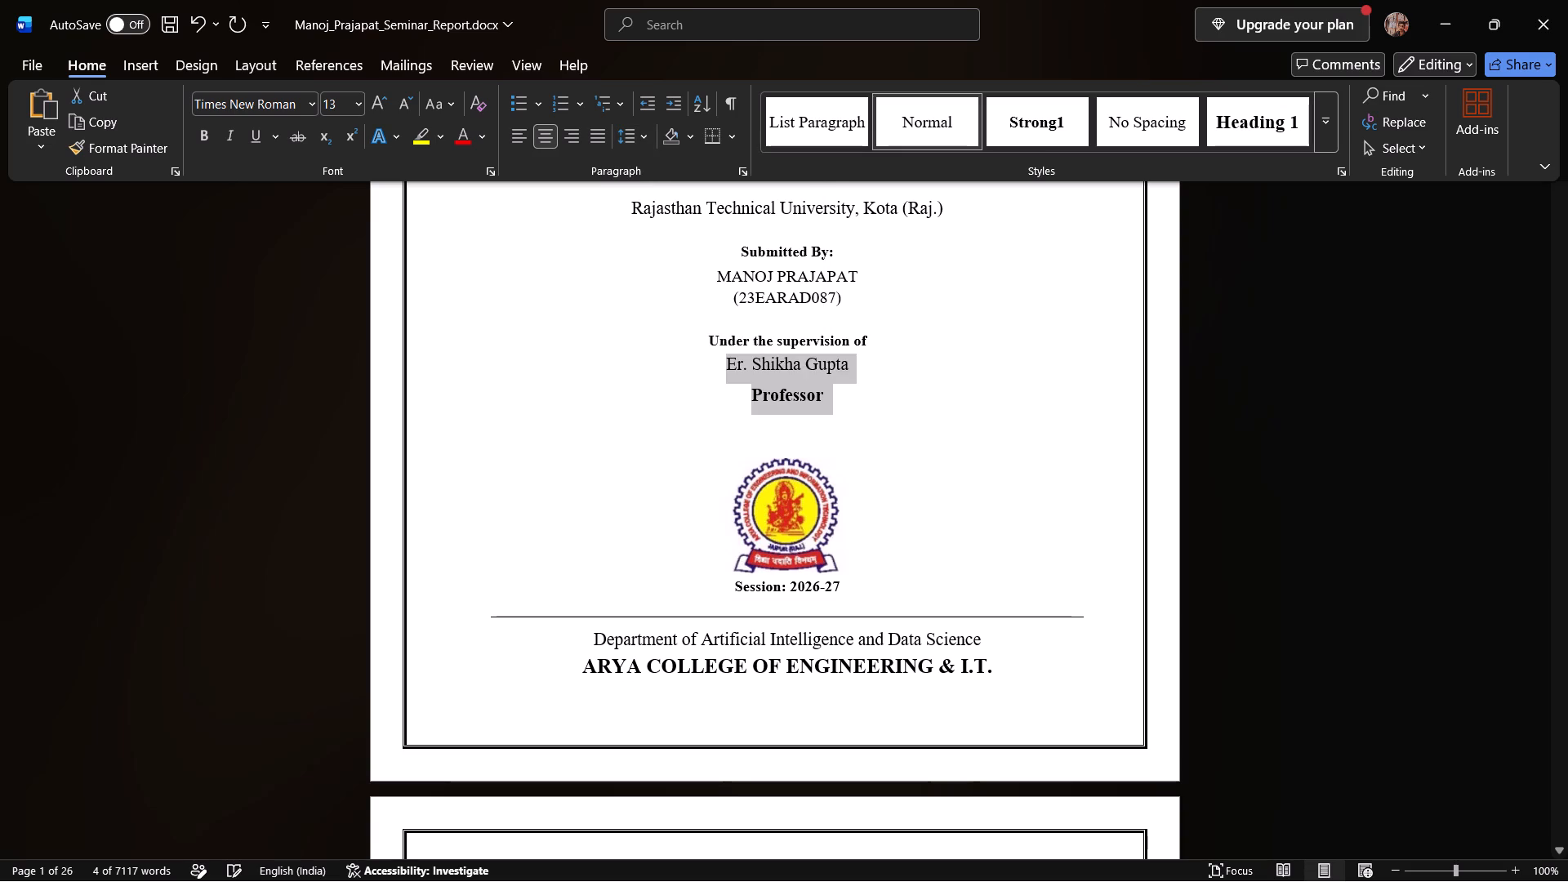
# Delete the extra blank line directly above the college logo so the cover page content fits on one page.
pyautogui.click(691, 483)
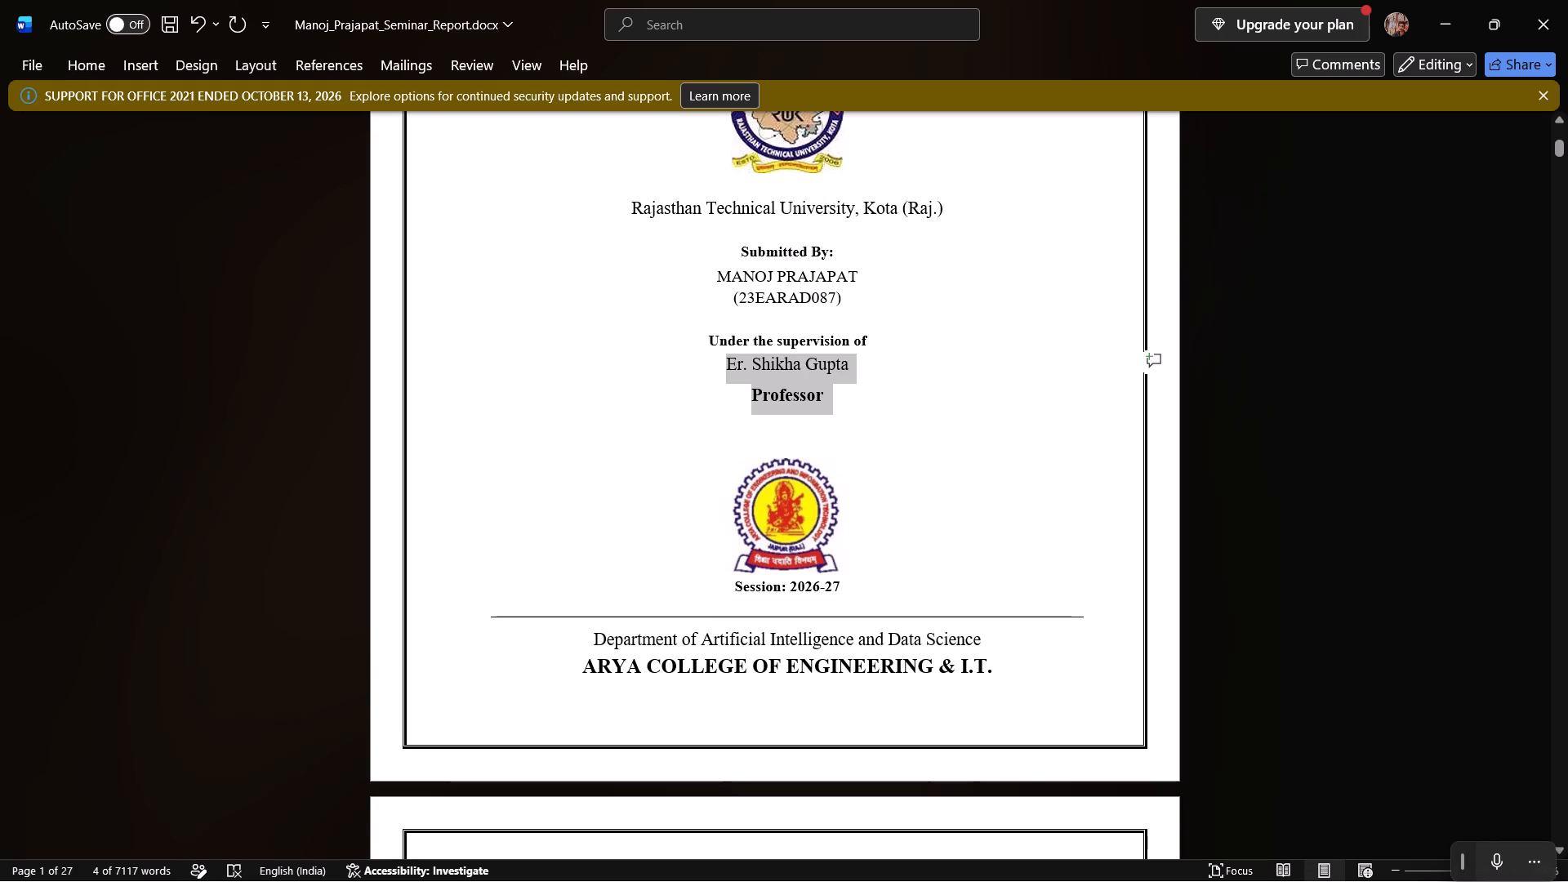
pyautogui.click(777, 440)
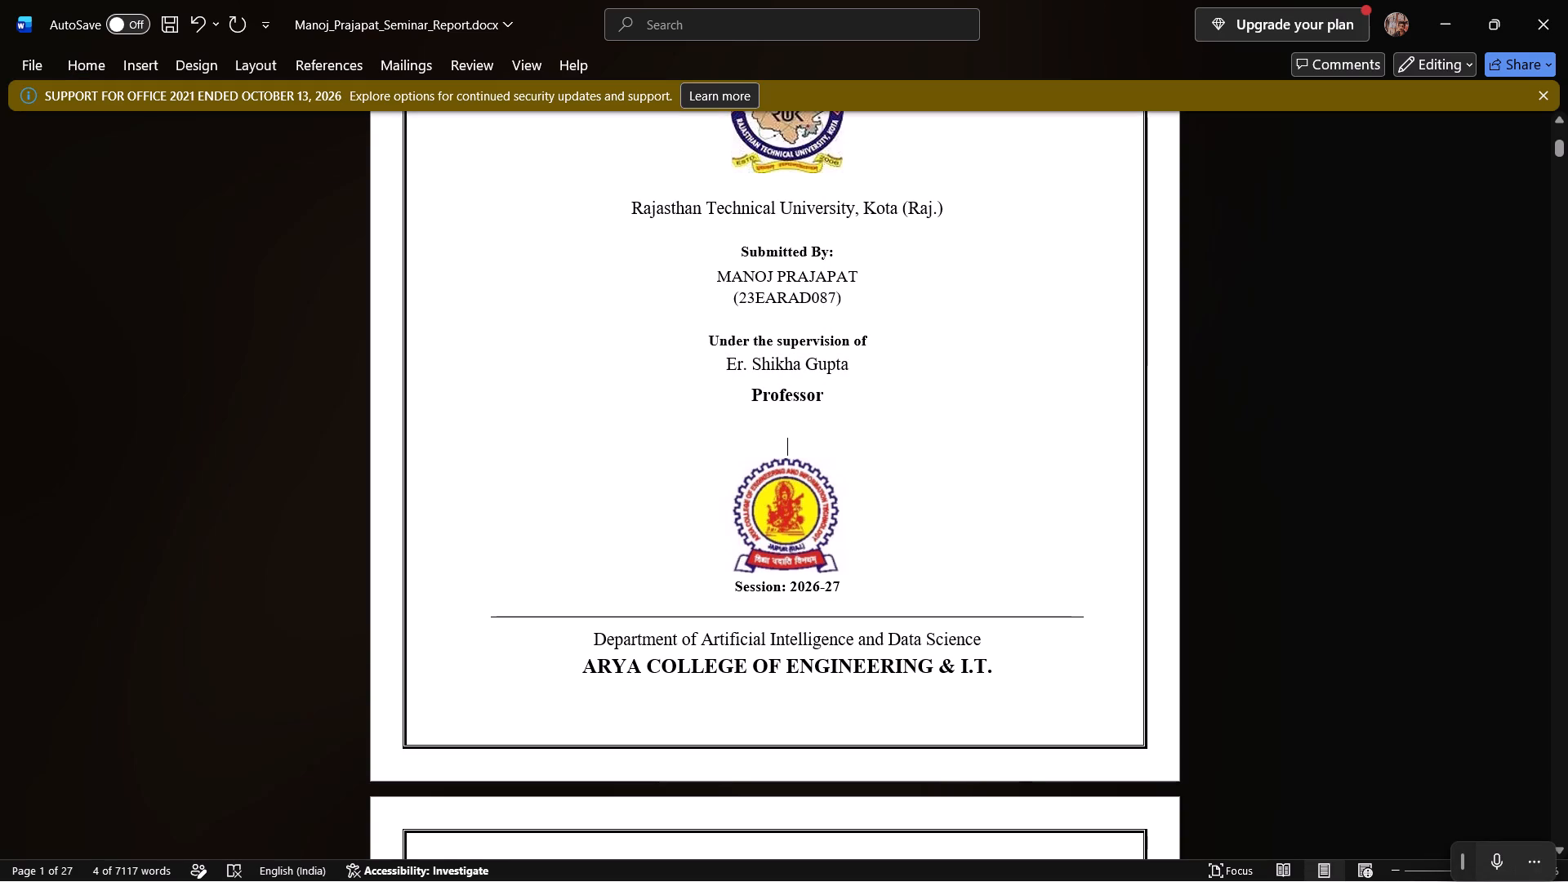
pyautogui.press('BackSpace')
pyautogui.press('BackSpace')
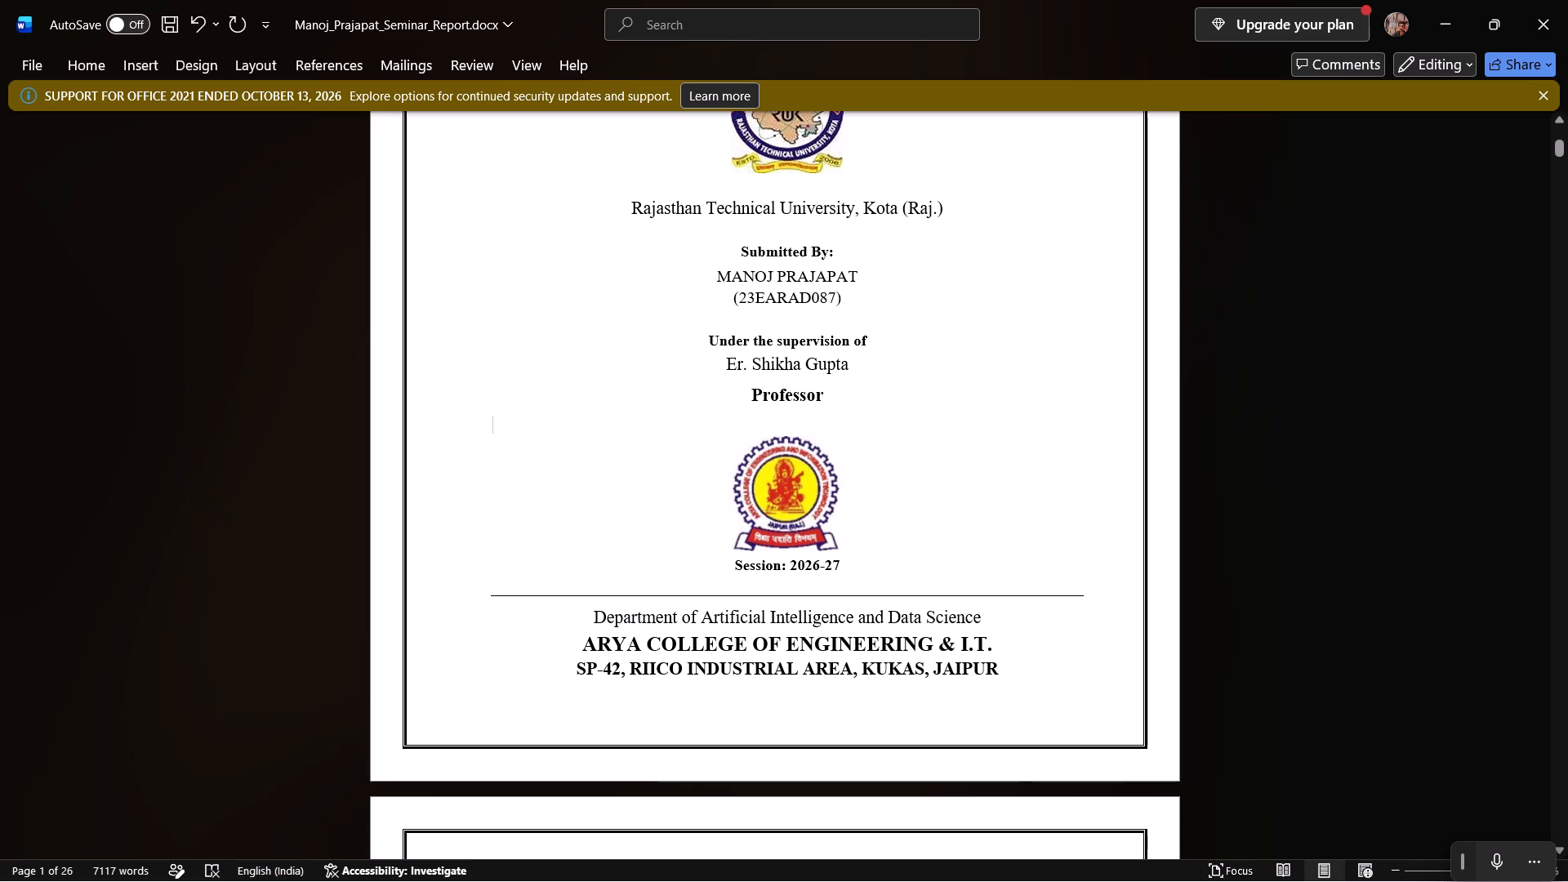
# Examine the spacing of the cover page and the layout of the acknowledgement page.
pyautogui.scroll(-2, 1114, 421)
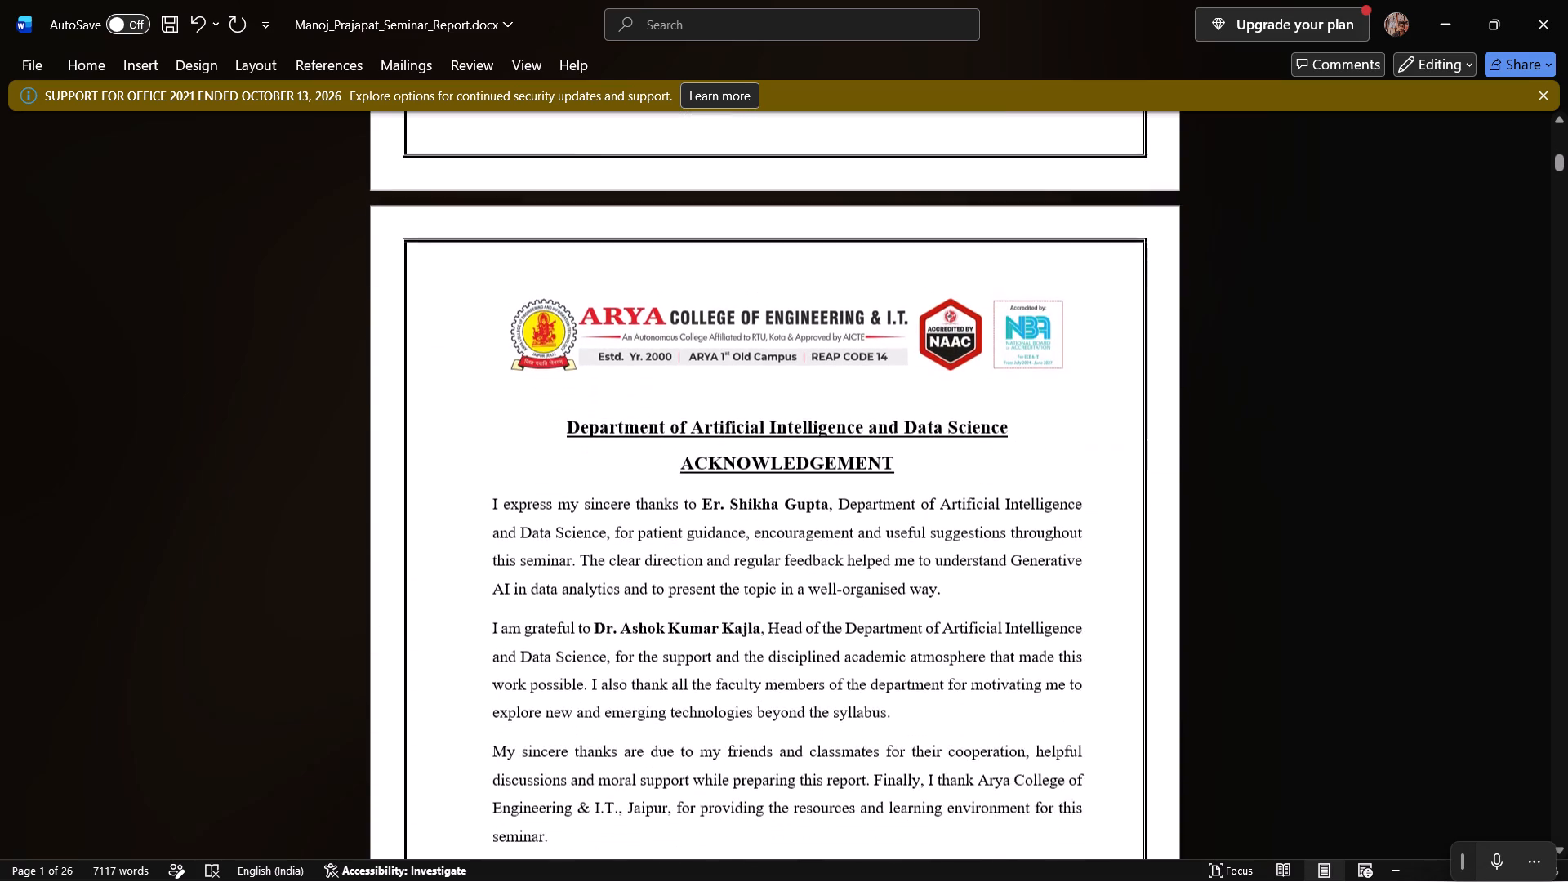
pyautogui.scroll(-1, 1114, 421)
pyautogui.scroll(1, 1114, 421)
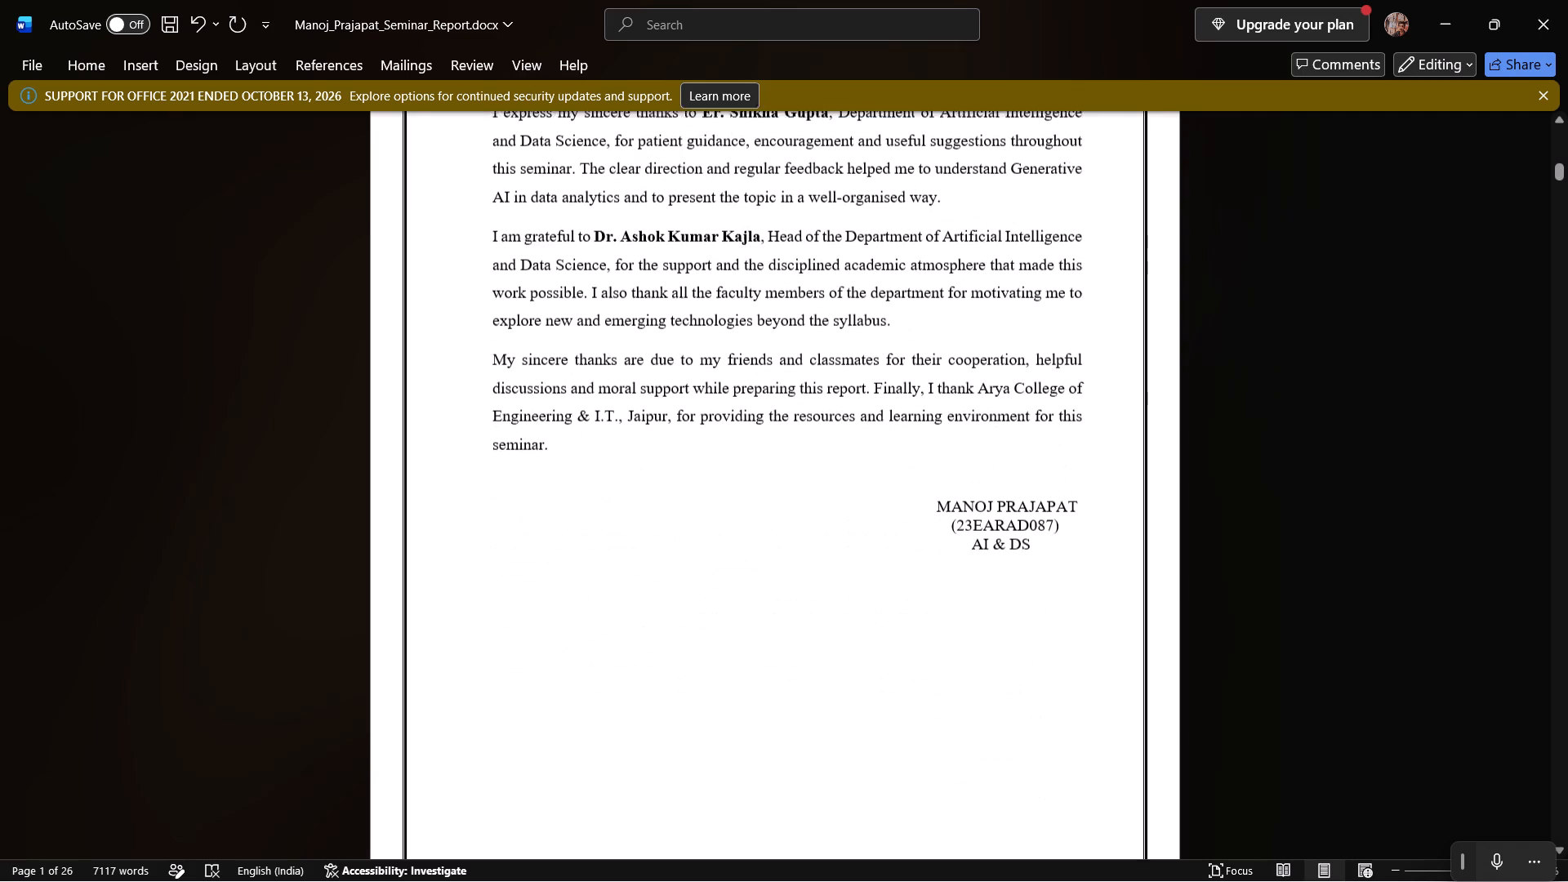
pyautogui.scroll(1, 1114, 421)
pyautogui.scroll(-1, 1114, 421)
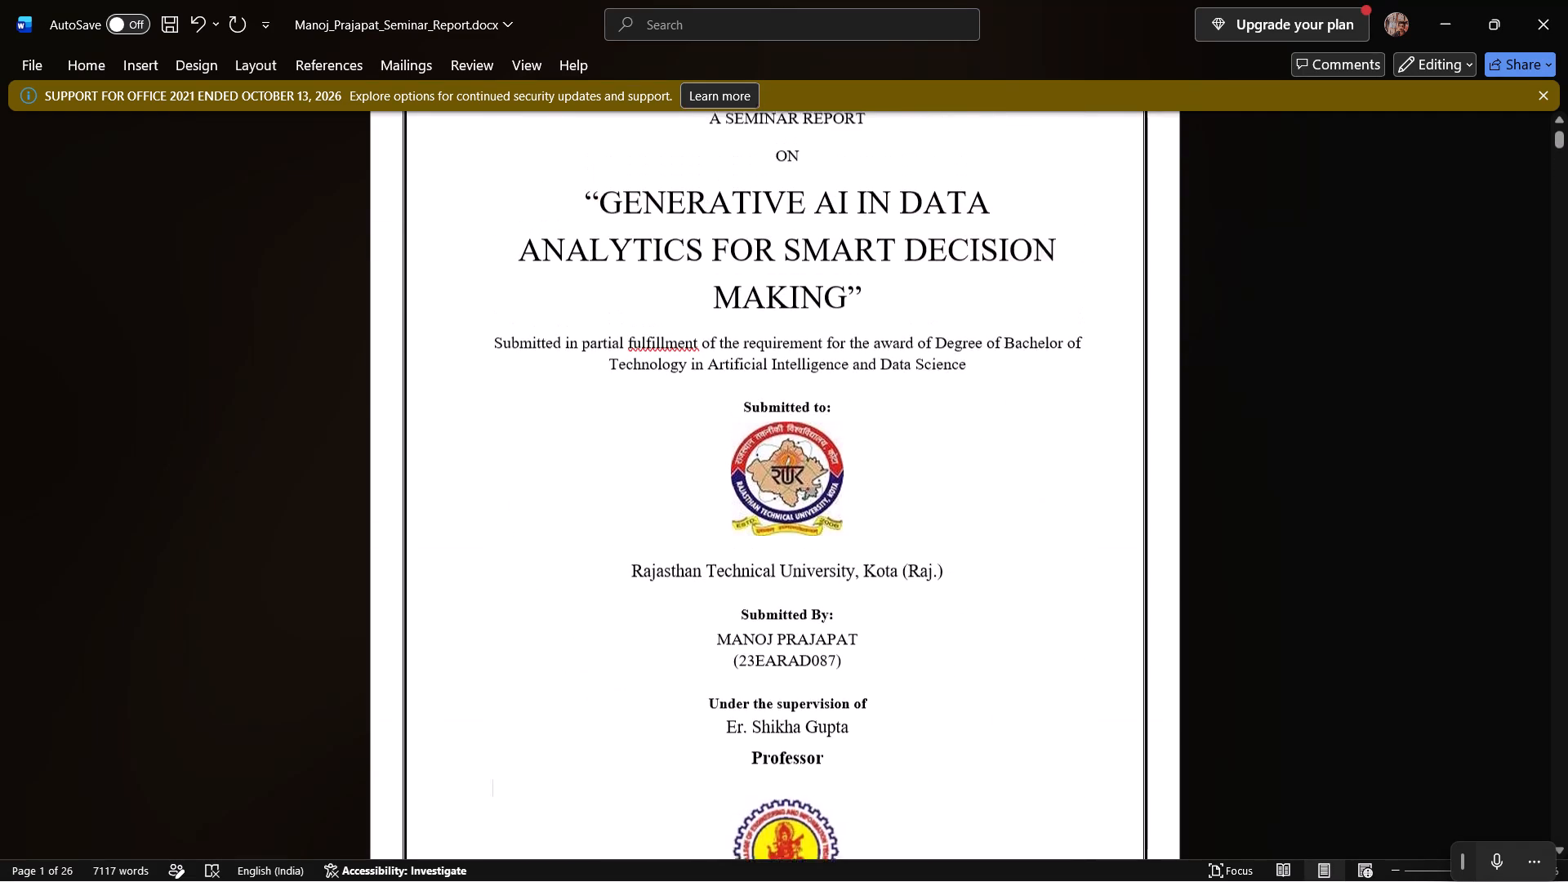
pyautogui.scroll(-1, 1114, 421)
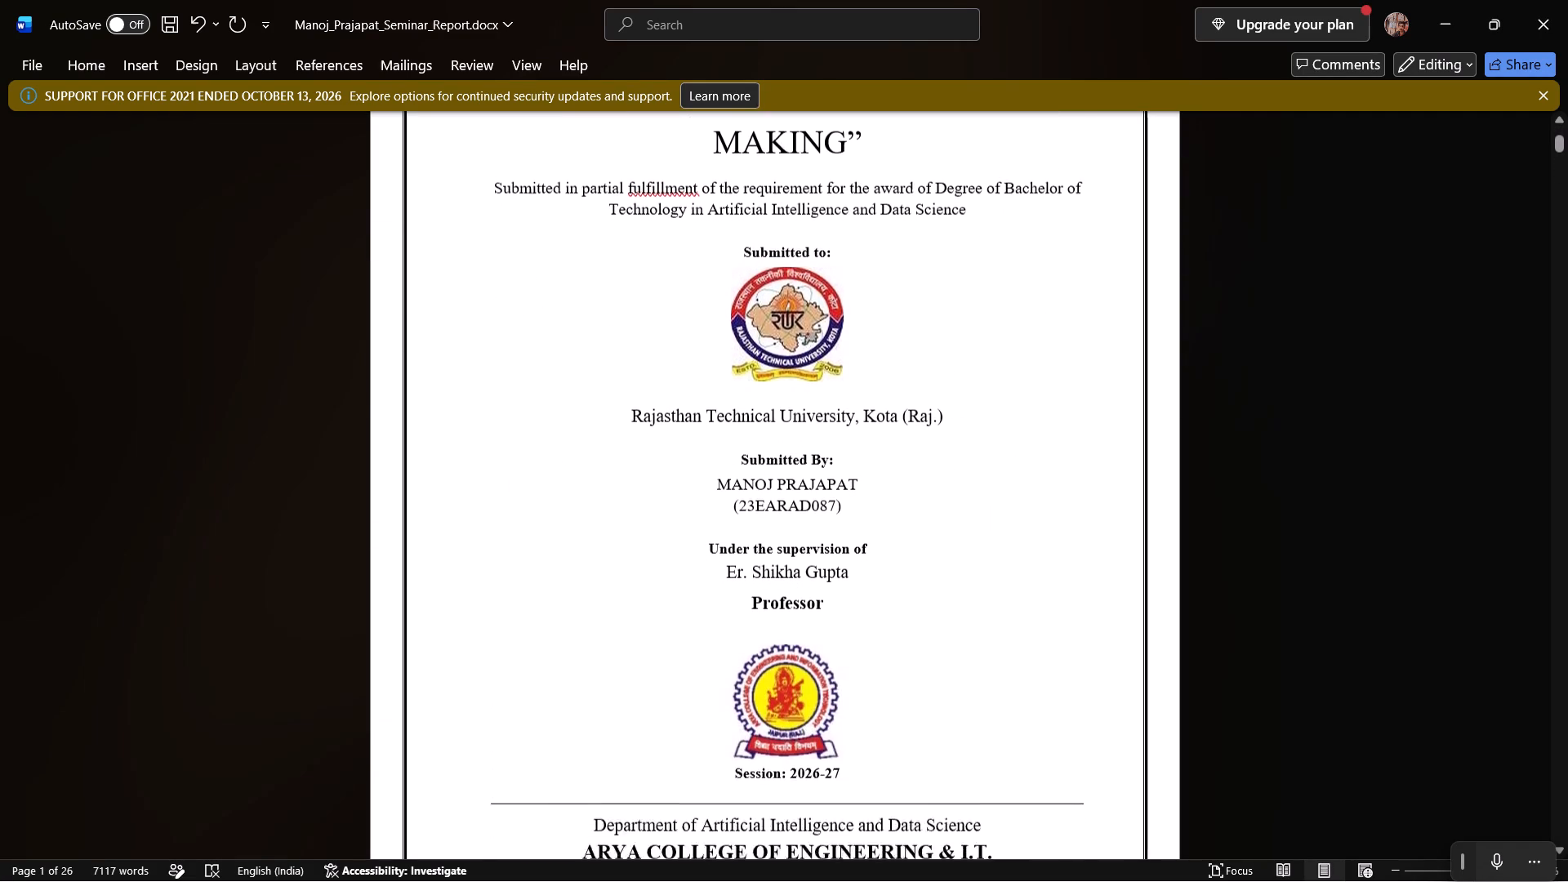
pyautogui.scroll(-2, 1114, 421)
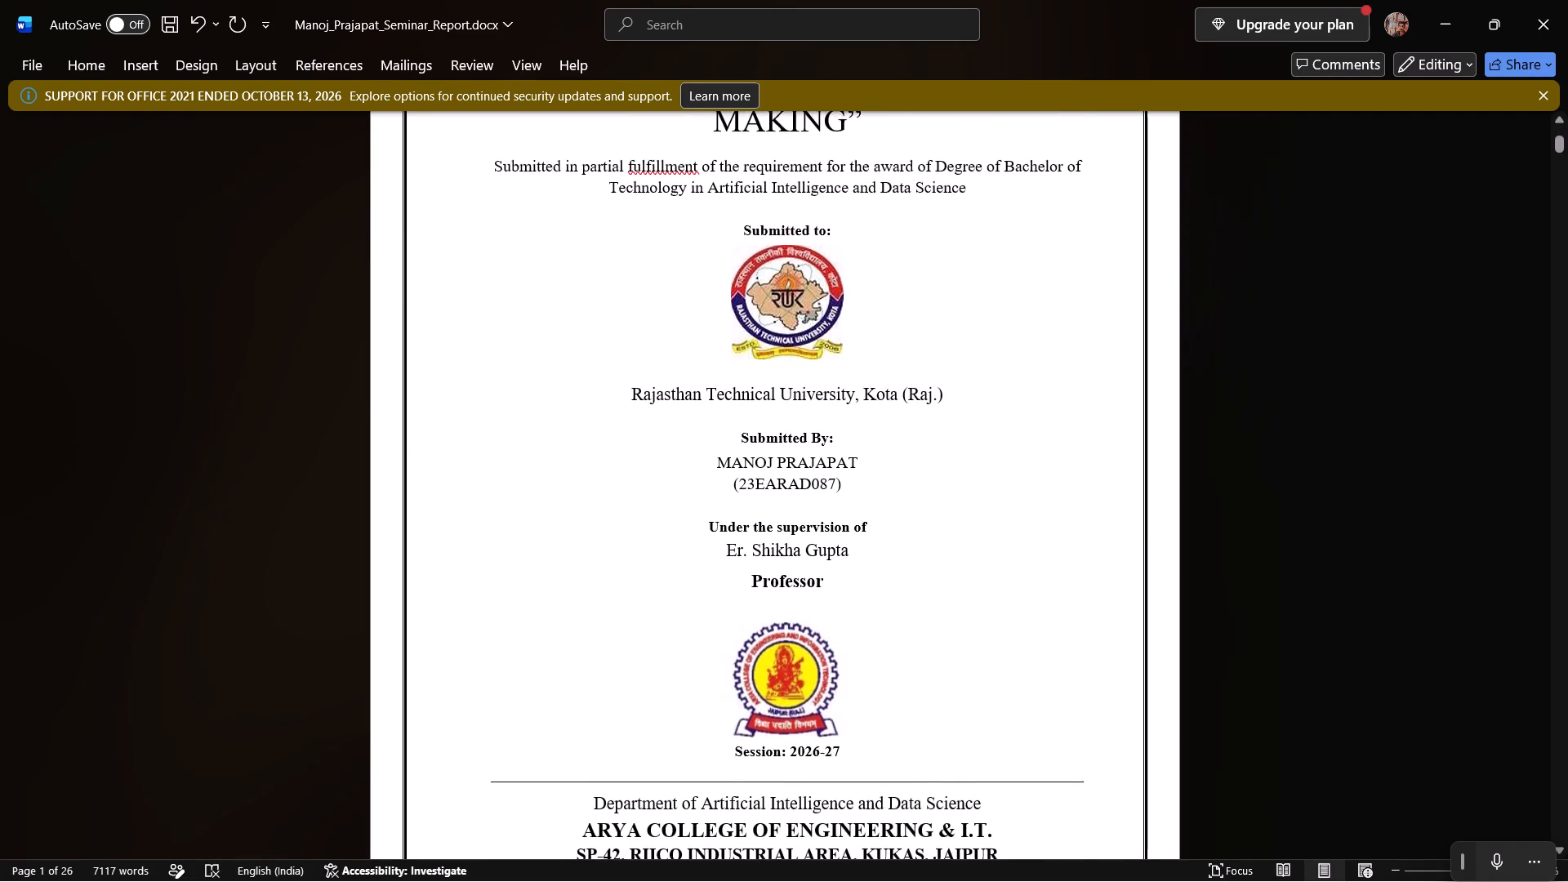
pyautogui.scroll(-1, 1114, 421)
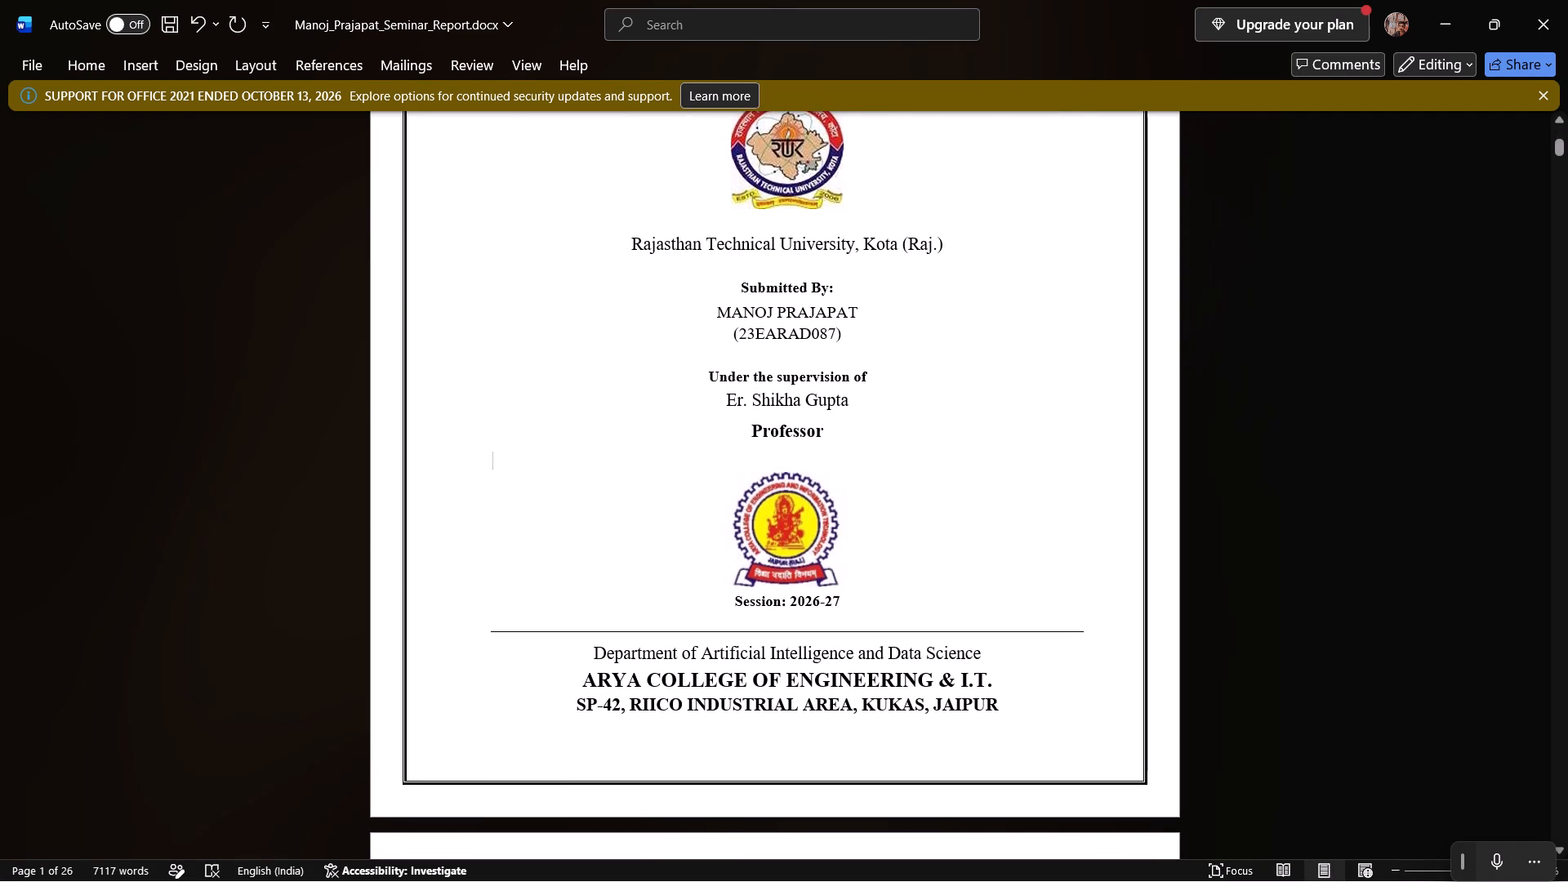
# Change the supervisor's title on the cover page from "Professor" to "Associate Professor".
pyautogui.scroll(-3, 1114, 421)
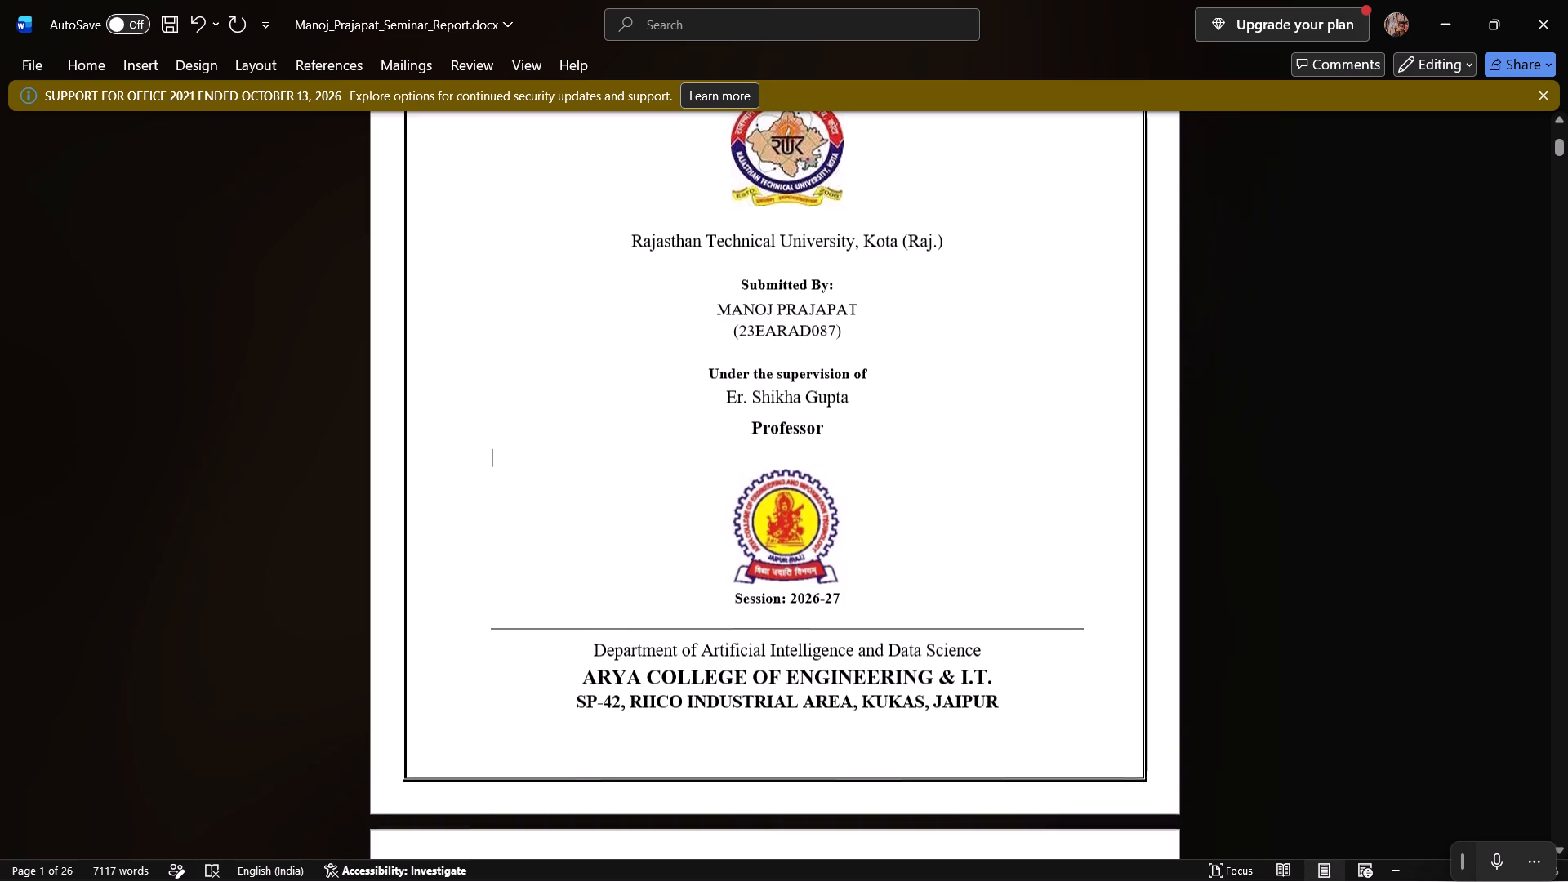
pyautogui.scroll(-2, 1114, 421)
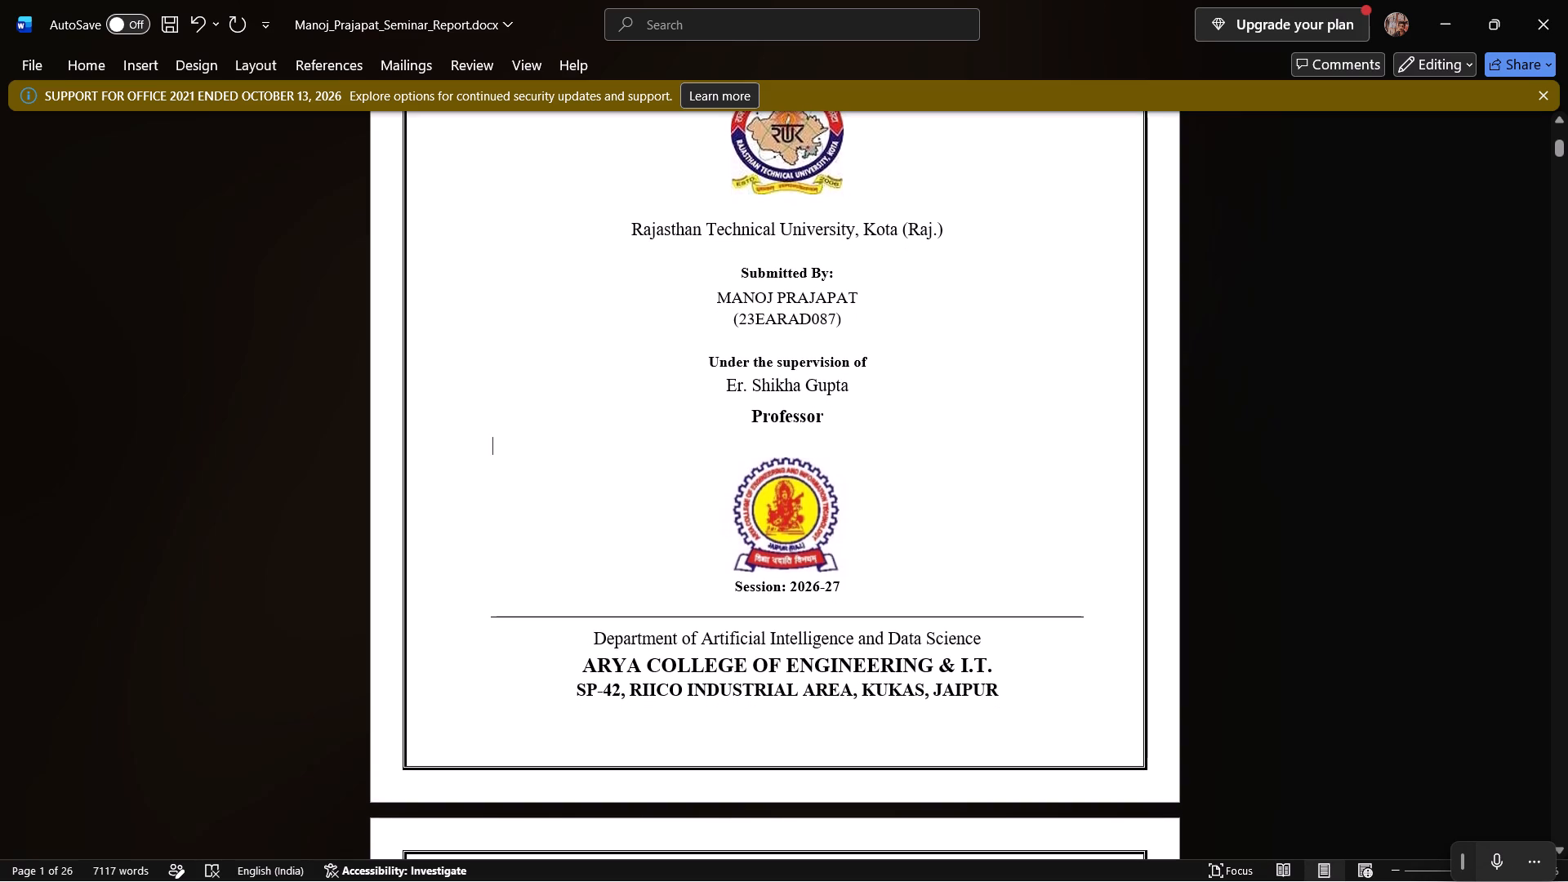
pyautogui.scroll(-2, 1114, 421)
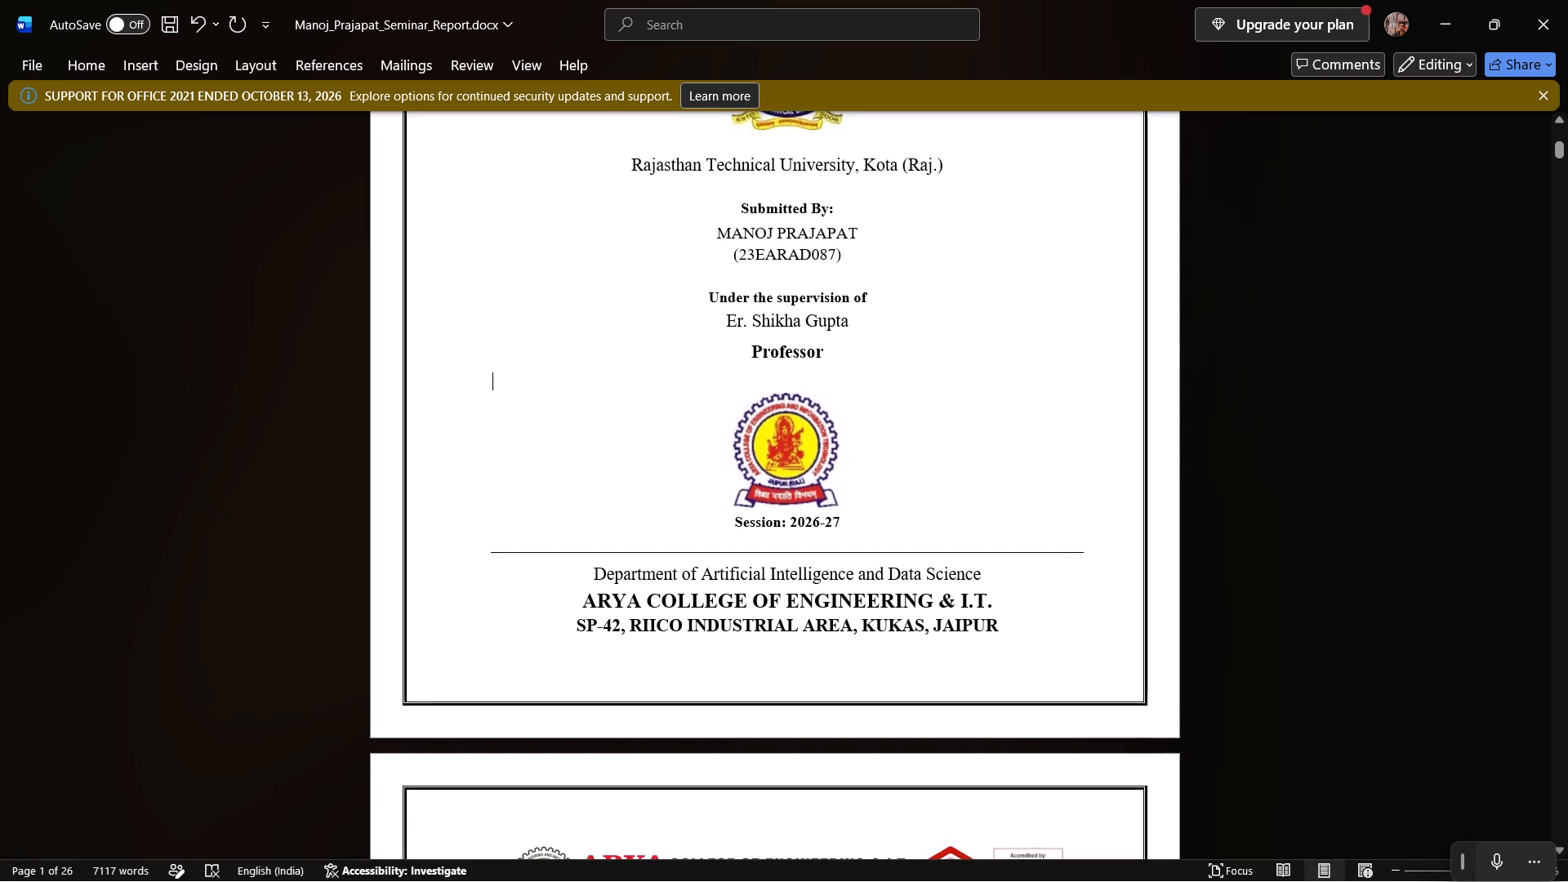
pyautogui.scroll(-1, 1114, 421)
pyautogui.click(753, 354)
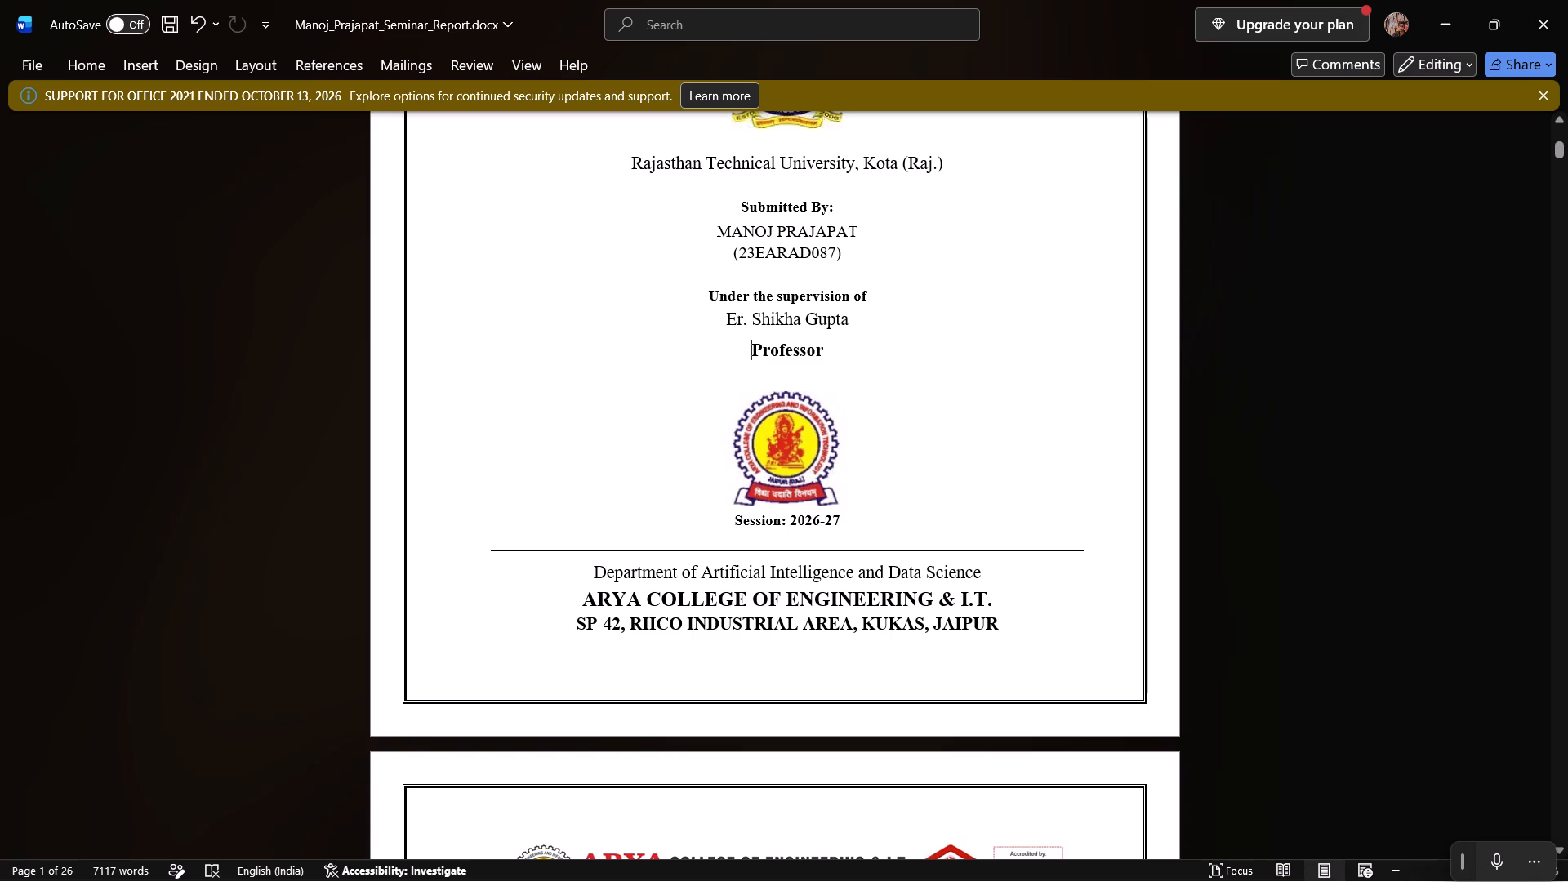
pyautogui.write('Asso')
pyautogui.write('ciatw')
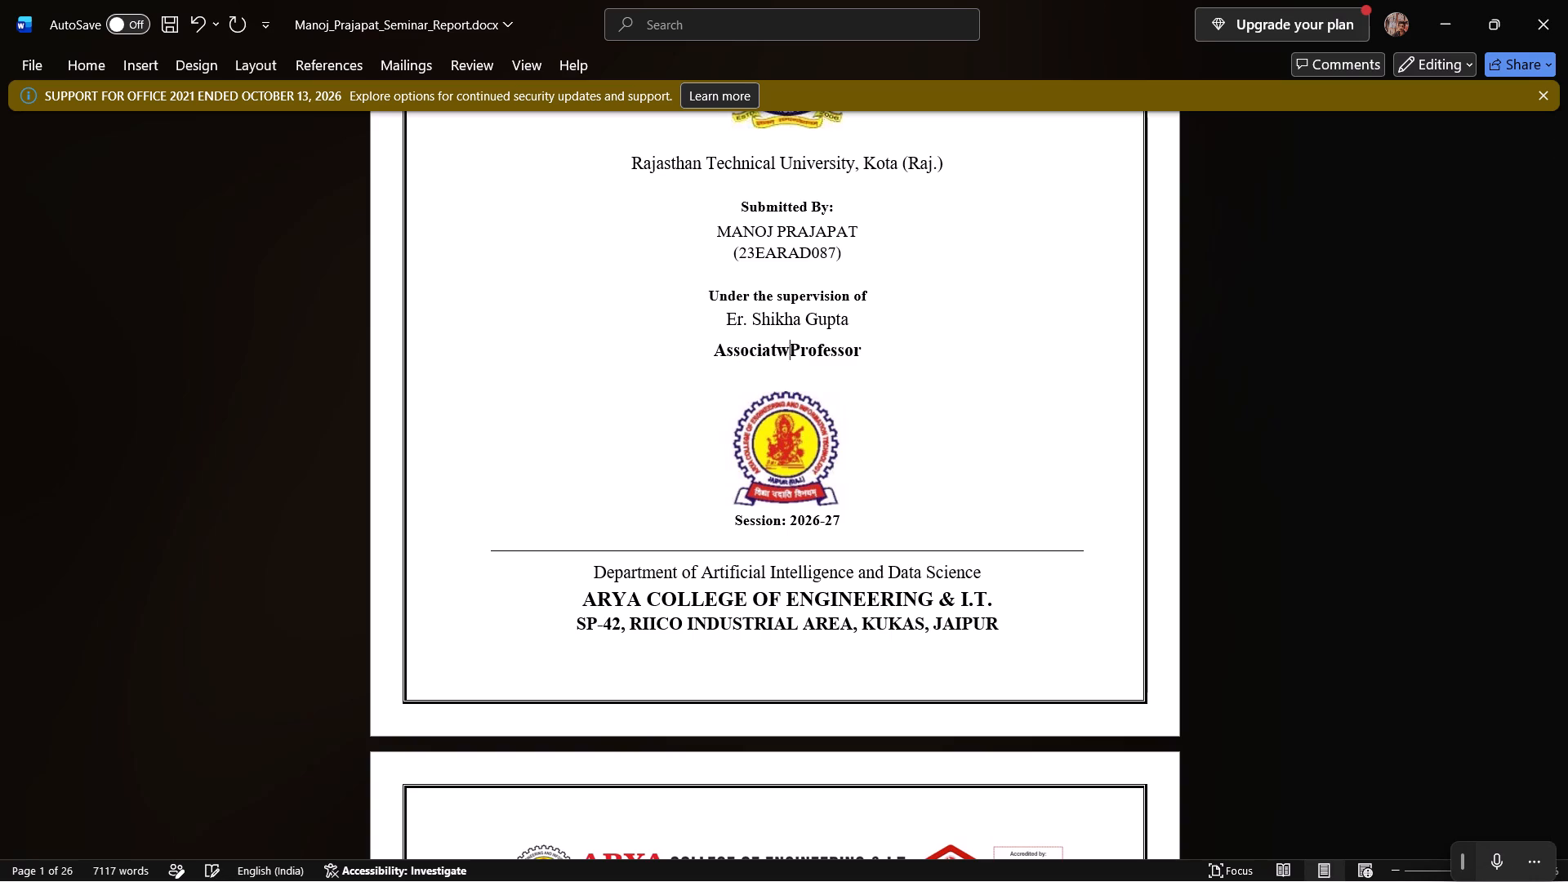
pyautogui.press('BackSpace')
pyautogui.write('e')
pyautogui.press('space')
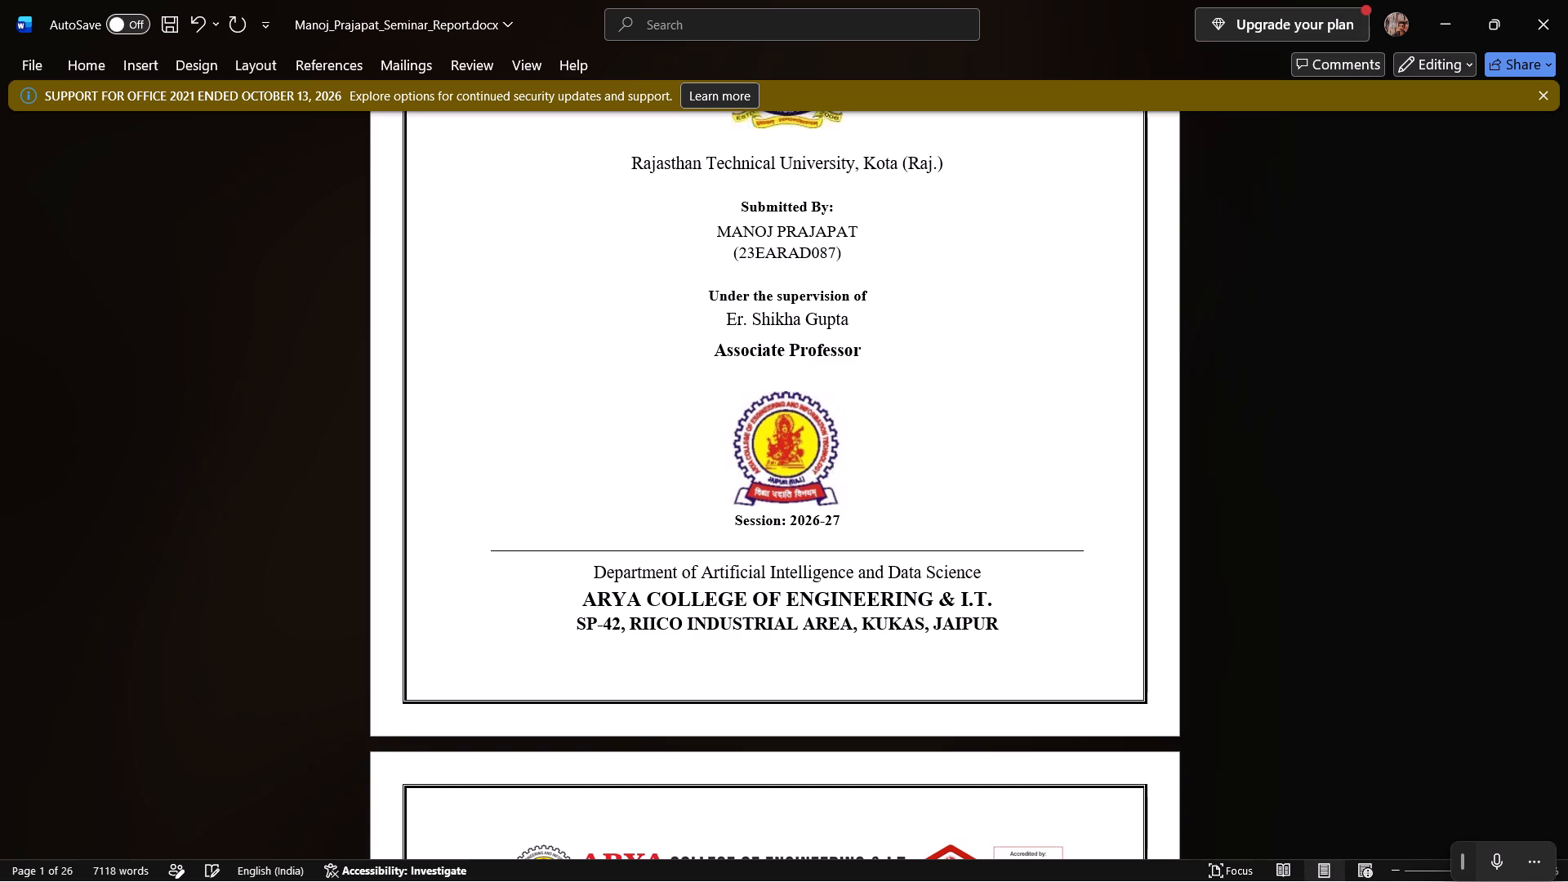
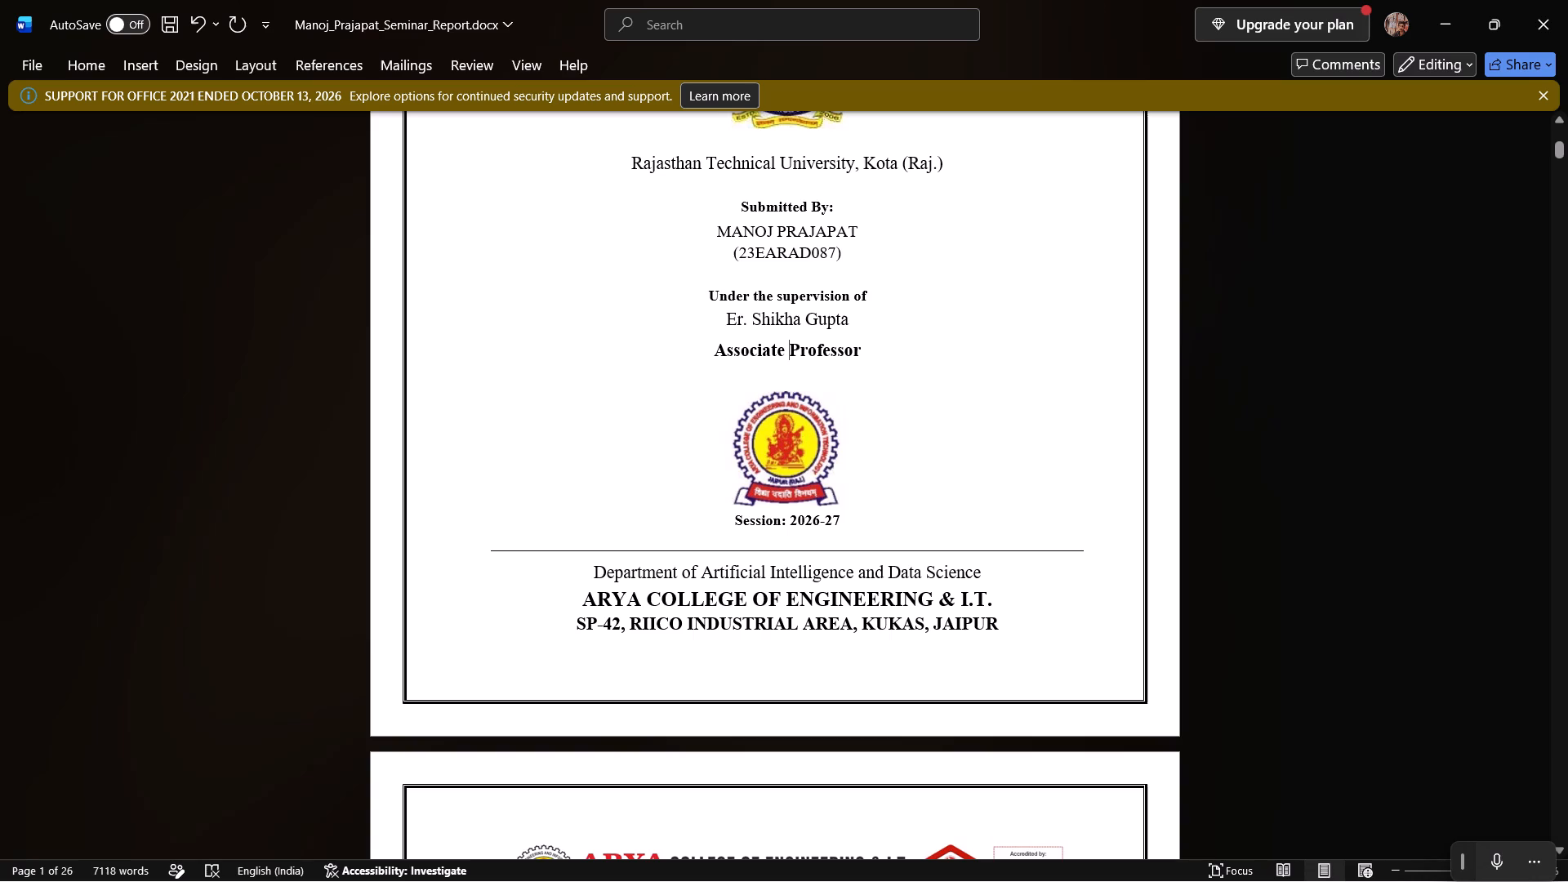
# Examine the report's layout from the cover page to the end, including the seminar photograph and Student Feedback of Seminar pages.
pyautogui.scroll(-2, 910, 424)
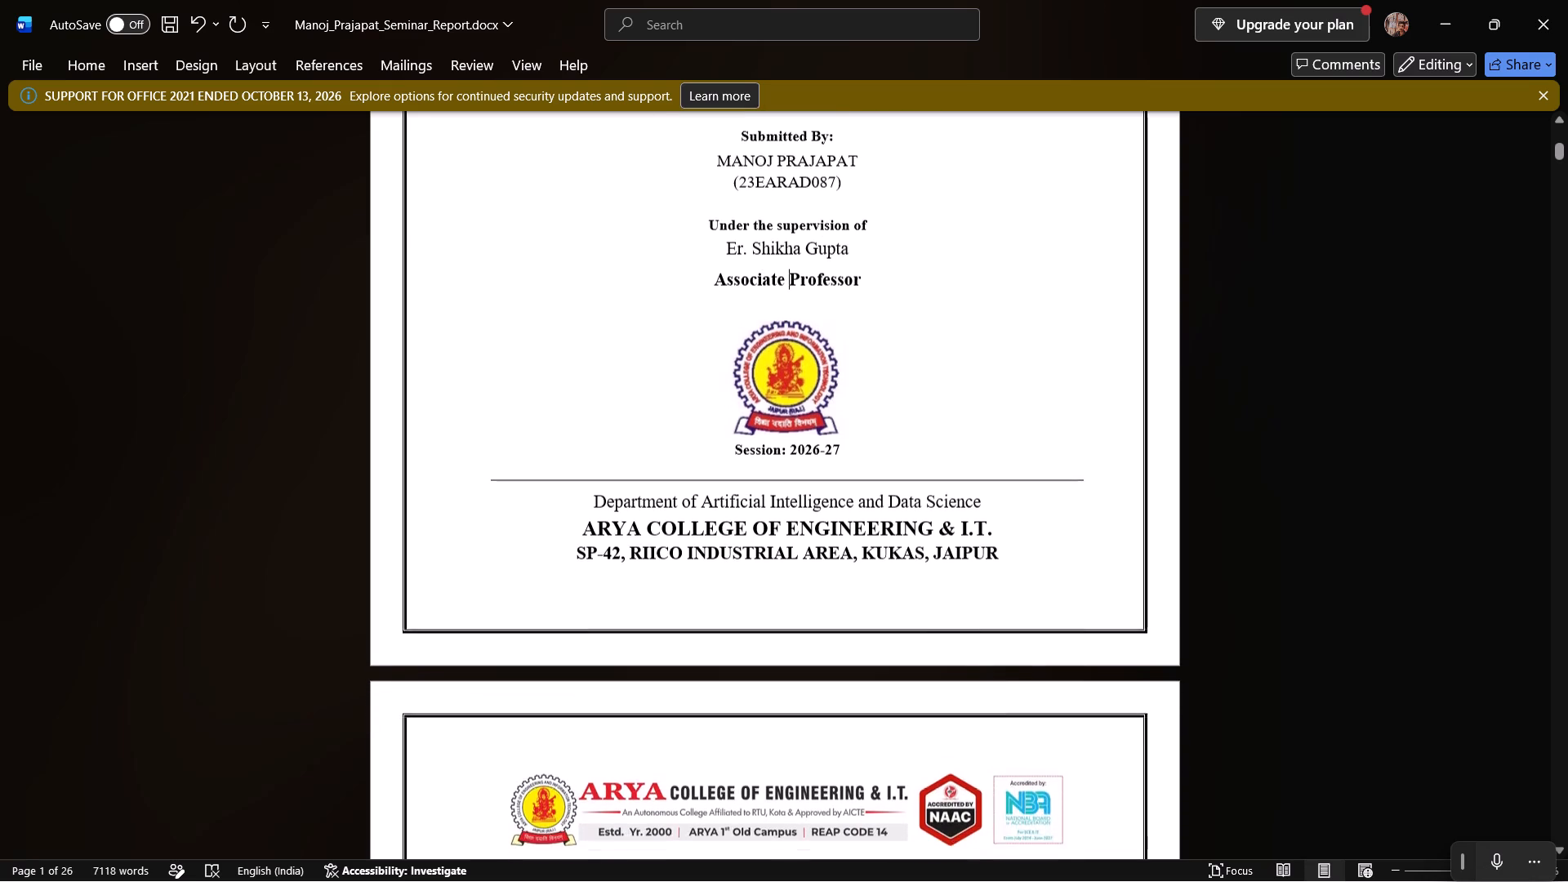
pyautogui.scroll(-3, 910, 424)
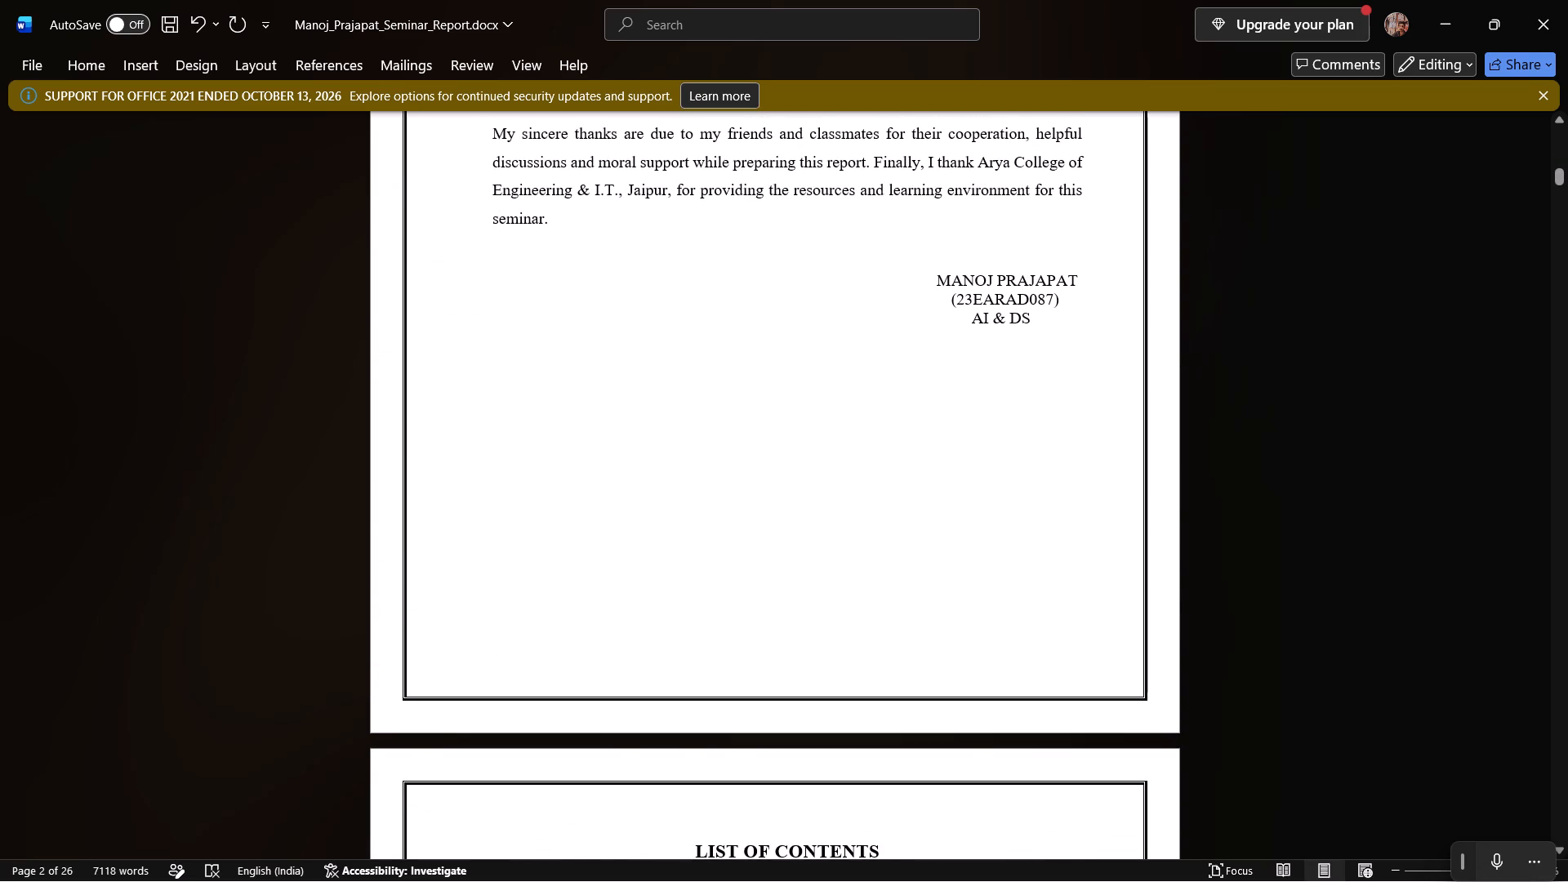
pyautogui.scroll(-10, 910, 424)
pyautogui.scroll(-20, 910, 424)
pyautogui.scroll(-20, 910, 424)
pyautogui.scroll(-3, 910, 424)
pyautogui.scroll(1, 910, 424)
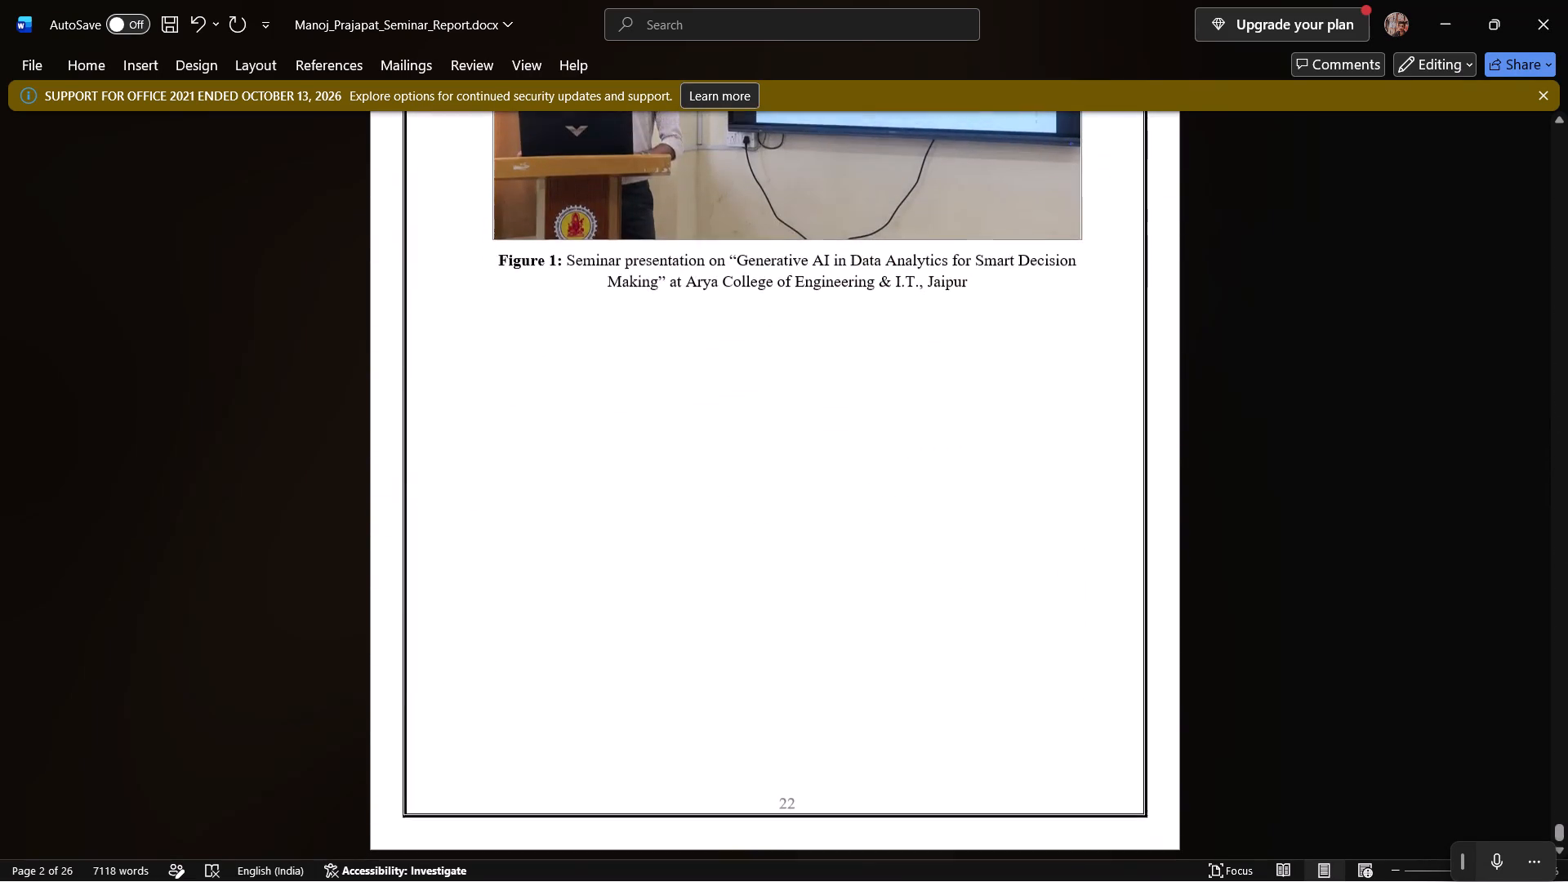
pyautogui.scroll(3, 910, 424)
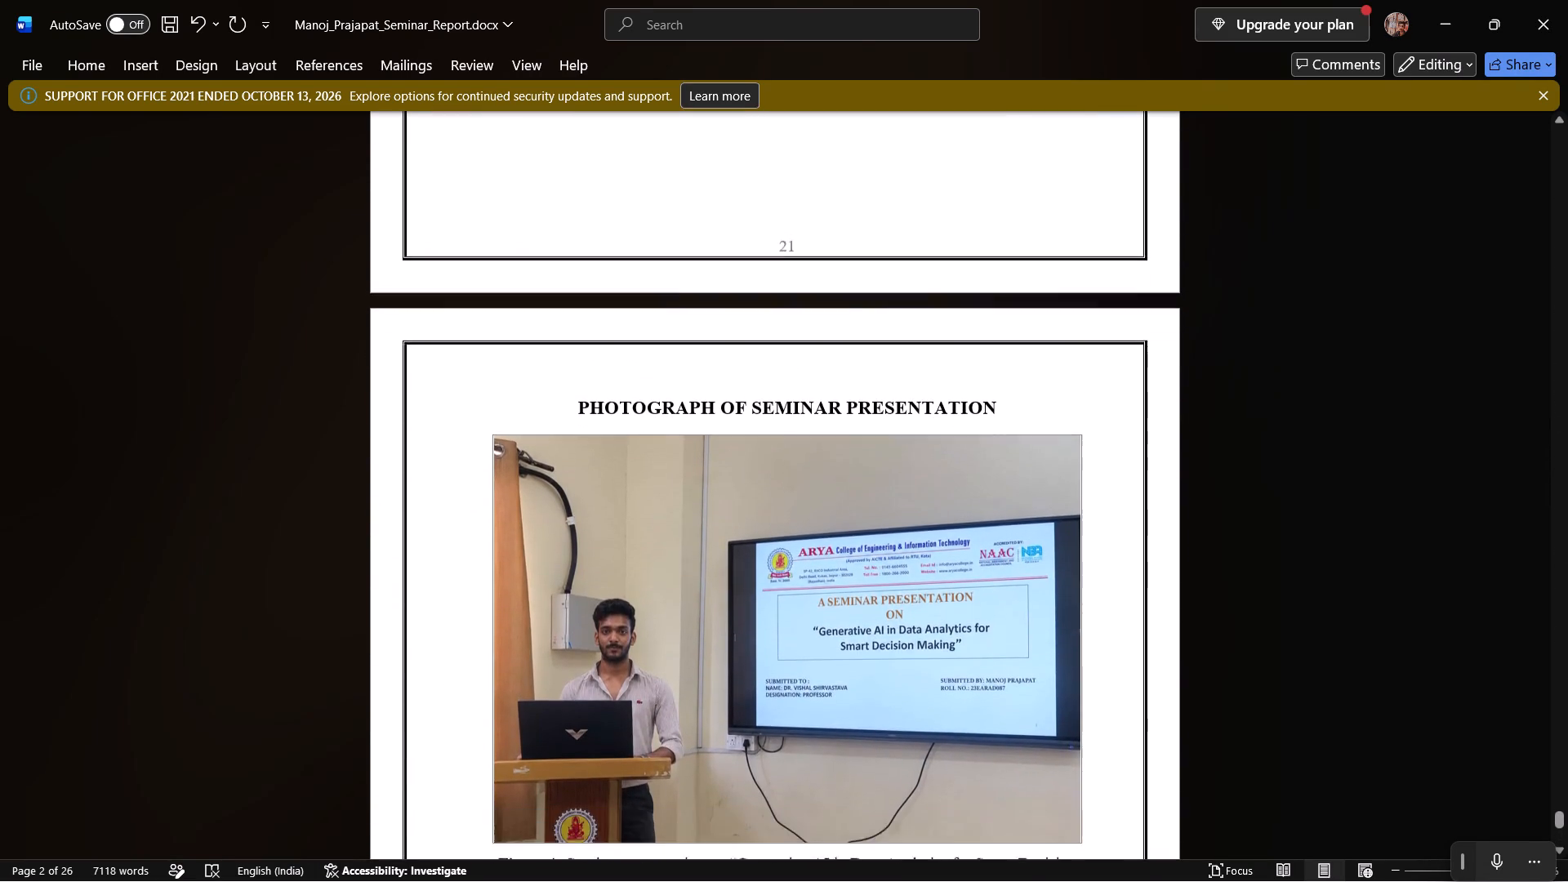
pyautogui.scroll(2, 910, 424)
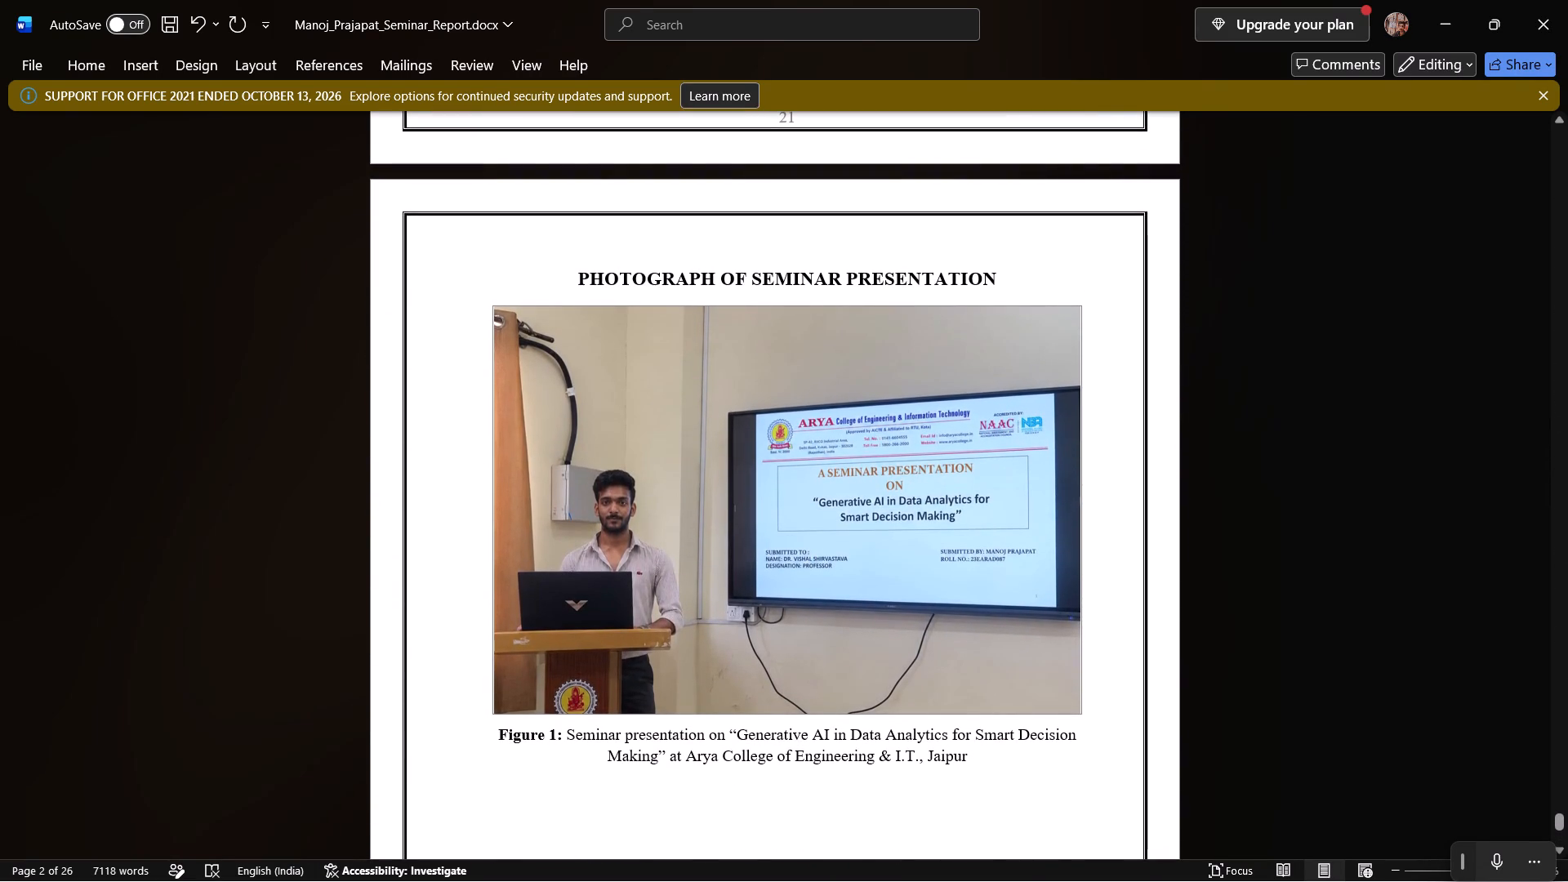
pyautogui.scroll(6, 910, 424)
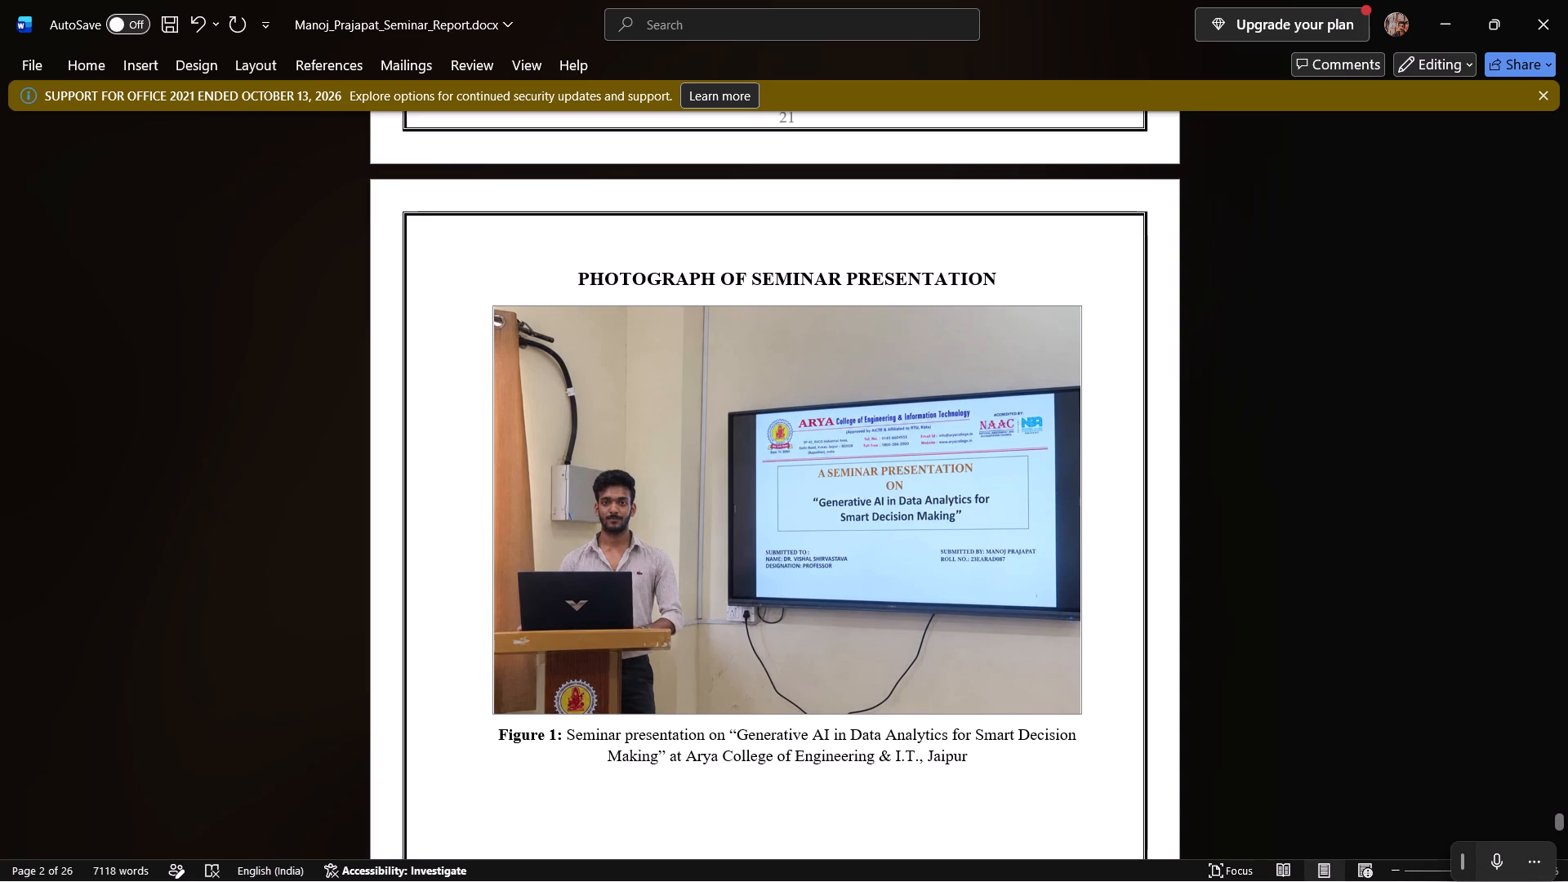
pyautogui.scroll(5, 910, 424)
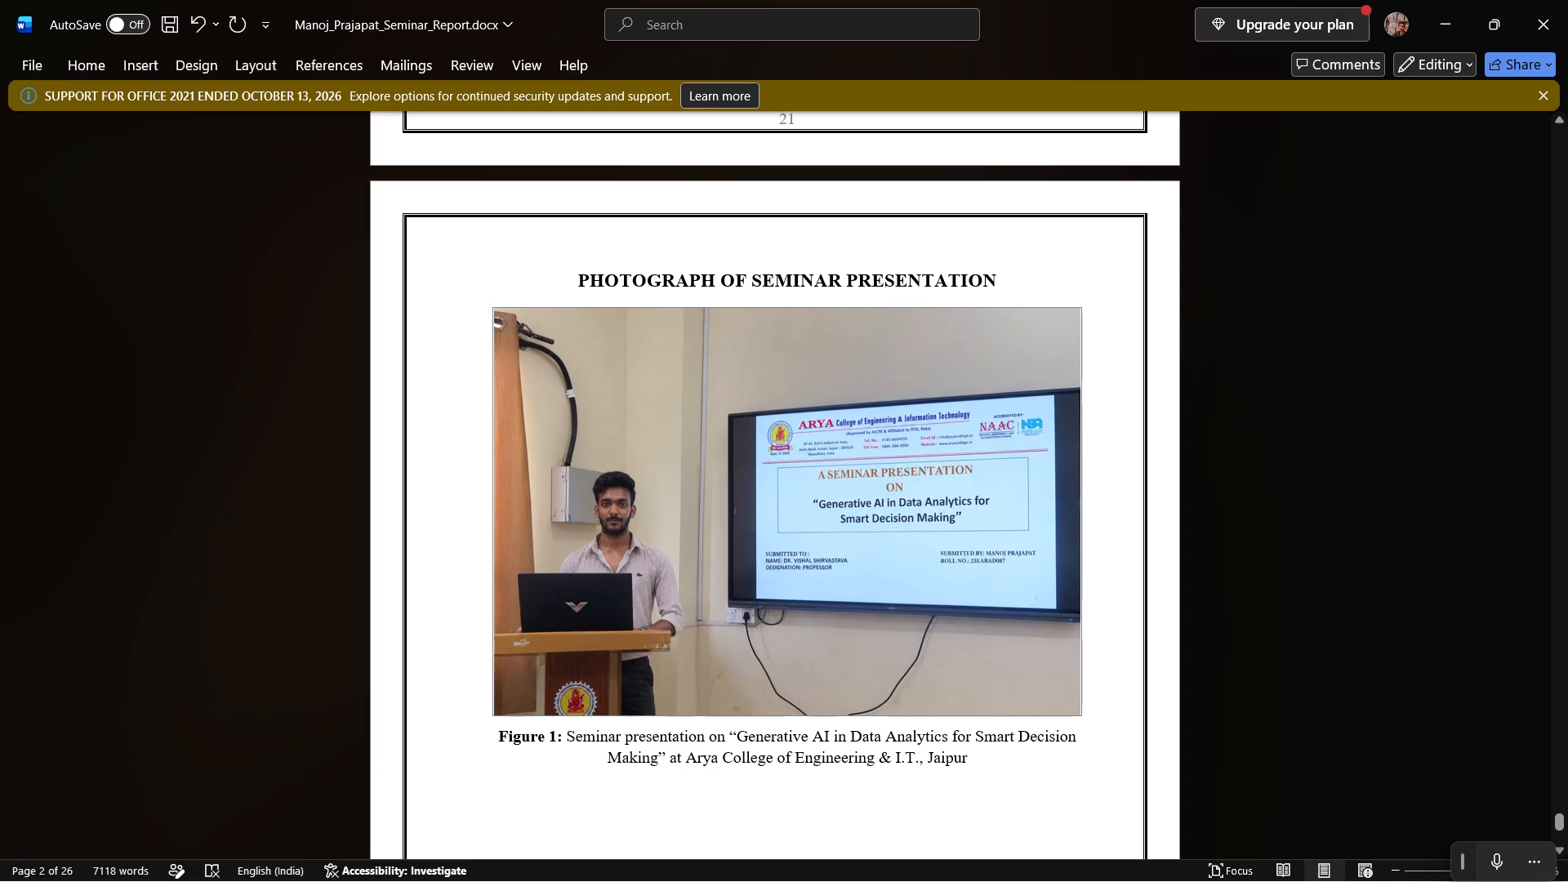
pyautogui.scroll(2, 910, 424)
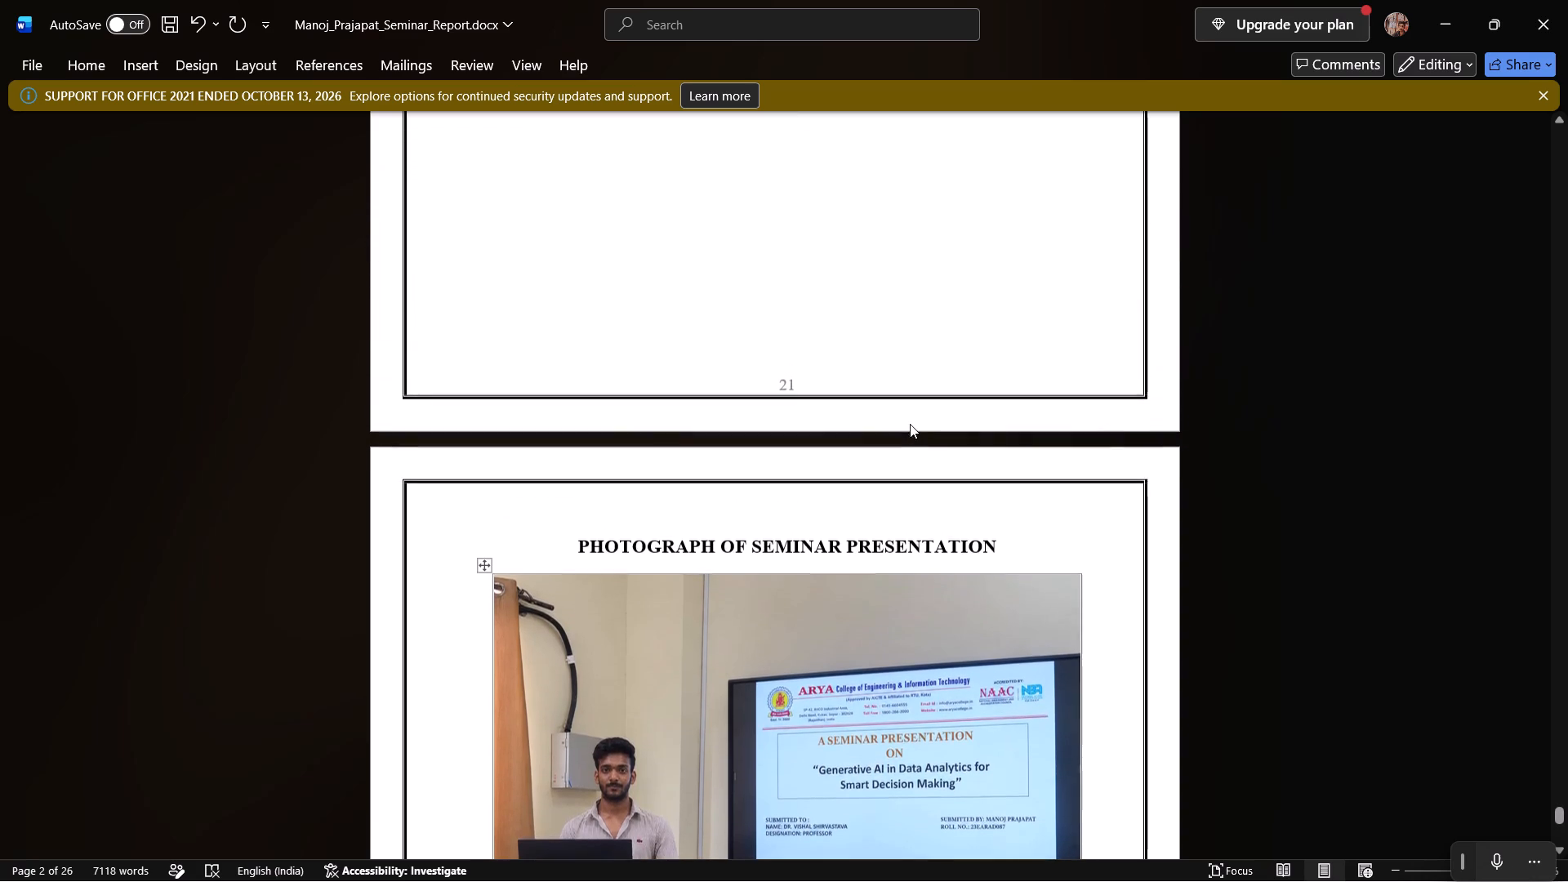
pyautogui.scroll(4, 910, 424)
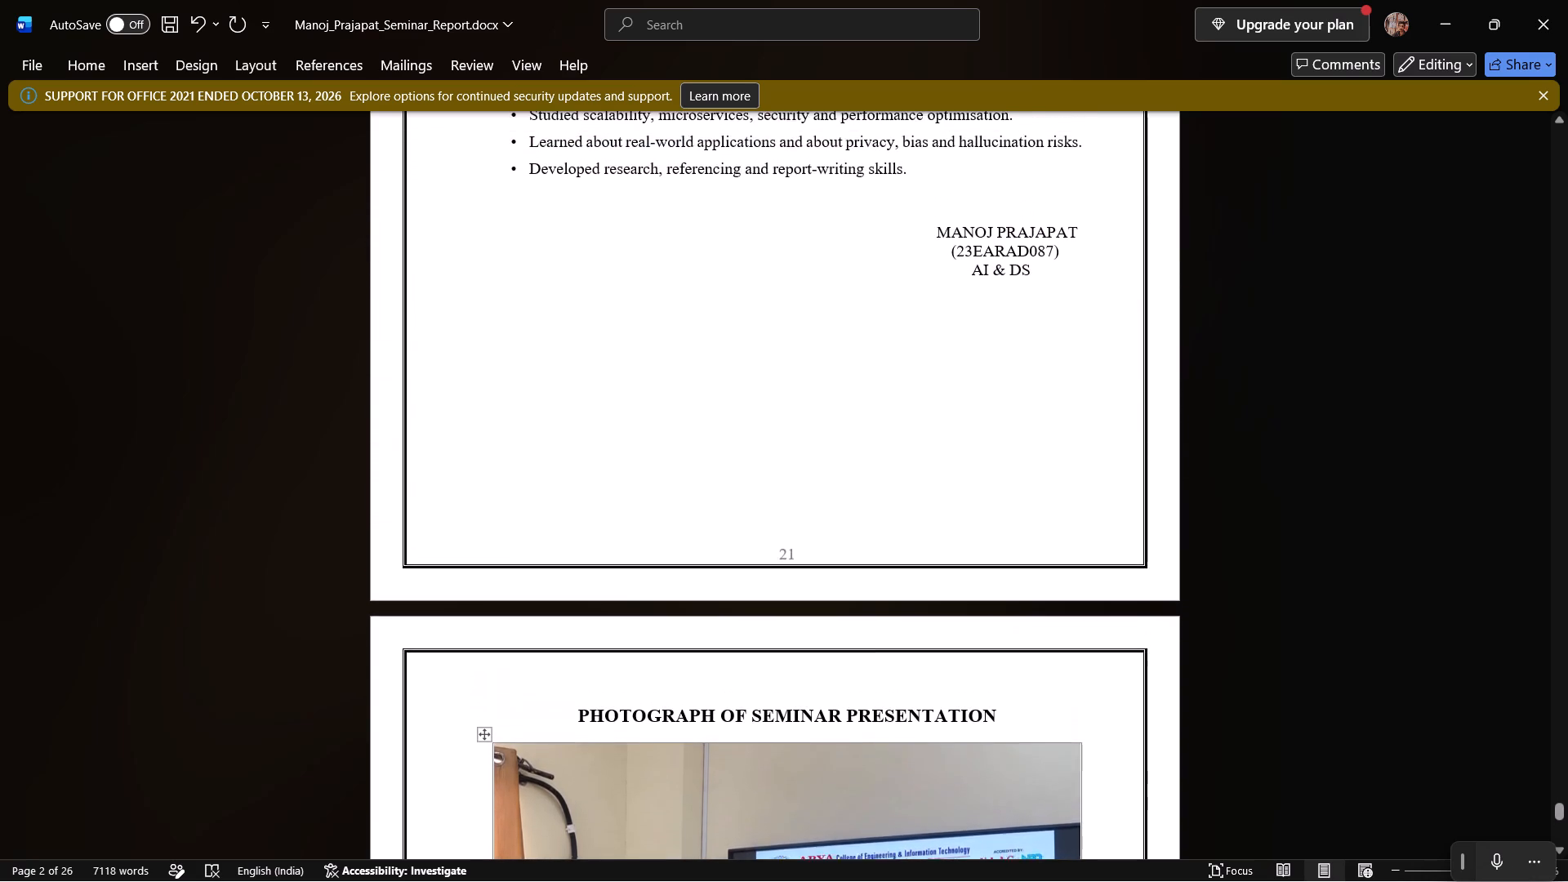
pyautogui.scroll(1, 910, 424)
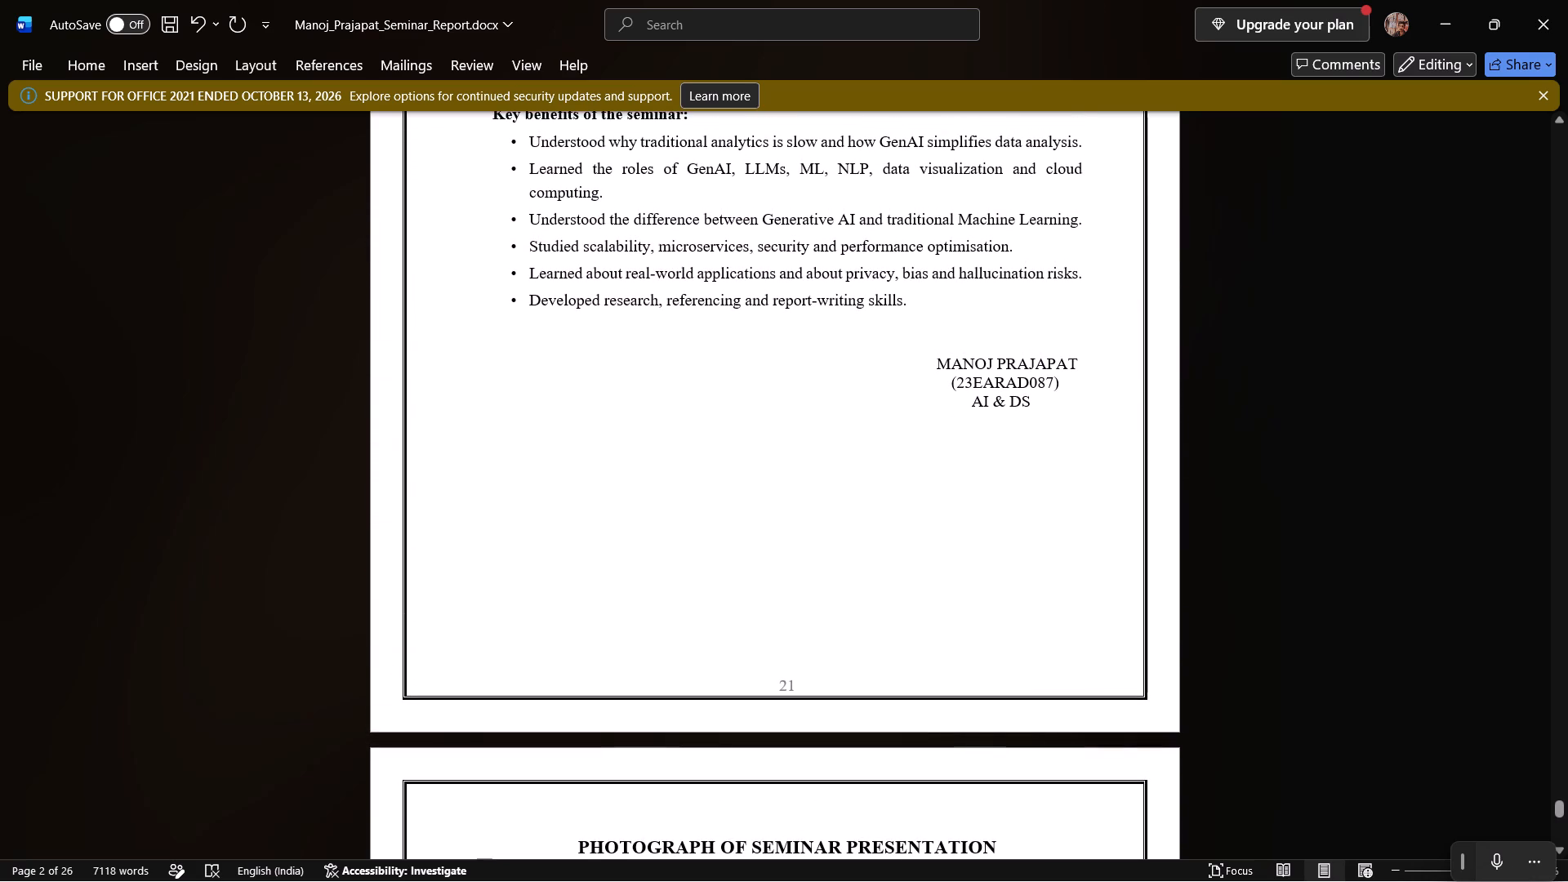
pyautogui.scroll(1, 931, 381)
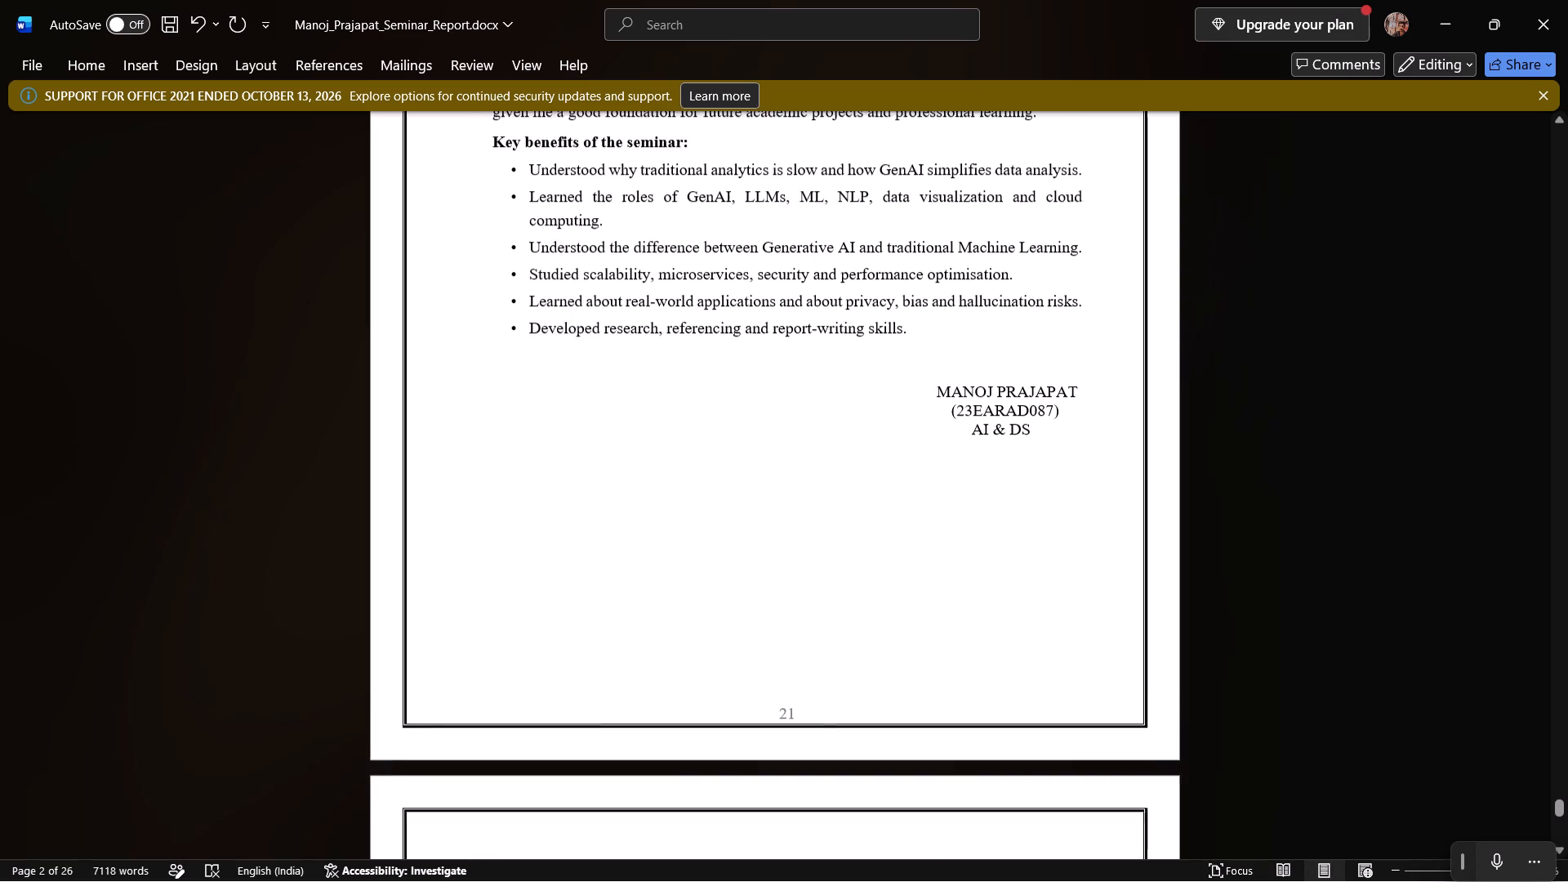
pyautogui.scroll(1, 931, 381)
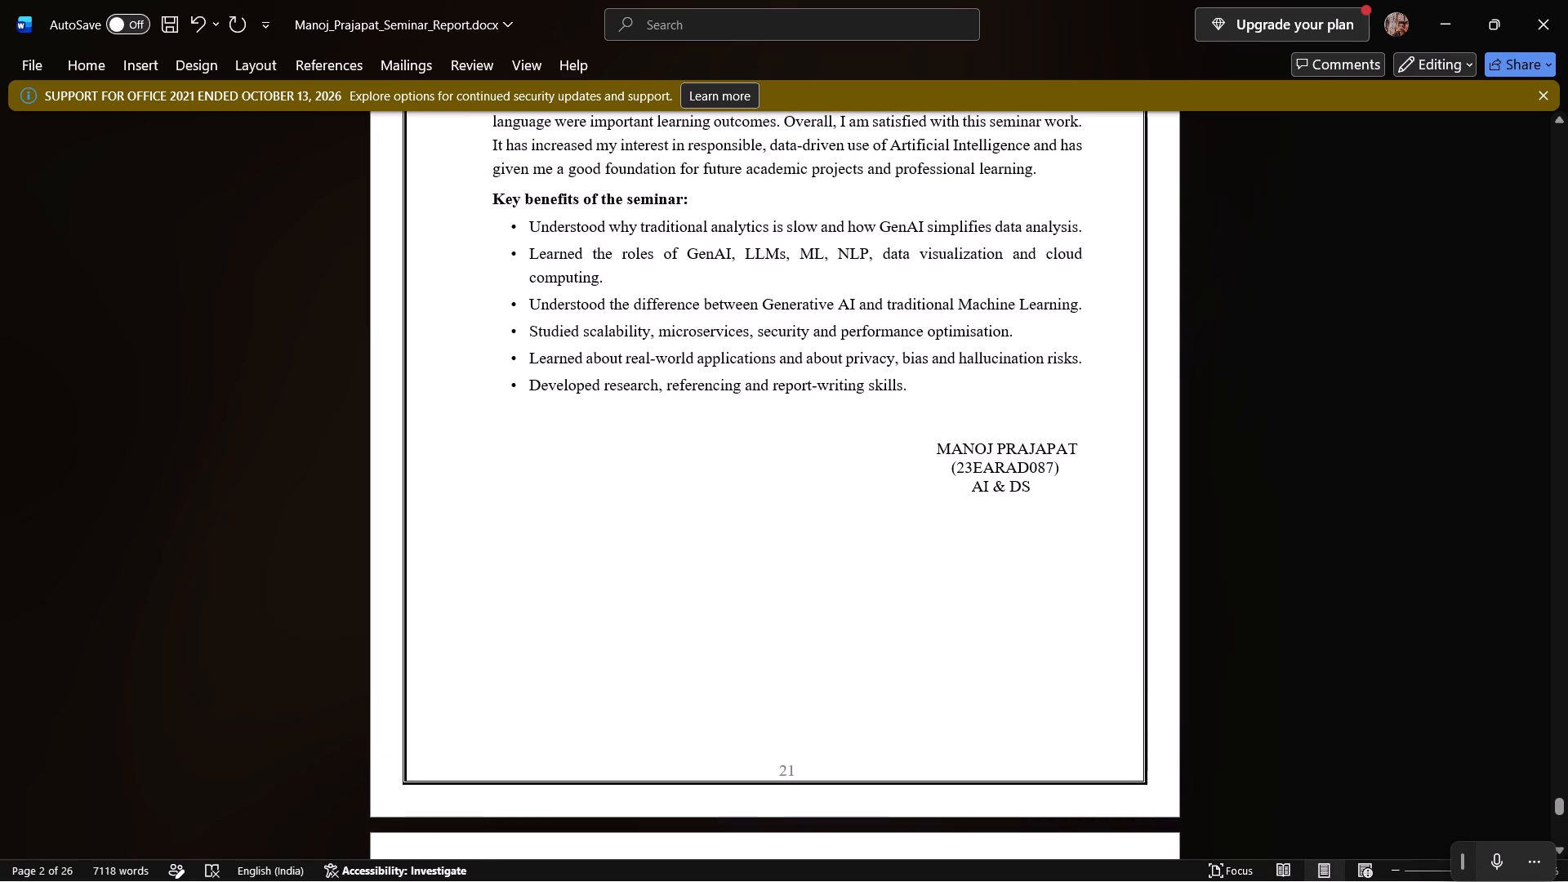
pyautogui.scroll(2, 973, 418)
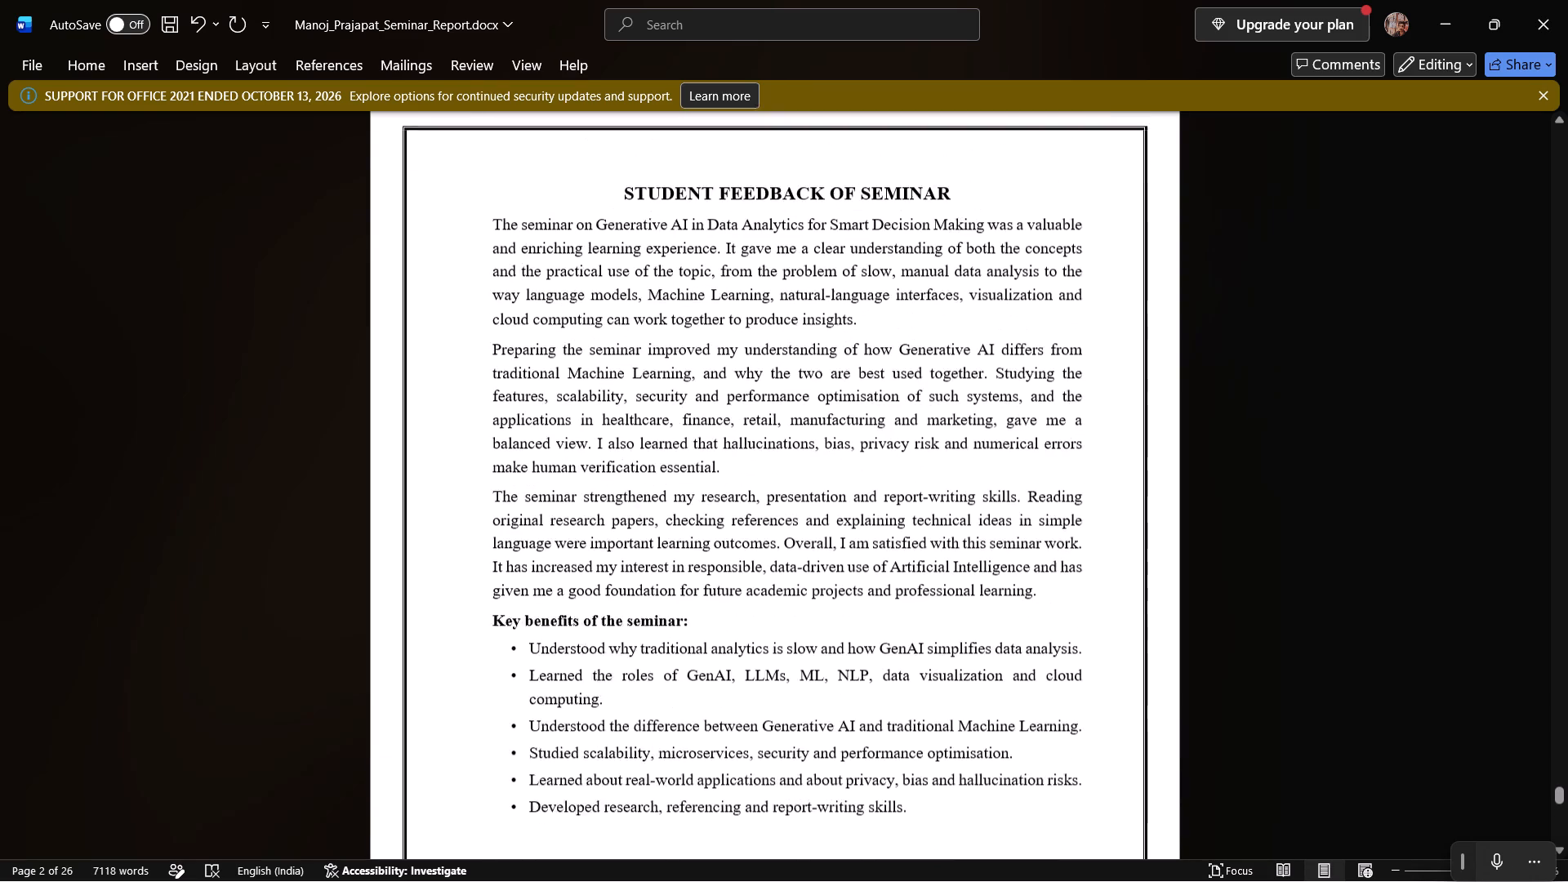
pyautogui.scroll(1, 973, 418)
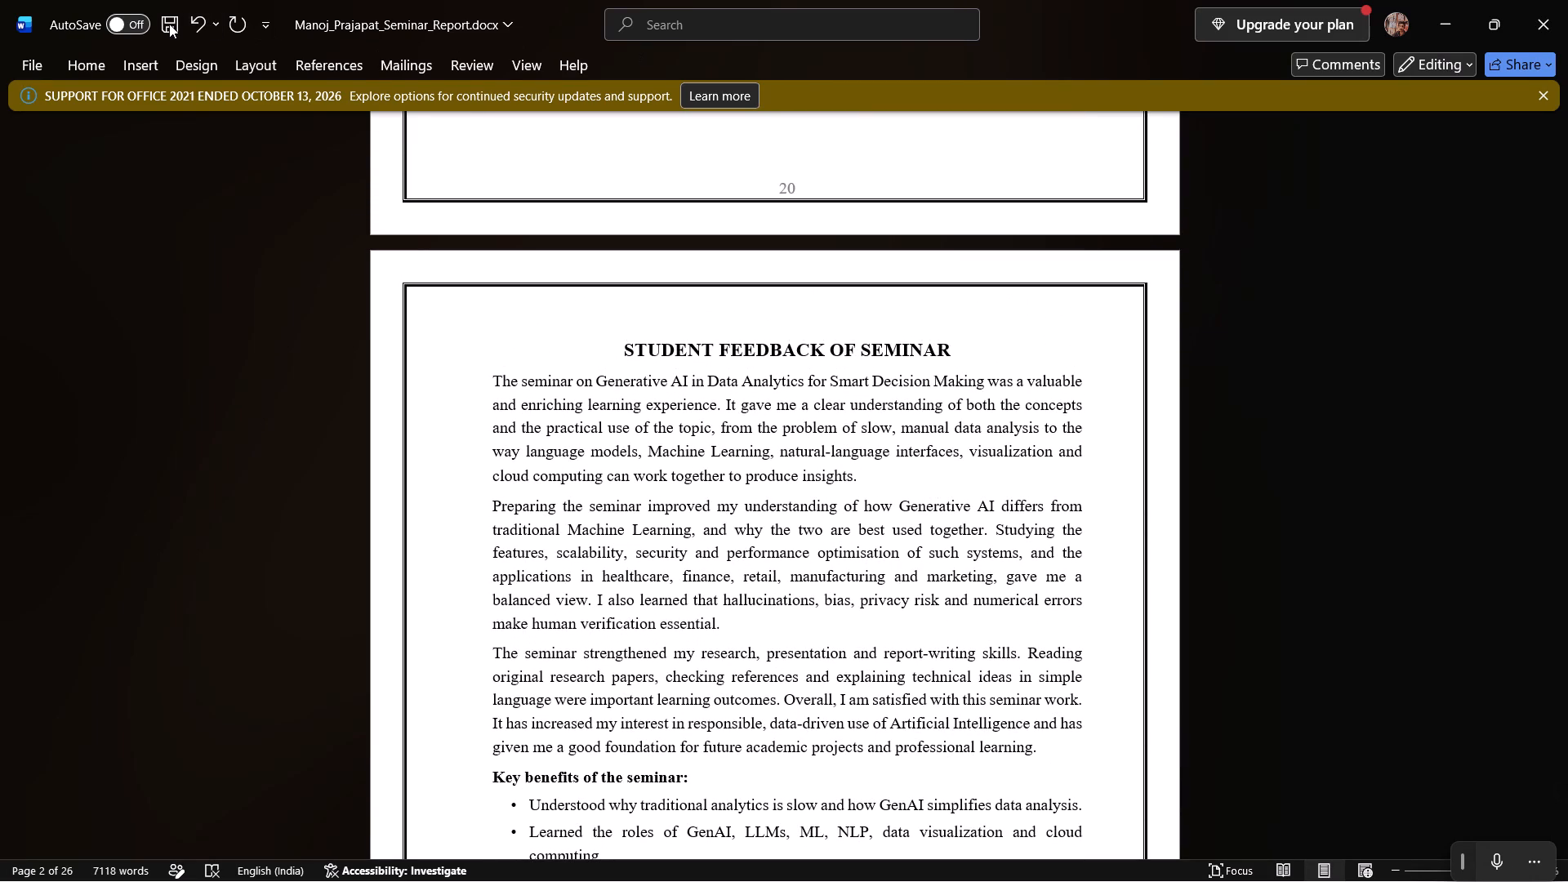
# Save the edited seminar report document.
pyautogui.click(169, 24)
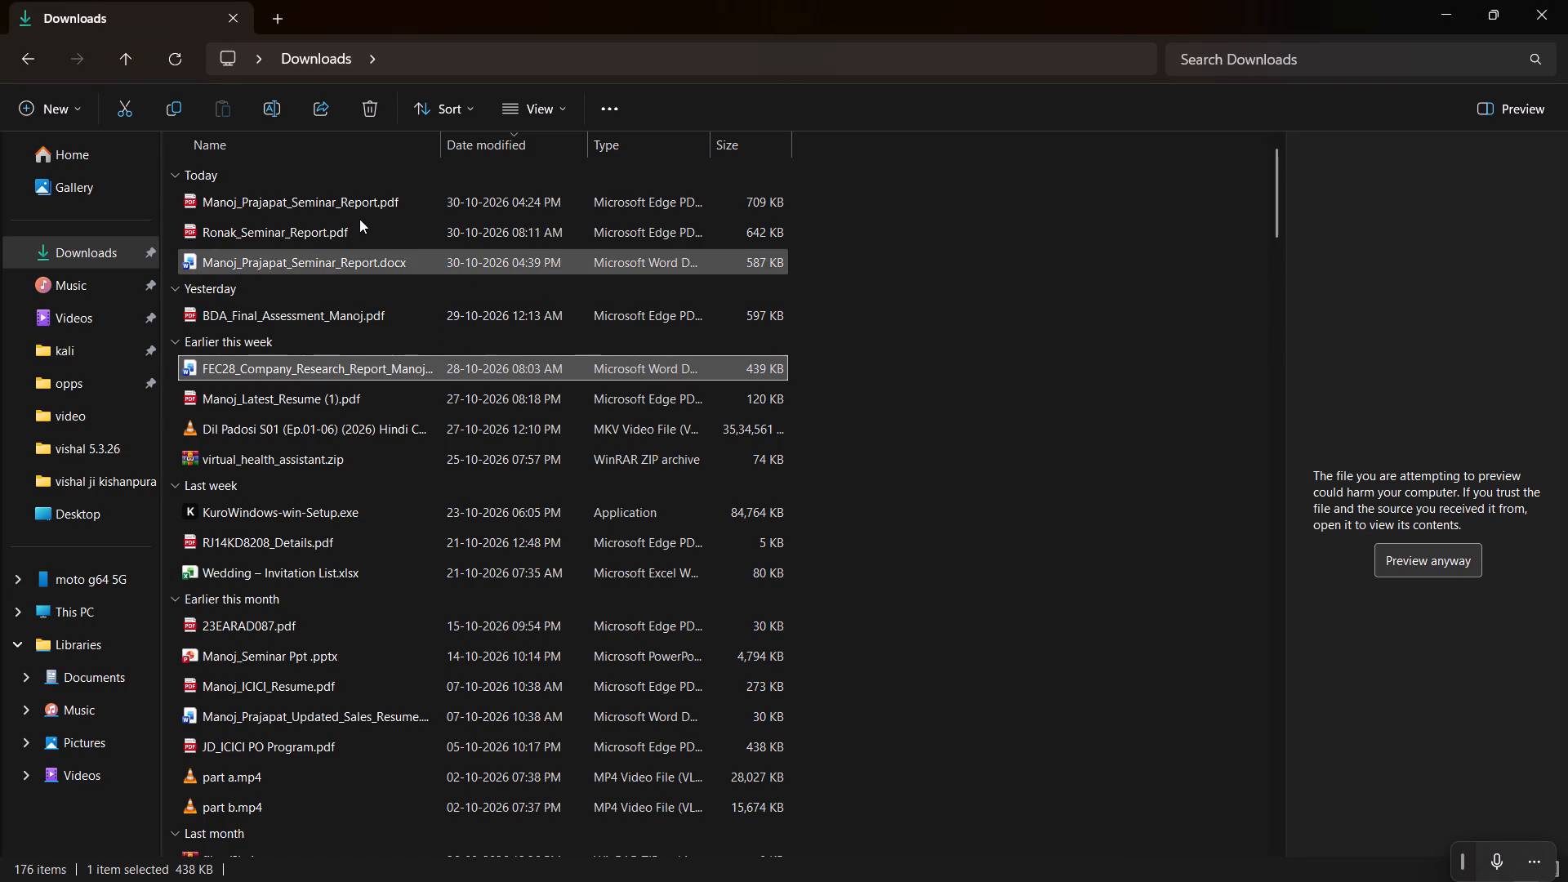
# In File Explorer, delete the outdated PDF copy of the seminar report from the Downloads folder.
pyautogui.click(373, 196)
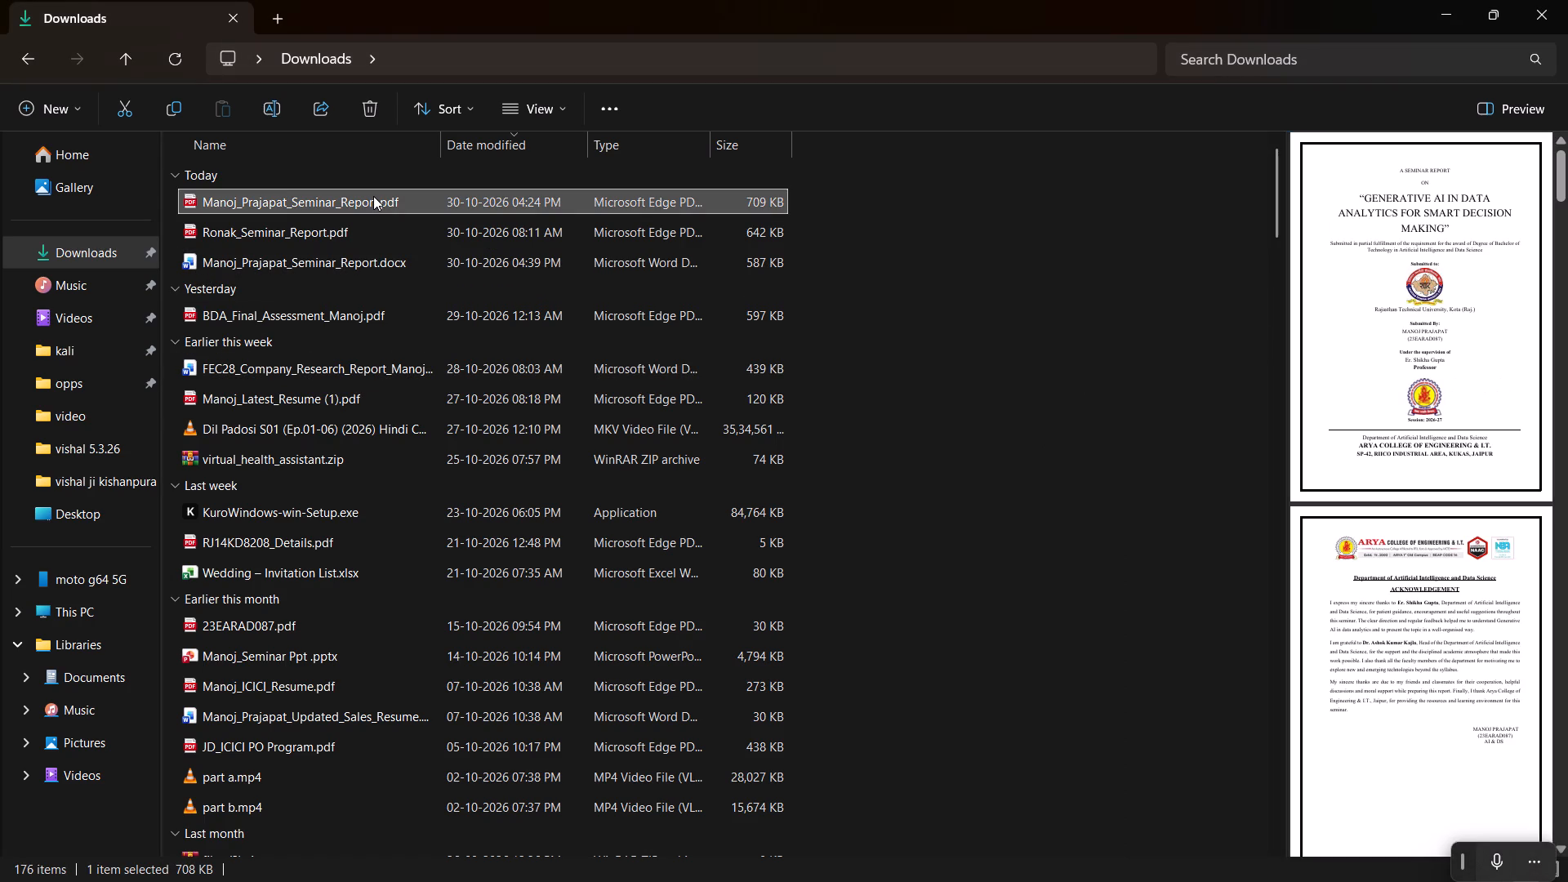
pyautogui.press('Delete')
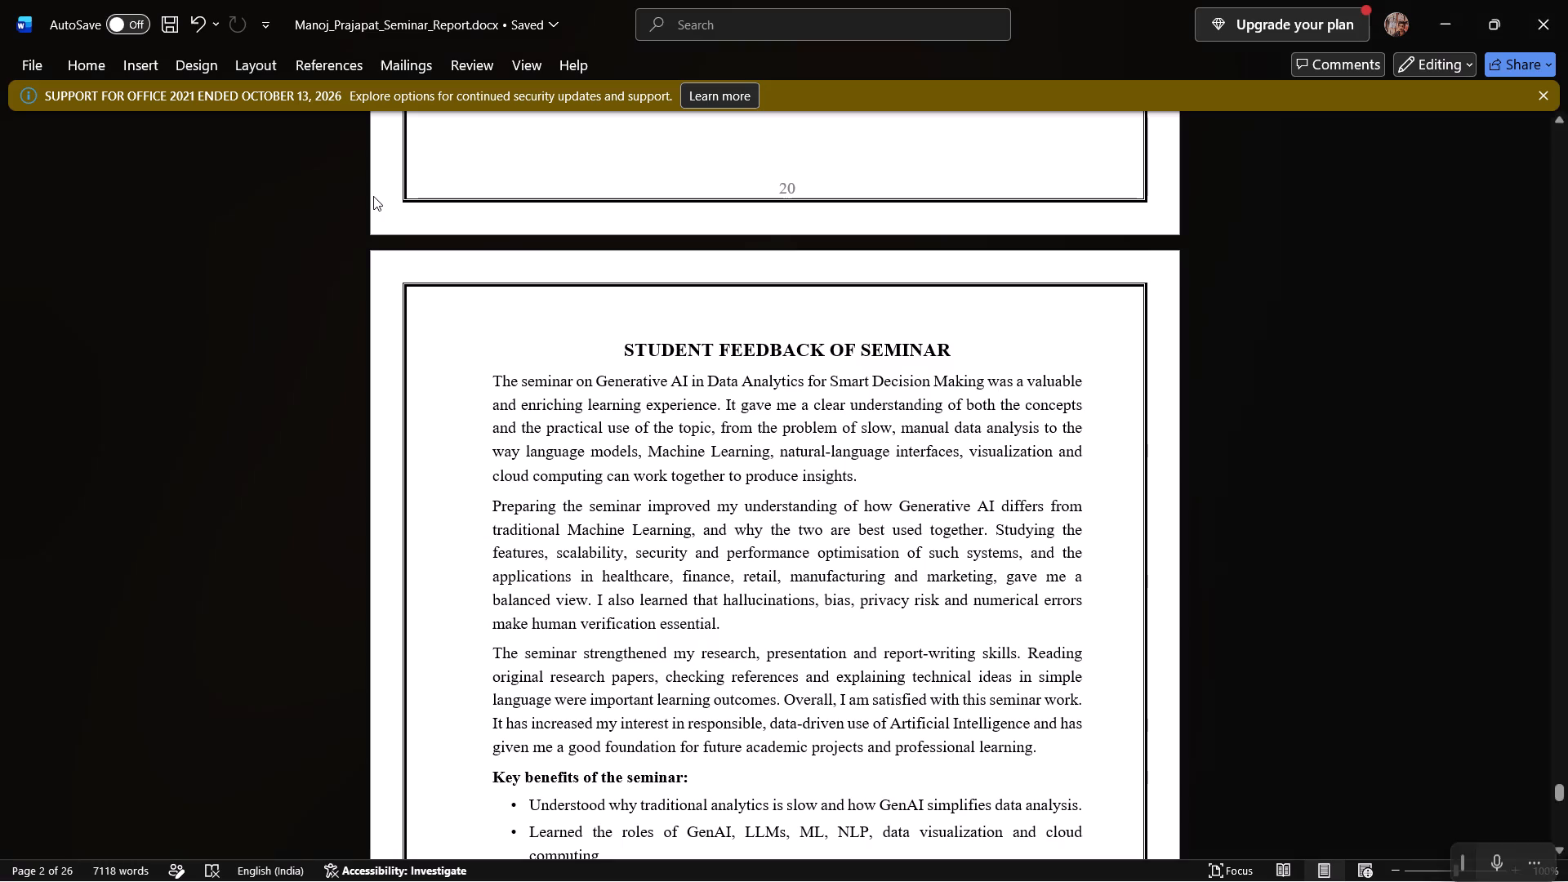
# Back in Word, save the seminar report as a PDF in the Downloads folder, keeping the document's file name.
pyautogui.click(34, 67)
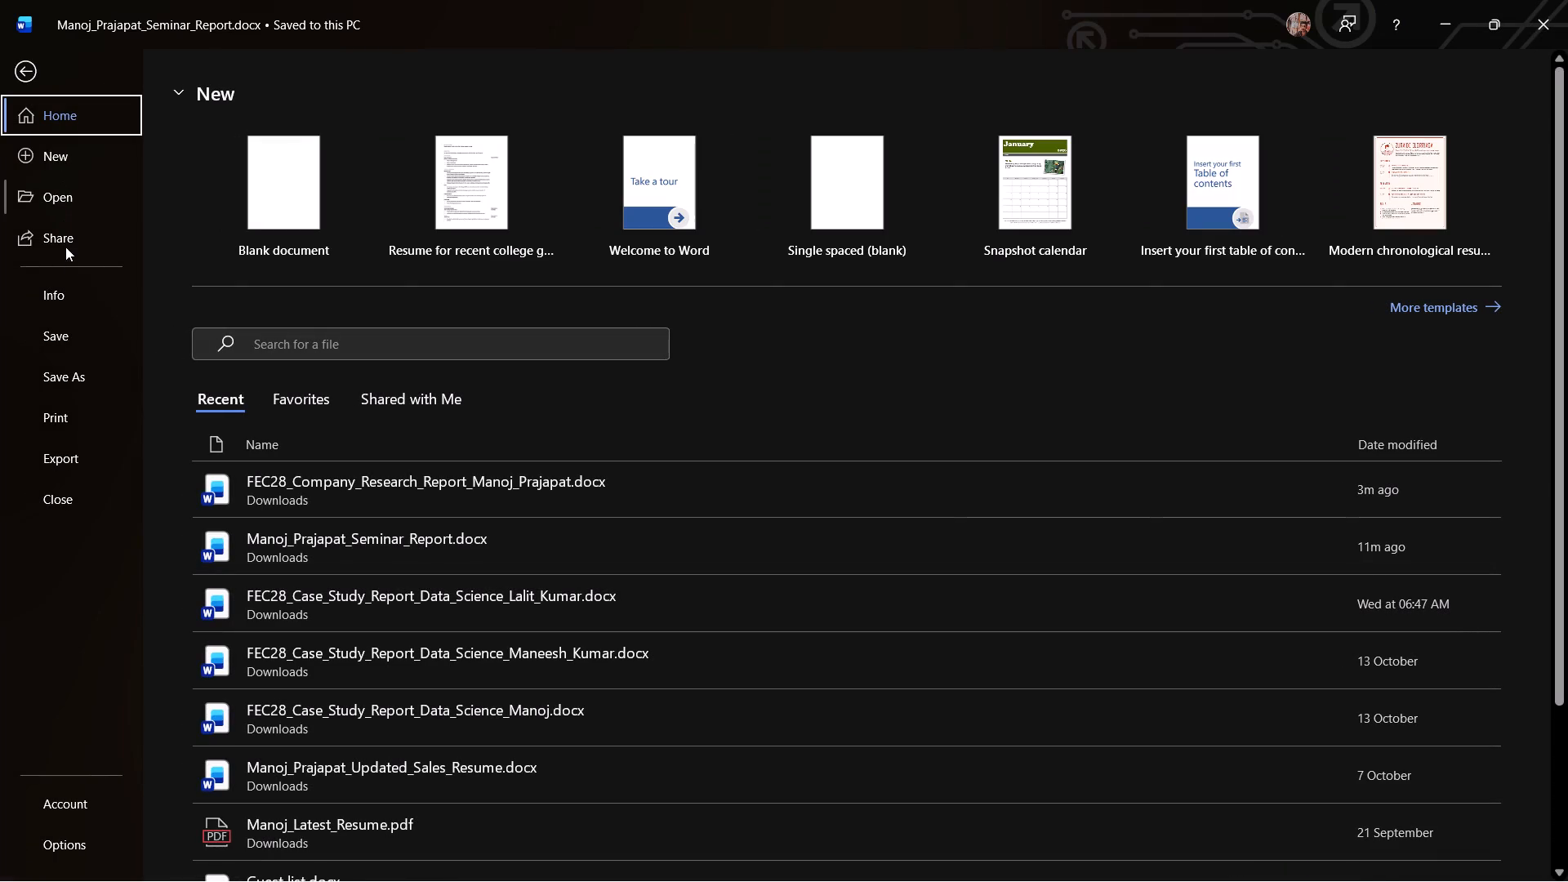
pyautogui.click(71, 372)
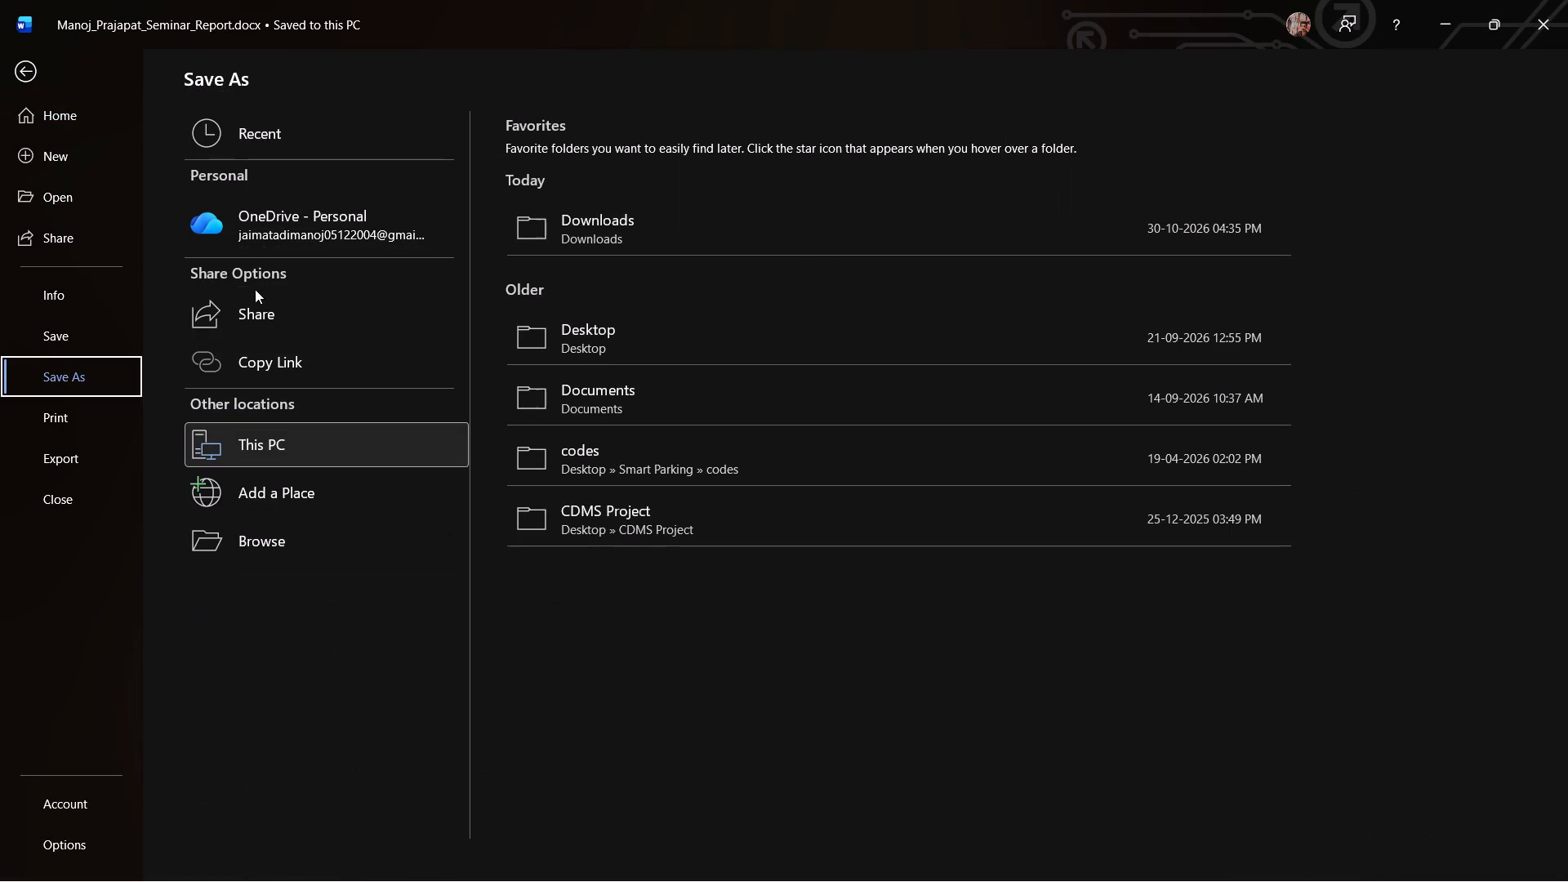
pyautogui.click(540, 232)
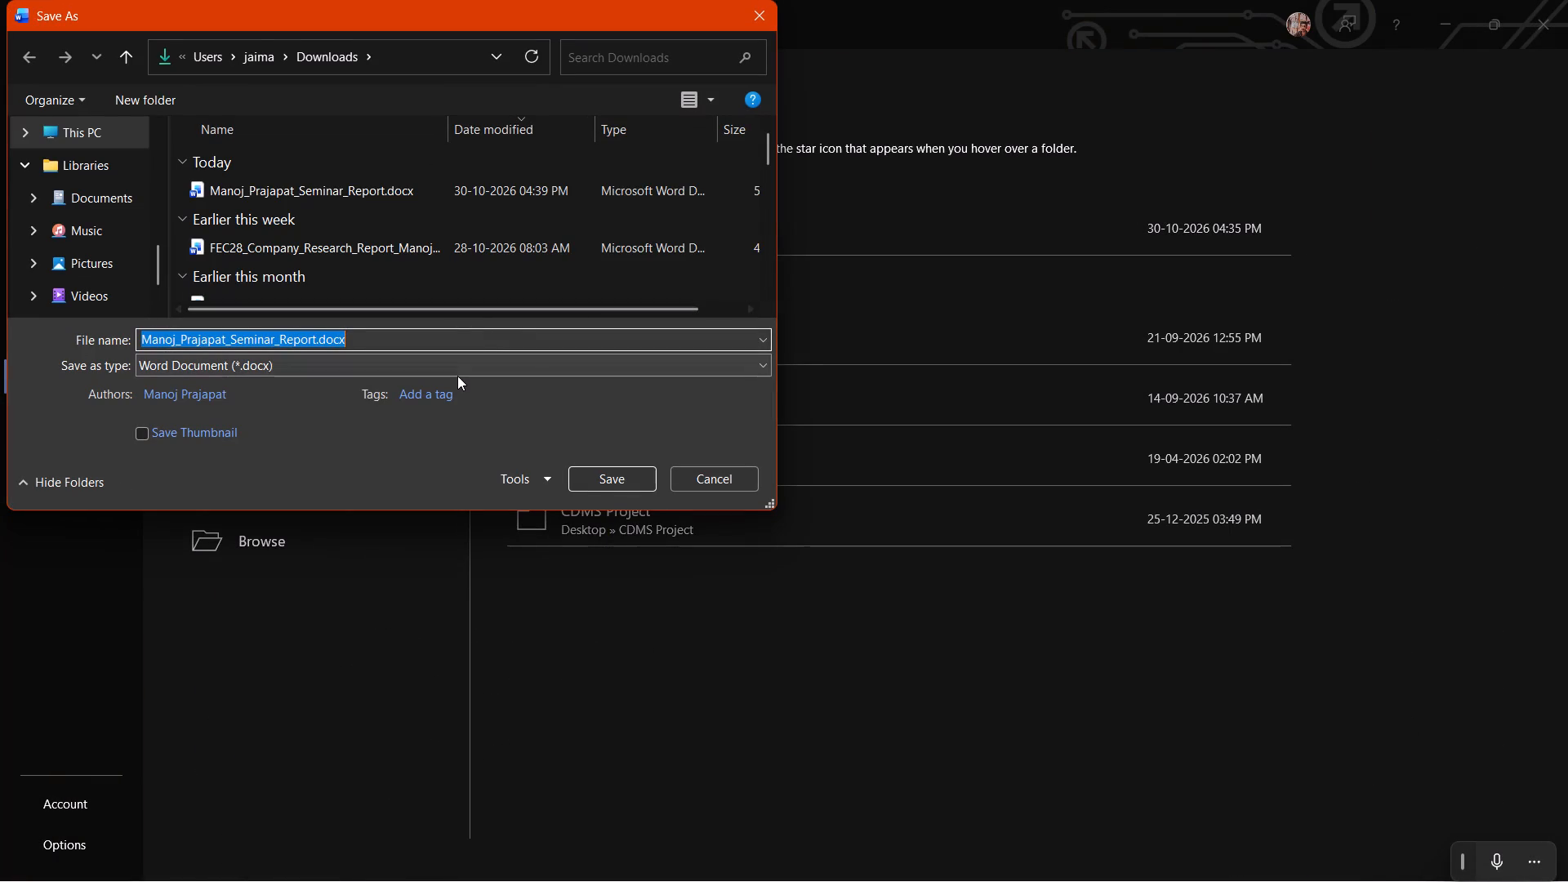
pyautogui.click(457, 360)
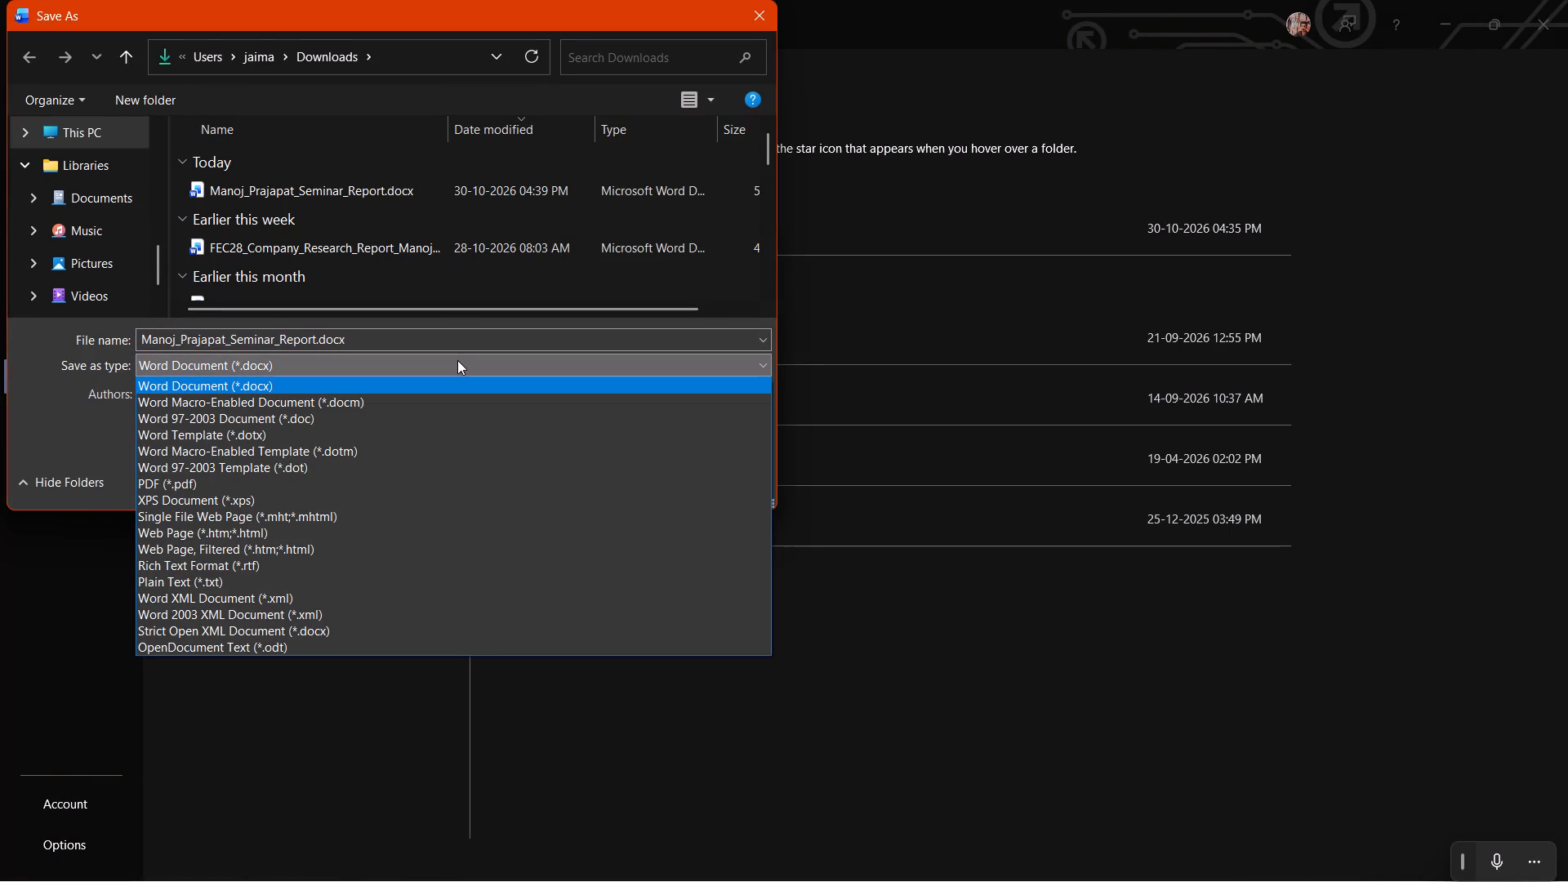
pyautogui.click(432, 487)
pyautogui.click(594, 529)
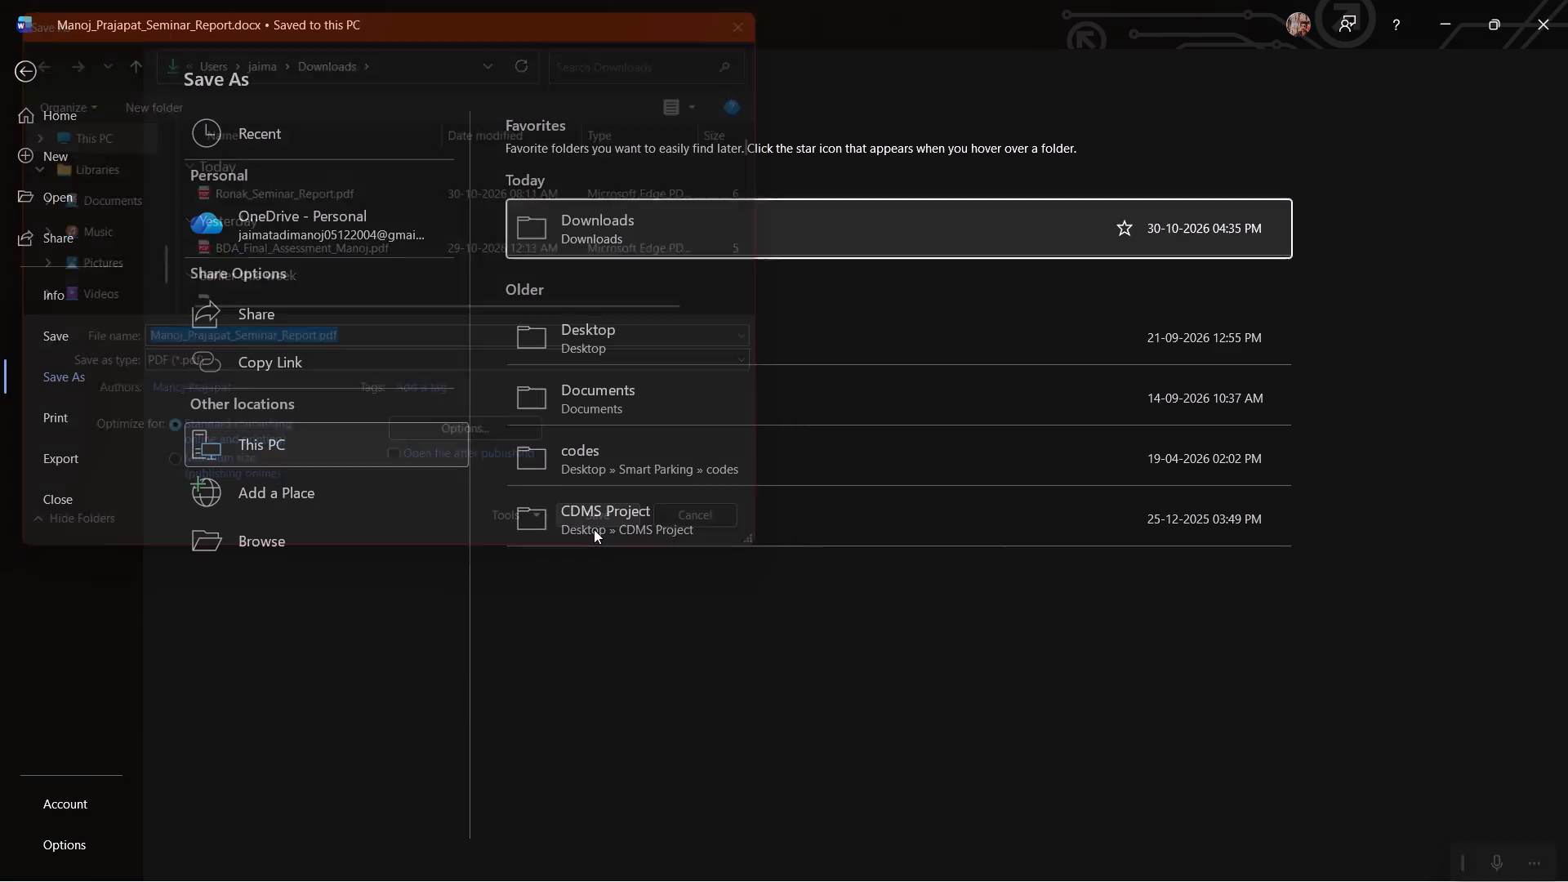
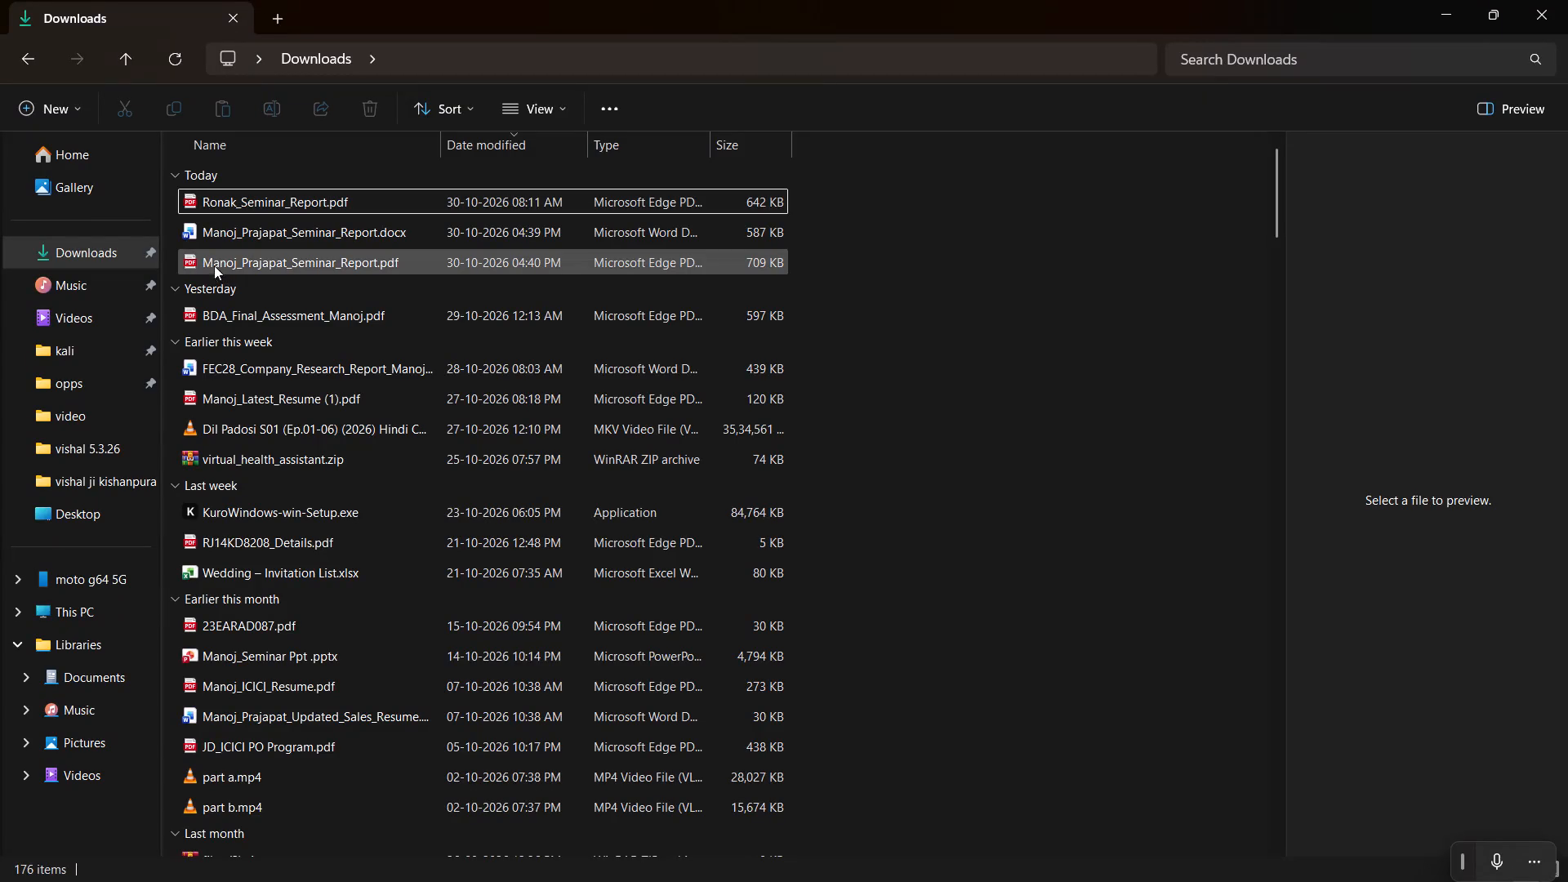
# In File Explorer, select the newly exported PDF of the seminar report in the Downloads folder and preview it.
pyautogui.click(190, 256)
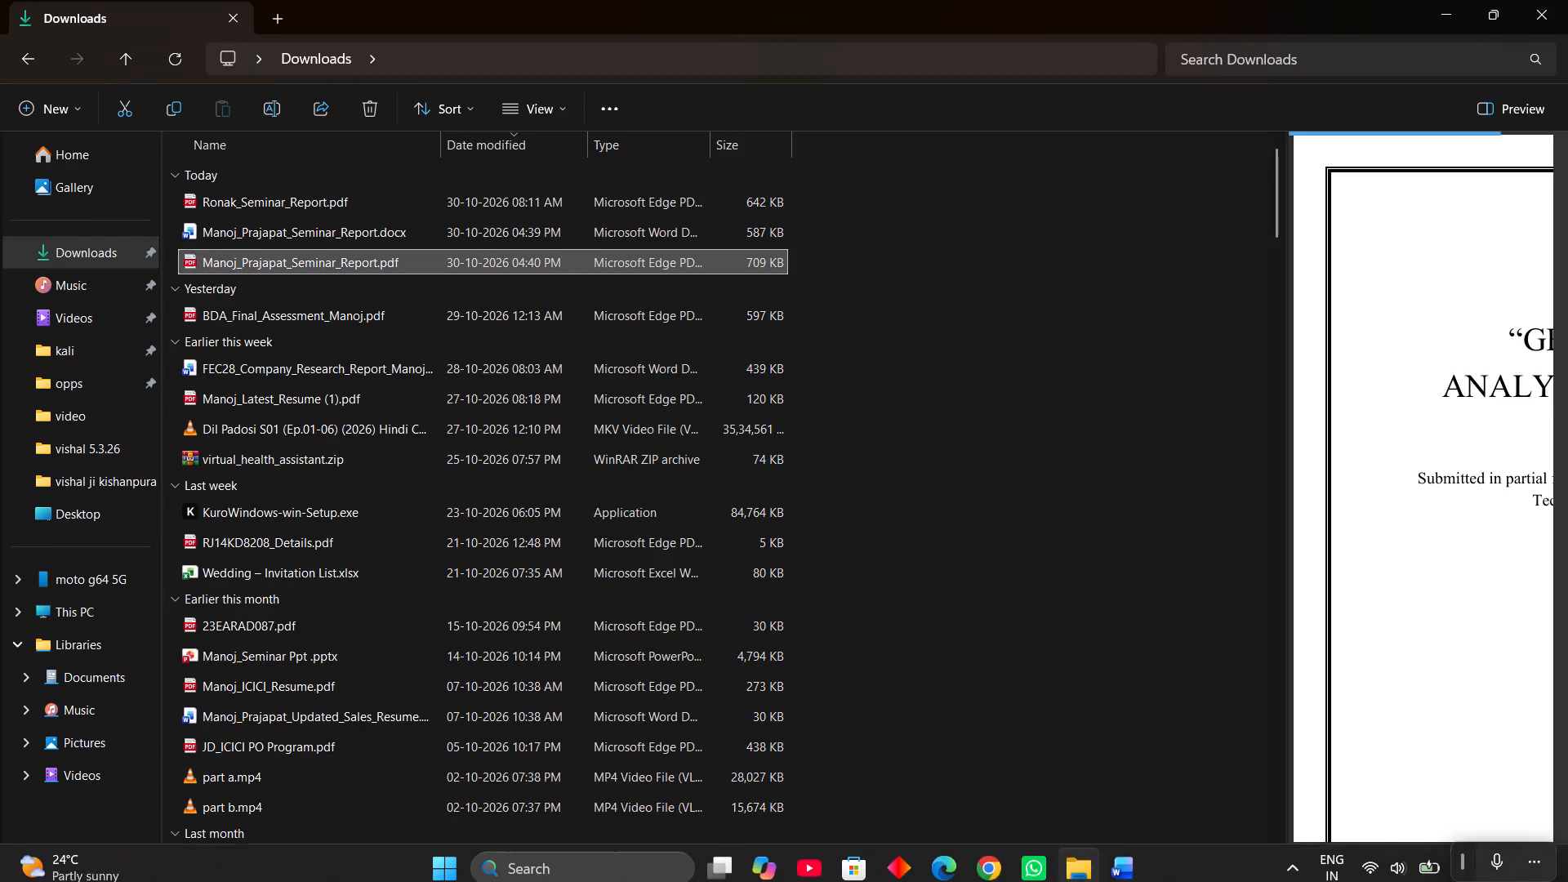
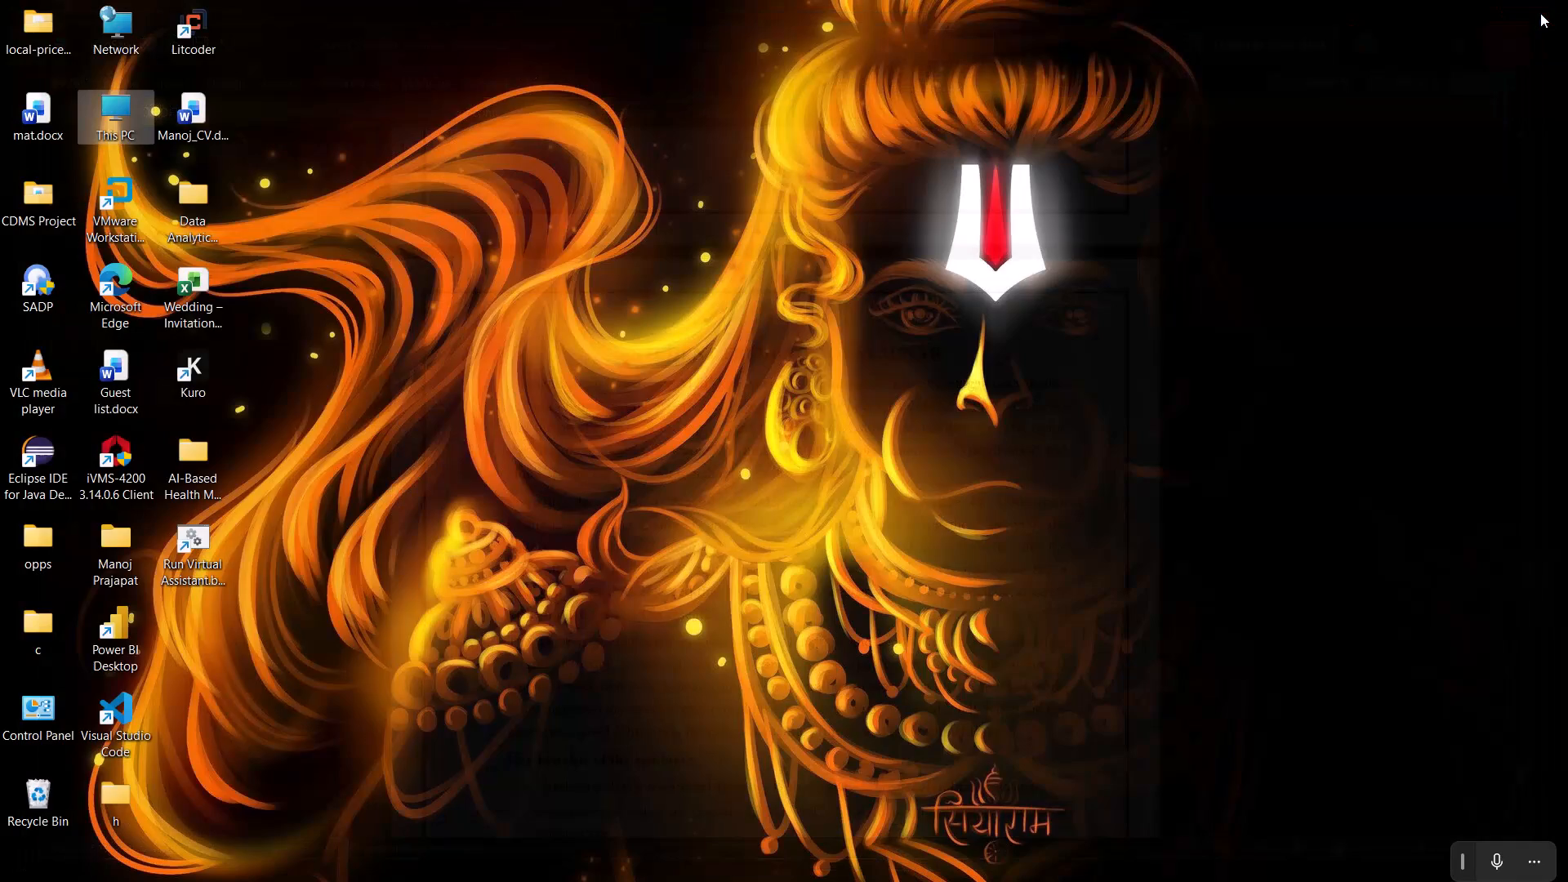
# Launch the Kuro application from its desktop shortcut.
pyautogui.doubleClick(191, 358)
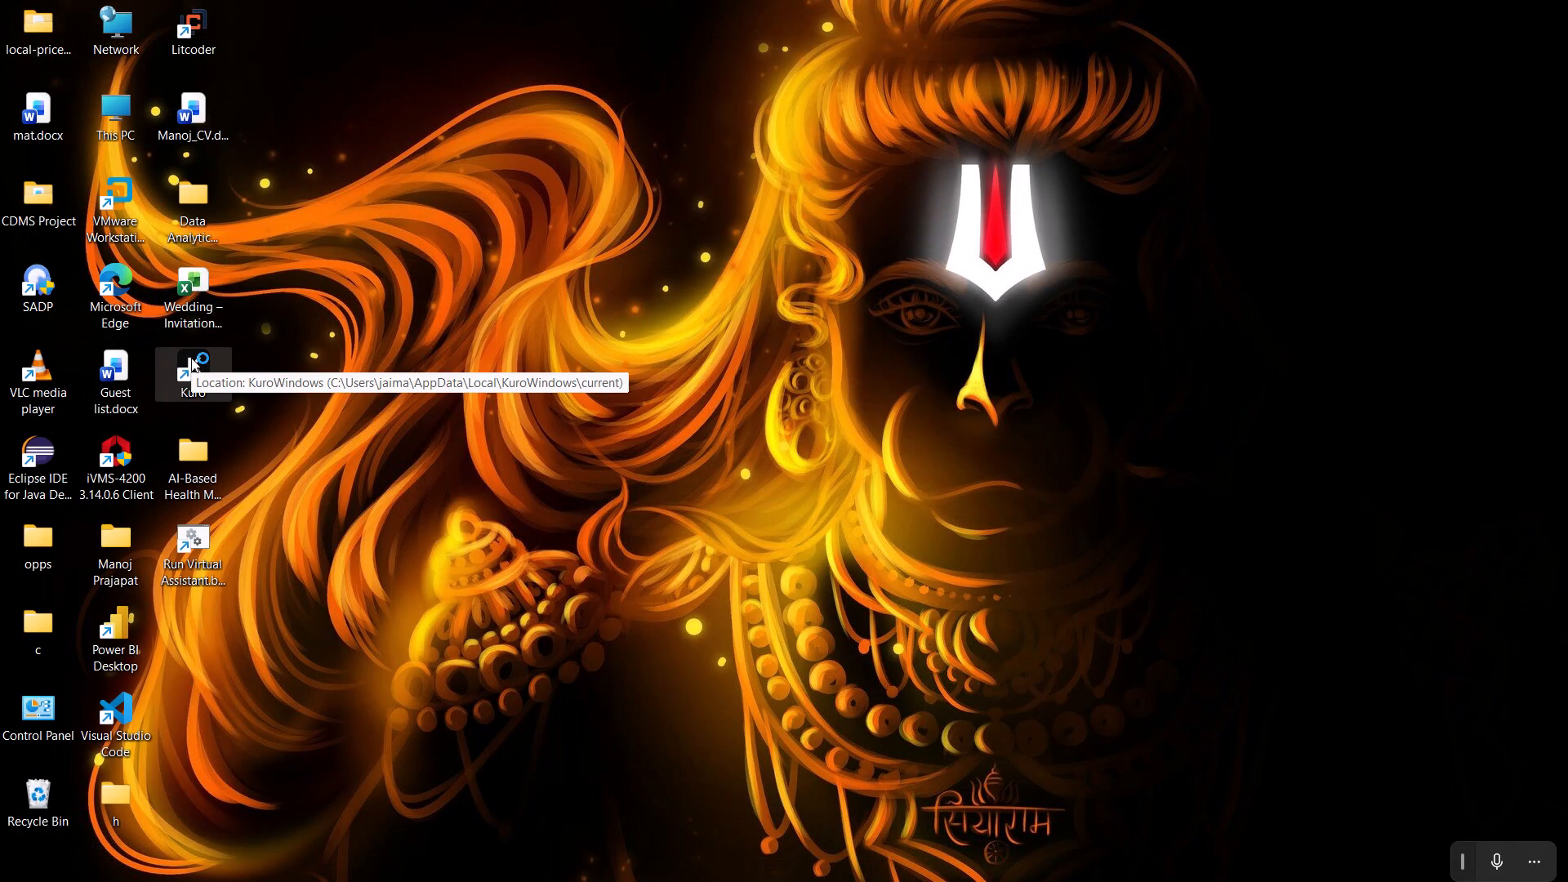
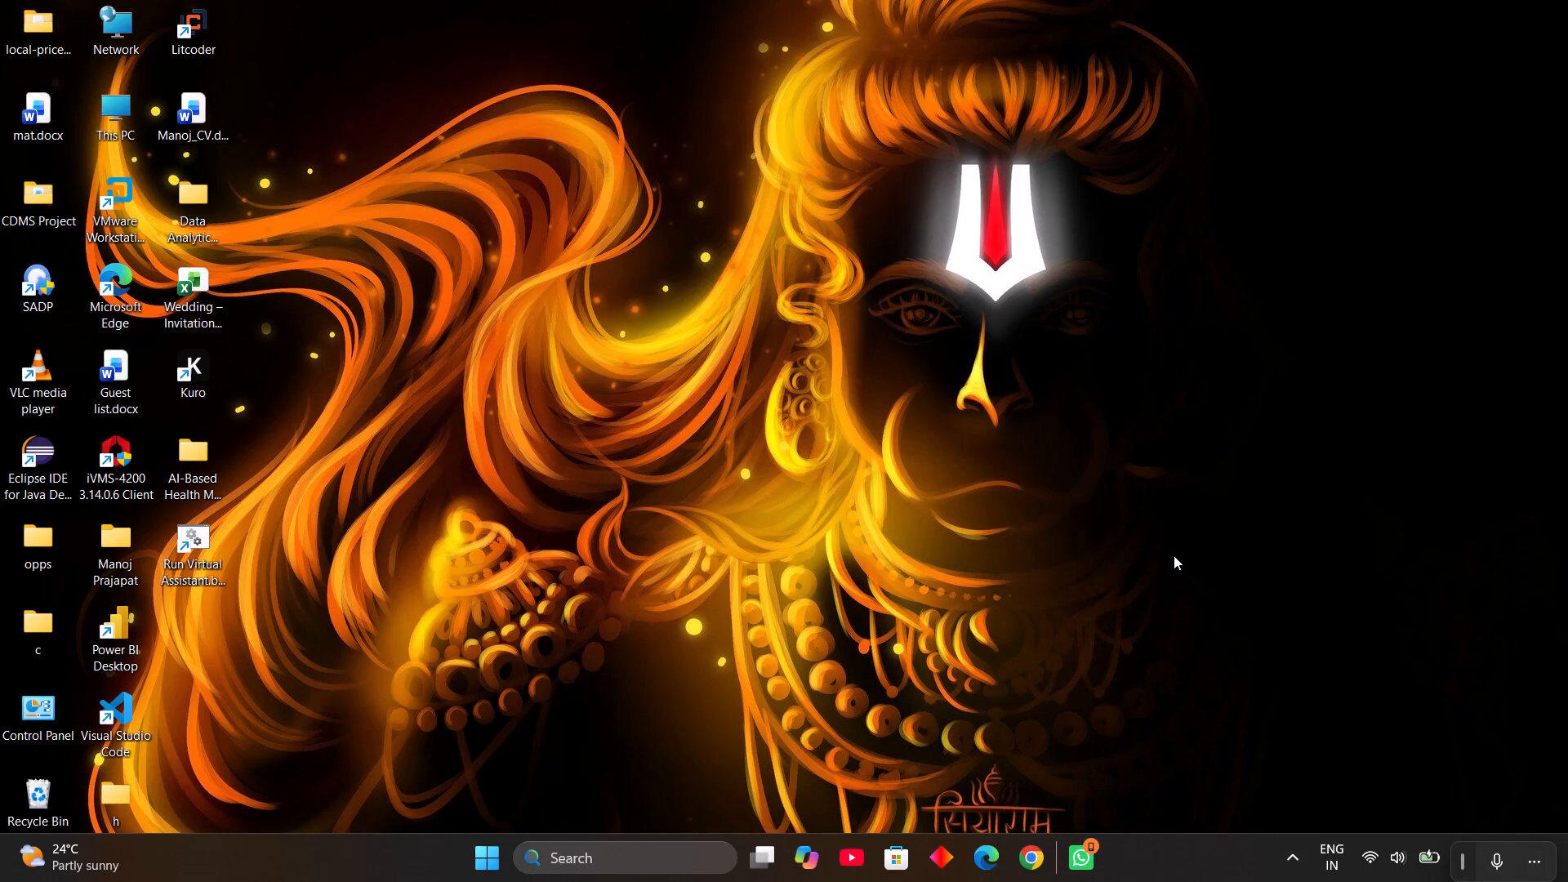
# Open the Shut Down Windows dialog from the desktop.
pyautogui.hotkey('alt', 'F4')
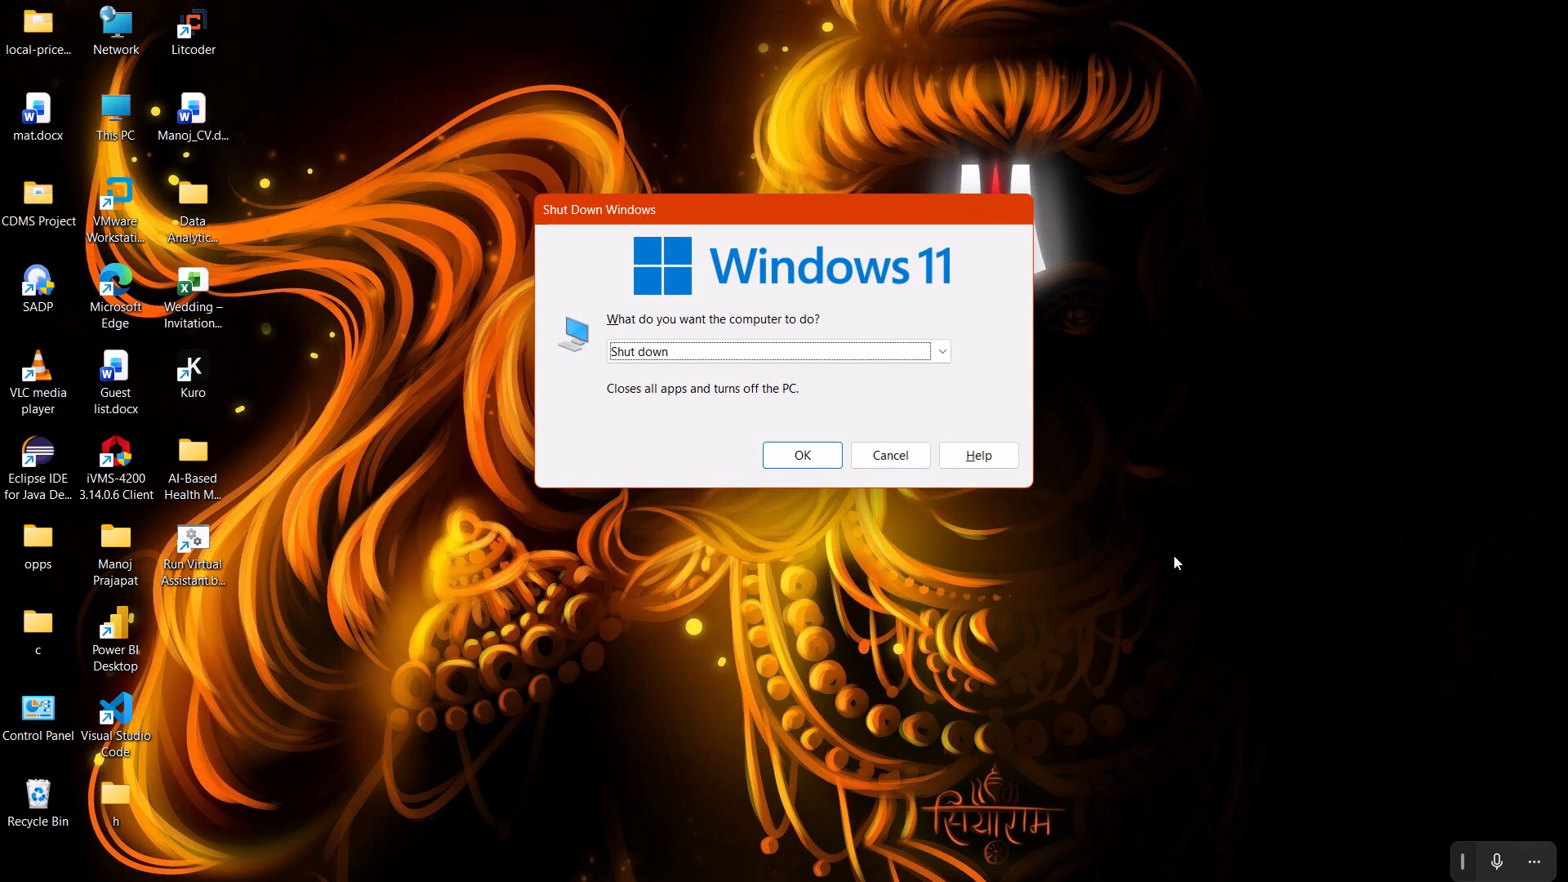